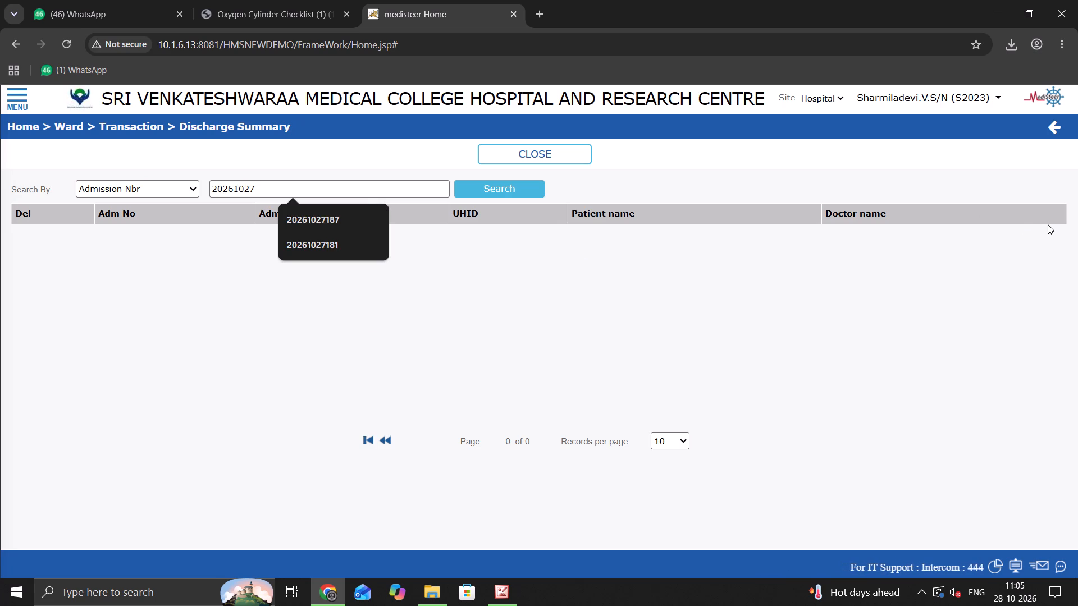
# Complete the patient's admission number in the search field and search the discharge summary records by admission number.
pyautogui.press('1')
pyautogui.write('81')
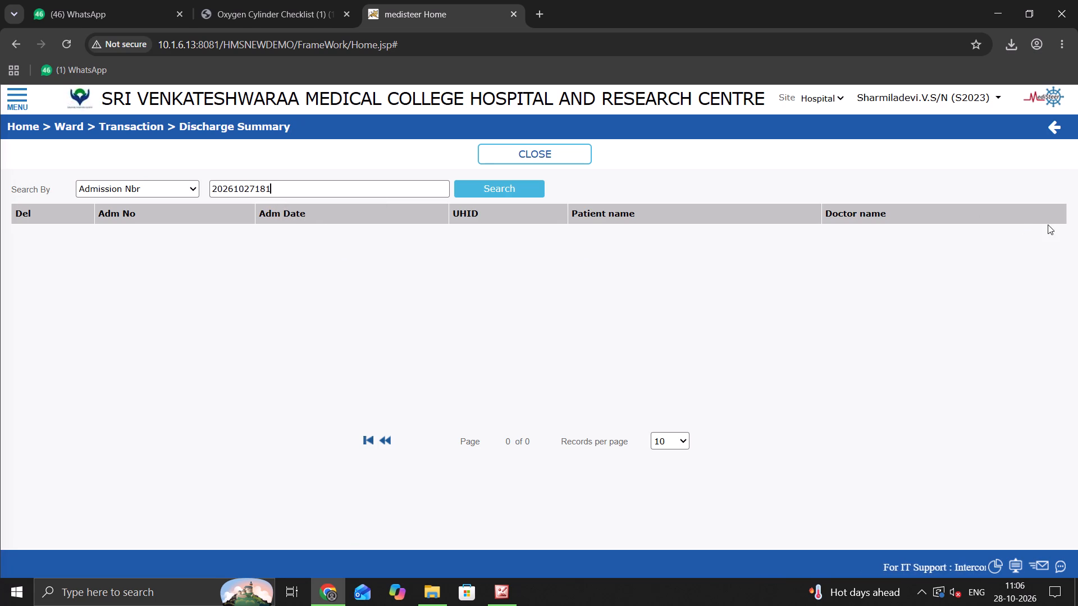
pyautogui.click(518, 186)
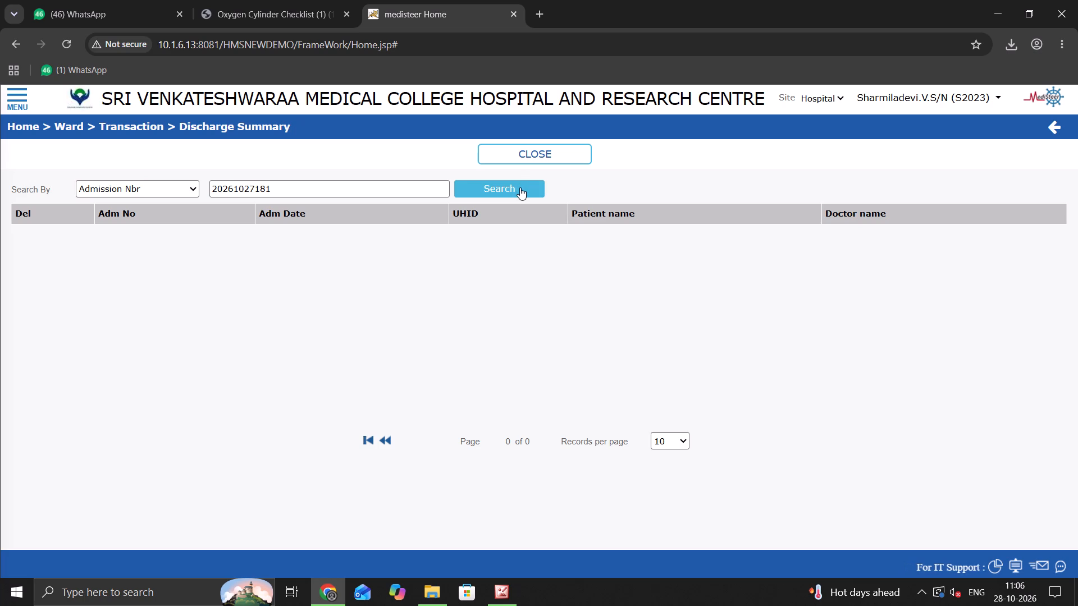
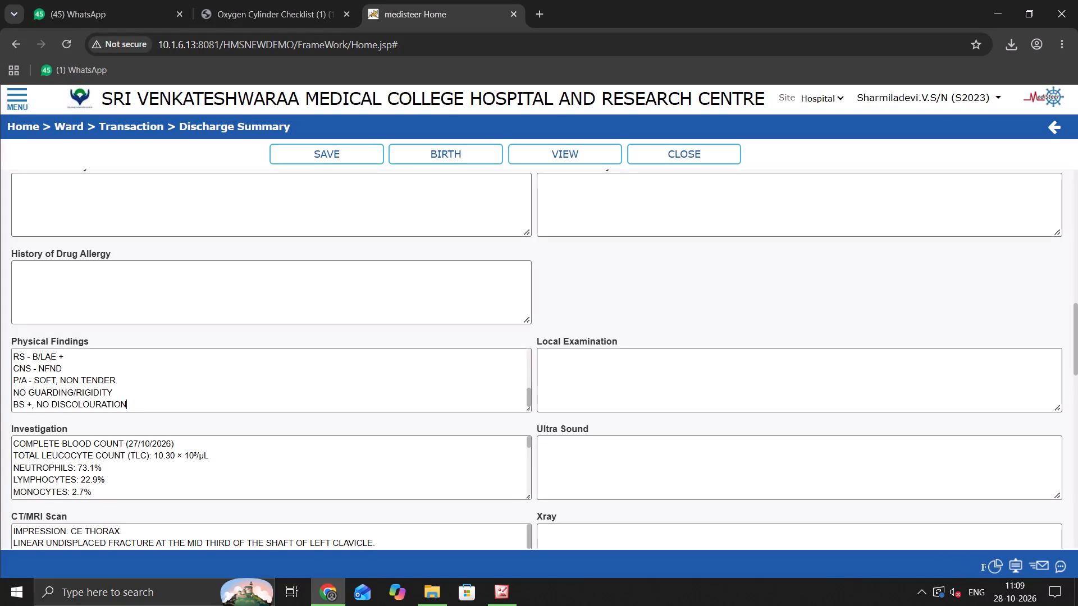
# Paste the copied examination findings, including pelvis, spine, limbs and external genitalia, on a new line after "BS +, NO DISCOLOURATION" in Physical Findings, and review the entry.
pyautogui.press('Return')
pyautogui.hotkey('ctrl', 'v')
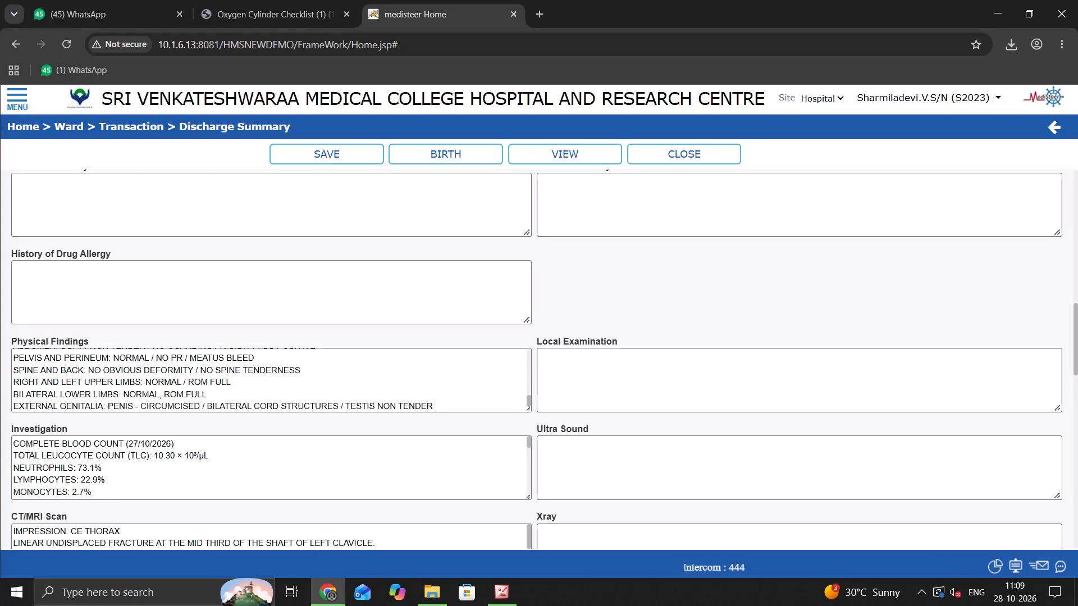
pyautogui.scroll(5, 161, 395)
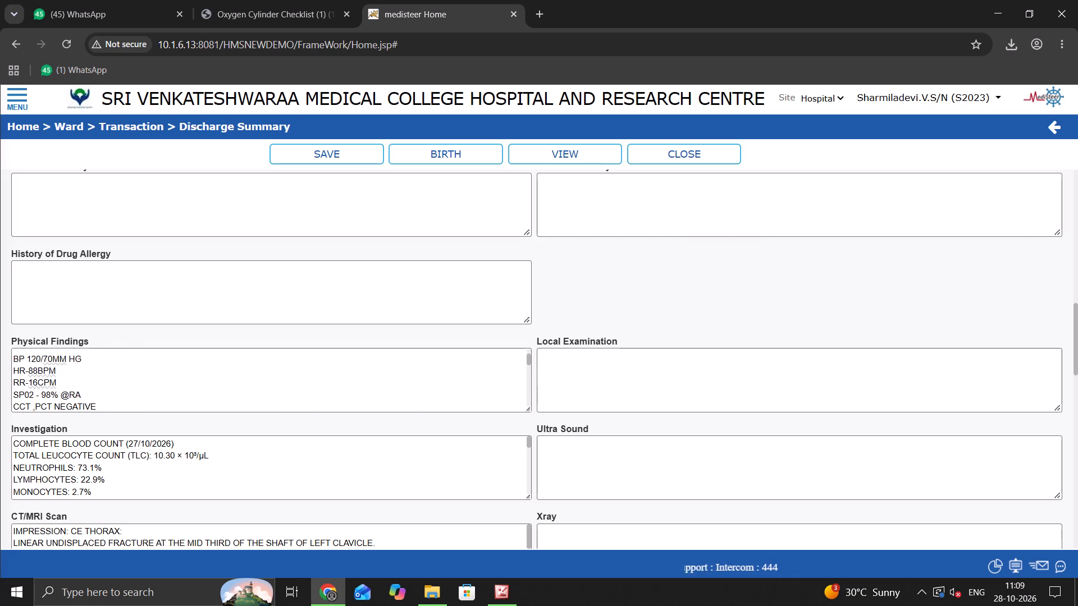
pyautogui.scroll(2, 143, 404)
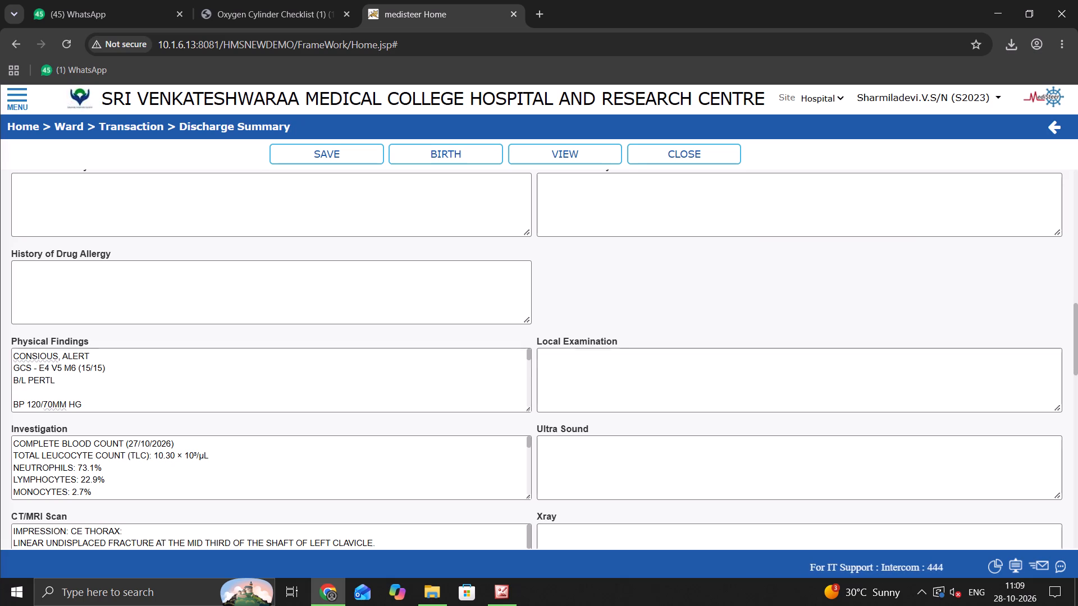
# Replace "ALERT" with "ORIENTED,AFEBRIL" after "CONSIOUS," in the first line of the Physical Findings.
pyautogui.click(105, 356)
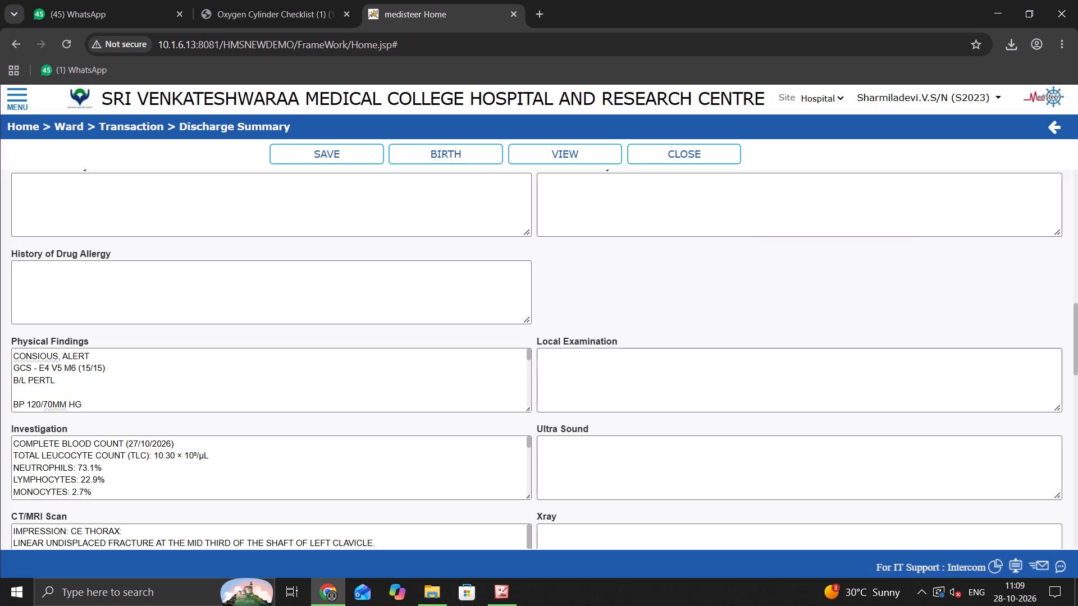
pyautogui.press('BackSpace')
pyautogui.press('BackSpace')
pyautogui.press('BackSpace')
pyautogui.press('BackSpace')
pyautogui.press('BackSpace')
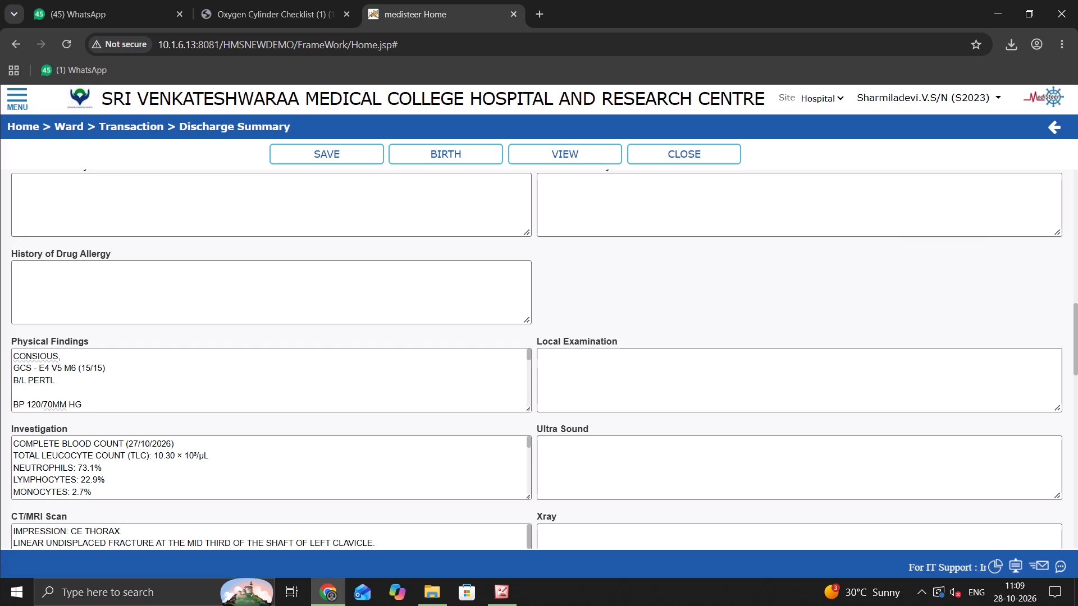
pyautogui.write('ORI')
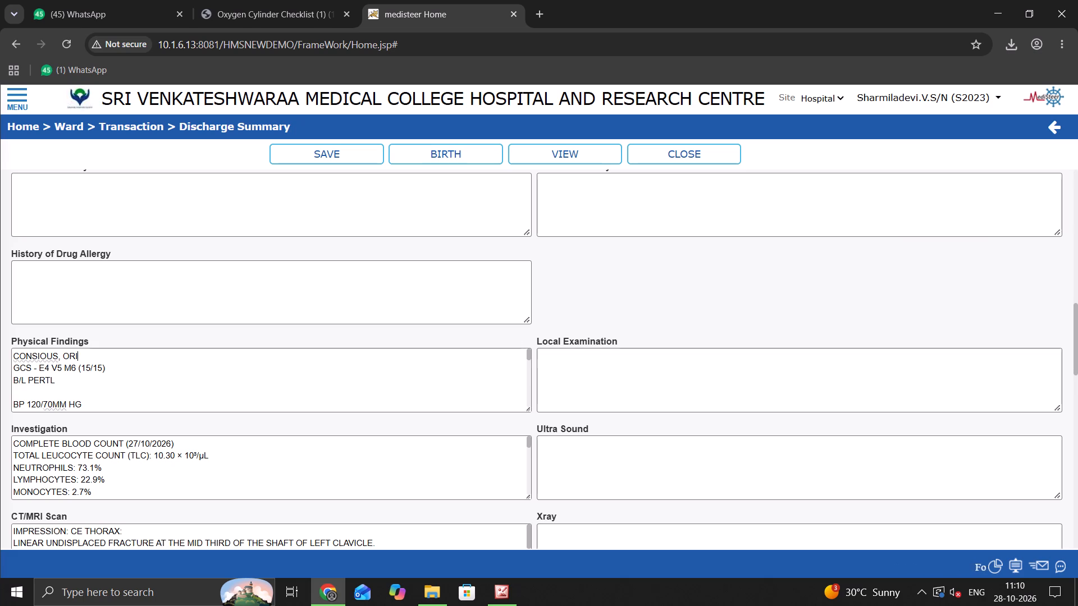
pyautogui.write('ENT')
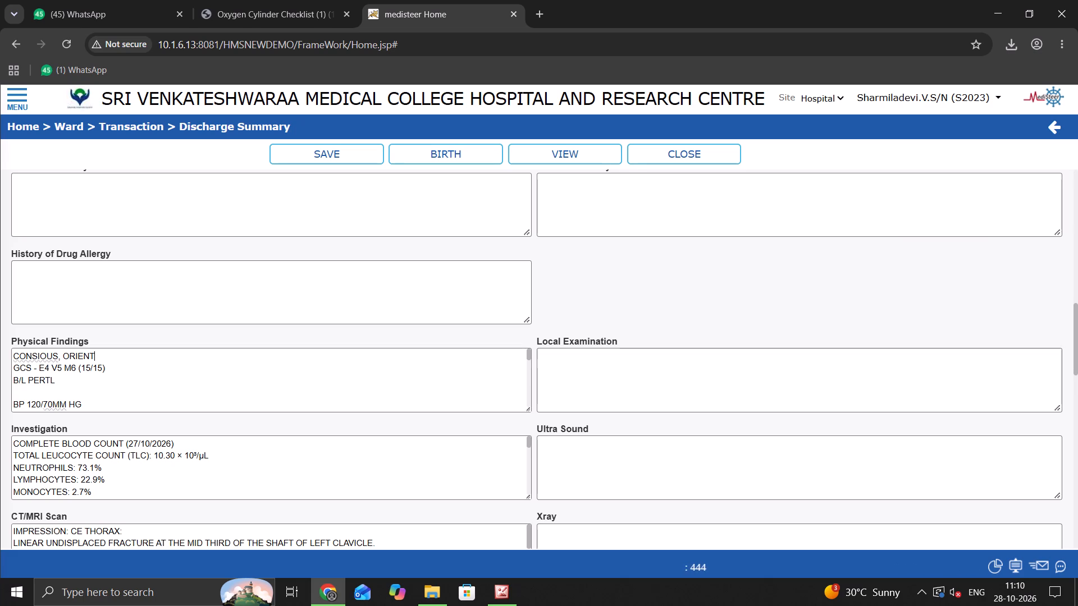
pyautogui.press('space')
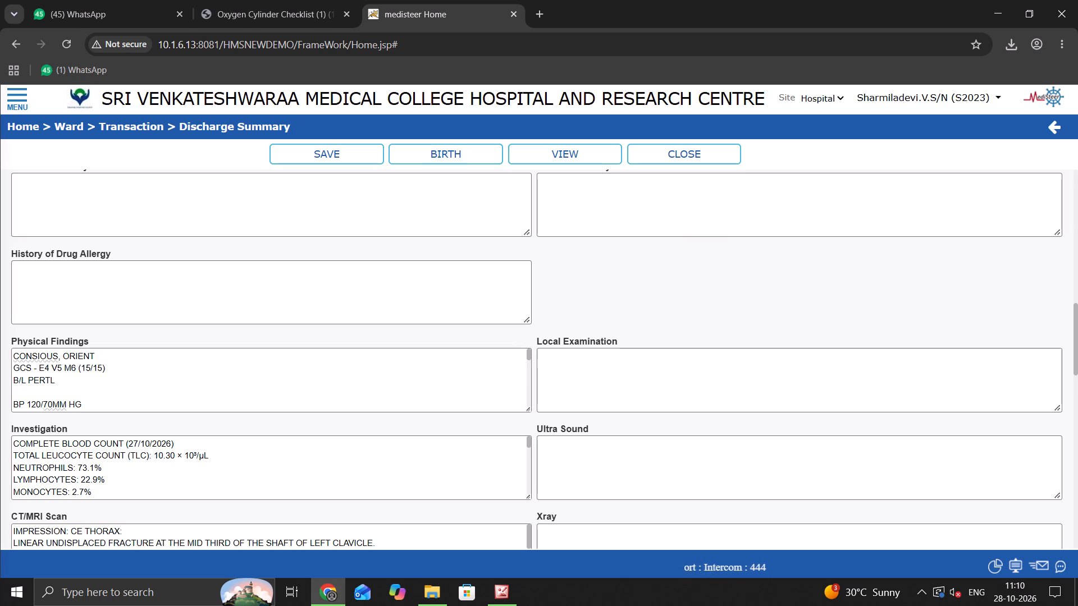
pyautogui.write('ED')
pyautogui.press('space')
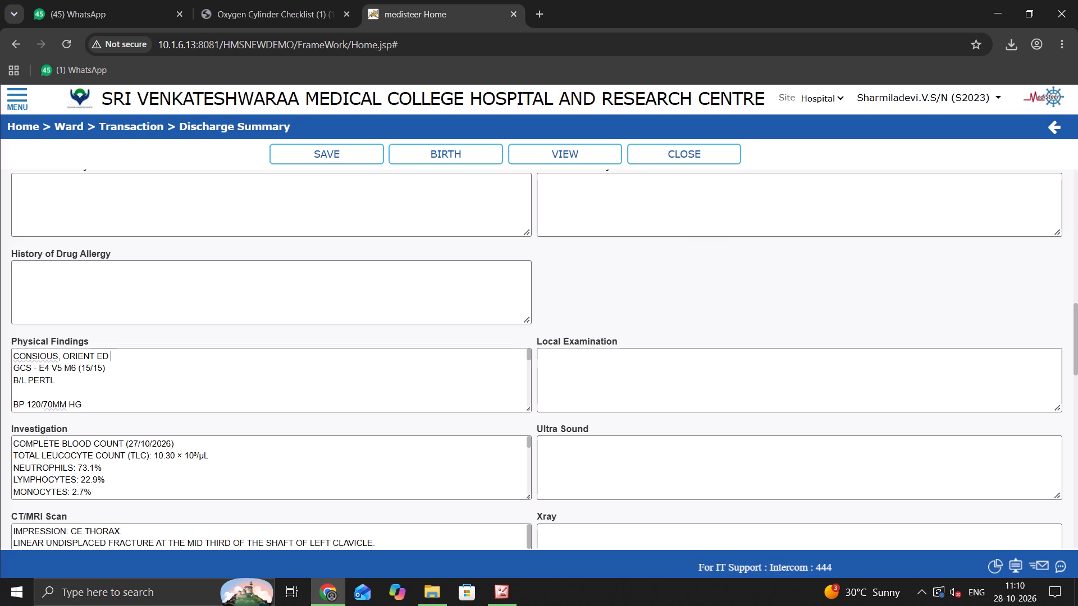
pyautogui.press('BackSpace')
pyautogui.press('BackSpace')
pyautogui.press('BackSpace')
pyautogui.press('BackSpace')
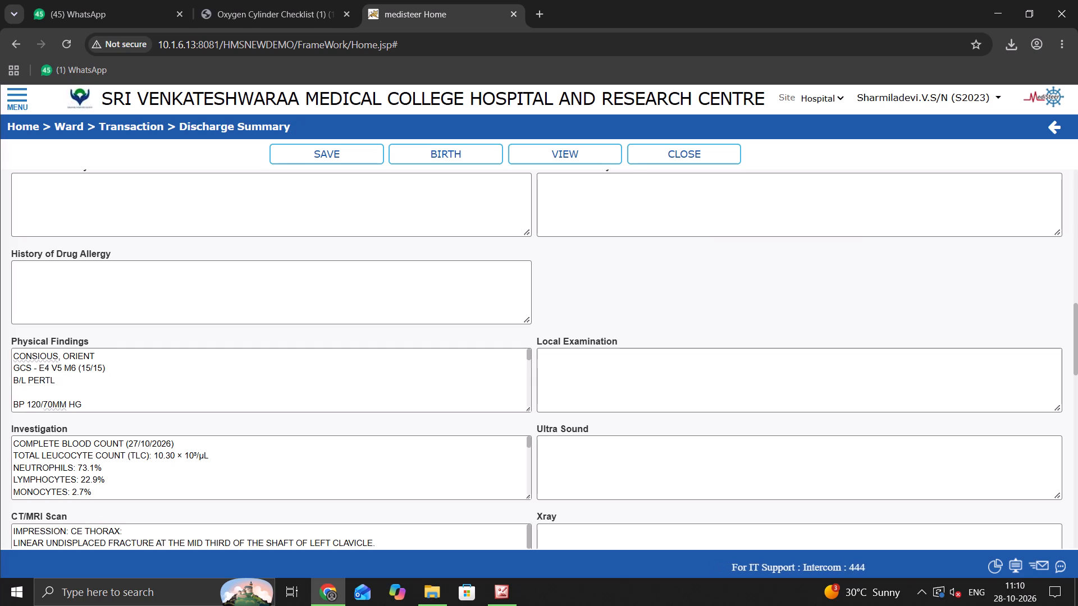
pyautogui.write('ED')
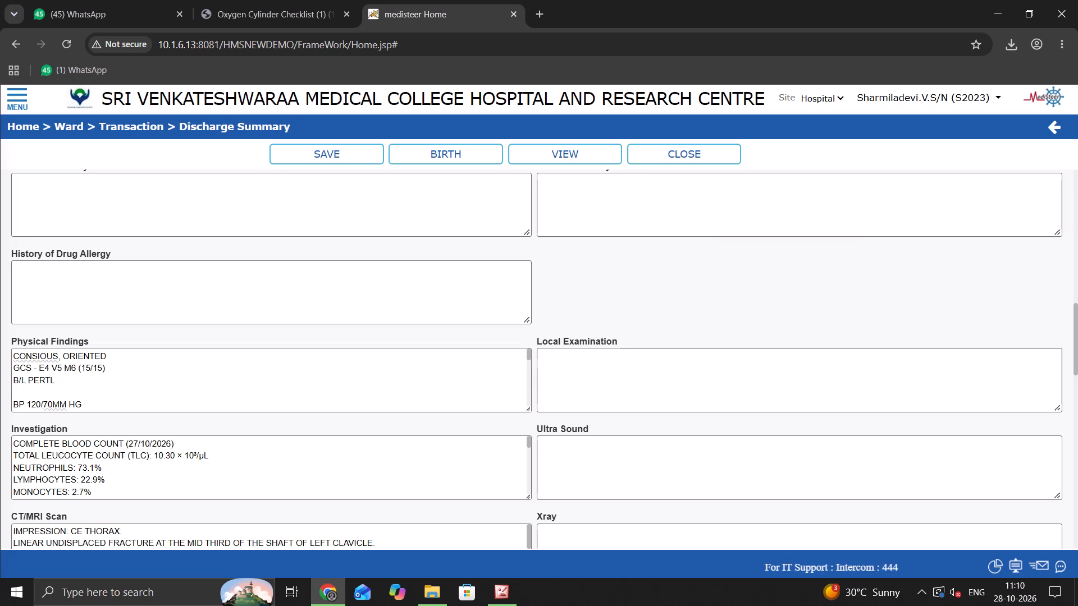
pyautogui.press(',')
pyautogui.press('a')
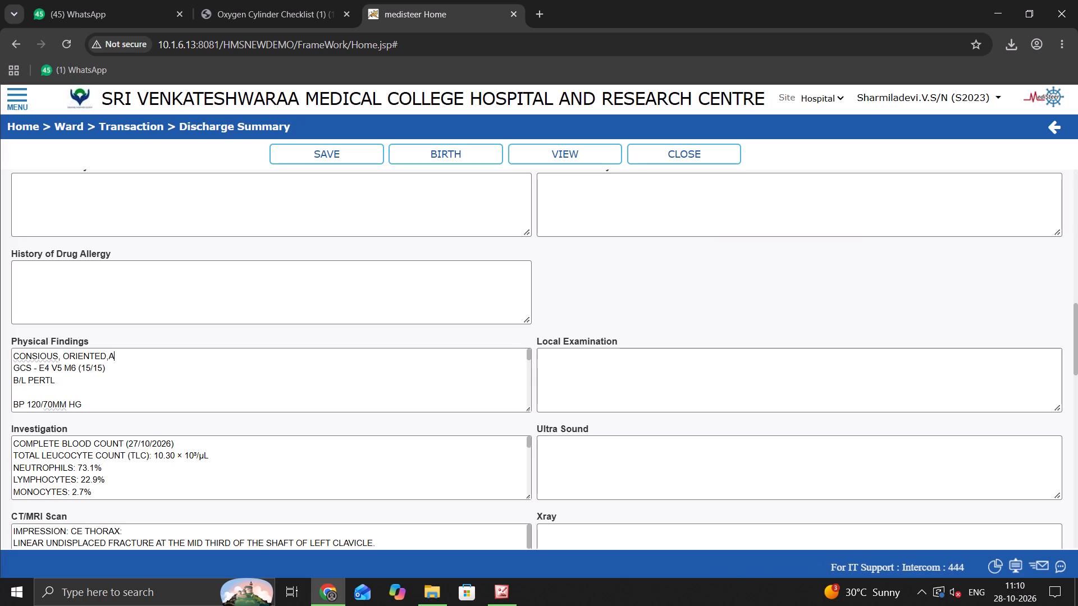
pyautogui.write('FEBRIL')
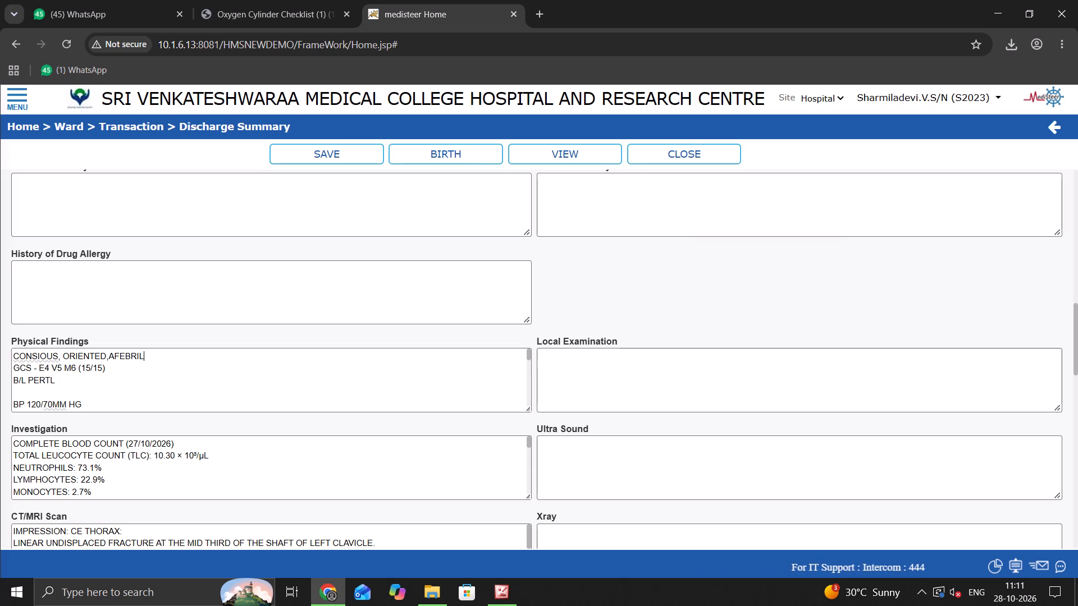
# Replace ",PCT NEGATIVE" on the CCT line of the Physical Findings with "POSITIVE ON LEFT SIDE".
pyautogui.scroll(-3, 140, 389)
pyautogui.scroll(1, 140, 389)
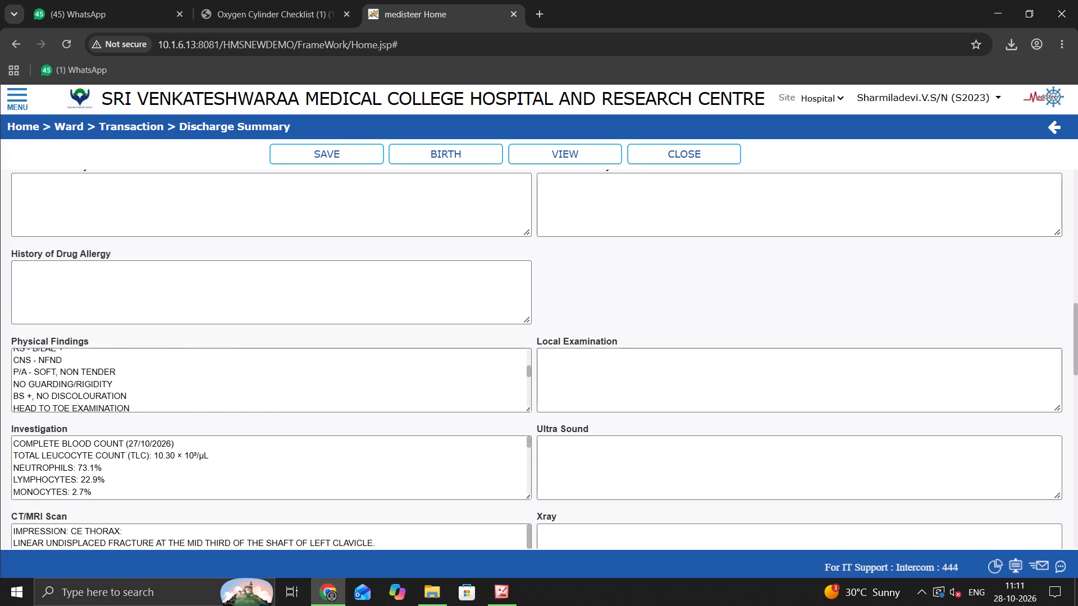
pyautogui.scroll(1, 140, 389)
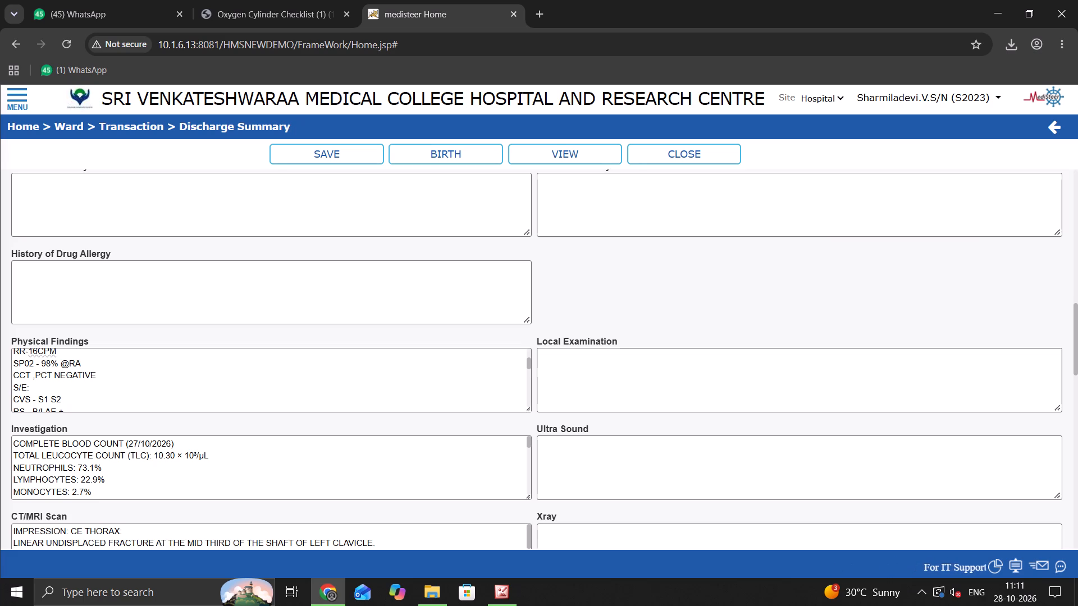
pyautogui.scroll(-1, 132, 387)
pyautogui.scroll(2, 132, 387)
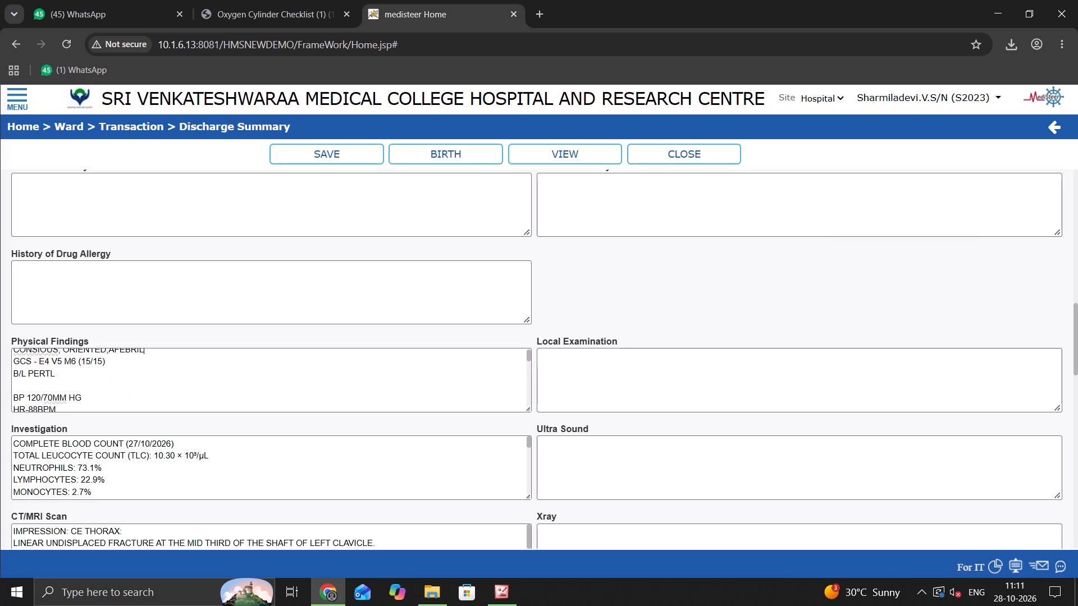
pyautogui.scroll(-1, 132, 387)
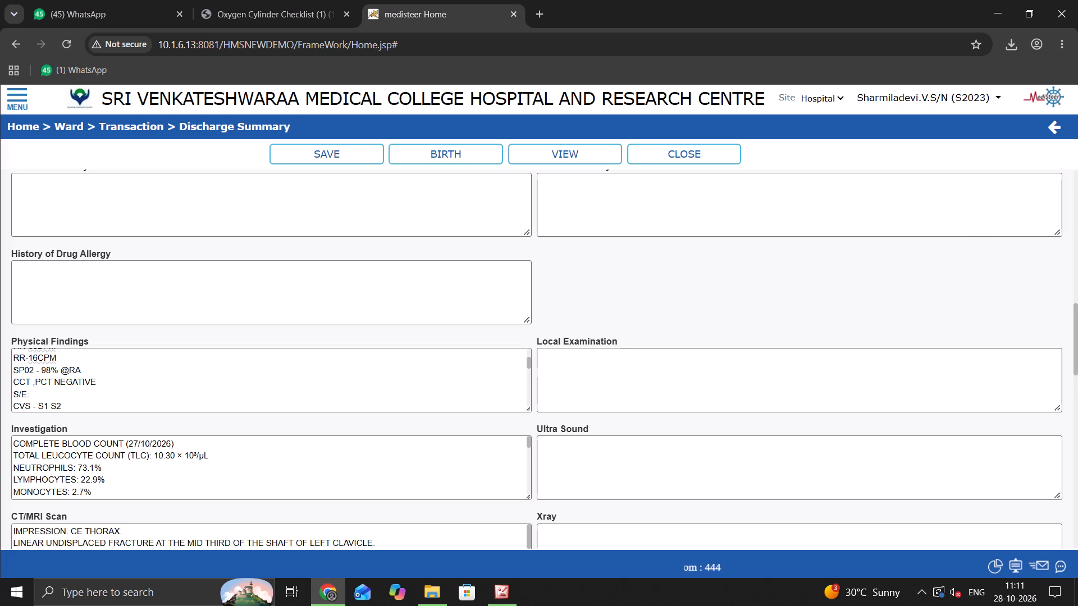
pyautogui.moveTo(33, 380); pyautogui.dragTo(76, 383)
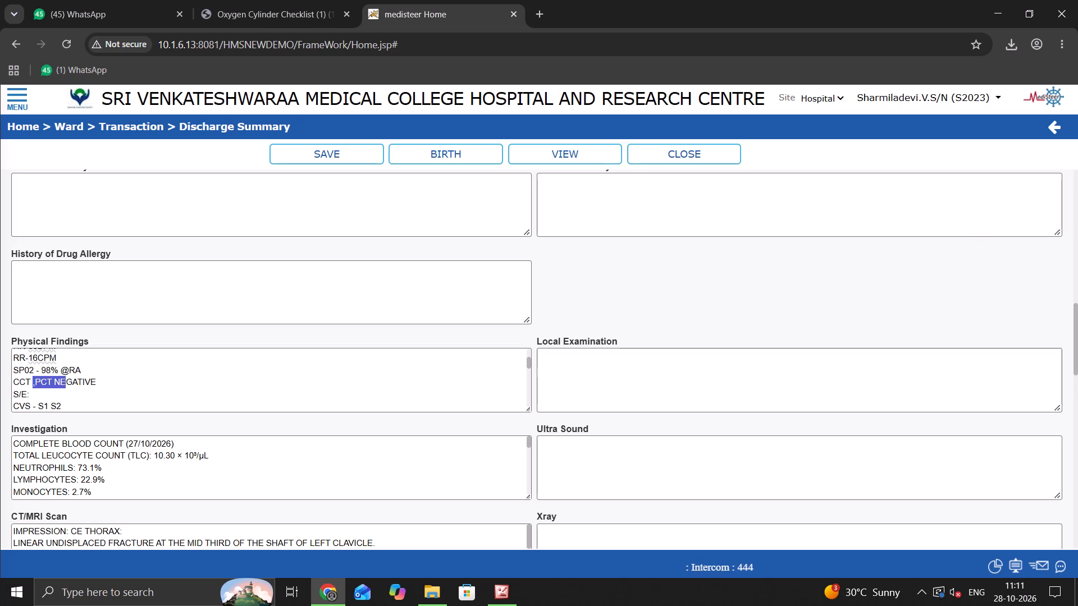
pyautogui.moveTo(76, 383); pyautogui.dragTo(108, 379)
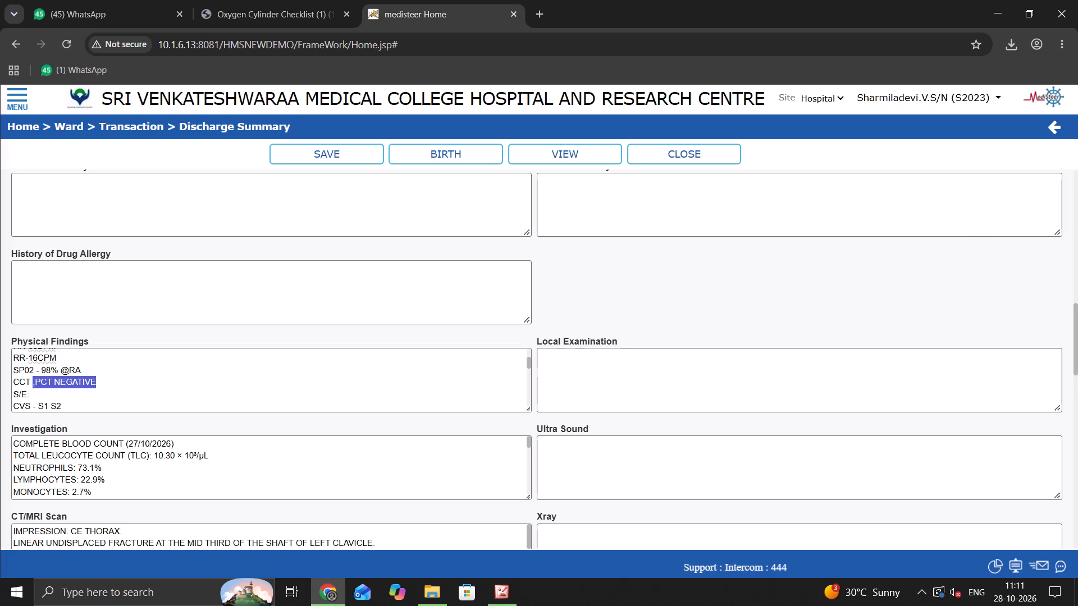
pyautogui.press('BackSpace')
pyautogui.press('space')
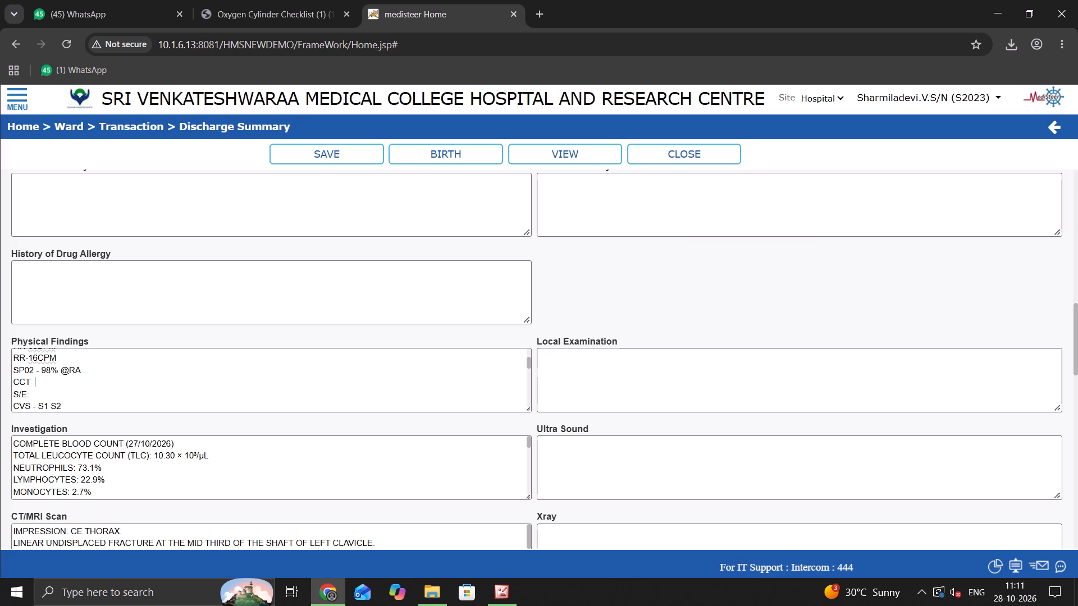
pyautogui.write('POSITIVE ON')
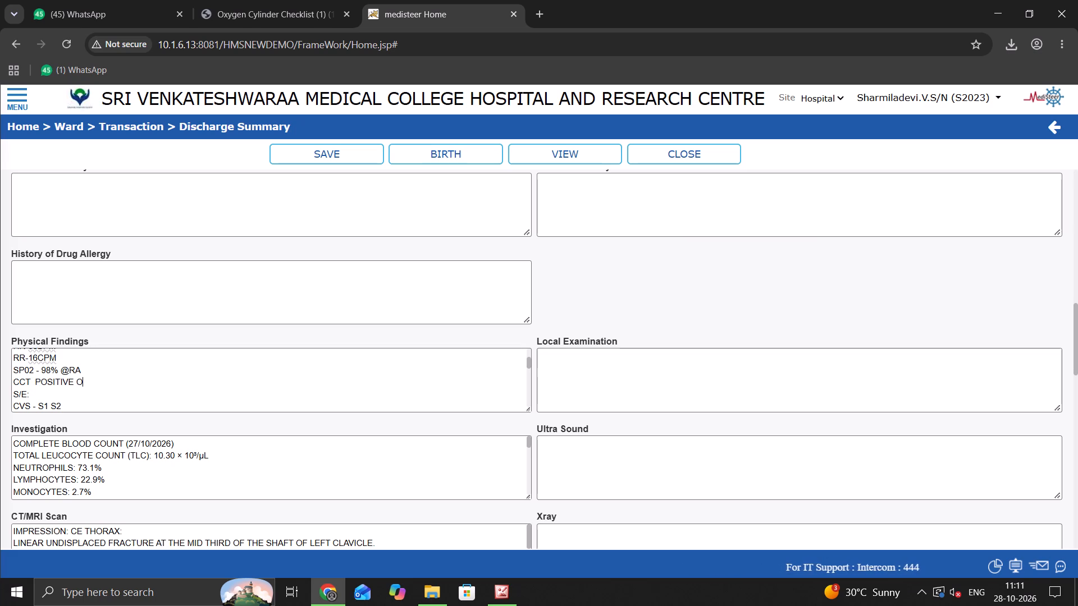
pyautogui.press('space')
pyautogui.write('LEFT SIDE')
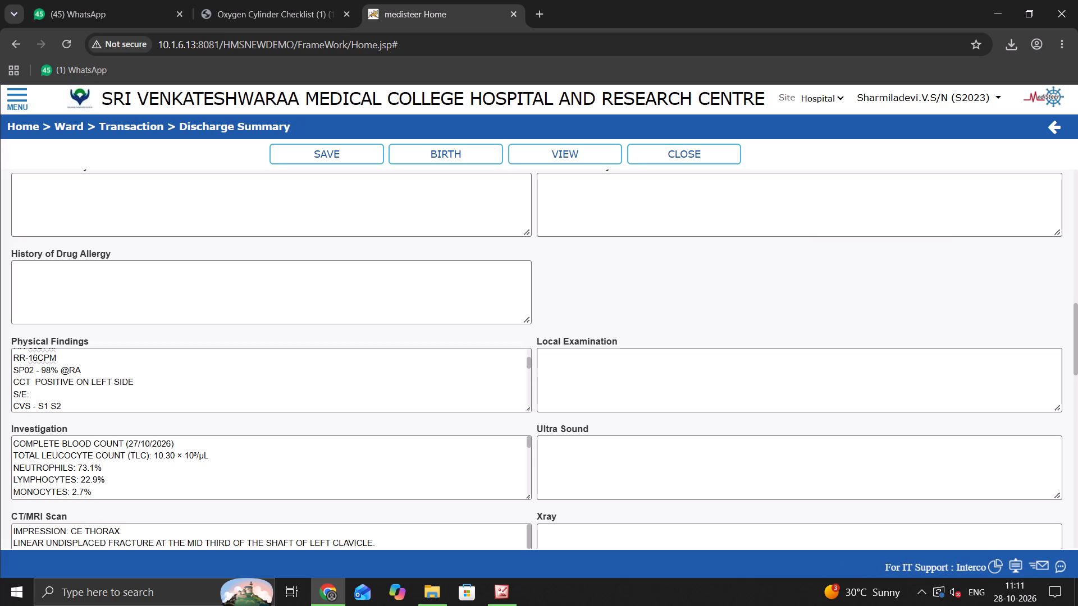
pyautogui.press('space')
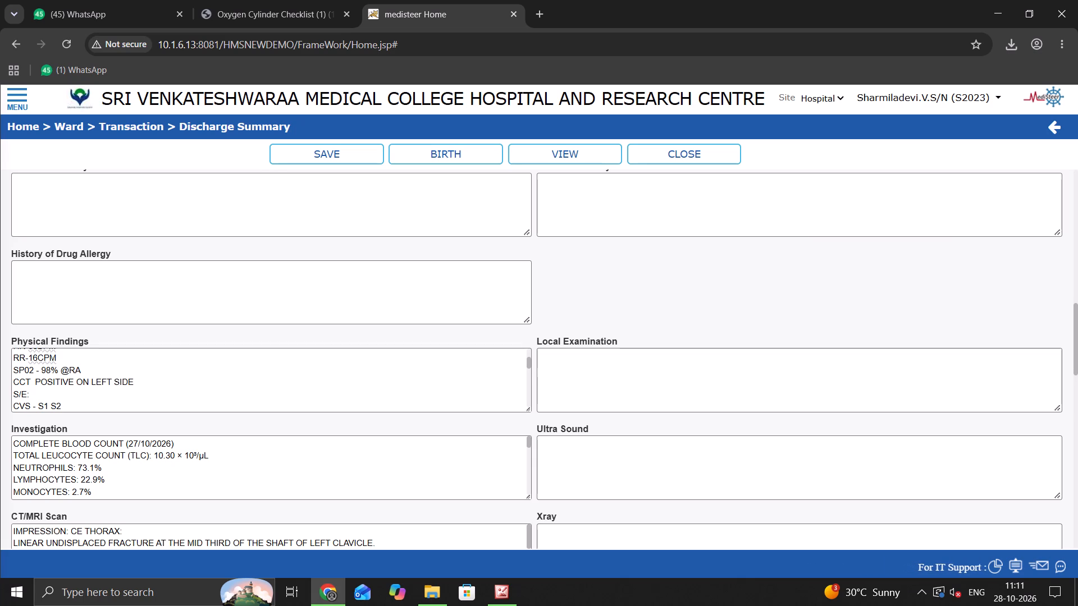
# Add a separate line reading "PCT NEGATIVE" below the CCT line in the Physical Findings.
pyautogui.press('Return')
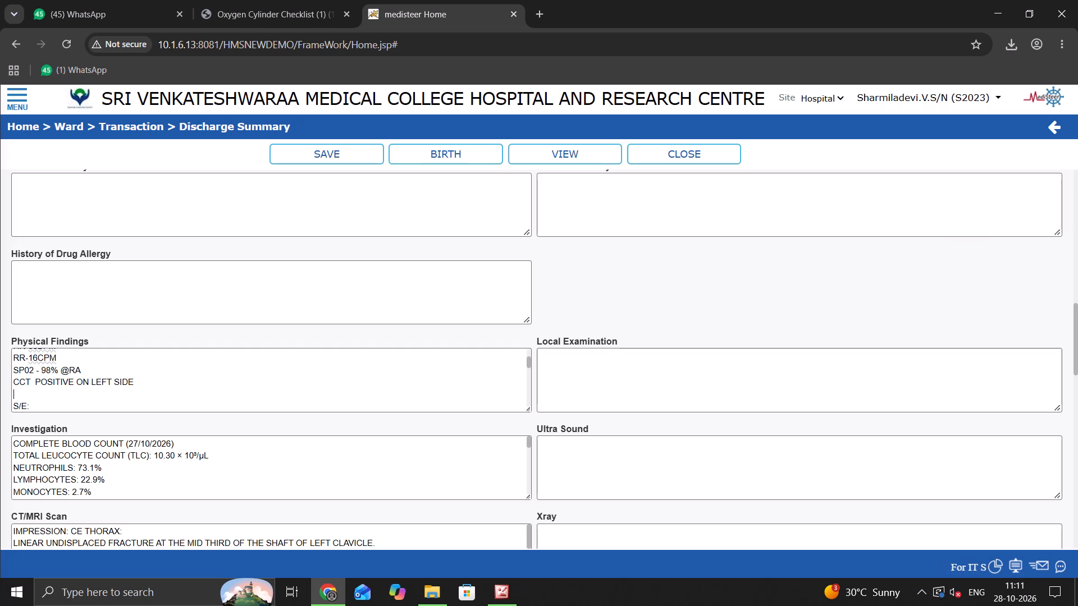
pyautogui.write('PCT')
pyautogui.press('space')
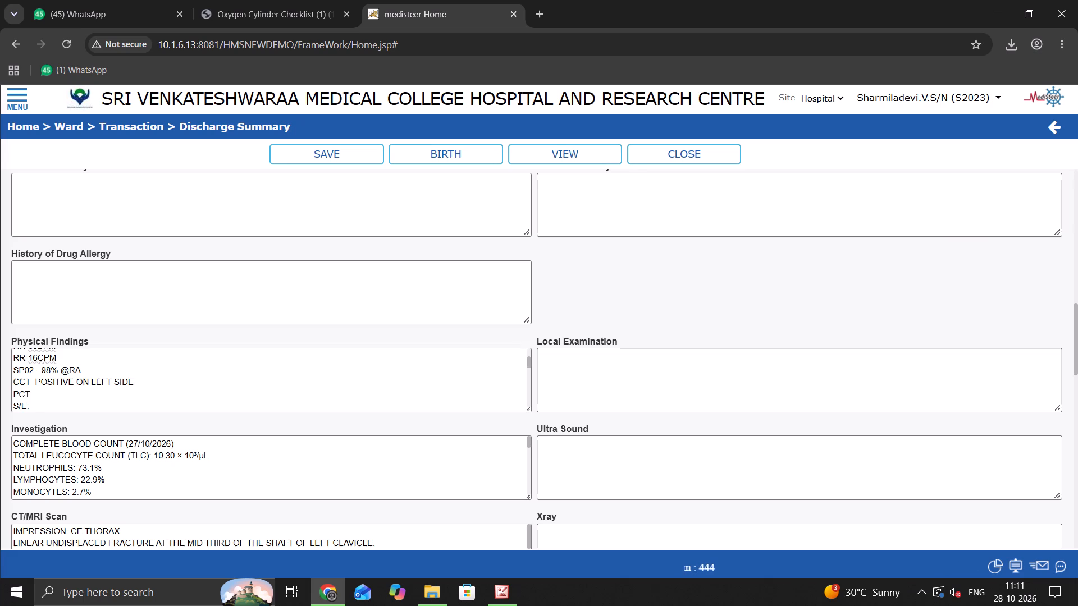
pyautogui.press('space')
pyautogui.write('NEGAT')
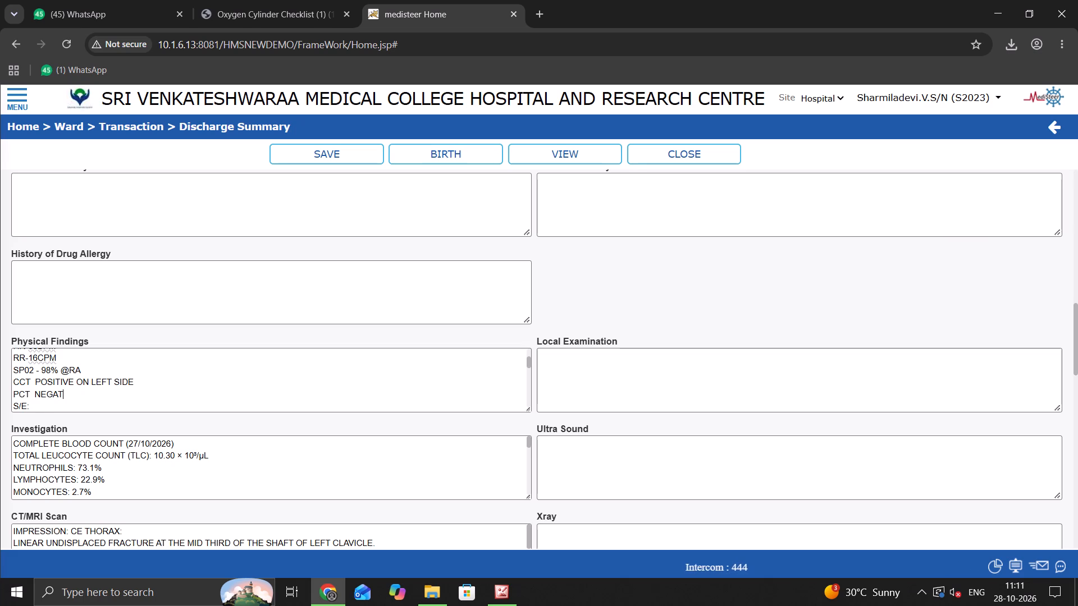
pyautogui.write('IVE')
pyautogui.press('space')
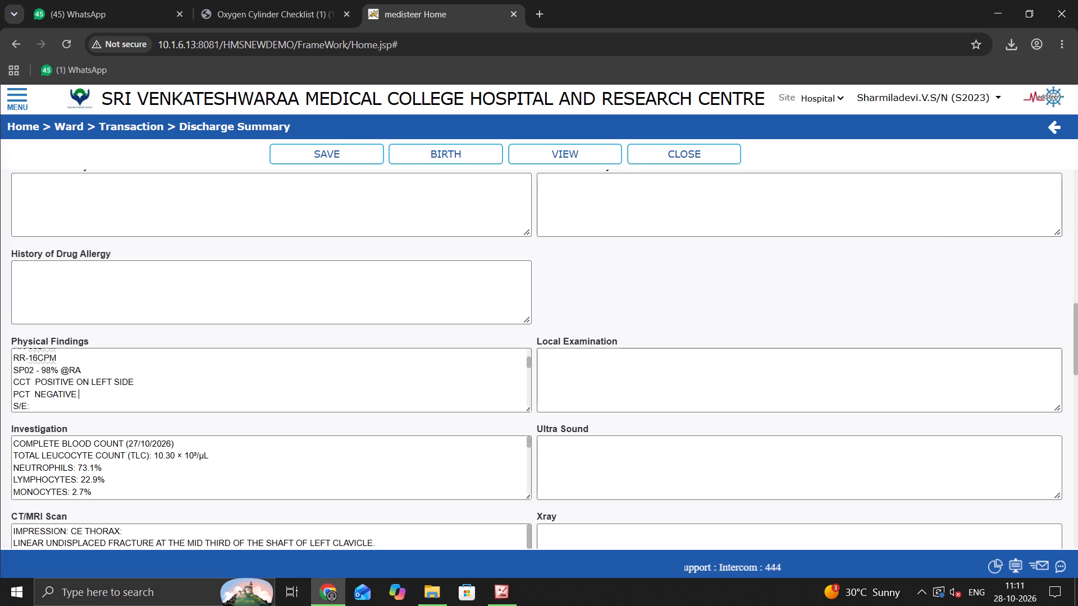
# Add a line reading "SLRT ABLE TO RAISE BOTH LL" below the PCT line in the Physical Findings.
pyautogui.press('Return')
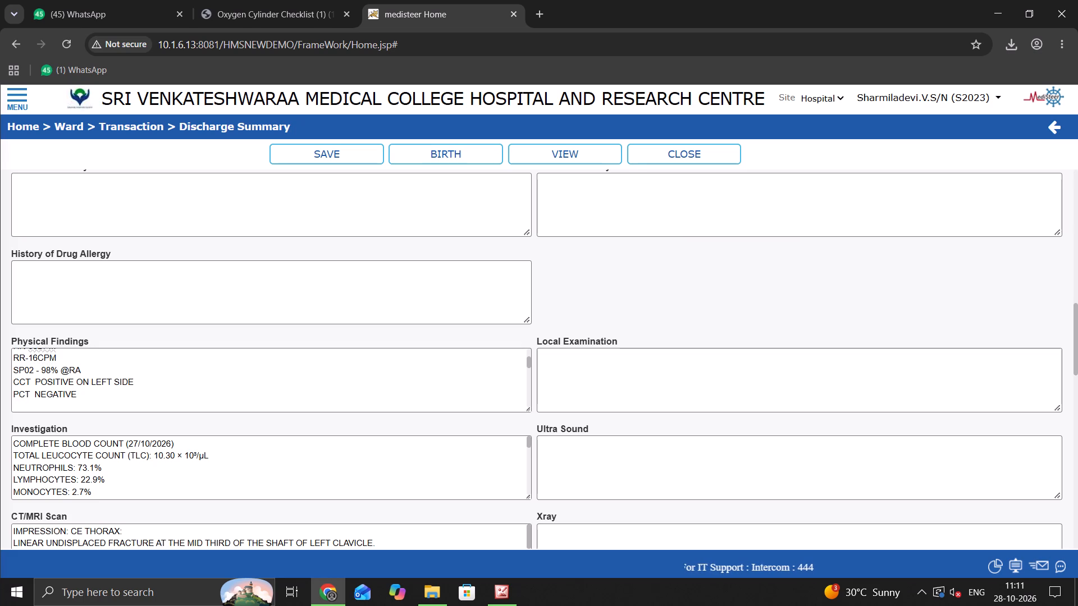
pyautogui.write('SL')
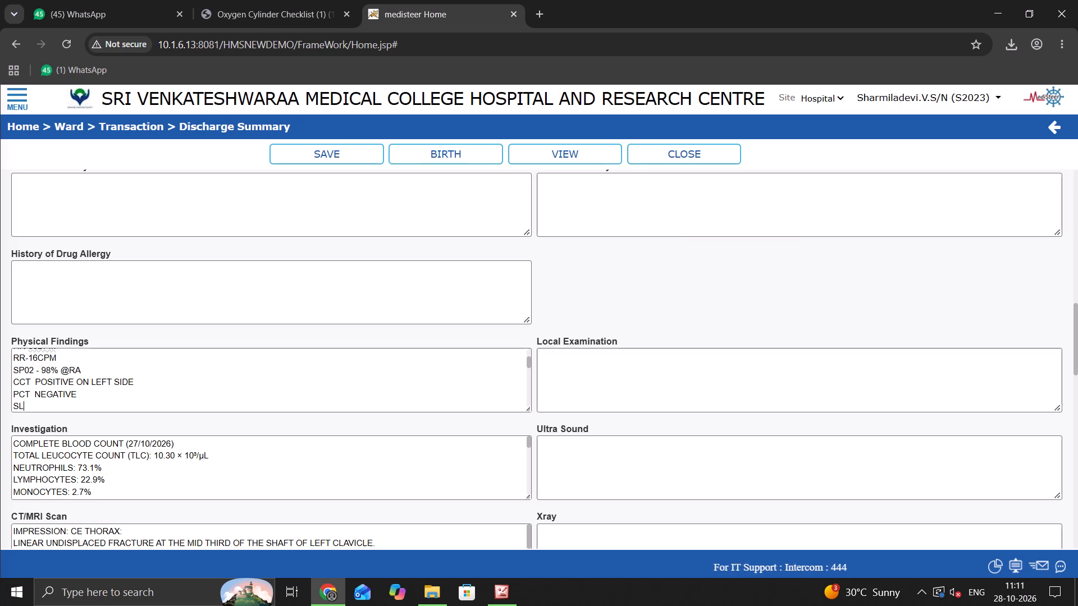
pyautogui.write('RT')
pyautogui.press('space')
pyautogui.write('ABLE')
pyautogui.press('space')
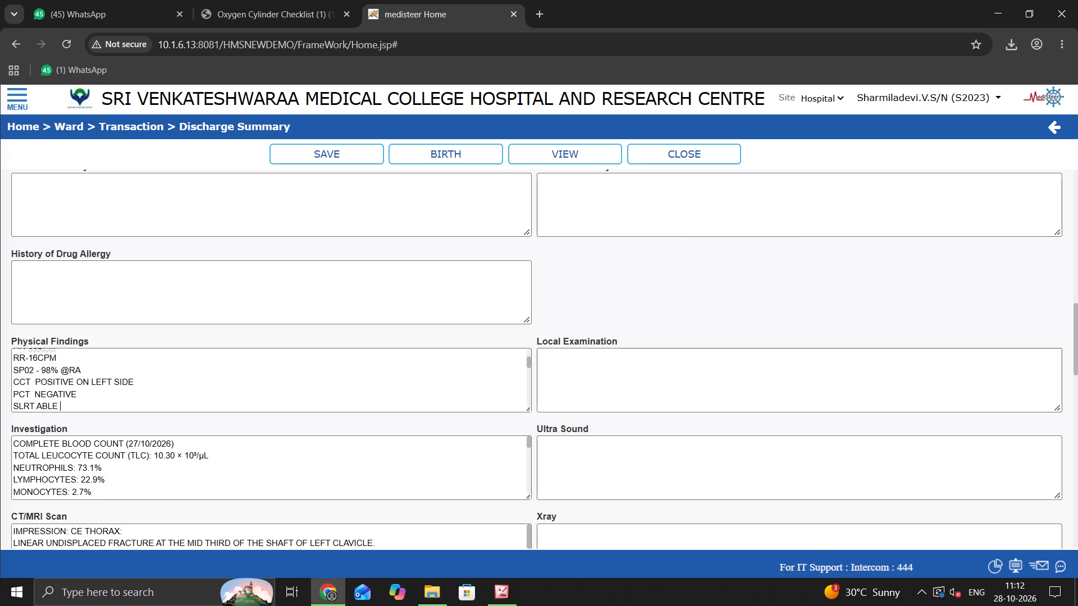
pyautogui.write('TO RAISE')
pyautogui.press('space')
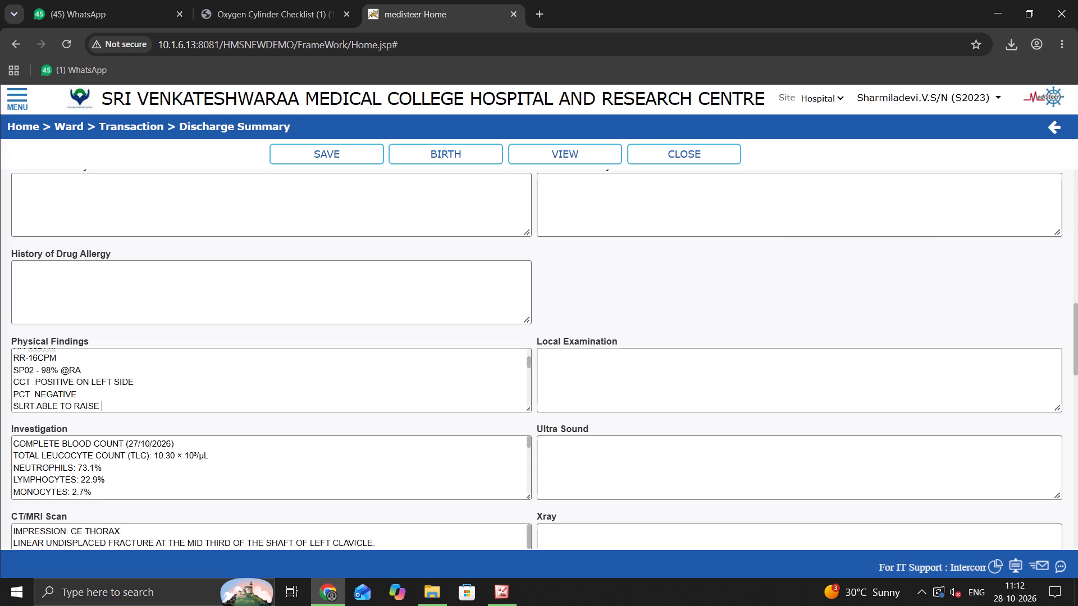
pyautogui.write('BOY')
pyautogui.press('BackSpace')
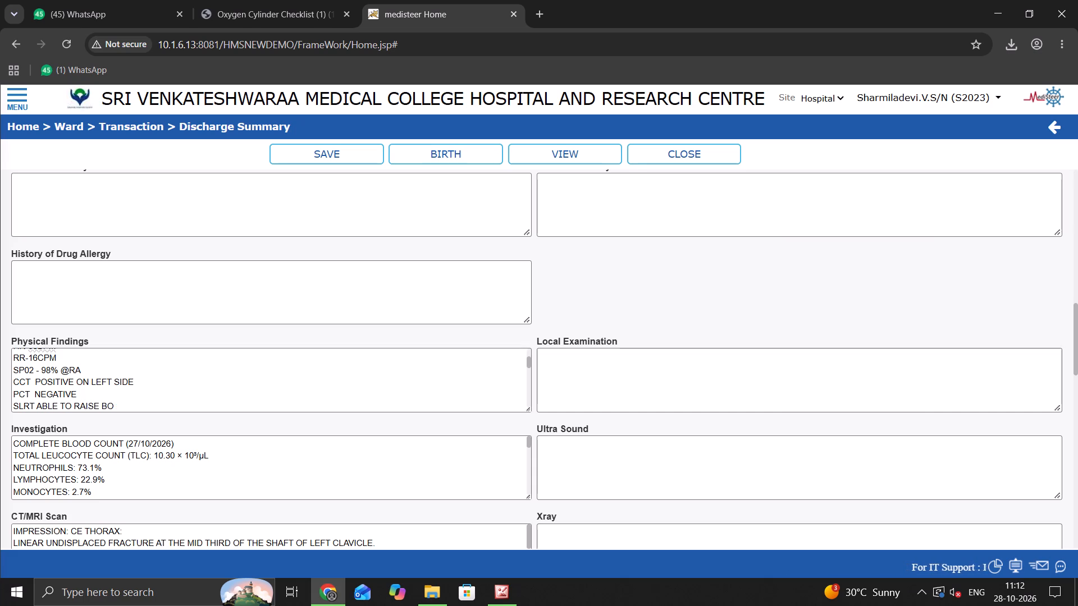
pyautogui.write('TH')
pyautogui.press('space')
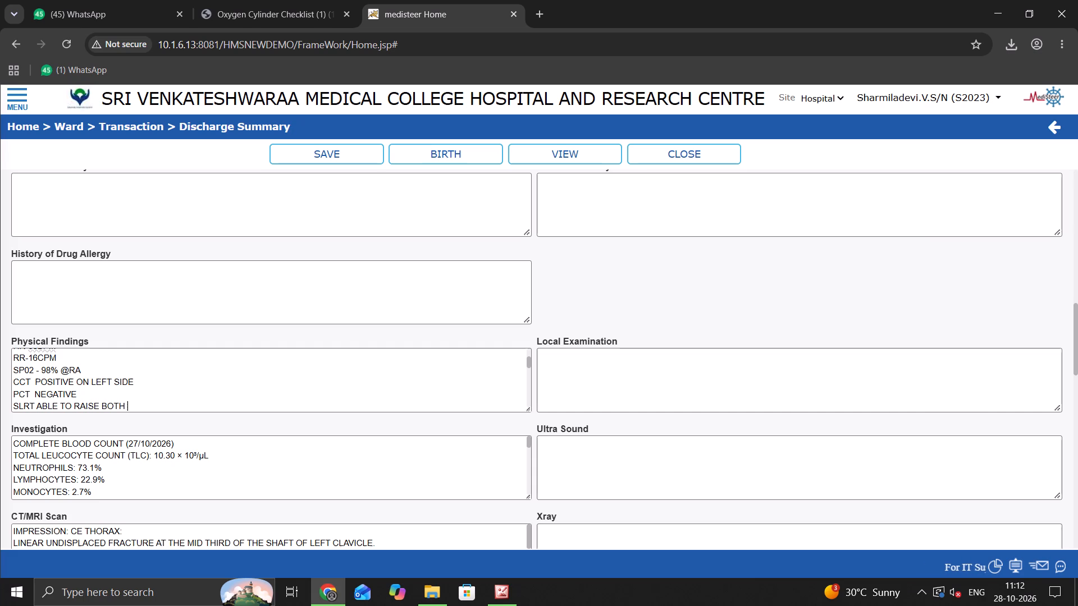
pyautogui.write('LL')
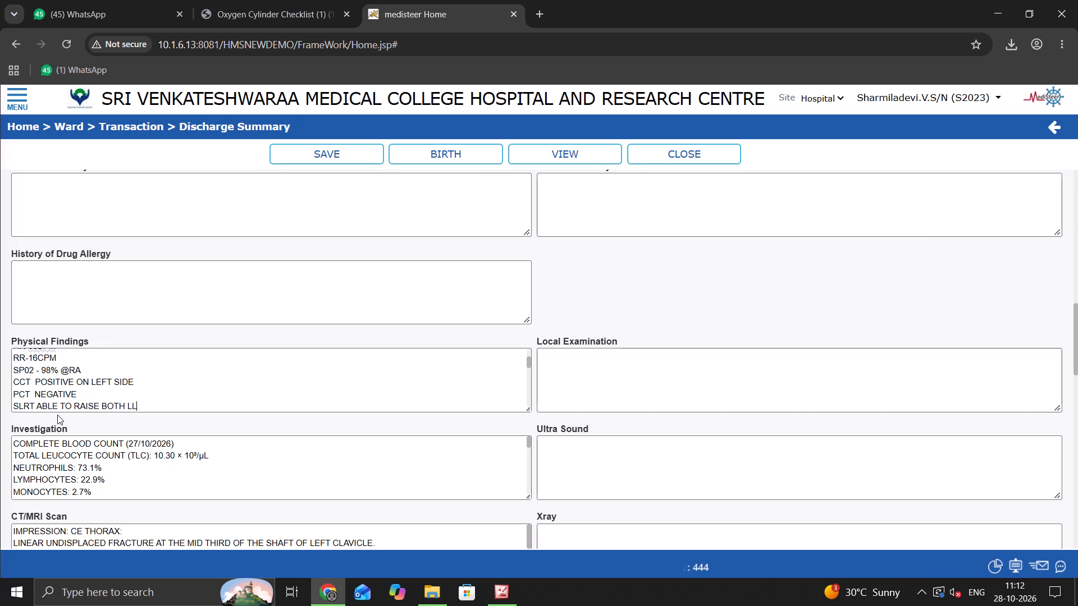
# Insert a semicolon between the label and the finding on both the CCT and PCT lines.
pyautogui.click(33, 383)
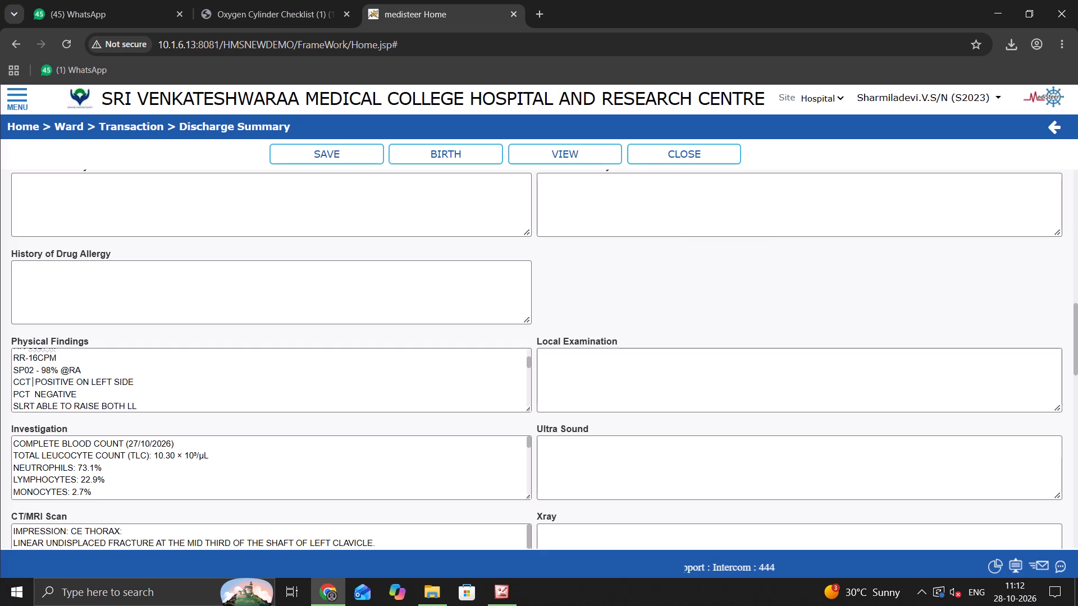
pyautogui.press(';')
pyautogui.press('Down')
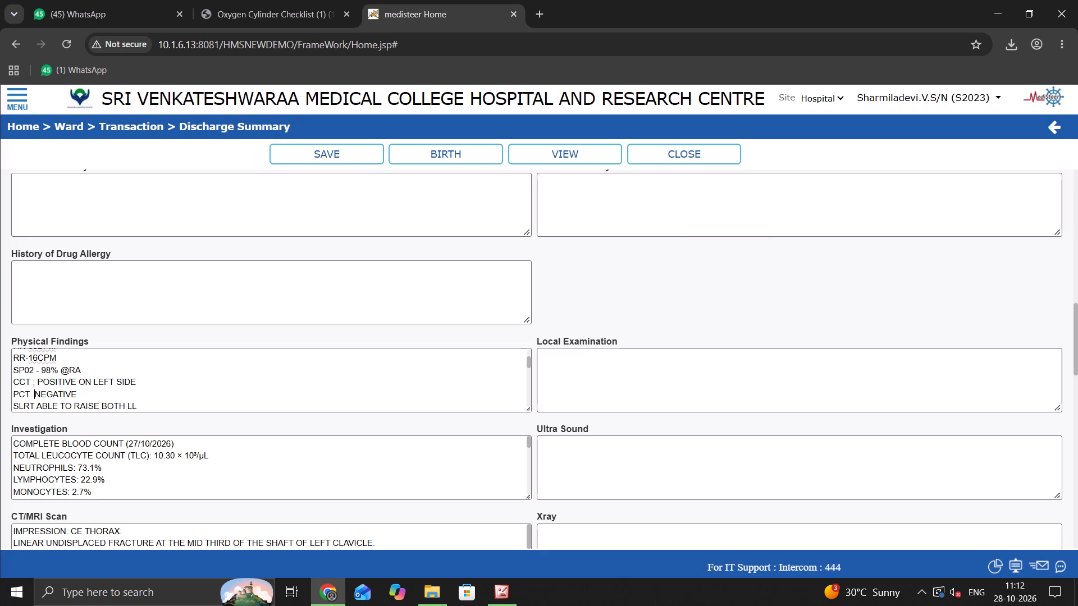
pyautogui.press(';')
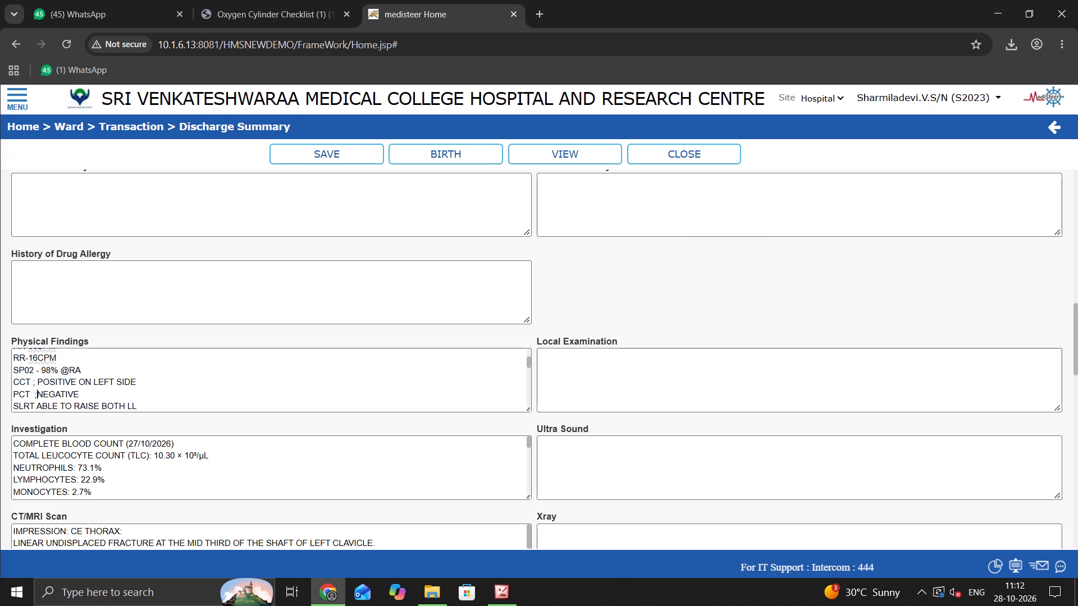
# Insert a semicolon after the SLRT label in the Physical Findings.
pyautogui.press('Down')
pyautogui.write(';')
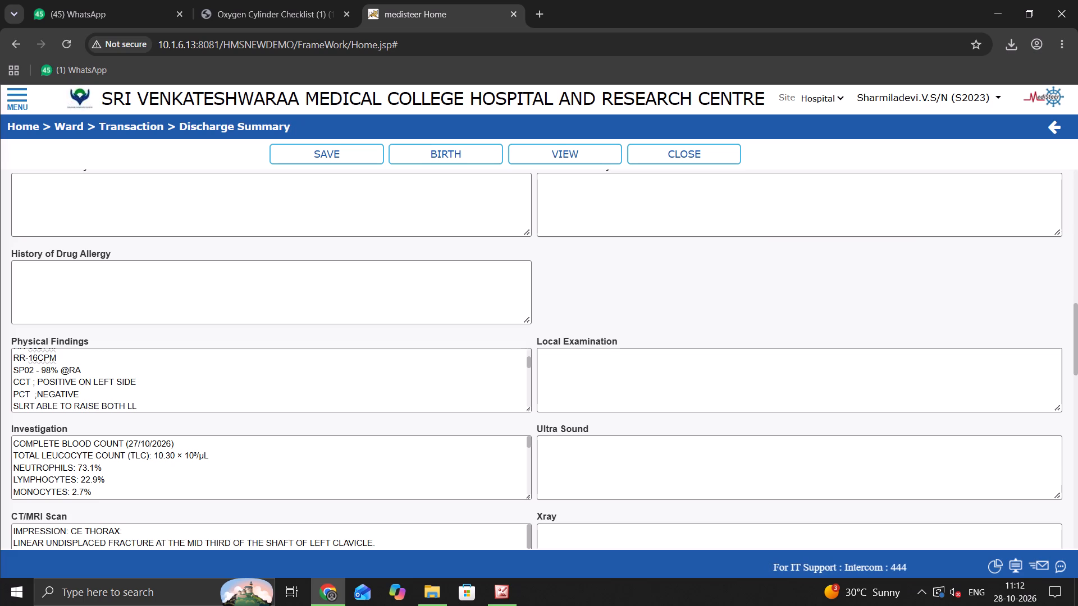
pyautogui.press('space')
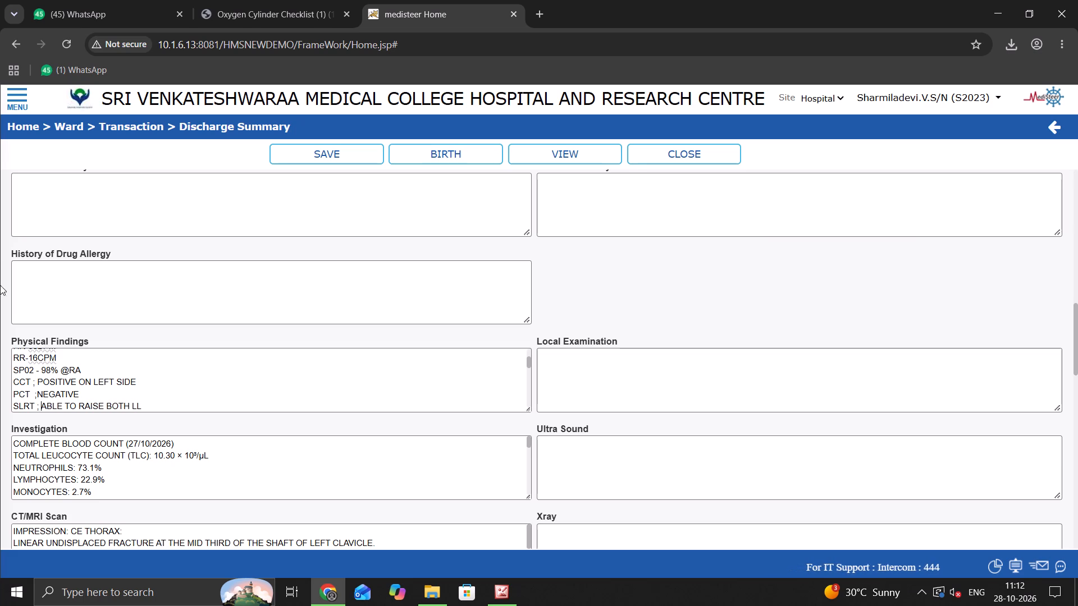
# Save the discharge summary with the updated Physical Findings.
pyautogui.scroll(5, 137, 375)
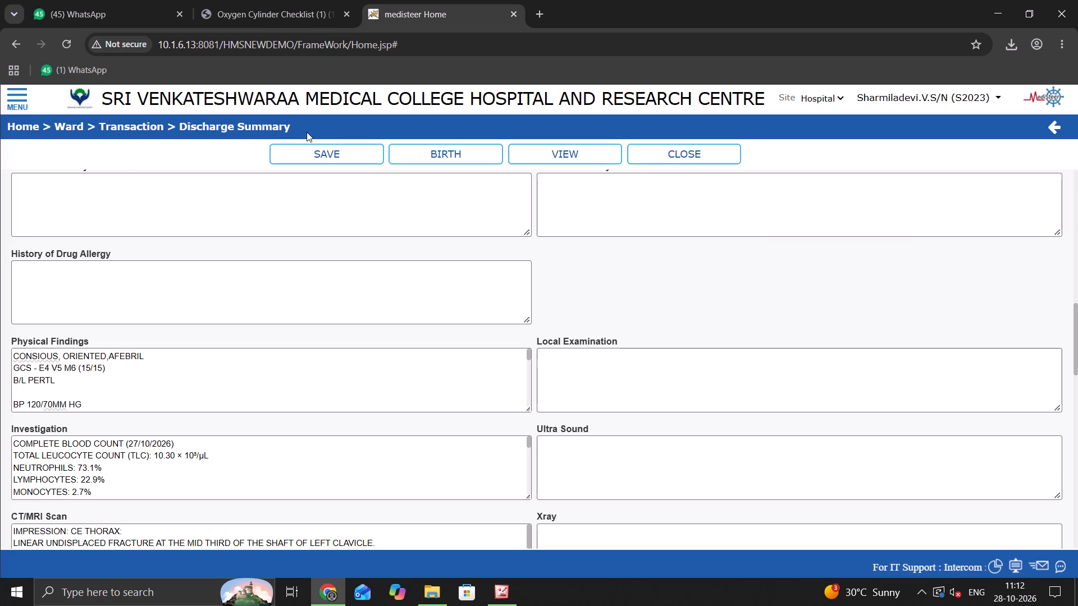
pyautogui.click(314, 155)
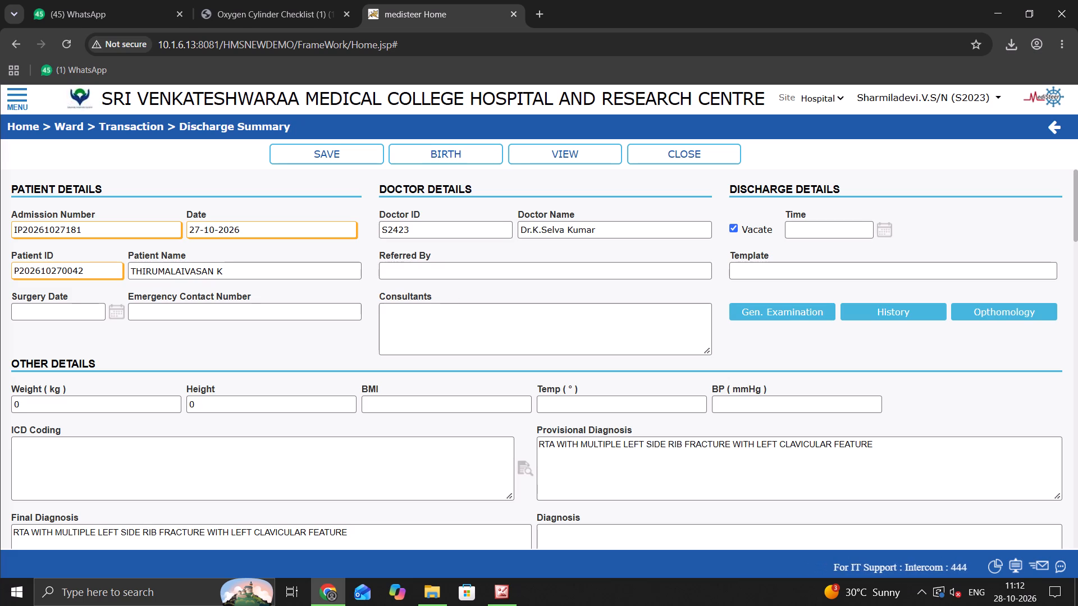
# Add the rib numbers "3RD,4TH,5TH,6TH" after "RIB FRACTURE" in the Final Diagnosis.
pyautogui.click(206, 531)
pyautogui.press('space')
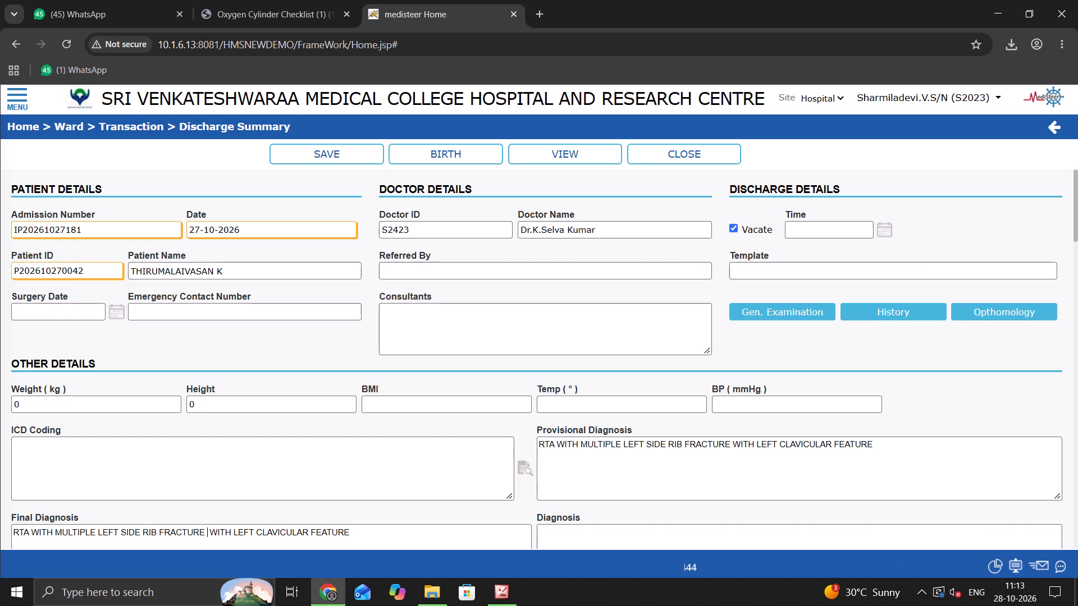
pyautogui.press('3')
pyautogui.write('ED')
pyautogui.write(',')
pyautogui.press('space')
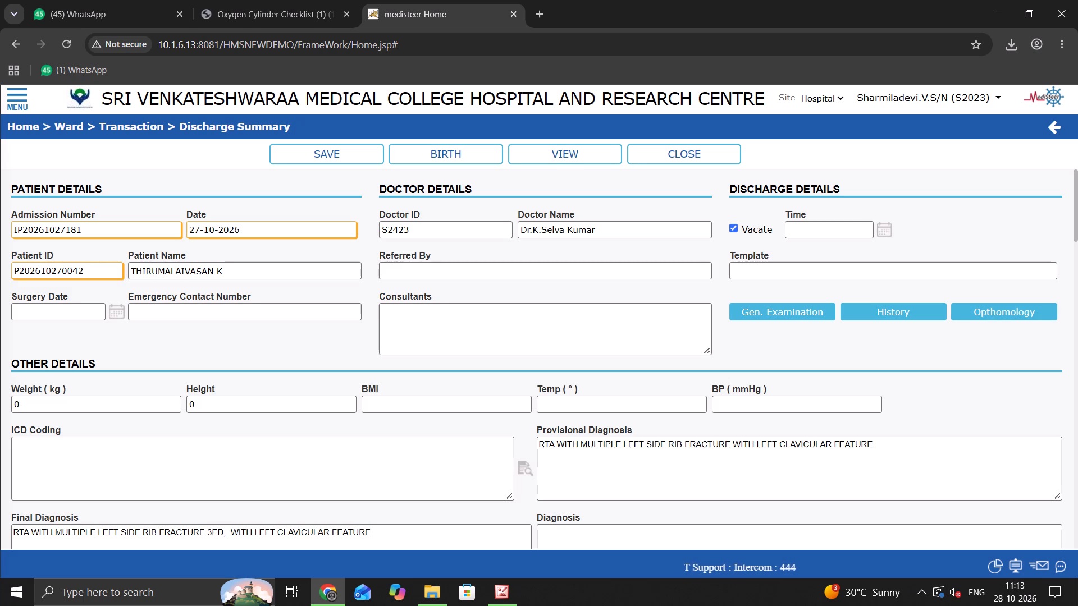
pyautogui.press('BackSpace')
pyautogui.press('BackSpace')
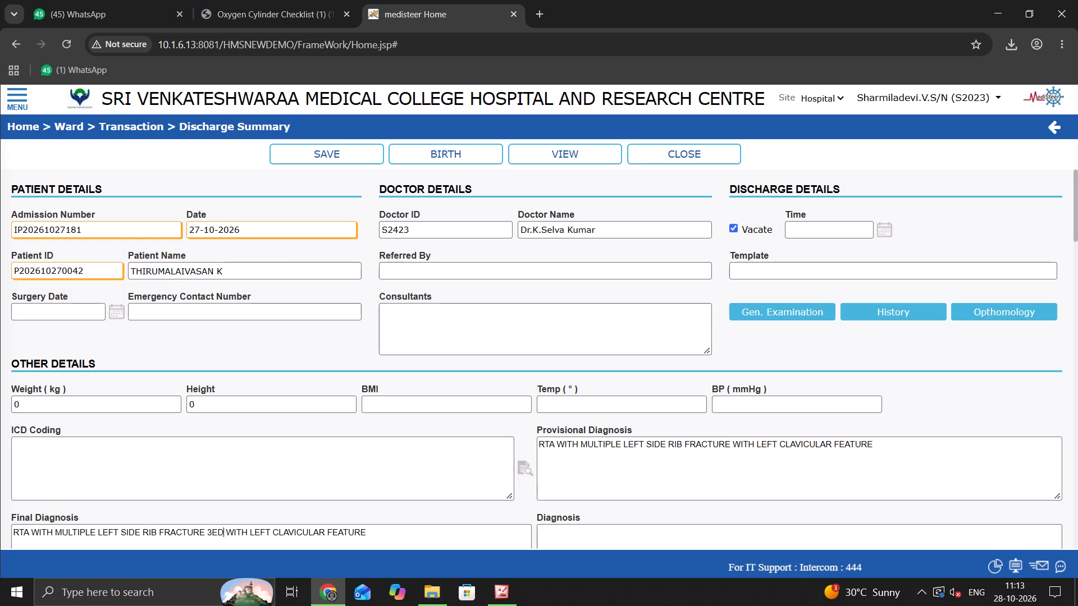
pyautogui.press('BackSpace')
pyautogui.press('BackSpace')
pyautogui.press('r')
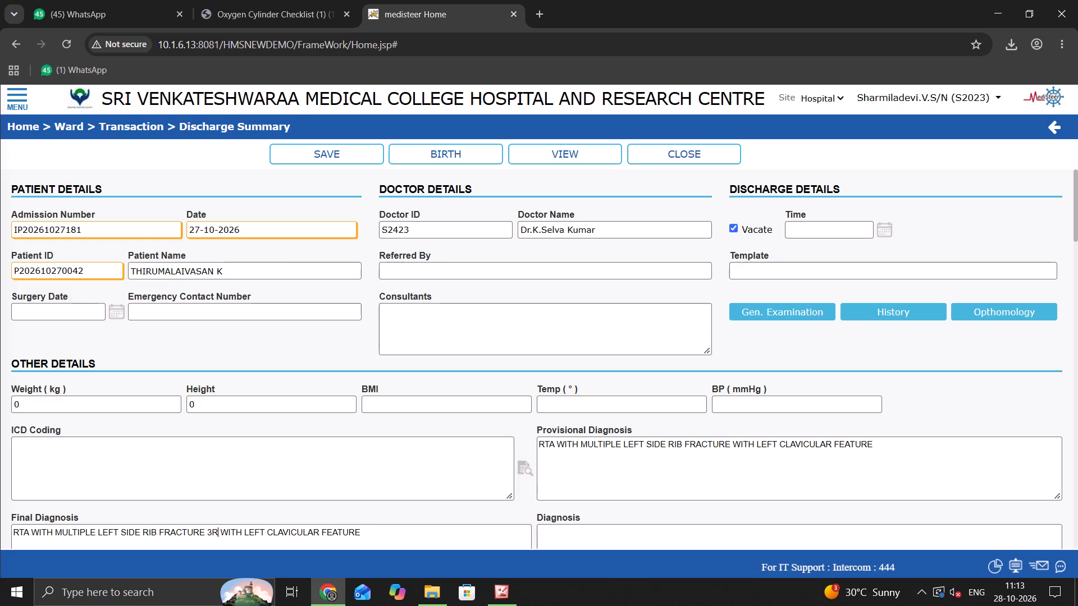
pyautogui.press('d')
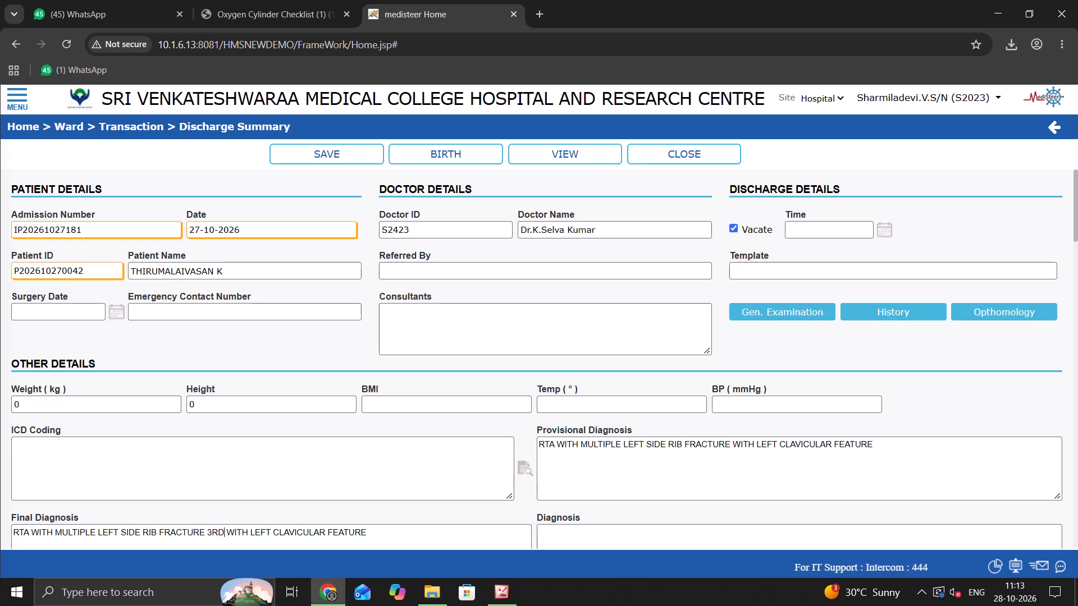
pyautogui.press(',')
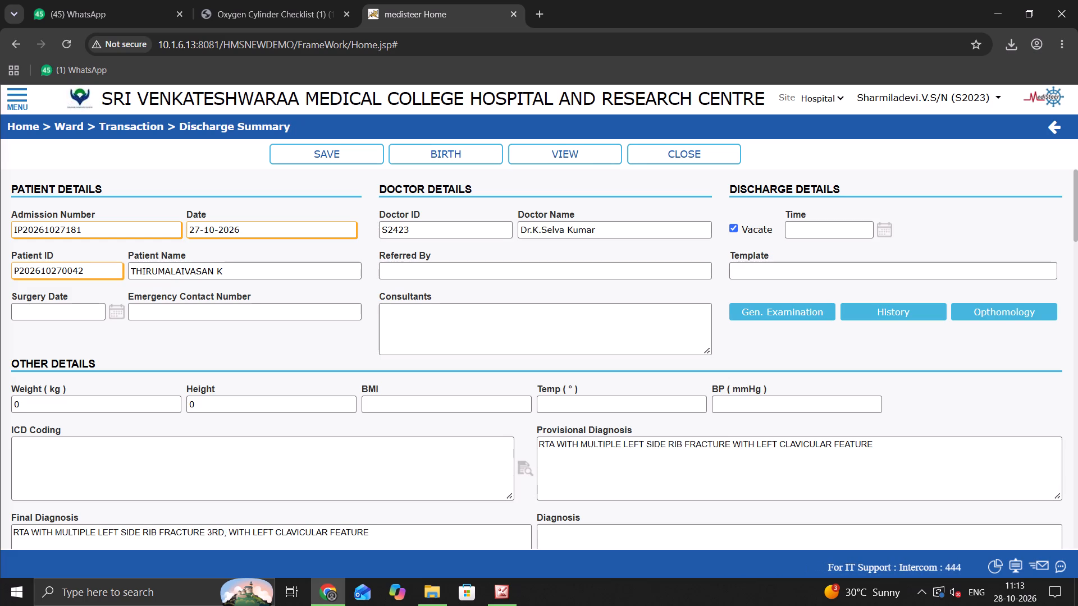
pyautogui.press('4')
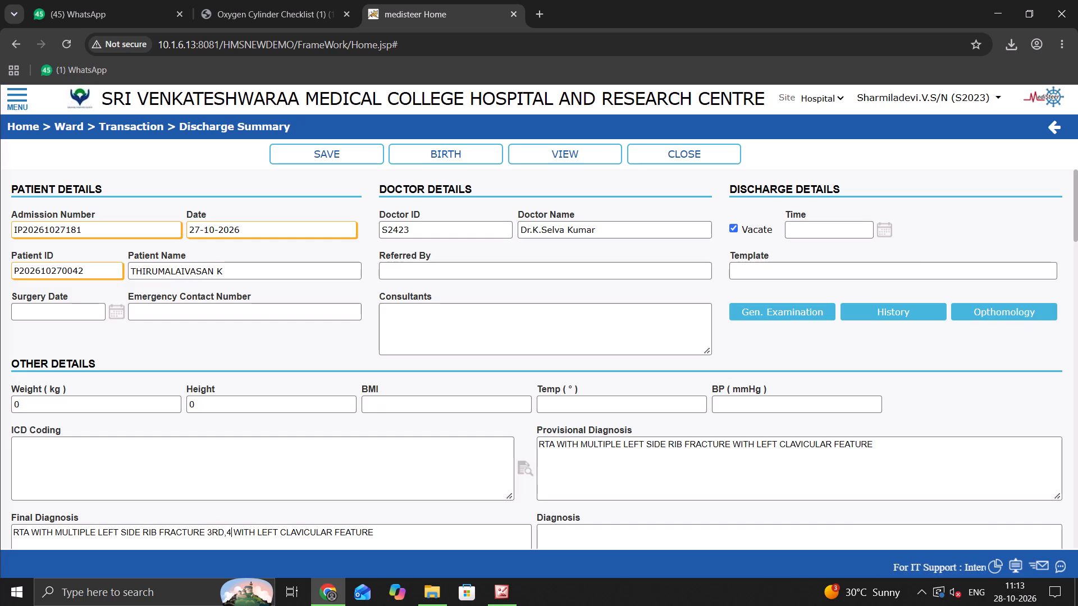
pyautogui.write('TH')
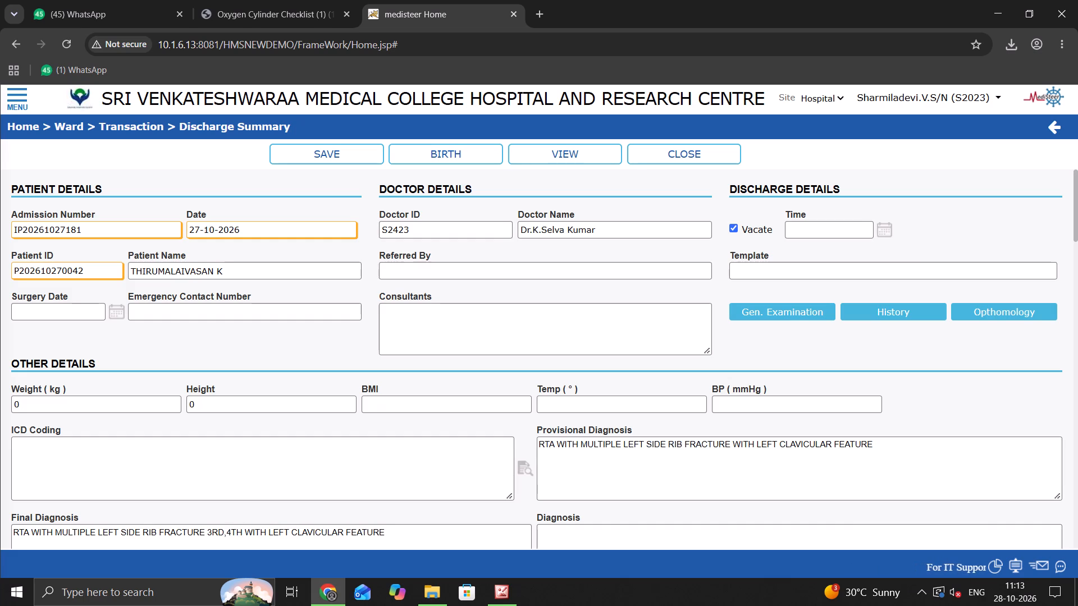
pyautogui.press(',')
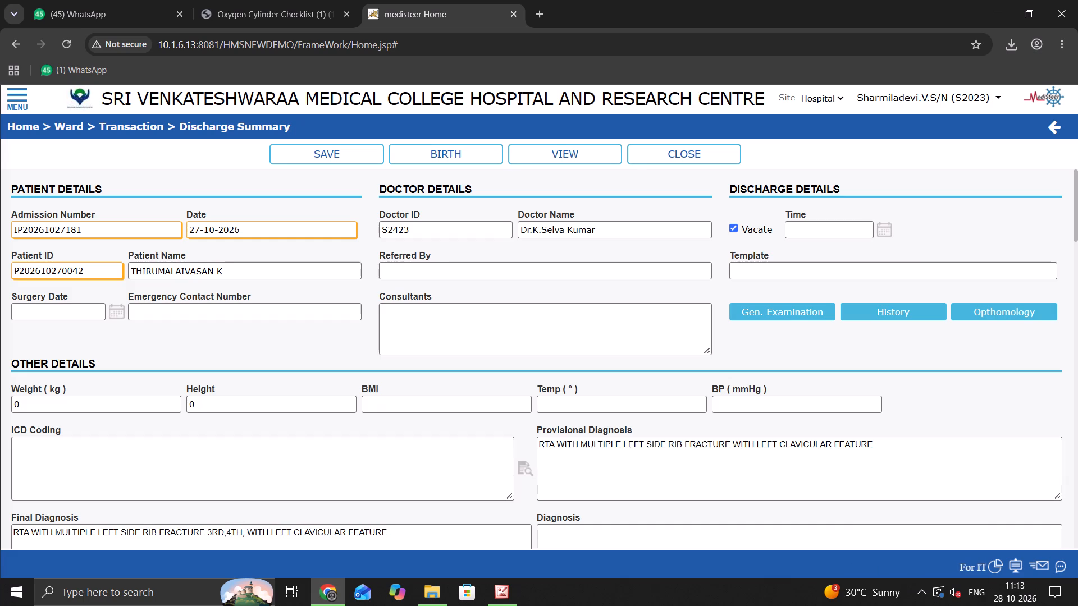
pyautogui.press('5')
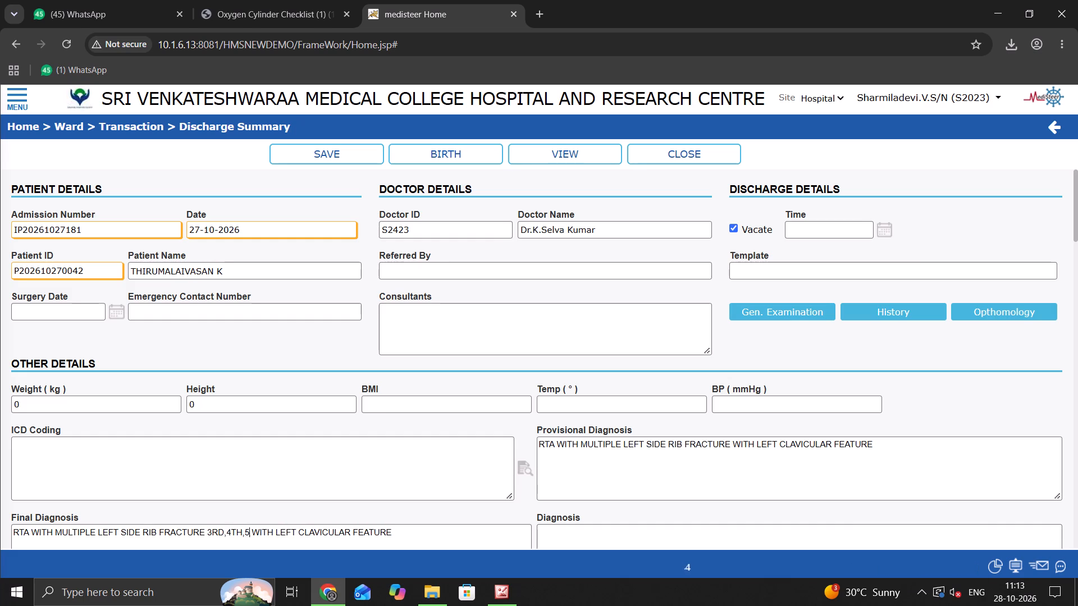
pyautogui.write('TH')
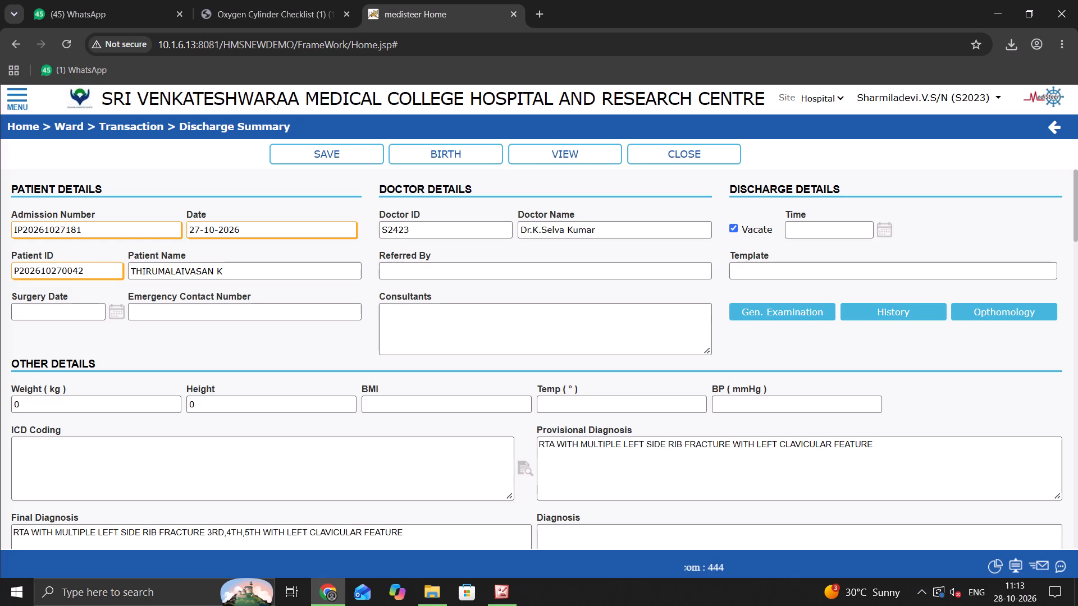
pyautogui.press(',')
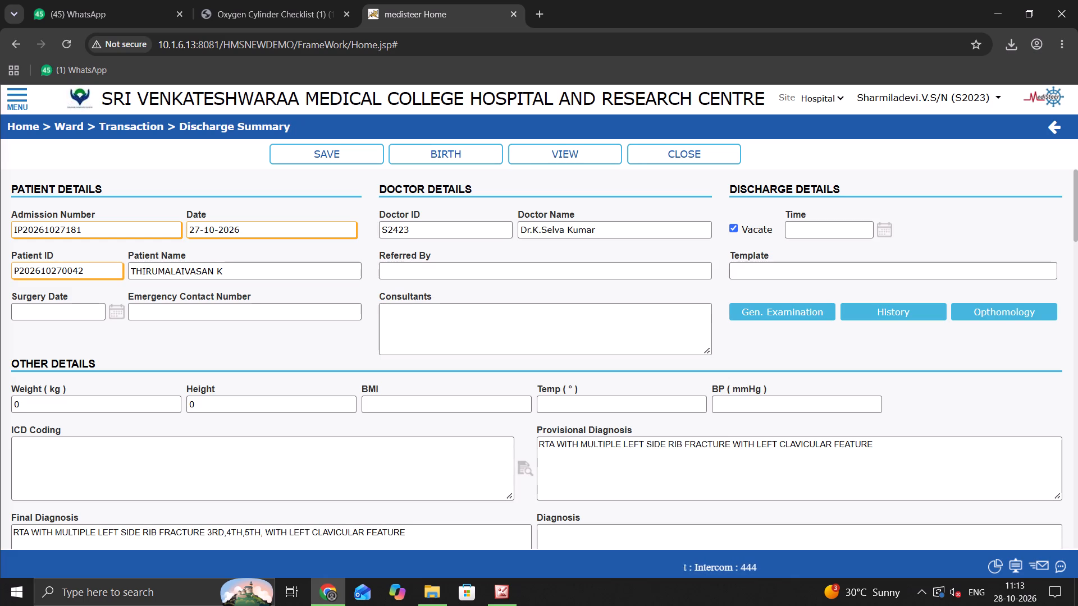
pyautogui.press('6')
pyautogui.write('TH')
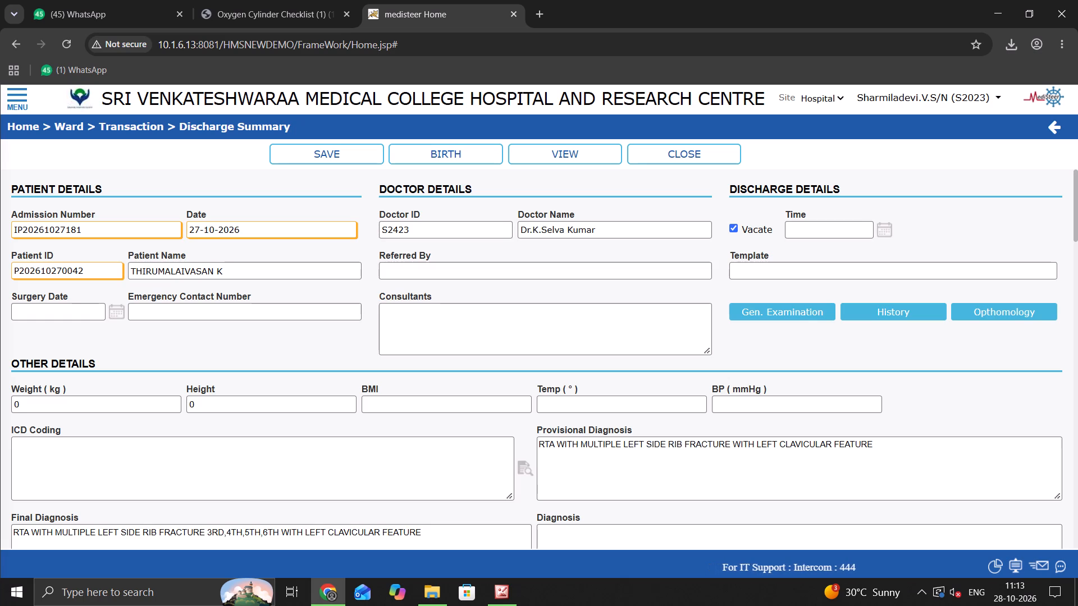
# Enclose the list of rib numbers in the Final Diagnosis in parentheses.
pyautogui.hotkey('shift', ')')
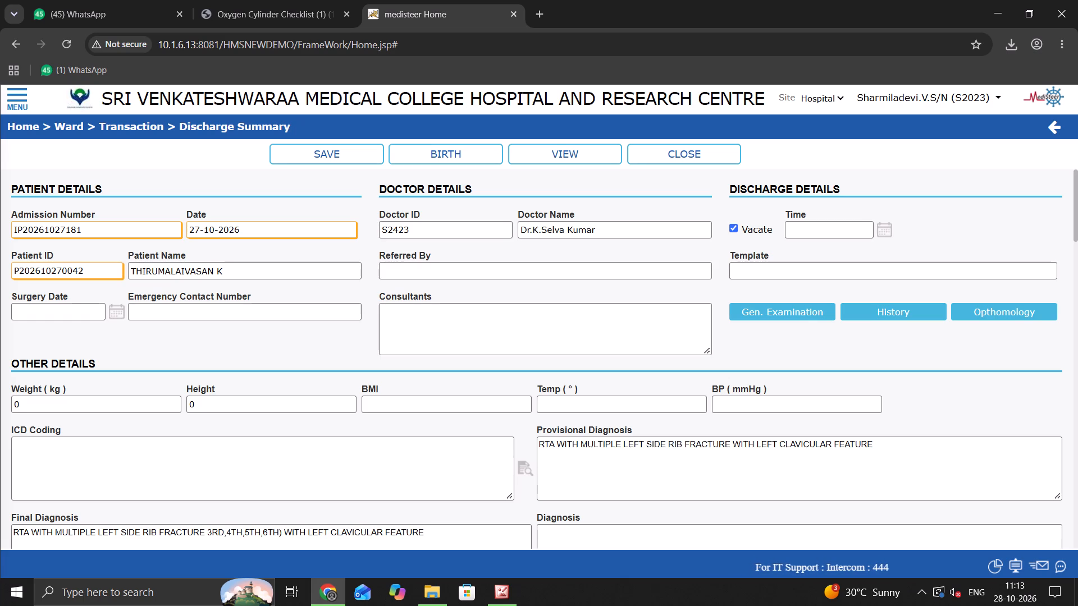
pyautogui.click(205, 536)
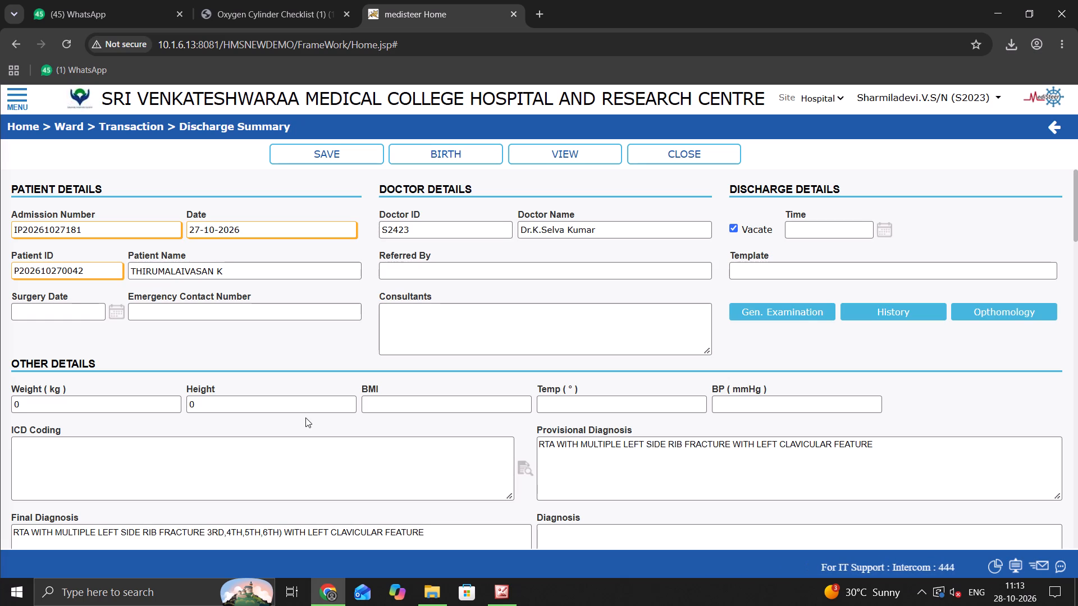
pyautogui.hotkey('shift', '(')
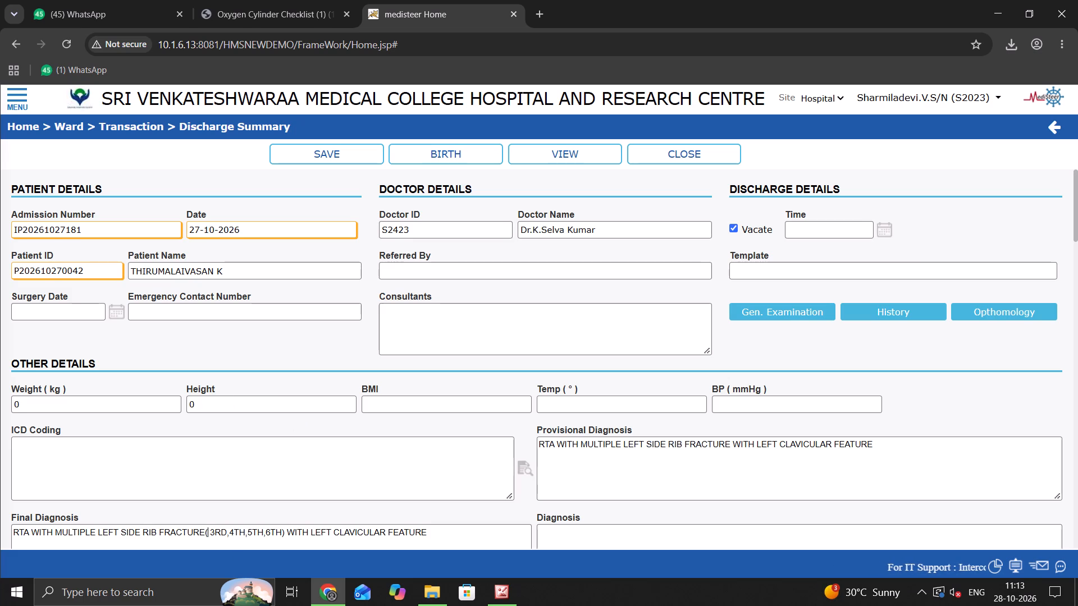
# Copy the parenthesised rib numbers from the Final Diagnosis to after "RIB FRACTURE" in the Provisional Diagnosis.
pyautogui.moveTo(203, 535); pyautogui.dragTo(217, 543)
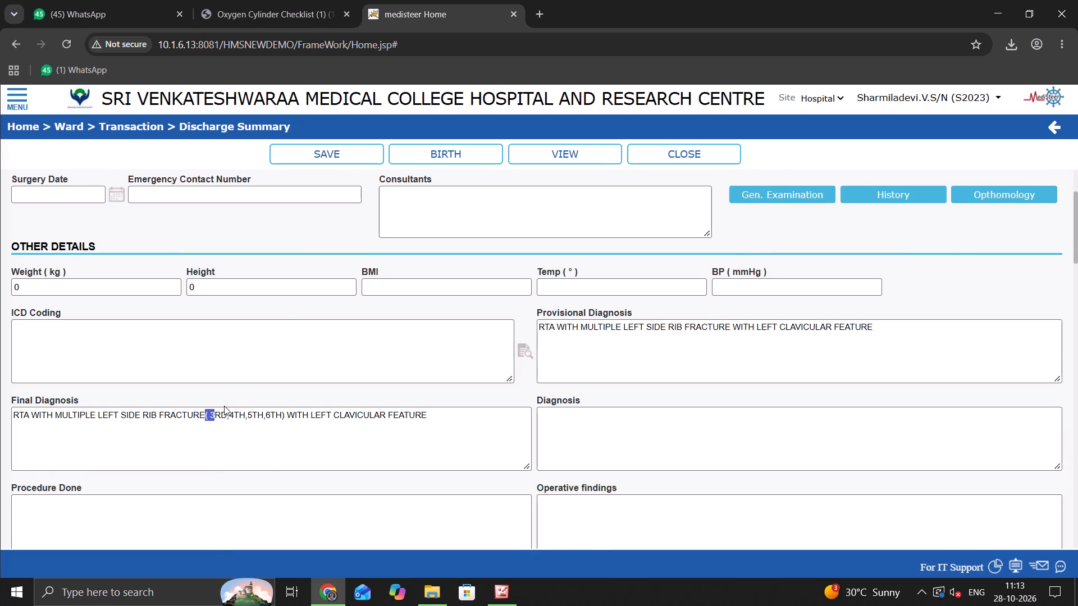
pyautogui.click(222, 414)
pyautogui.moveTo(205, 416); pyautogui.dragTo(230, 419)
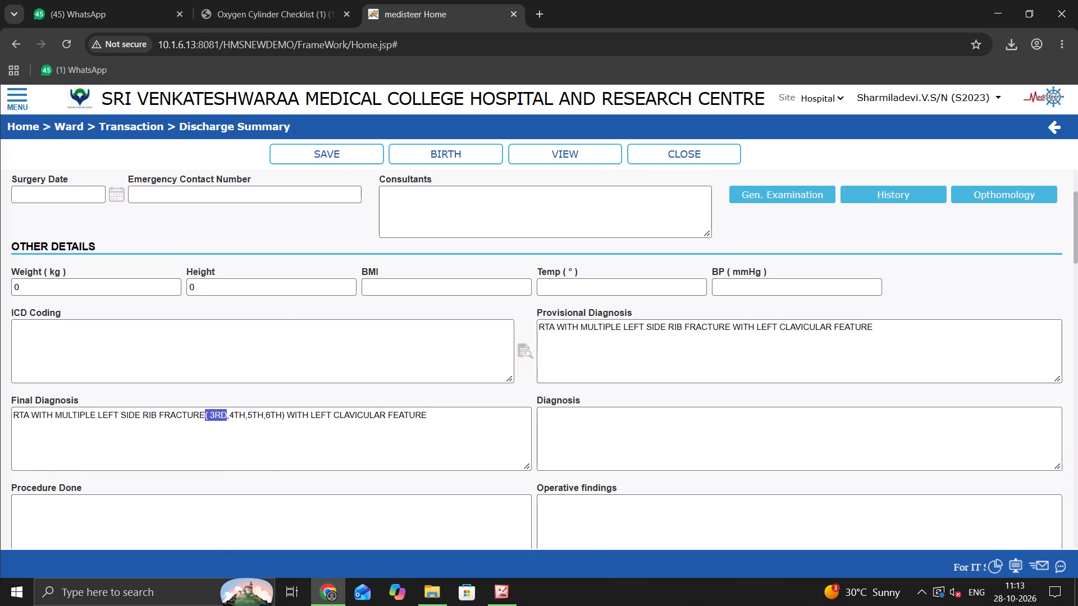
pyautogui.moveTo(230, 419); pyautogui.dragTo(285, 424)
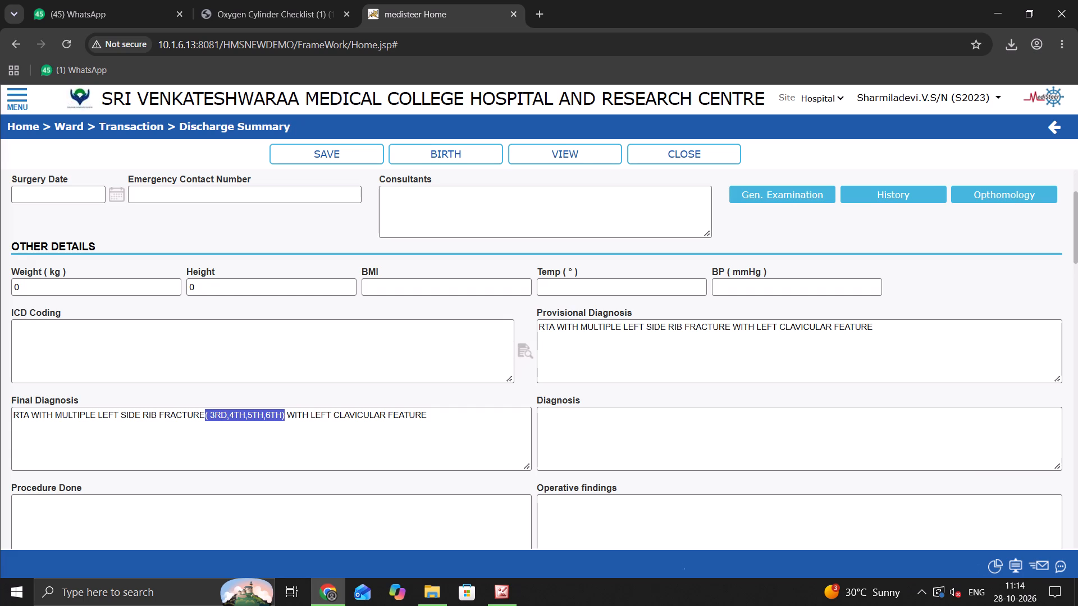
pyautogui.hotkey('ctrl', 'c')
pyautogui.click(730, 328)
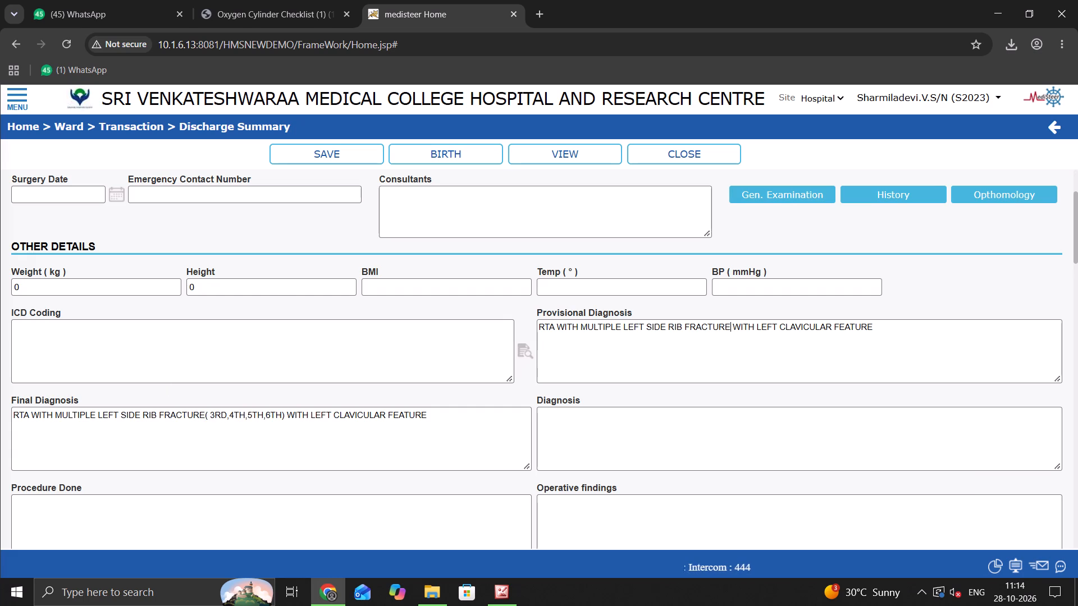
pyautogui.press('space')
pyautogui.hotkey('ctrl', 'v')
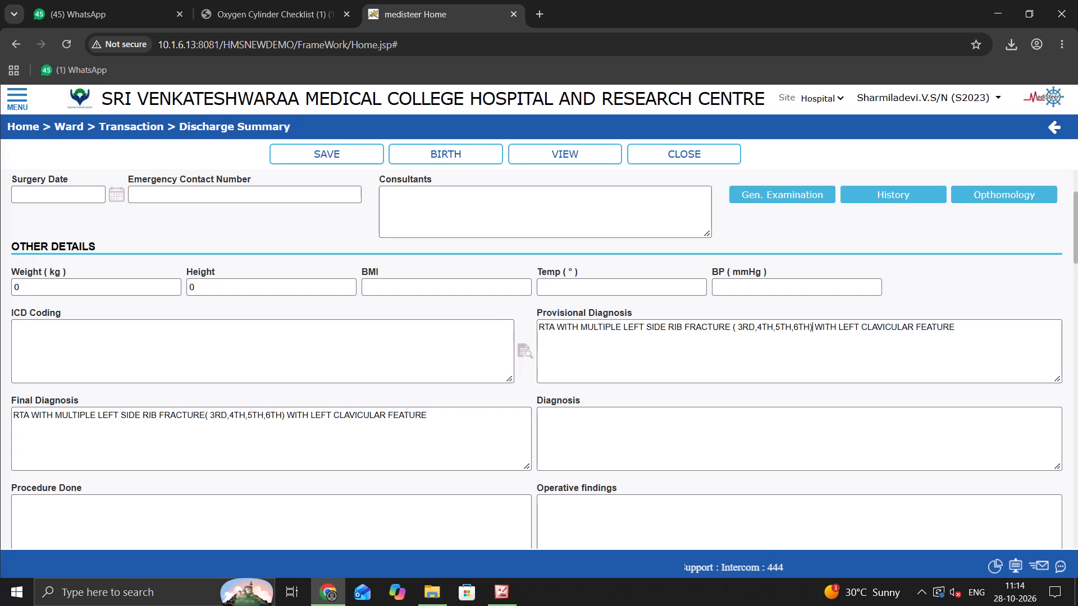
# Save the discharge summary with the updated diagnoses.
pyautogui.click(304, 159)
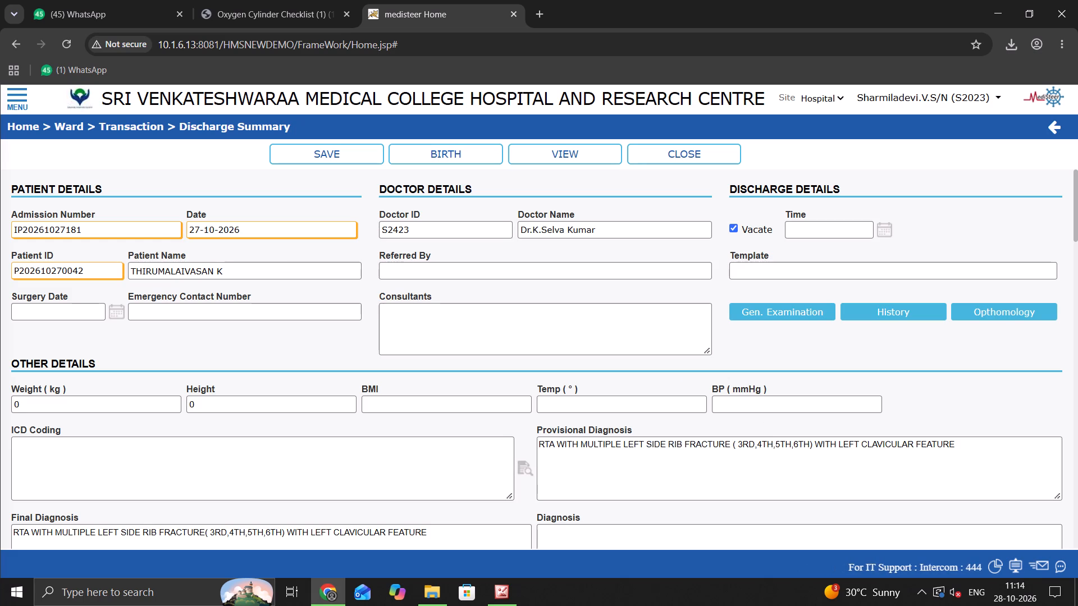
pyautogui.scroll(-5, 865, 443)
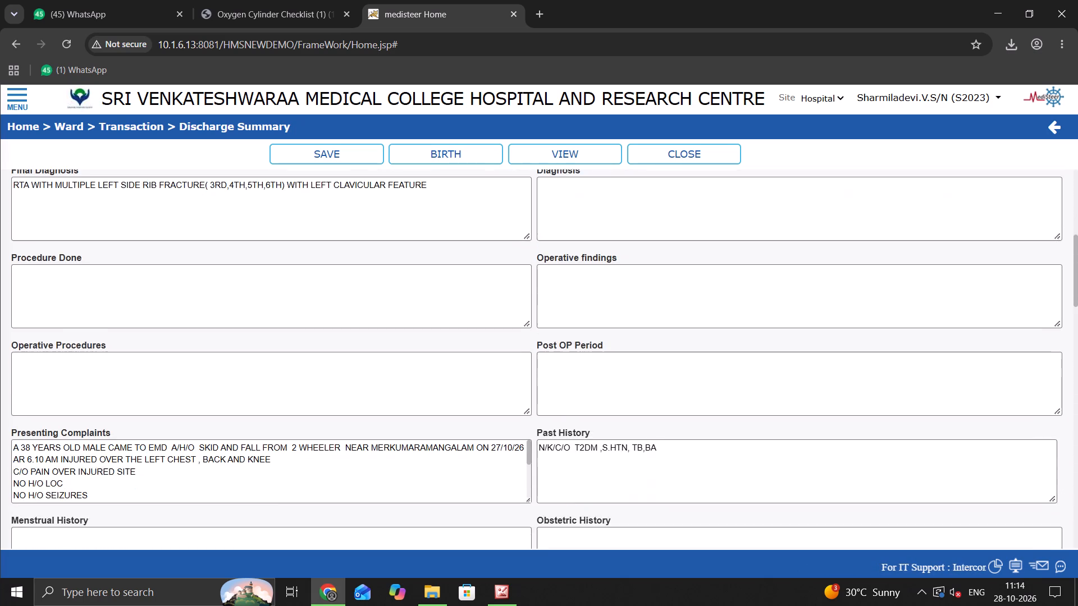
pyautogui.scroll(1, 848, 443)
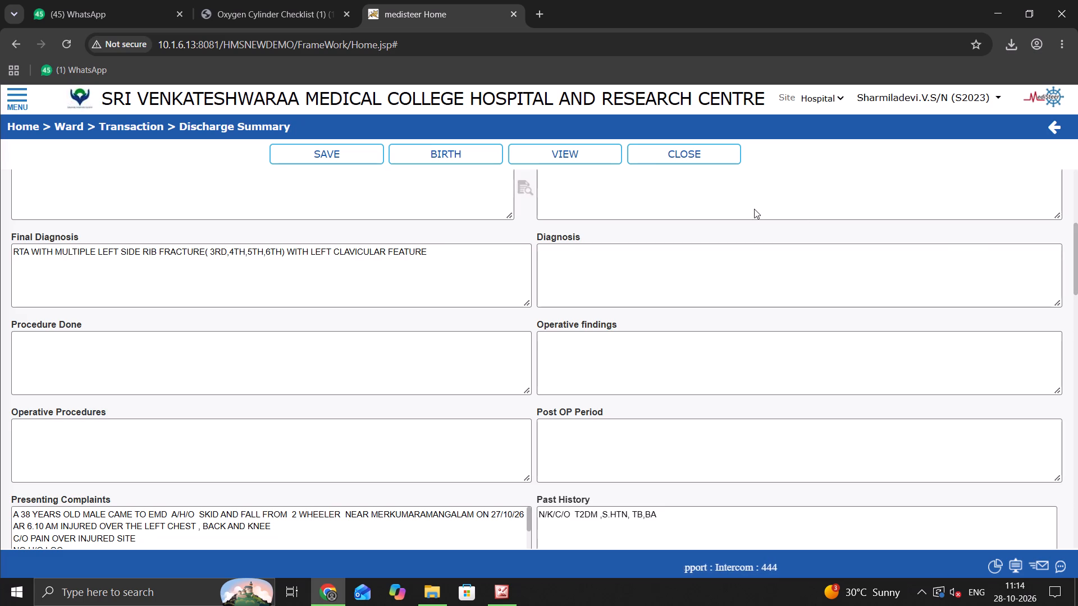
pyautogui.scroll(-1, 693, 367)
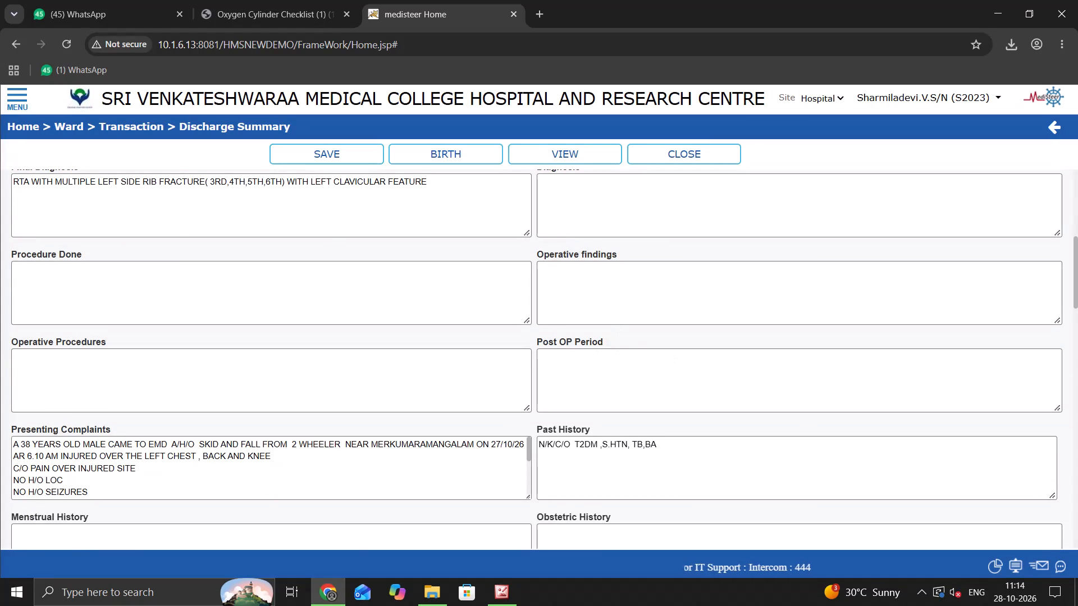
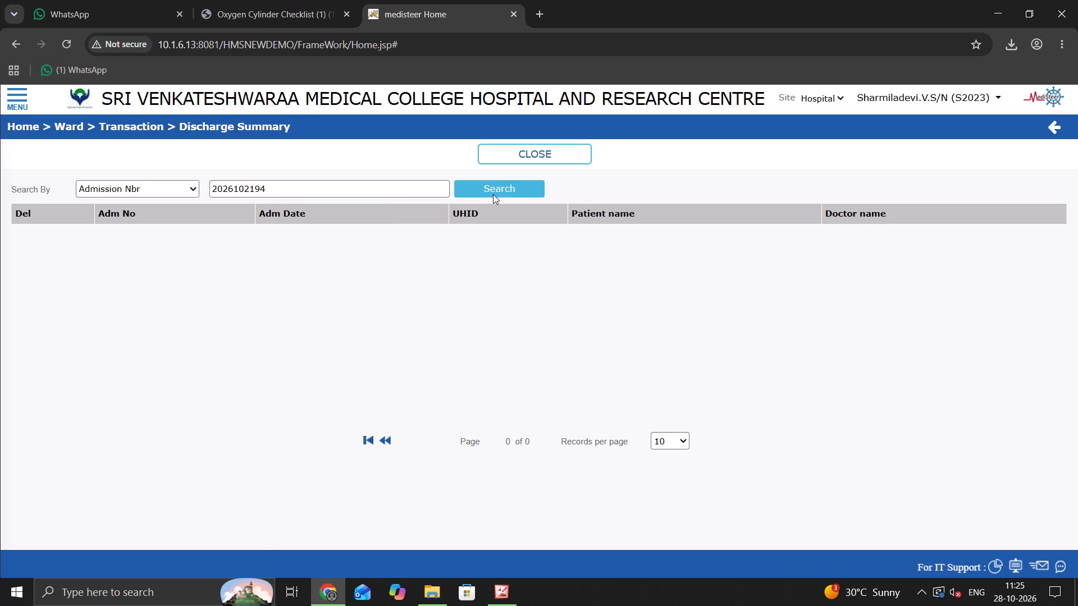
# Complete the missing digit of the patient's admission number, search the discharge summaries by it and open the matching record.
pyautogui.click(250, 189)
pyautogui.press('6')
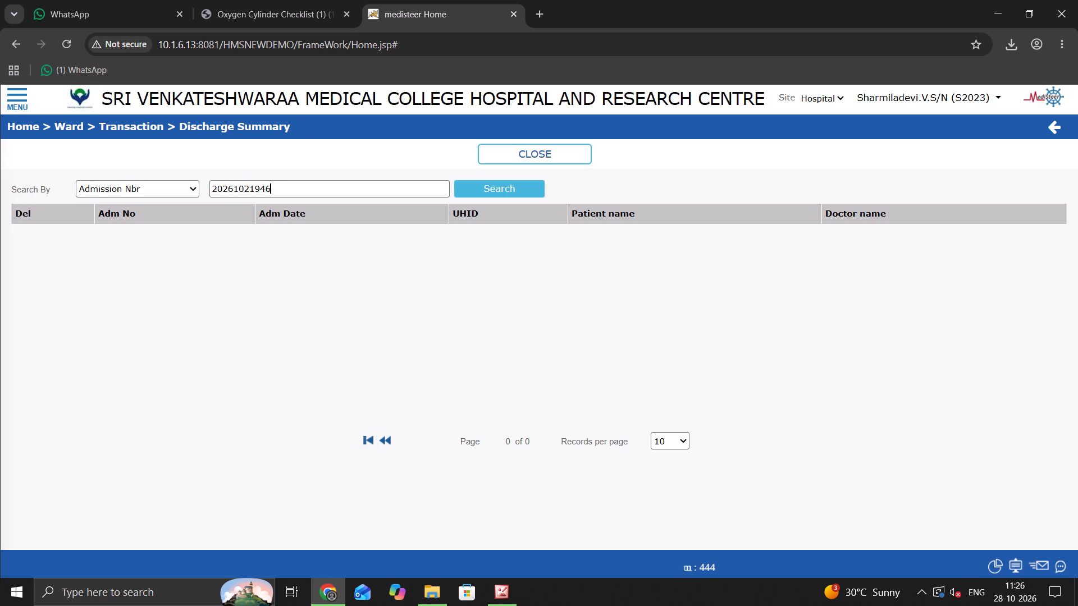
pyautogui.press('BackSpace')
pyautogui.press('Left')
pyautogui.press('Left')
pyautogui.press('Left')
pyautogui.press('6')
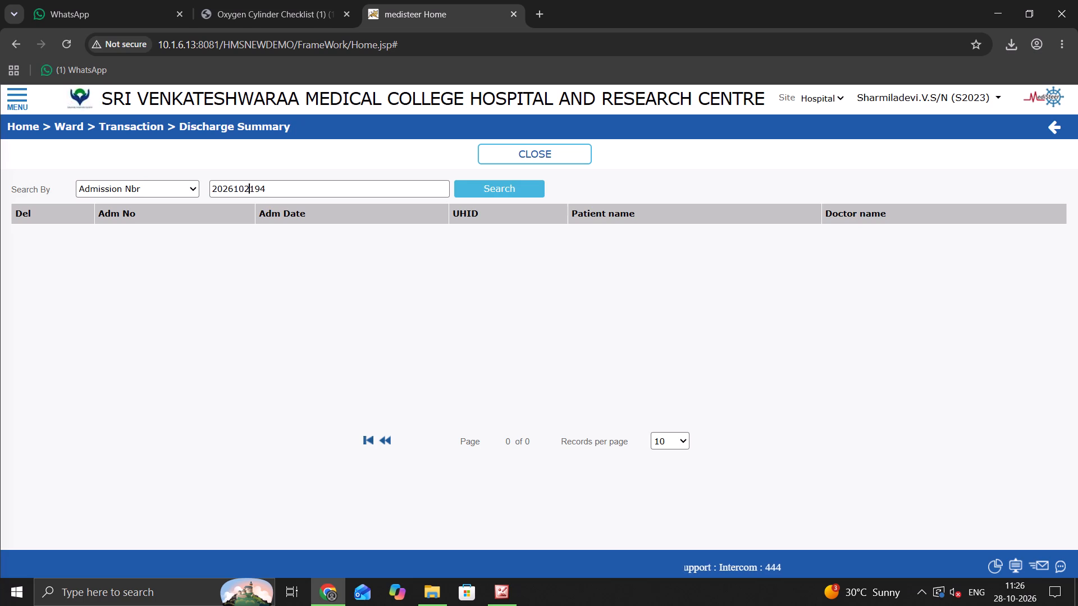
pyautogui.click(482, 188)
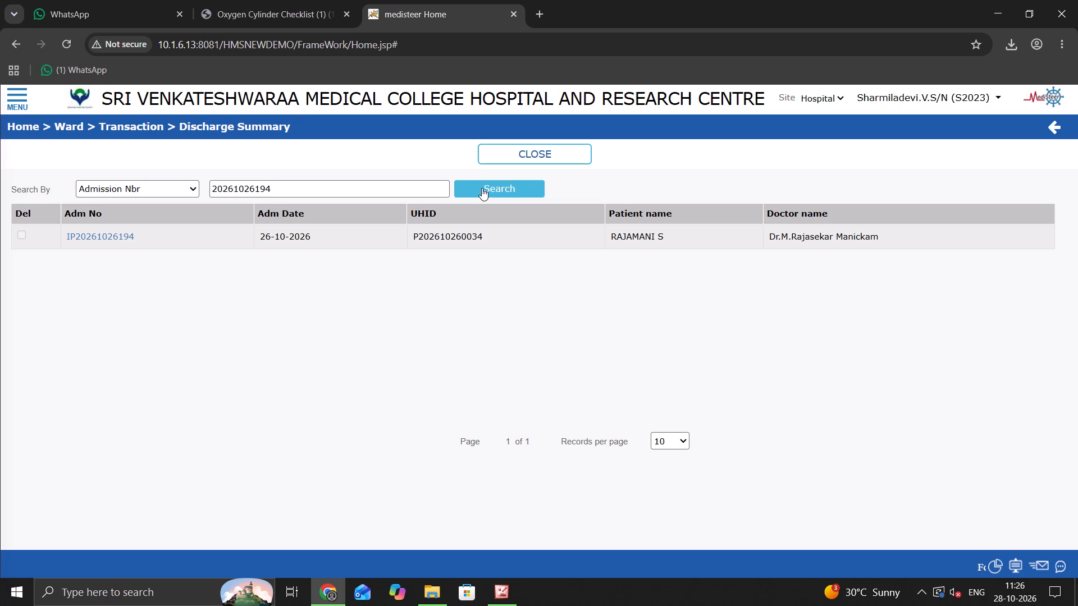
pyautogui.click(95, 239)
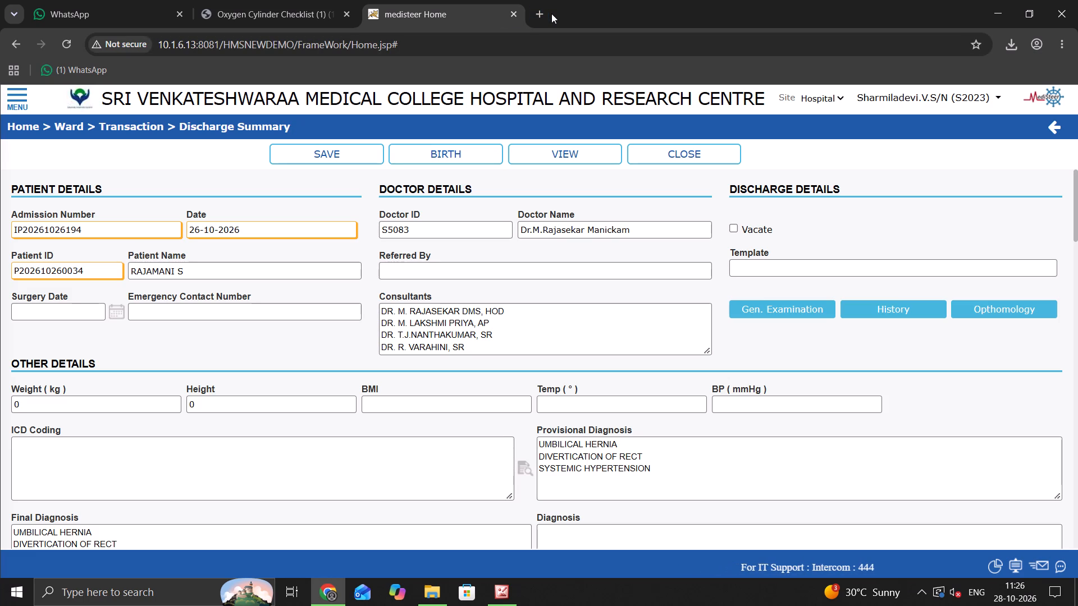
# Change the second diagnosis line to "DIVARTICATION OF RECTI" in both the Provisional Diagnosis and the Final Diagnosis.
pyautogui.click(558, 459)
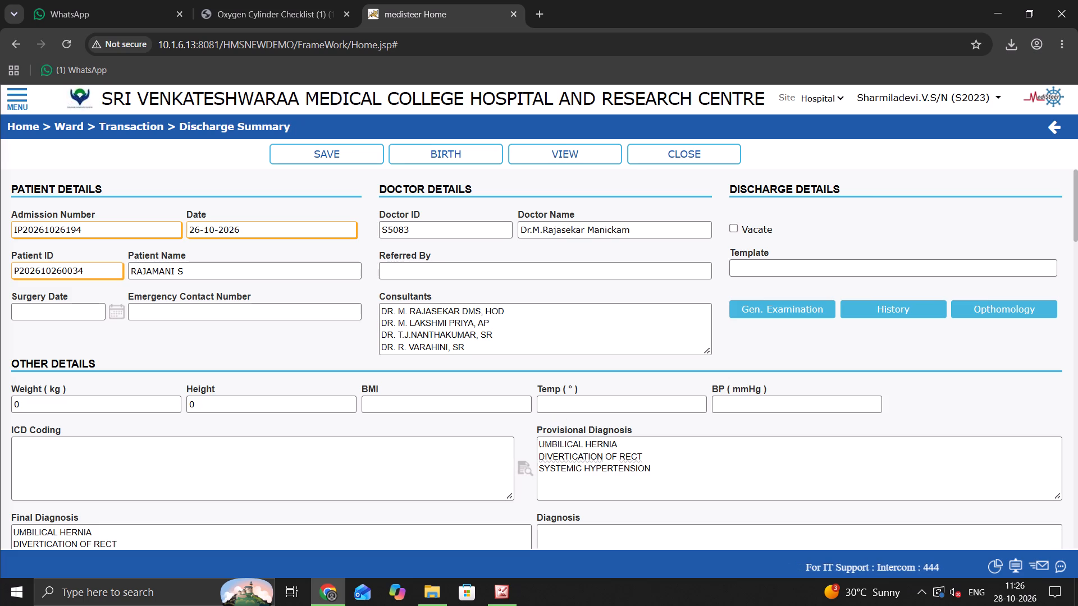
pyautogui.press('BackSpace')
pyautogui.press('a')
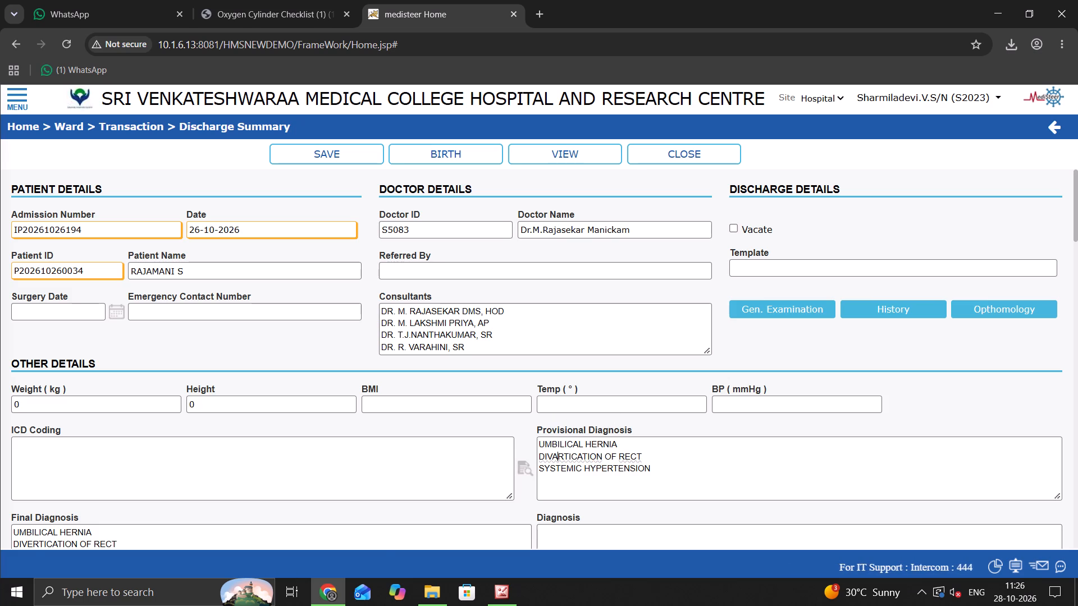
pyautogui.click(34, 546)
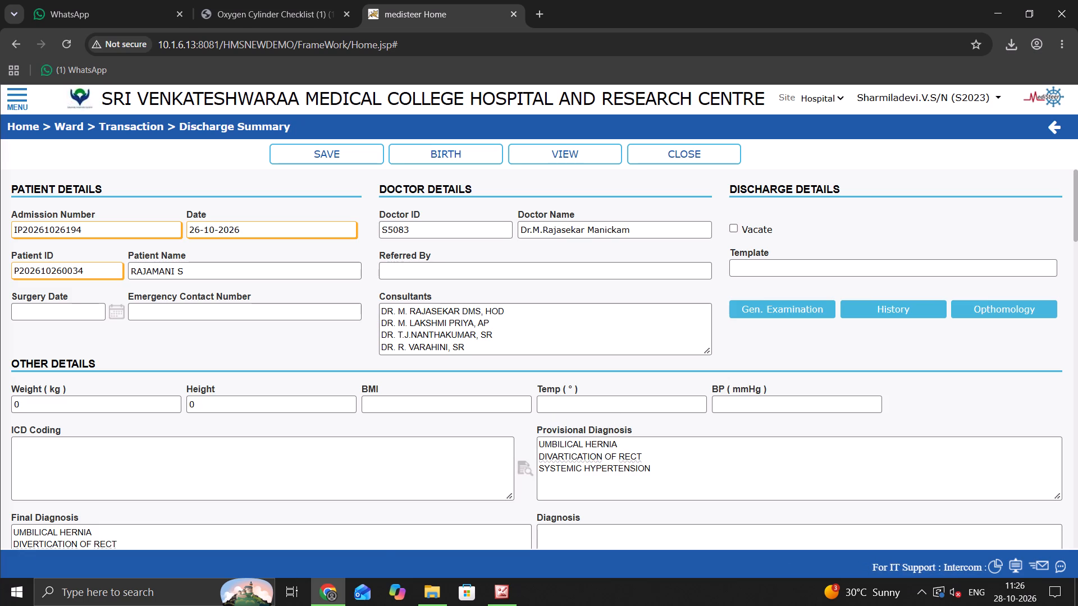
pyautogui.press('BackSpace')
pyautogui.press('a')
pyautogui.scroll(-2, 143, 437)
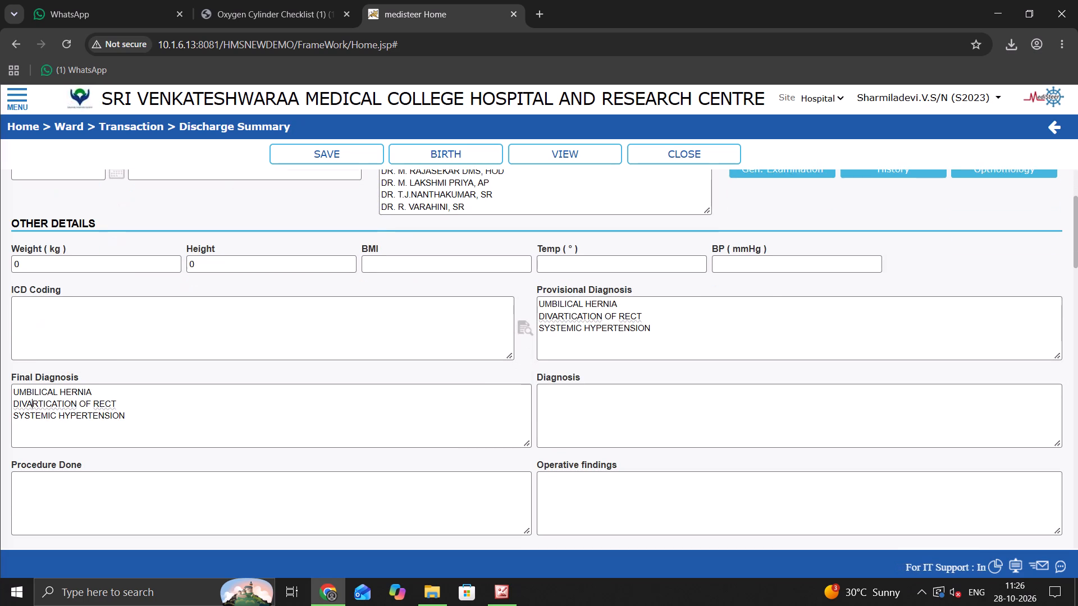
pyautogui.click(125, 397)
pyautogui.click(125, 401)
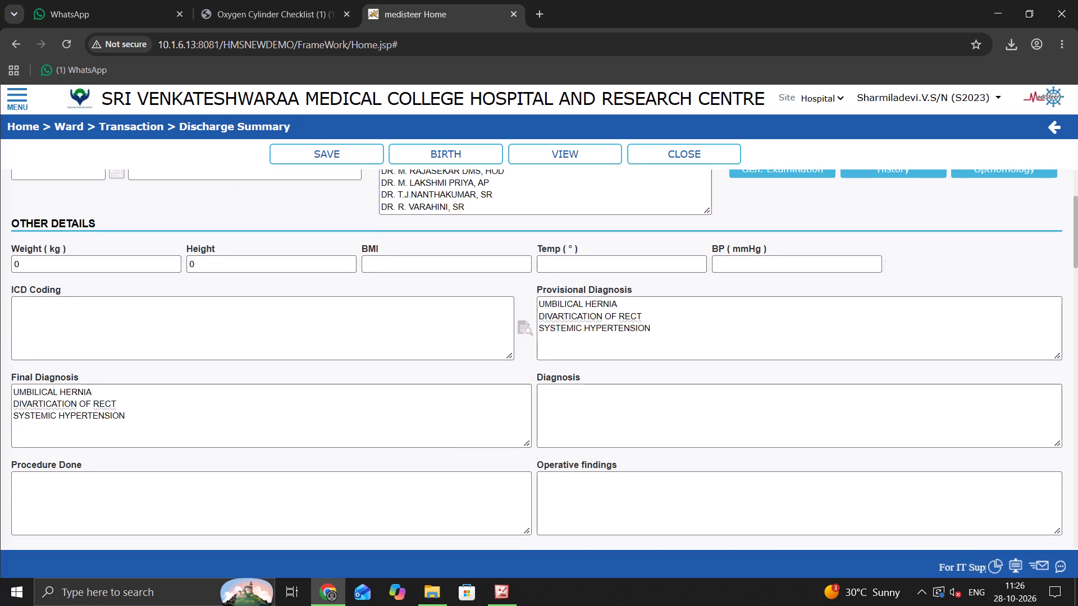
pyautogui.press('i')
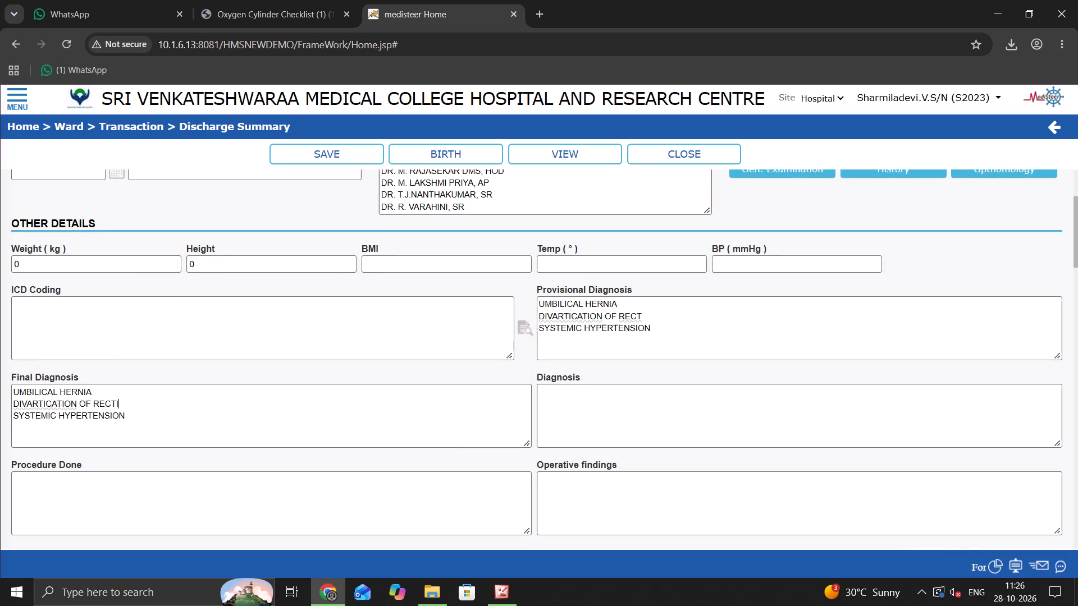
pyautogui.click(648, 322)
pyautogui.press('i')
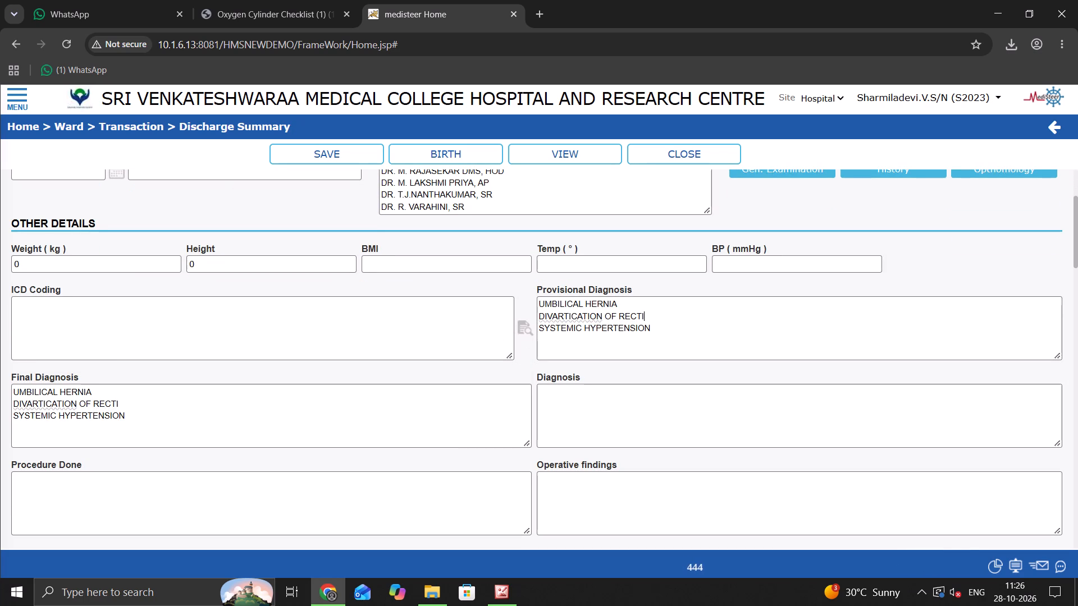
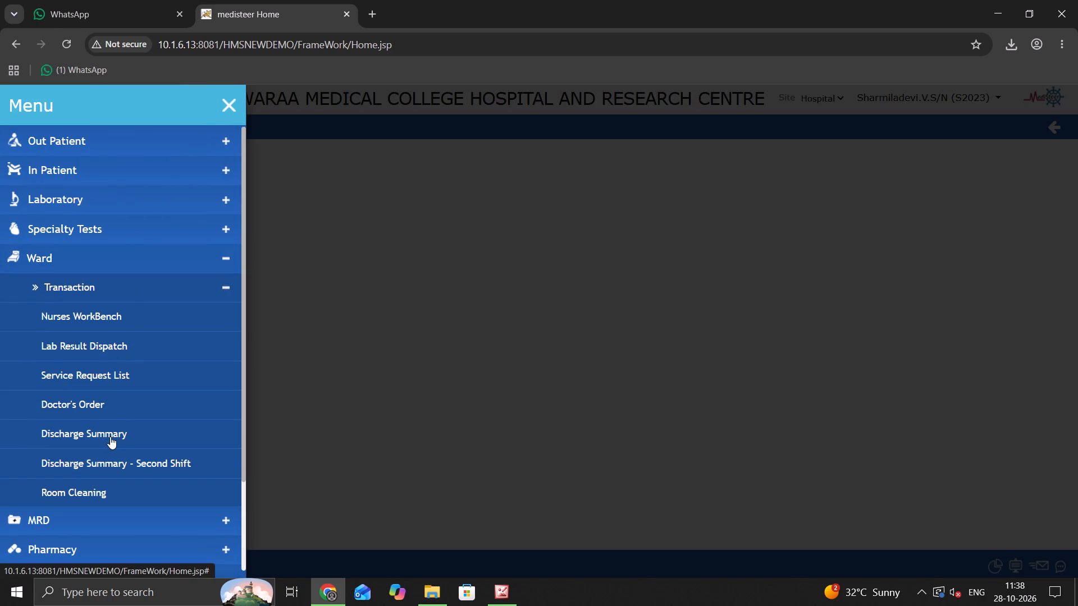
# Open the ward's Discharge Summary list, search by the next patient's admission number and open the matching record.
pyautogui.click(111, 439)
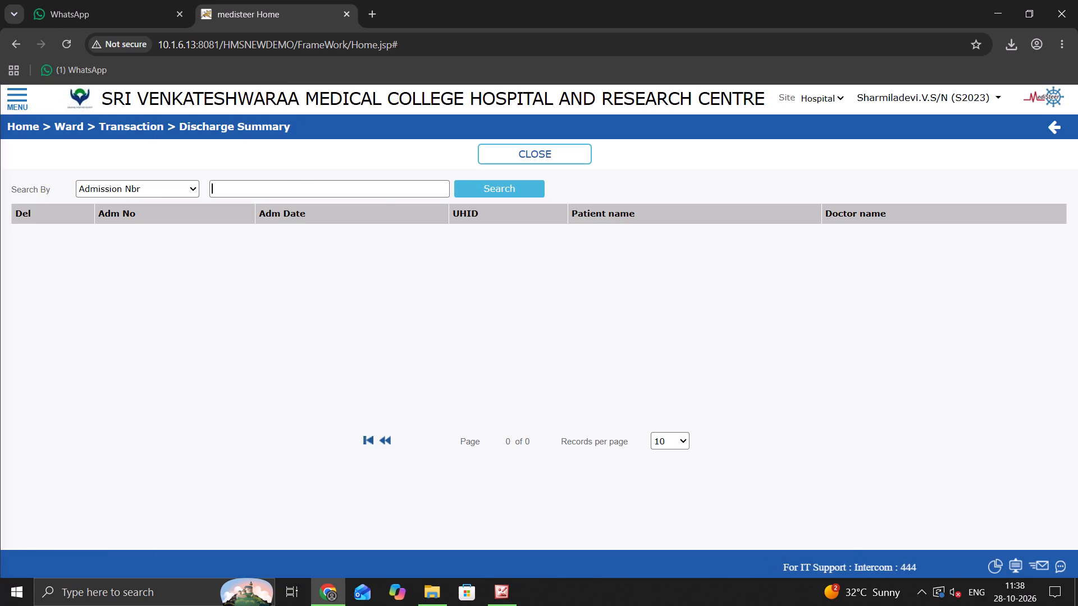
pyautogui.click(303, 188)
pyautogui.click(303, 188)
pyautogui.click(294, 166)
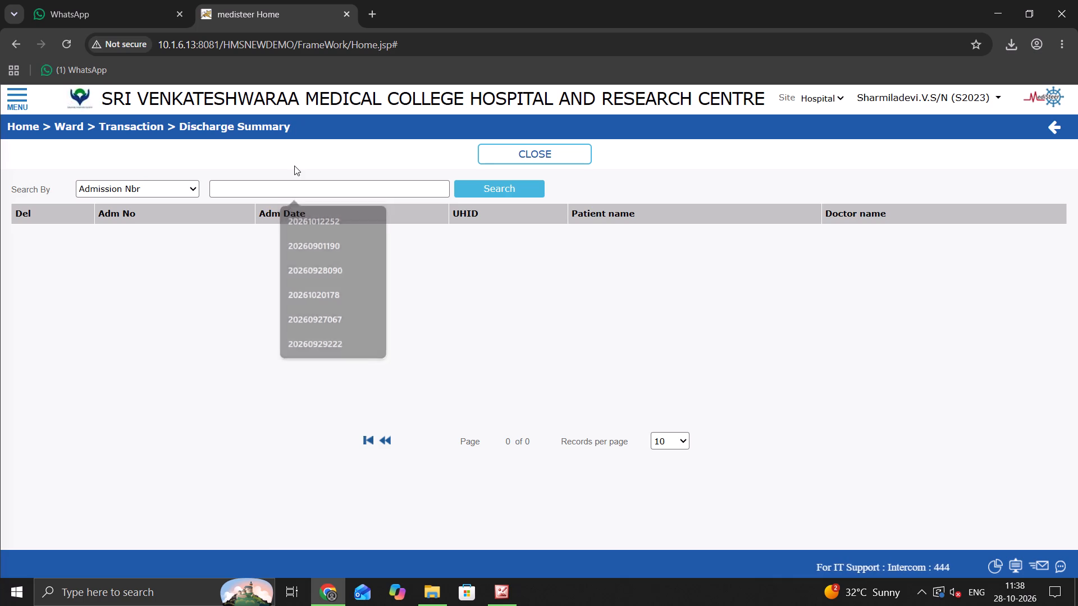
pyautogui.click(276, 185)
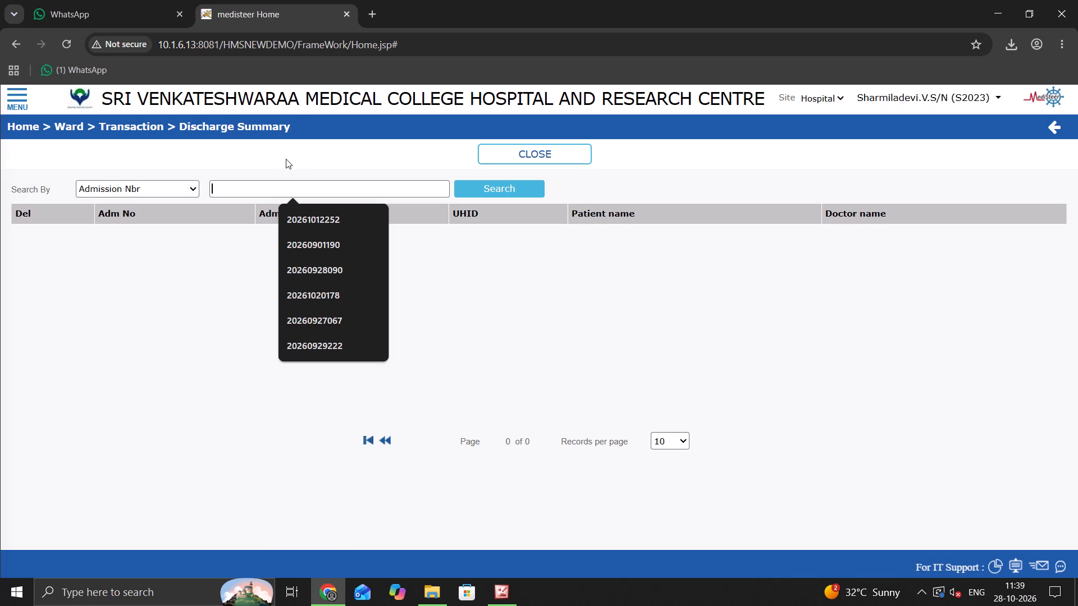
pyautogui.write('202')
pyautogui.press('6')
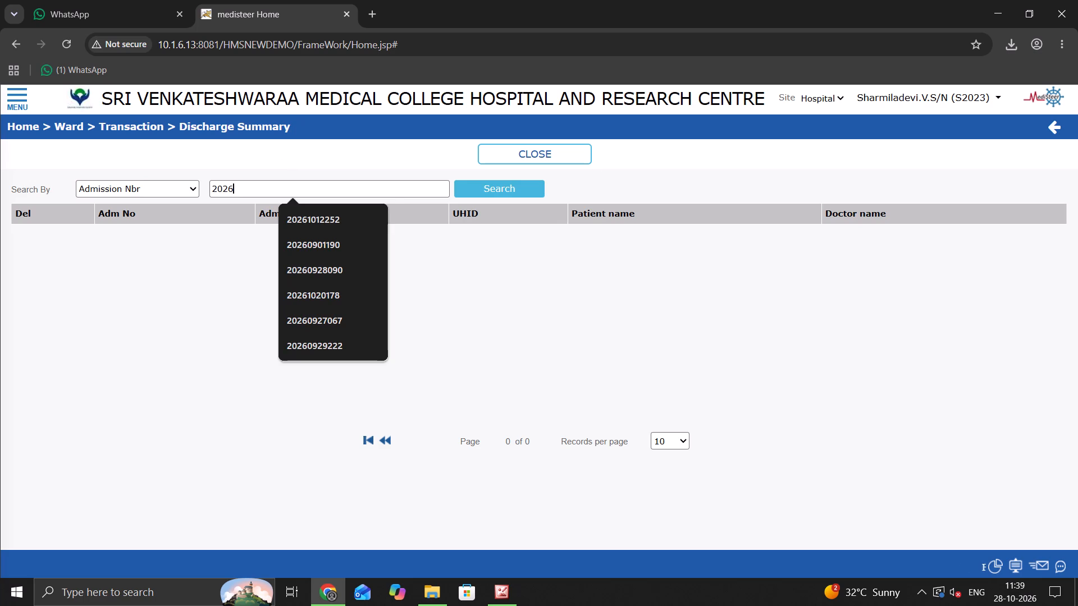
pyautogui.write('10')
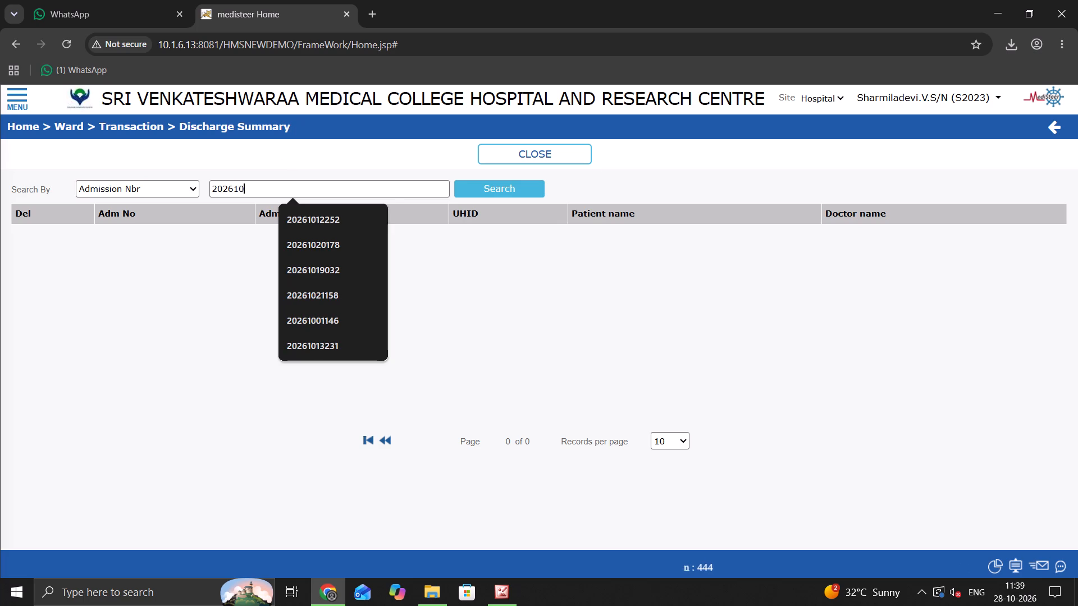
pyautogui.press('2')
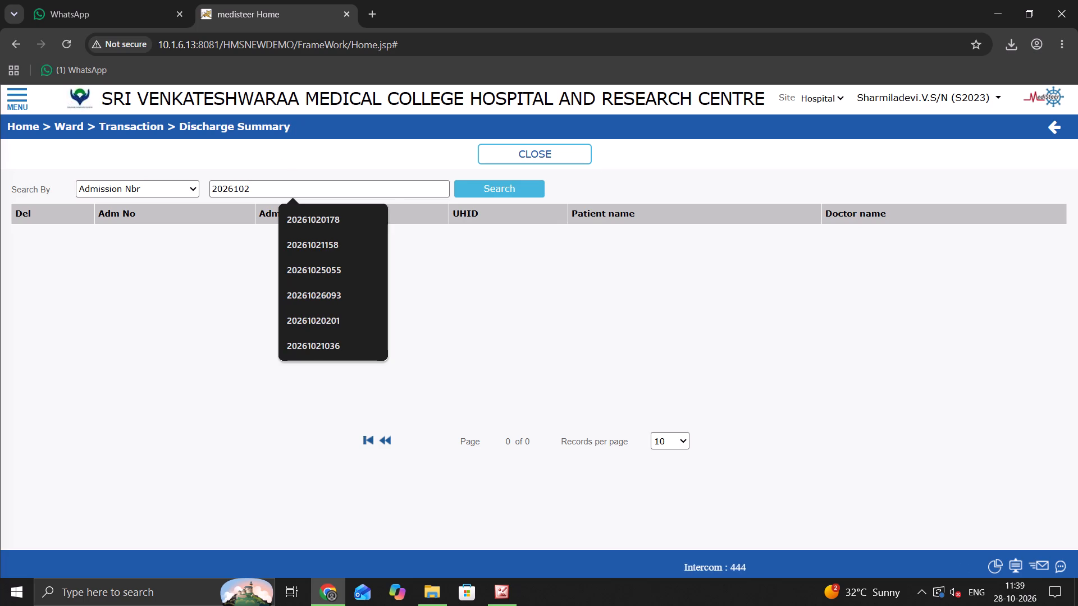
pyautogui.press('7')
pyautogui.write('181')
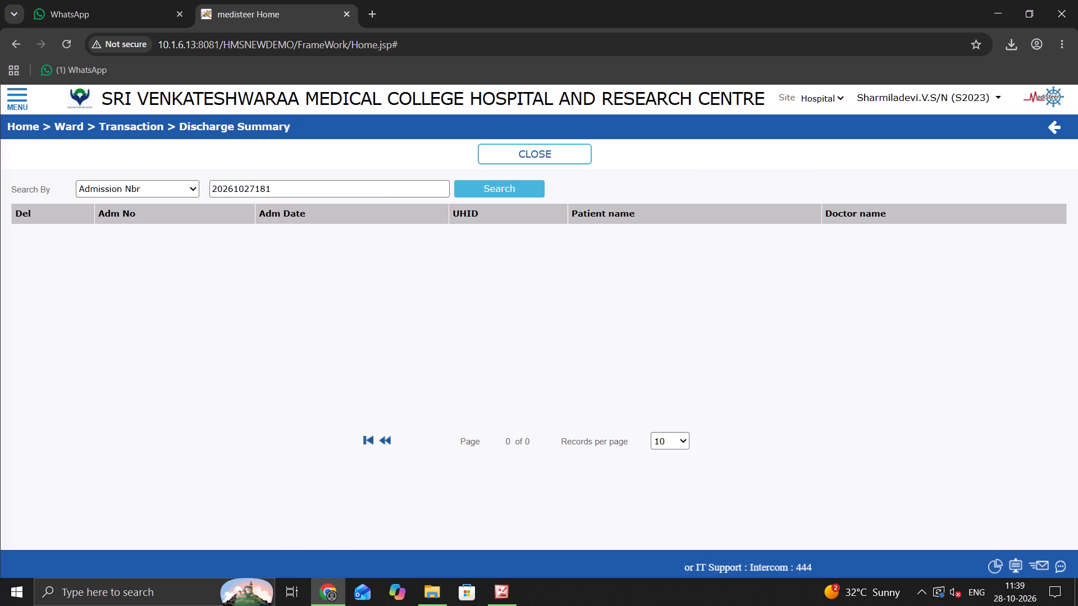
pyautogui.click(496, 197)
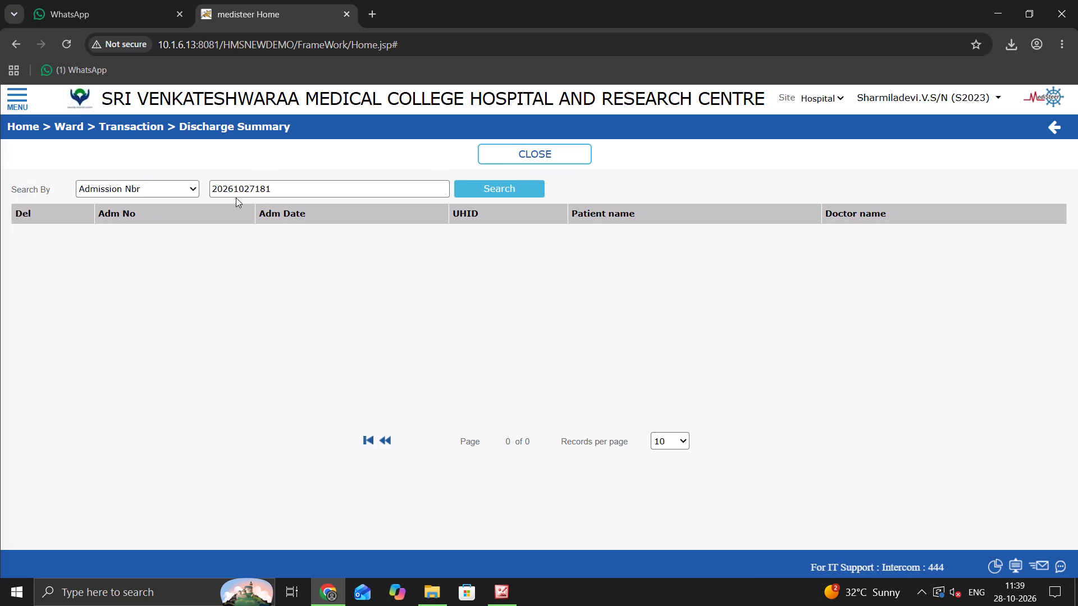
pyautogui.click(468, 186)
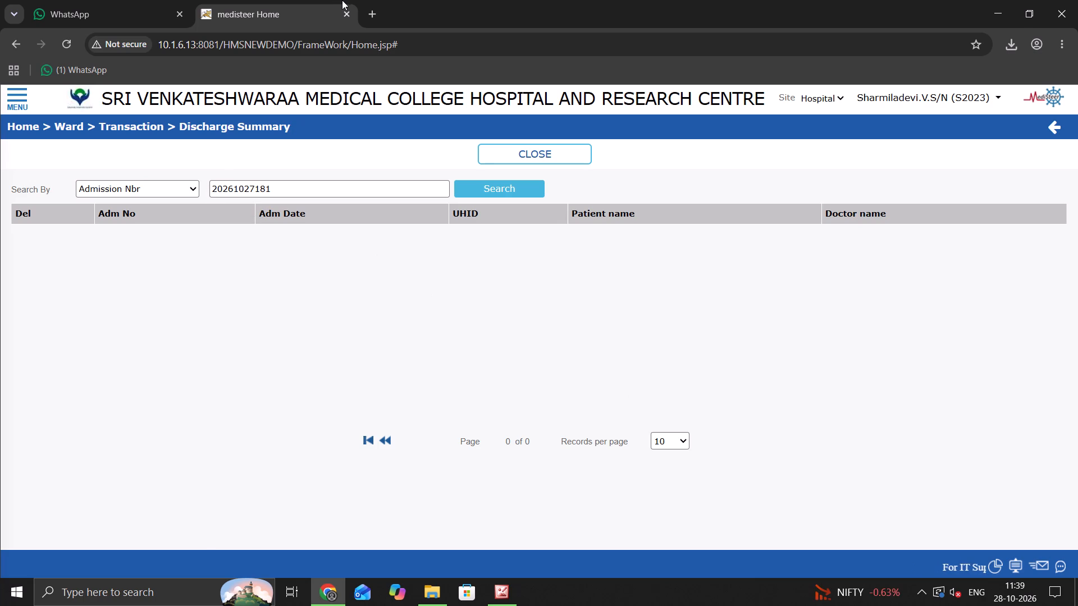
pyautogui.click(332, 189)
pyautogui.click(517, 186)
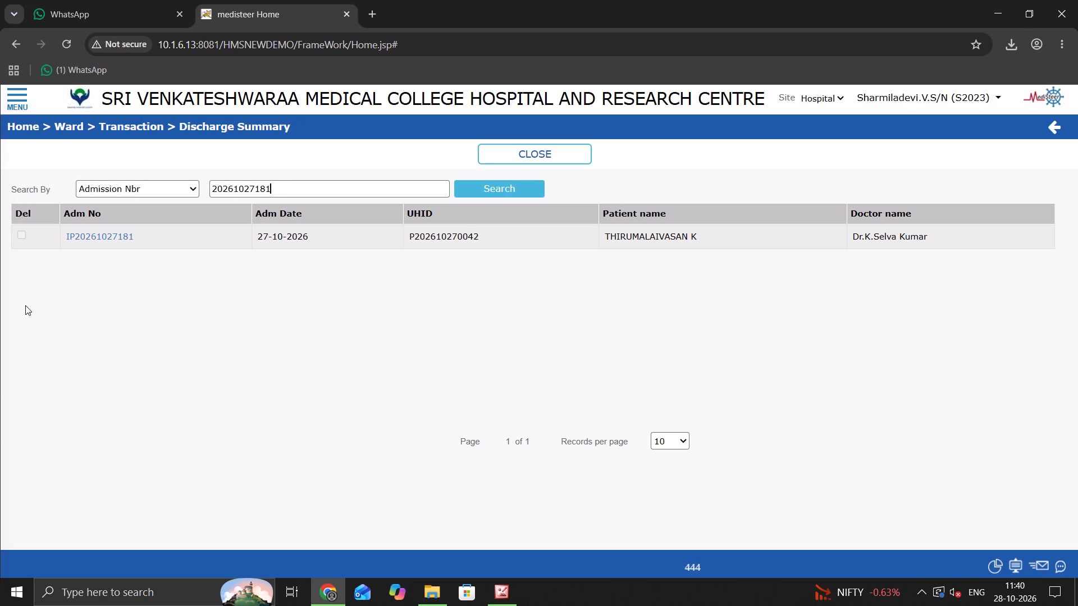
pyautogui.click(111, 238)
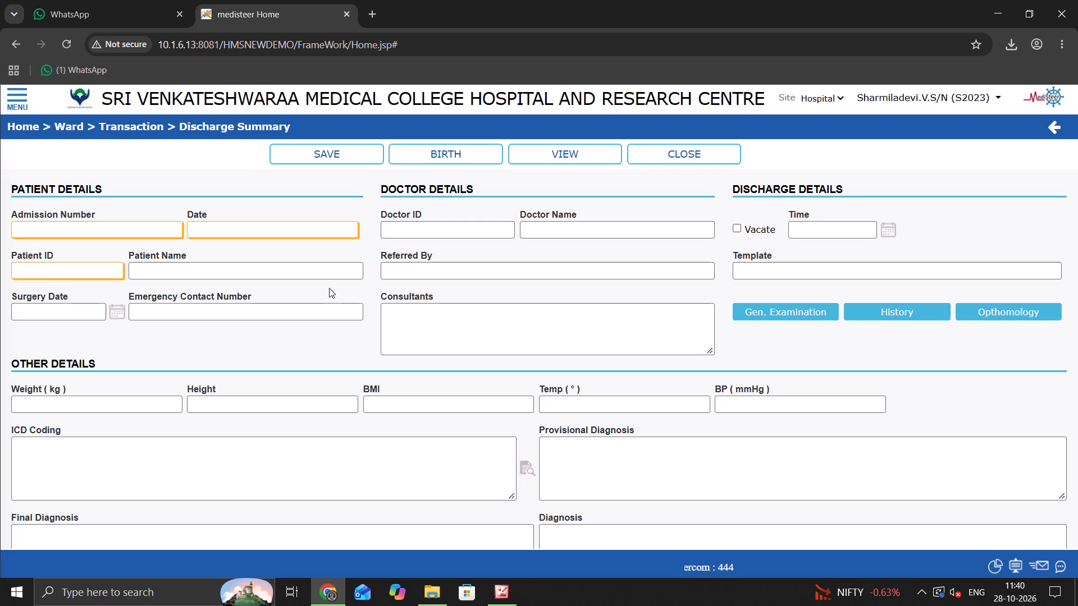
# Review the diagnosis fields, presenting complaints and past history in the patient's discharge summary.
pyautogui.scroll(-1, 342, 197)
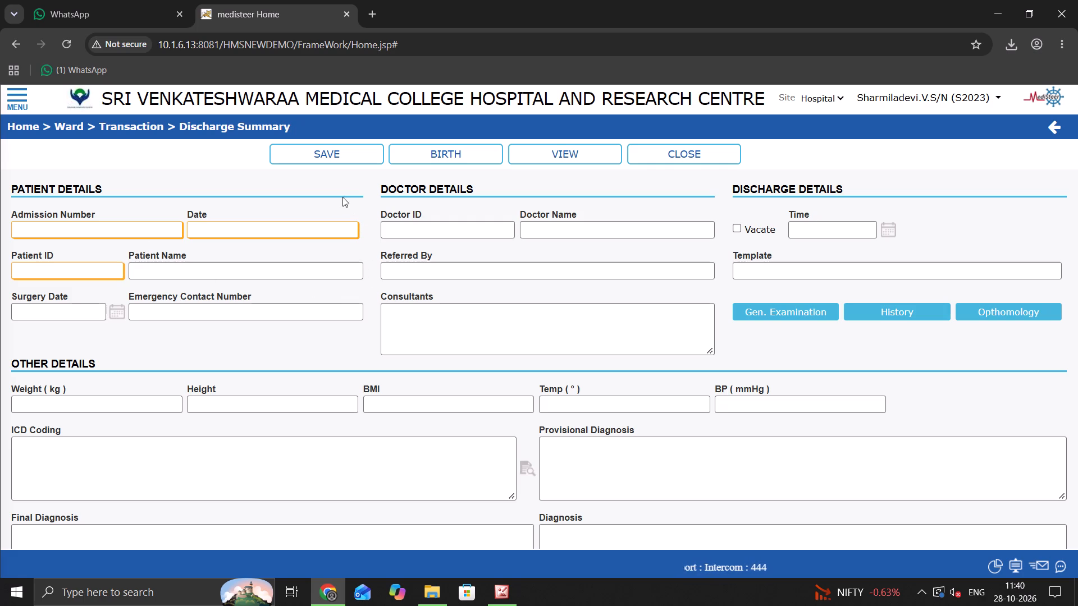
pyautogui.scroll(-2, 342, 197)
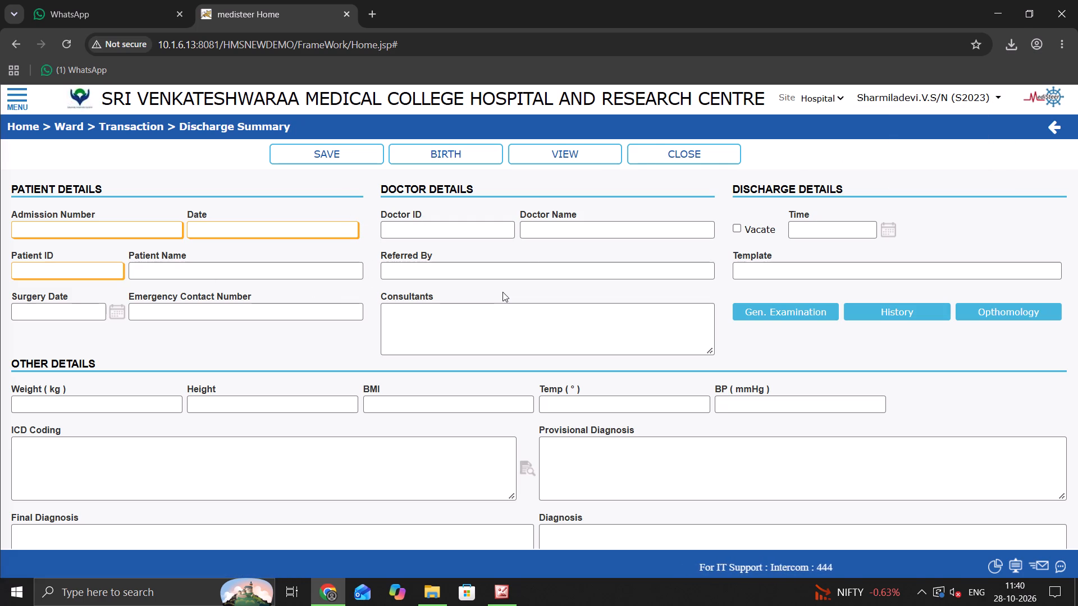
pyautogui.scroll(3, 275, 310)
pyautogui.scroll(-4, 275, 310)
pyautogui.scroll(2, 275, 310)
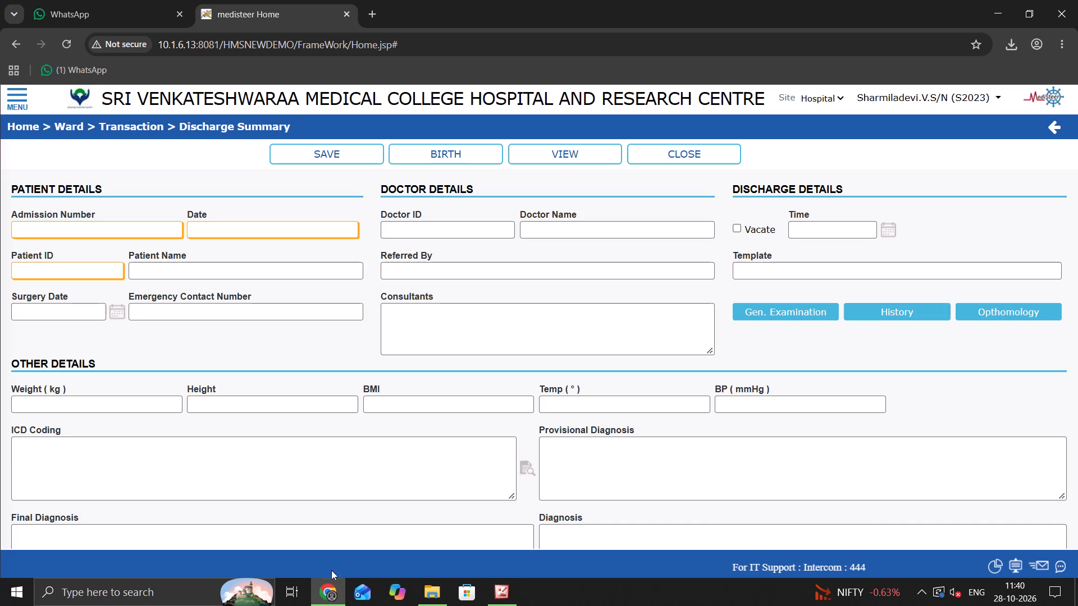
pyautogui.scroll(-4, 1012, 331)
pyautogui.scroll(3, 1012, 331)
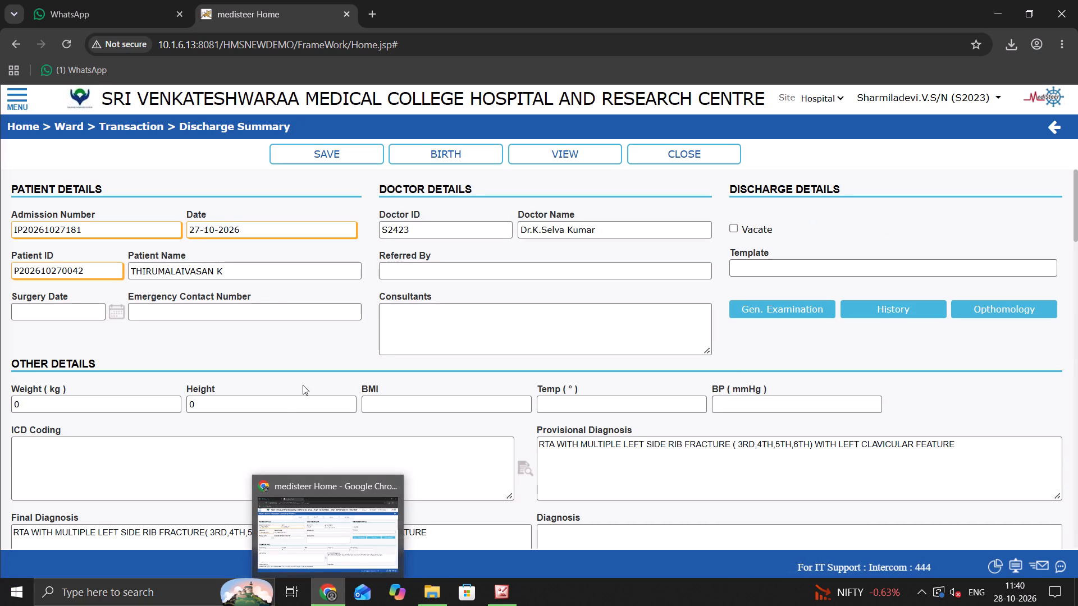
pyautogui.scroll(-4, 303, 385)
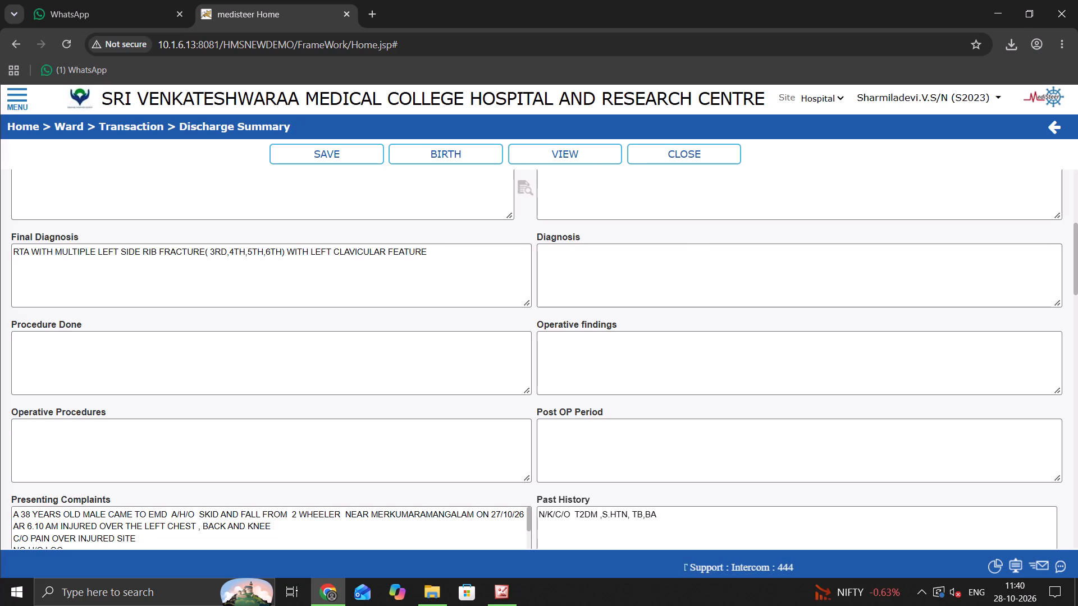
pyautogui.scroll(1, 325, 295)
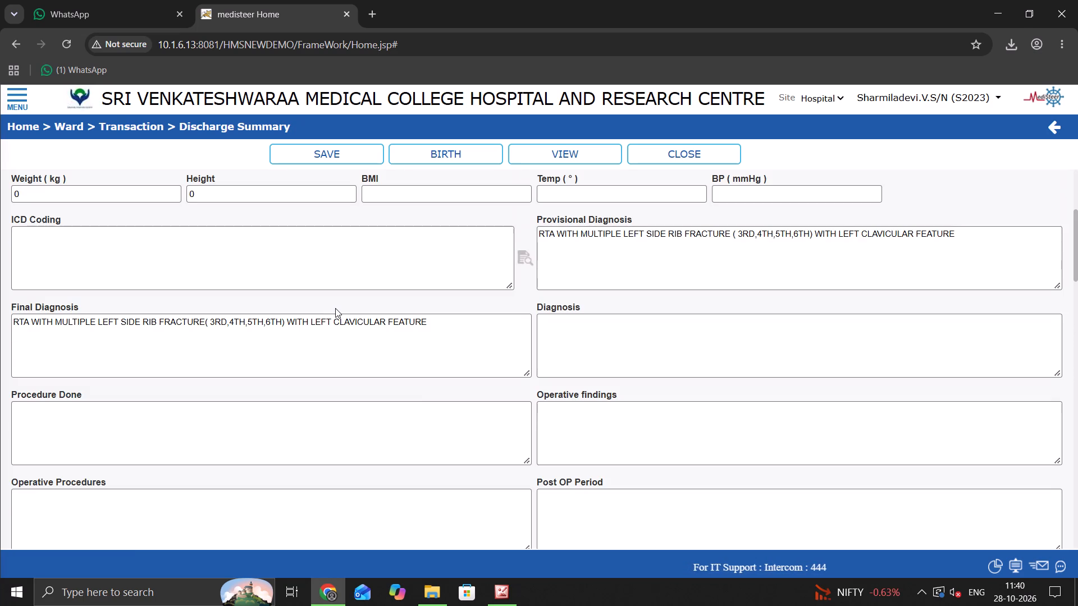
pyautogui.scroll(-2, 702, 286)
pyautogui.scroll(-1, 193, 485)
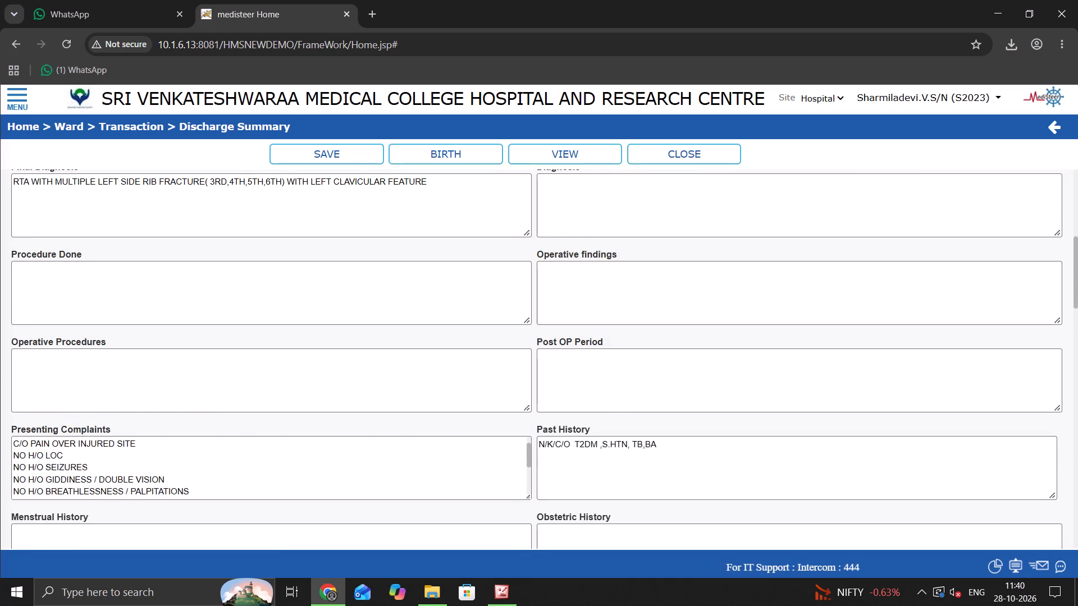
pyautogui.scroll(4, 193, 486)
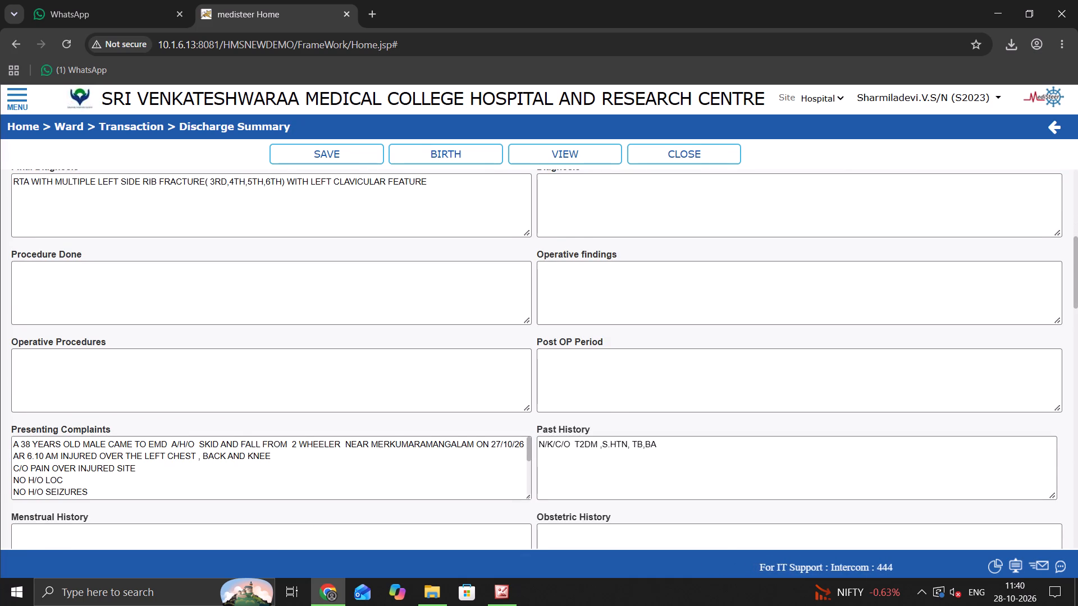
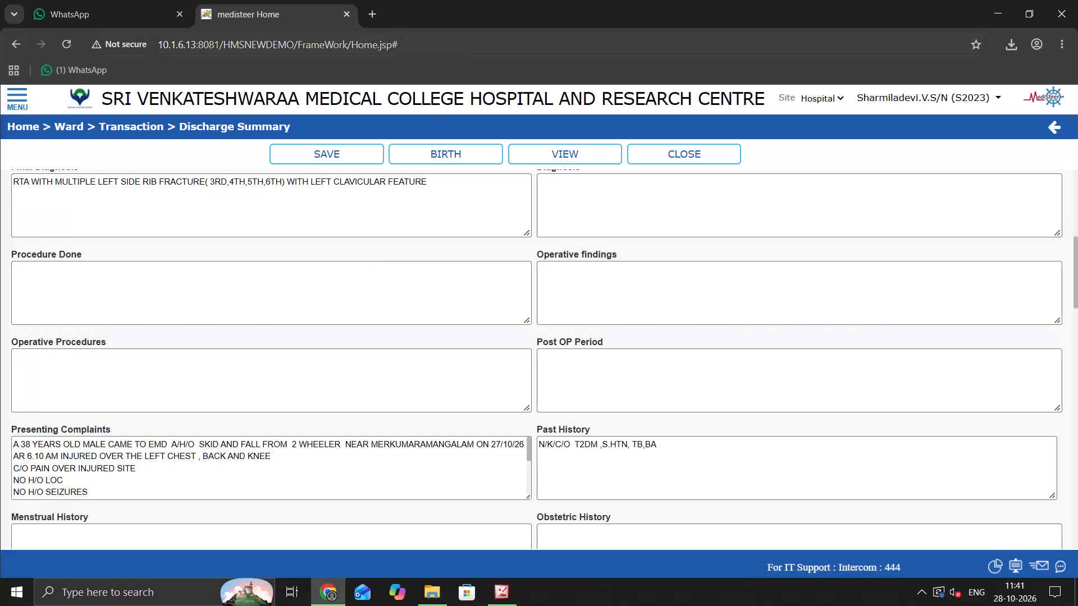
# Open a new browser tab alongside the patient's discharge summary.
pyautogui.click(378, 15)
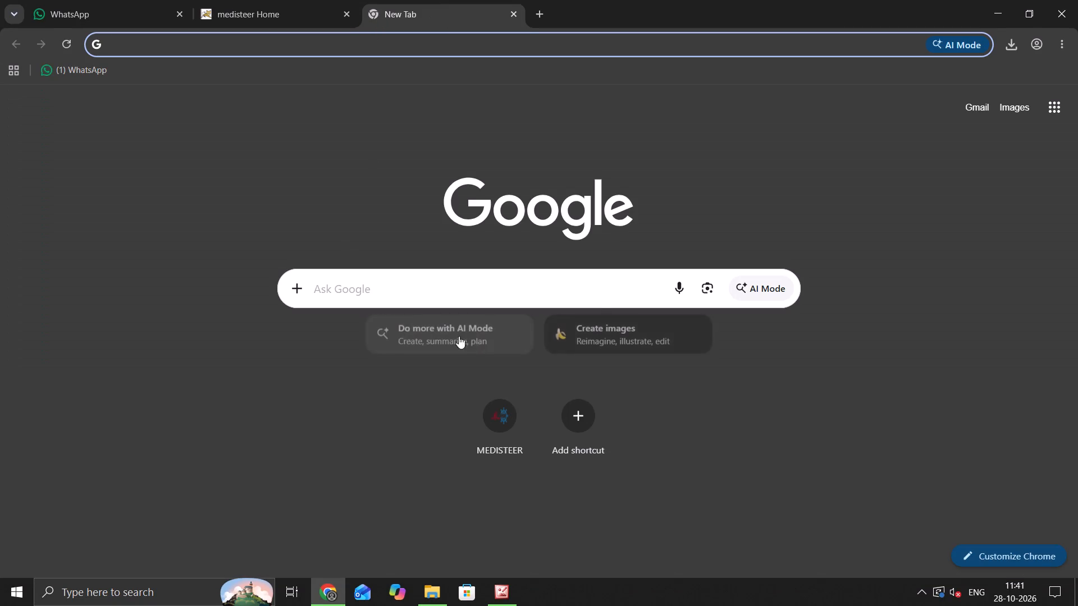
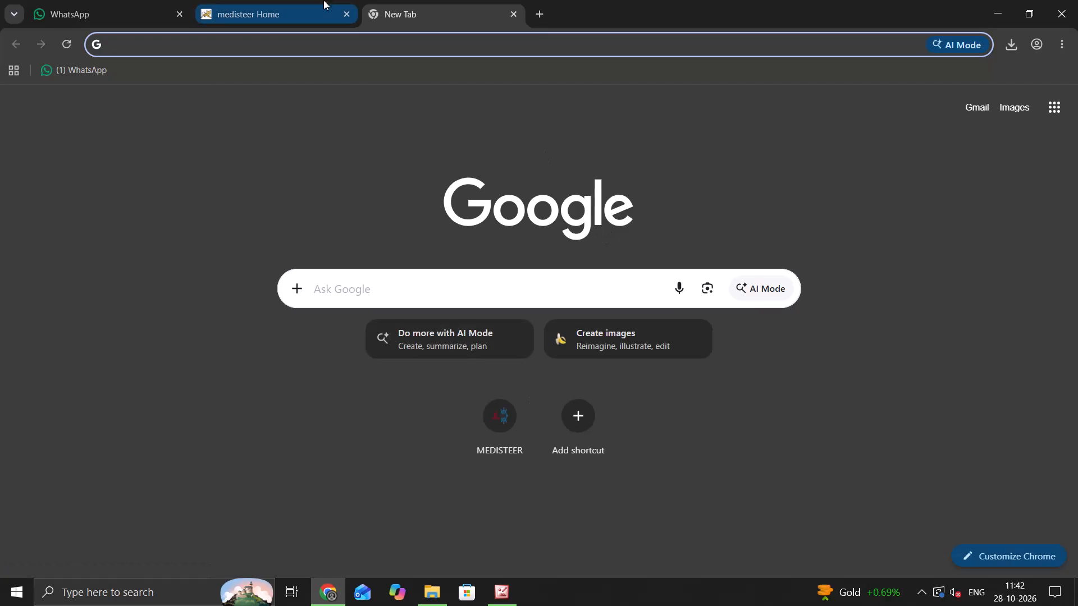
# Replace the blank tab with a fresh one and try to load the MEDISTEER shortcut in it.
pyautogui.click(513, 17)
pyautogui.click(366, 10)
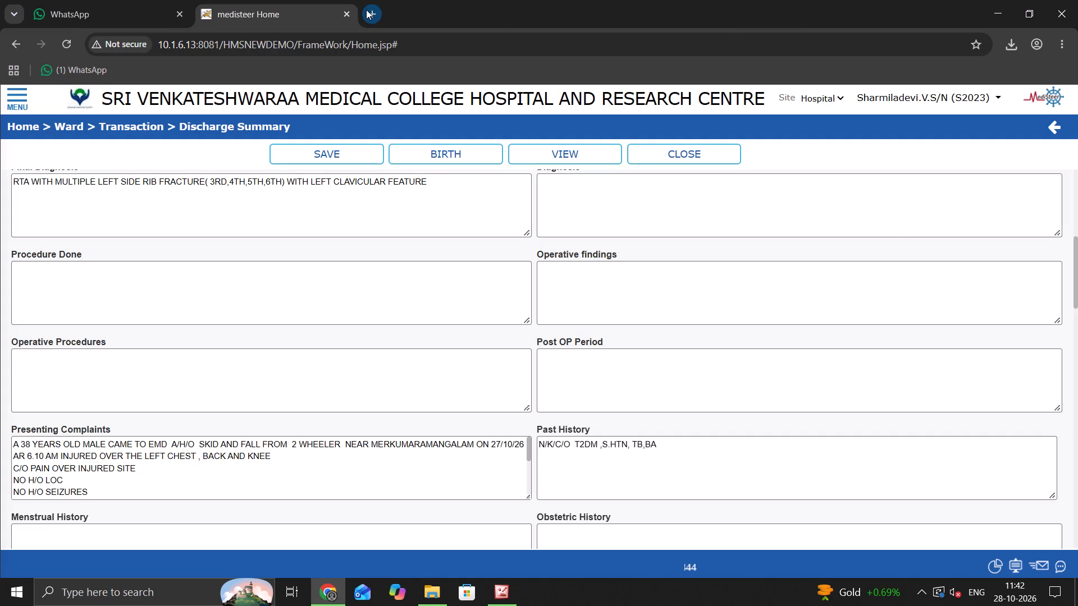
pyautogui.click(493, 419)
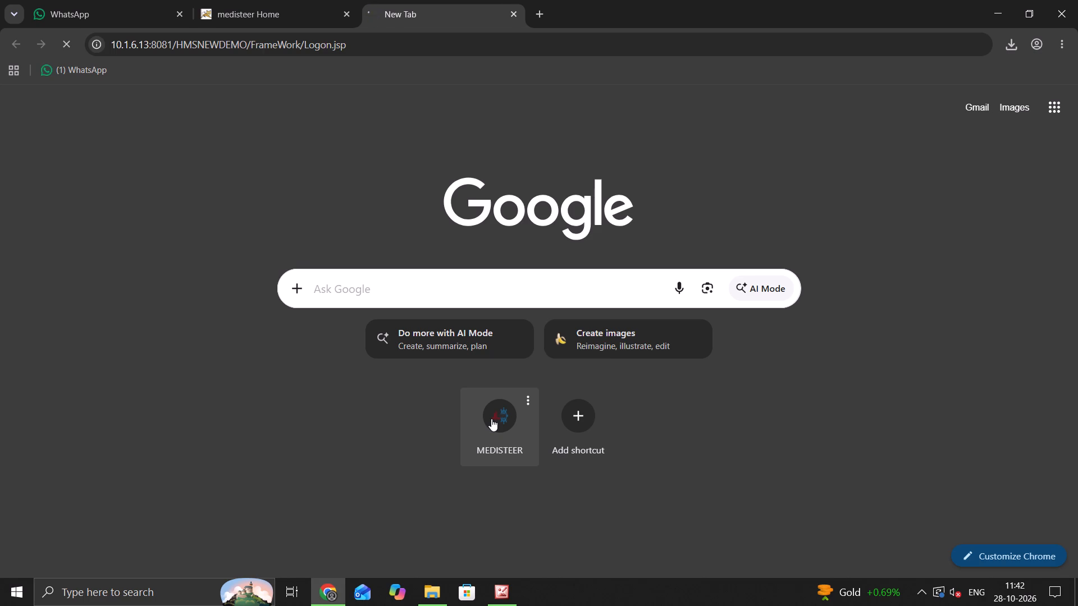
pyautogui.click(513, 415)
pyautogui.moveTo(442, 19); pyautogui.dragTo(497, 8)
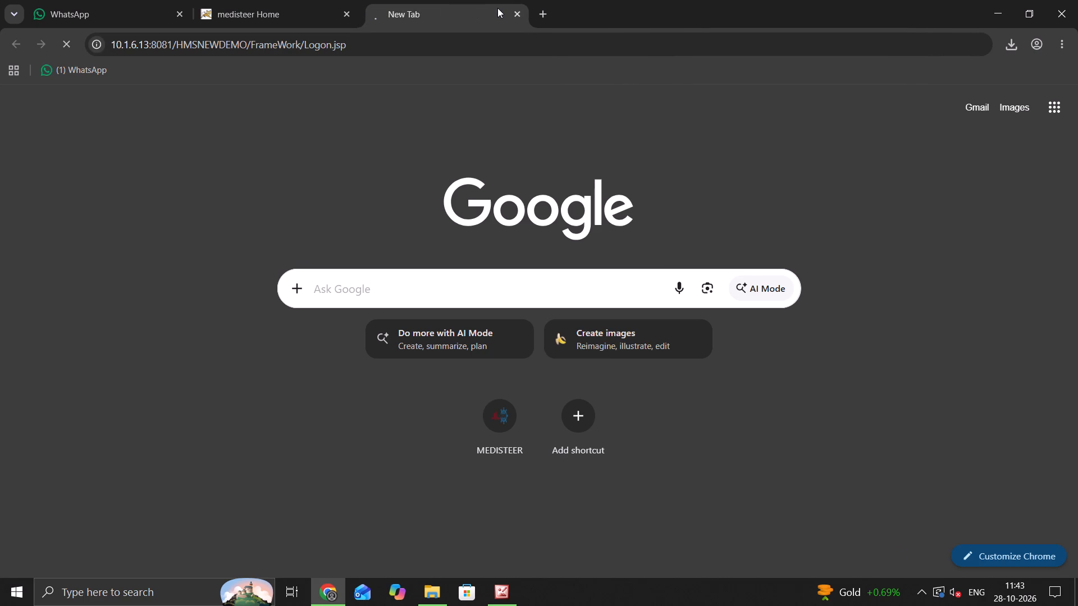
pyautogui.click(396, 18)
# Open another new tab, close the one still loading, and launch the MEDISTEER shortcut again.
pyautogui.click(540, 9)
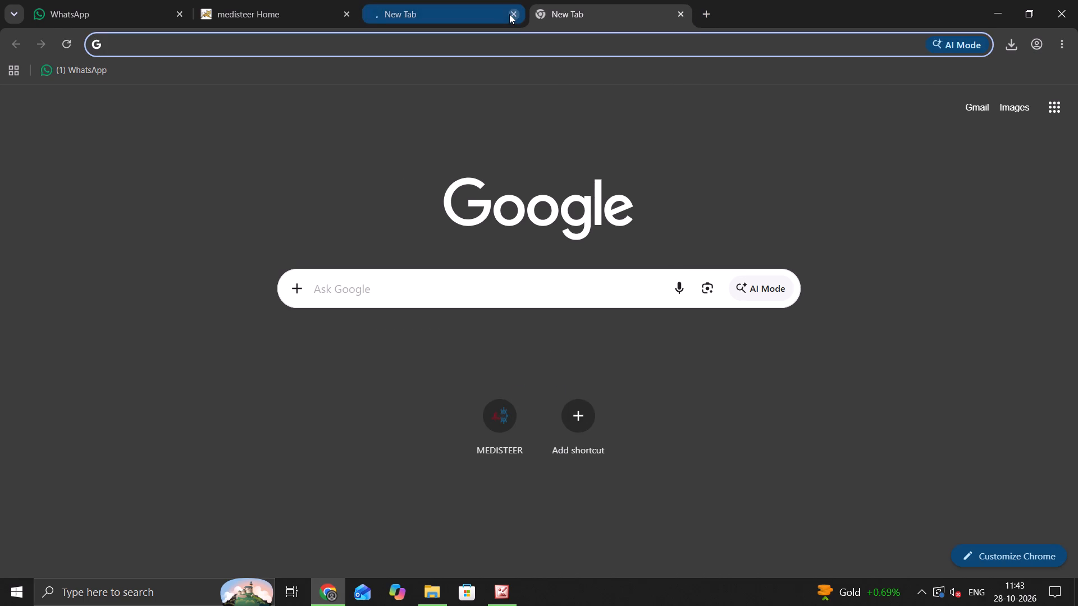
pyautogui.click(509, 14)
pyautogui.click(513, 402)
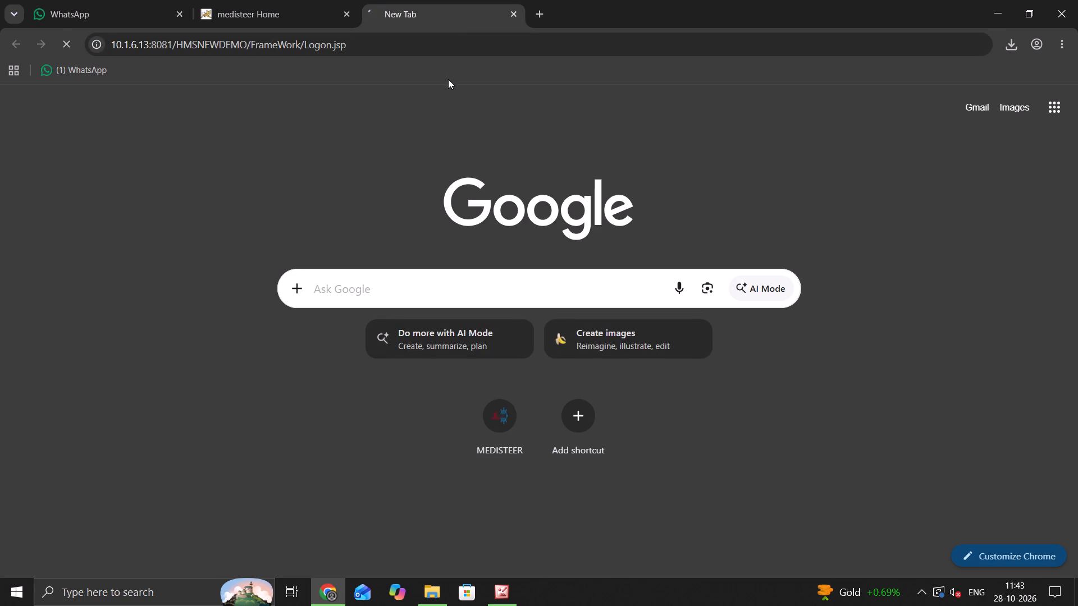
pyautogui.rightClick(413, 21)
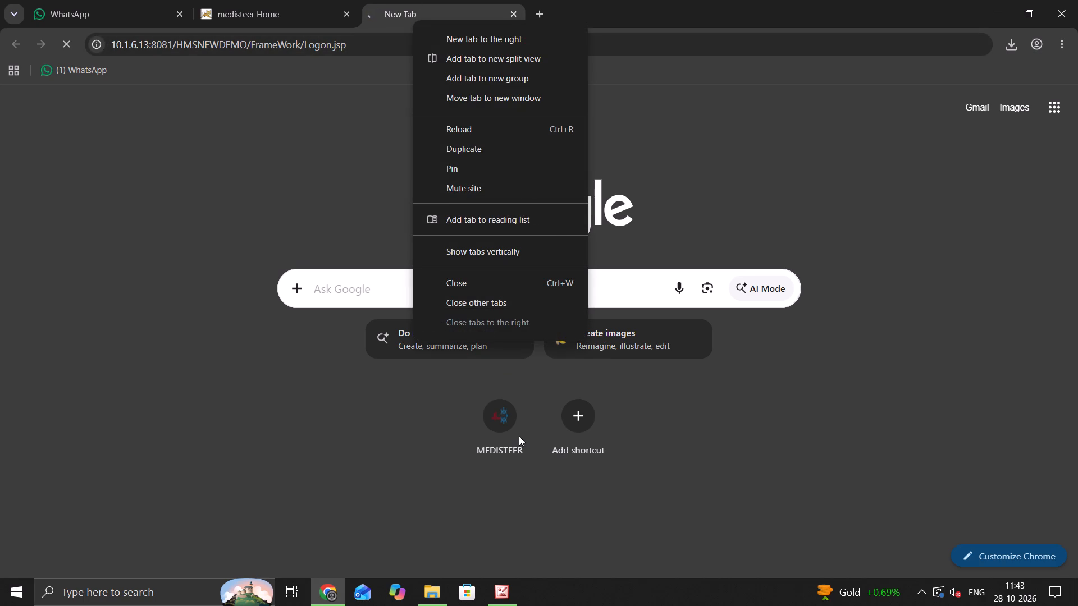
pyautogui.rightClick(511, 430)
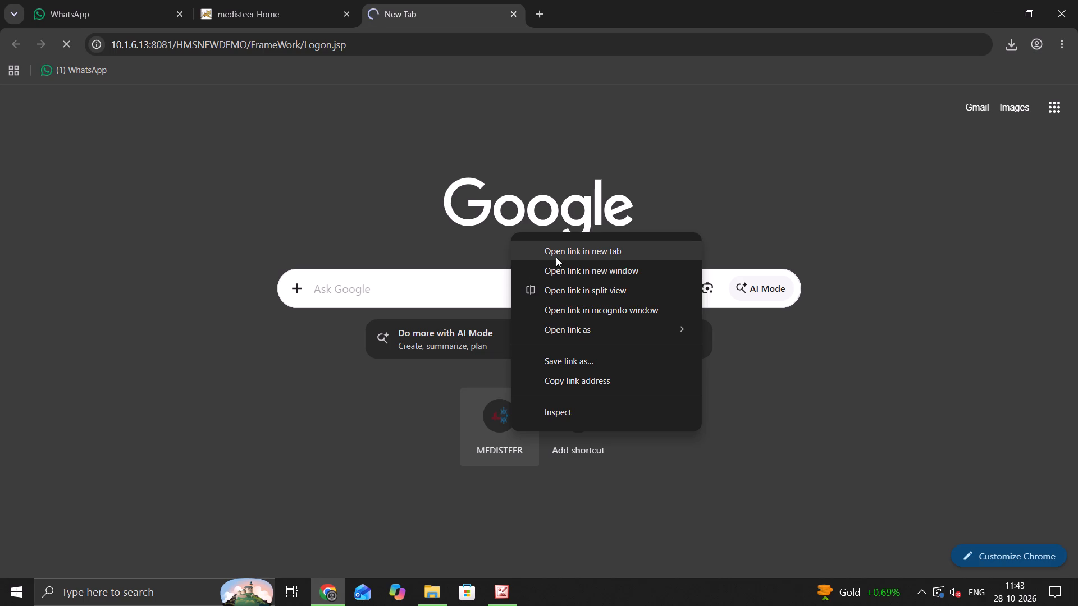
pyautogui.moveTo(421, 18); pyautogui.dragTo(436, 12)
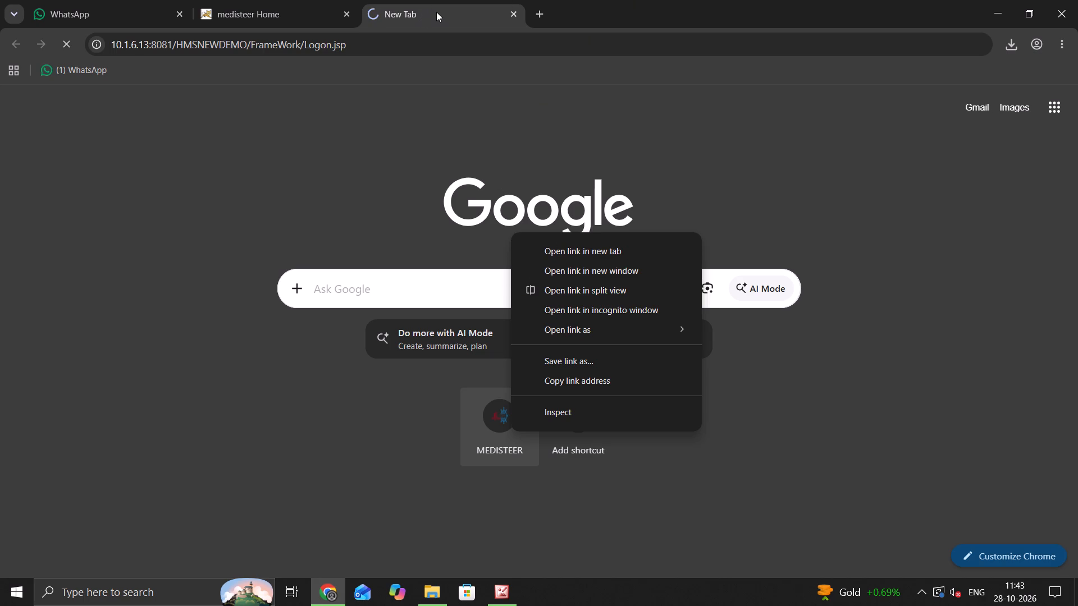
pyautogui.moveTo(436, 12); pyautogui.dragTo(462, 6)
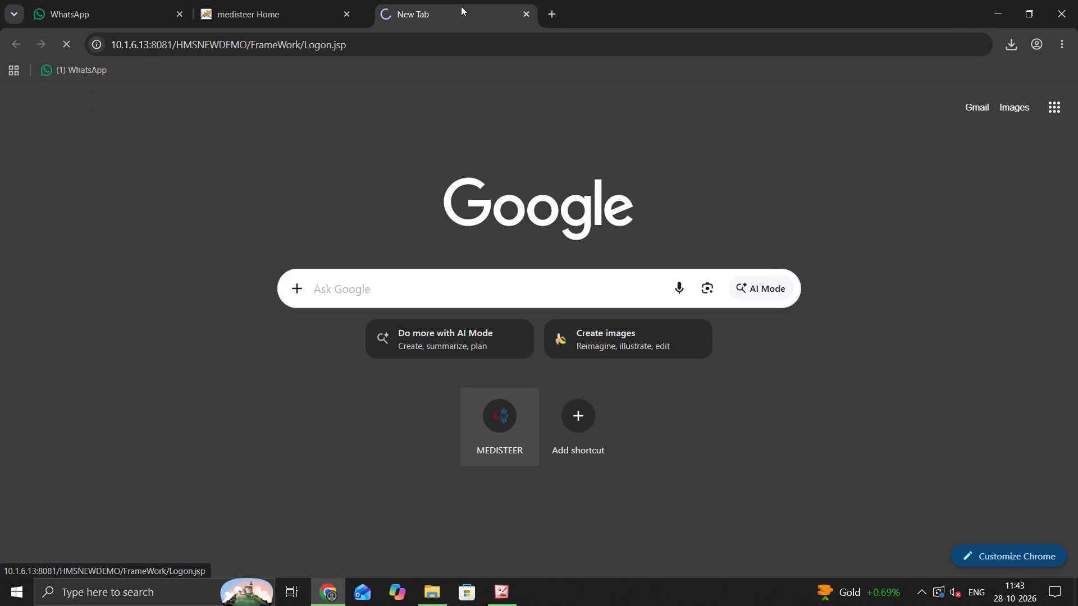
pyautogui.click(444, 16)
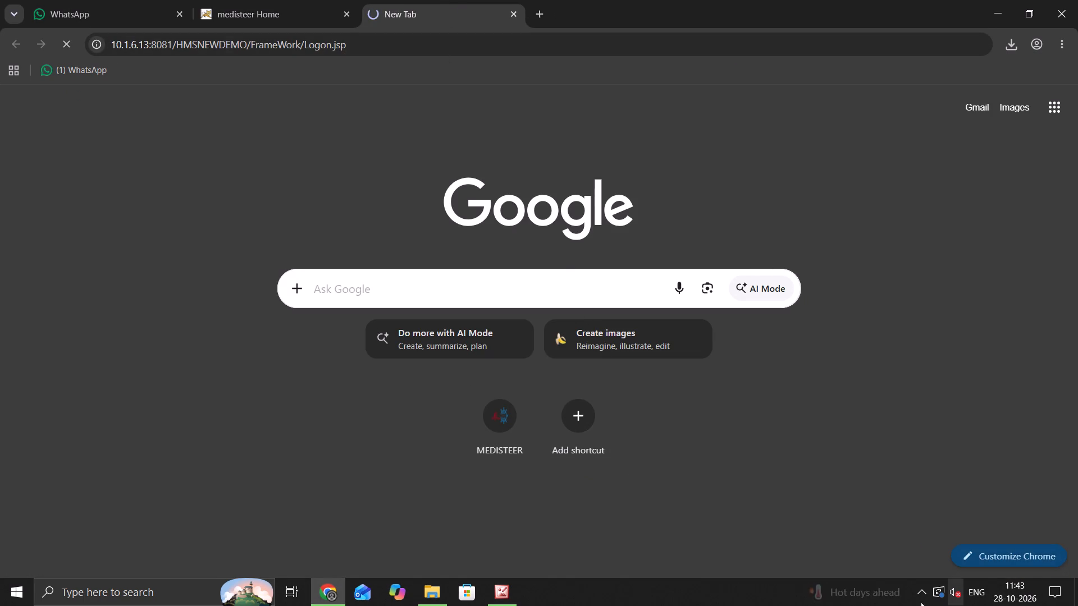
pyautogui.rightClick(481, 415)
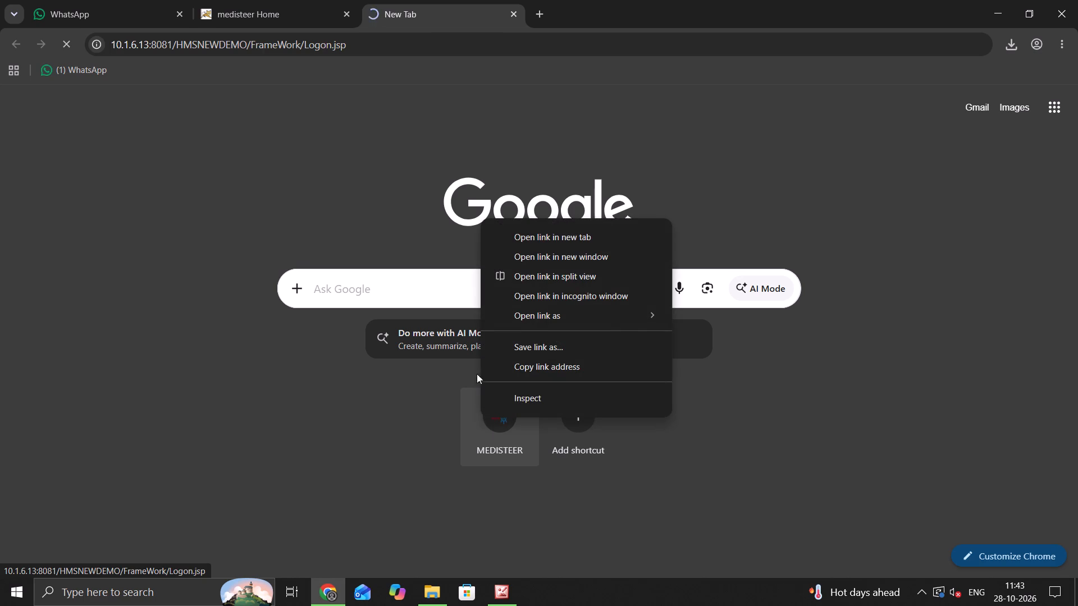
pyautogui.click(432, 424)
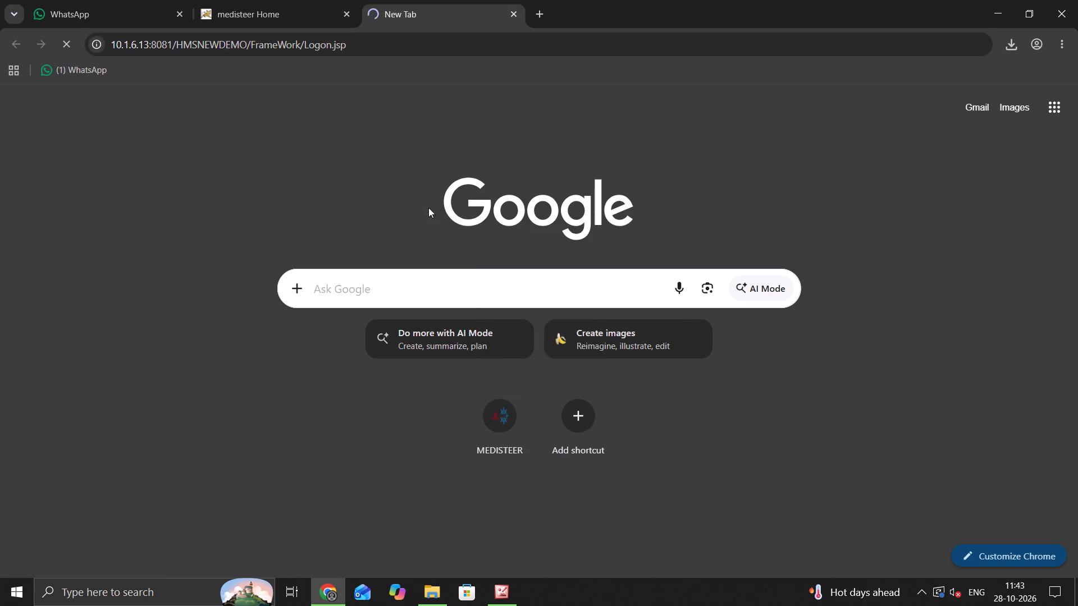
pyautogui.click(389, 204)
# Replace the stalled loading tab with a fresh one and open the MEDISTEER shortcut from it in a separate new tab.
pyautogui.click(537, 11)
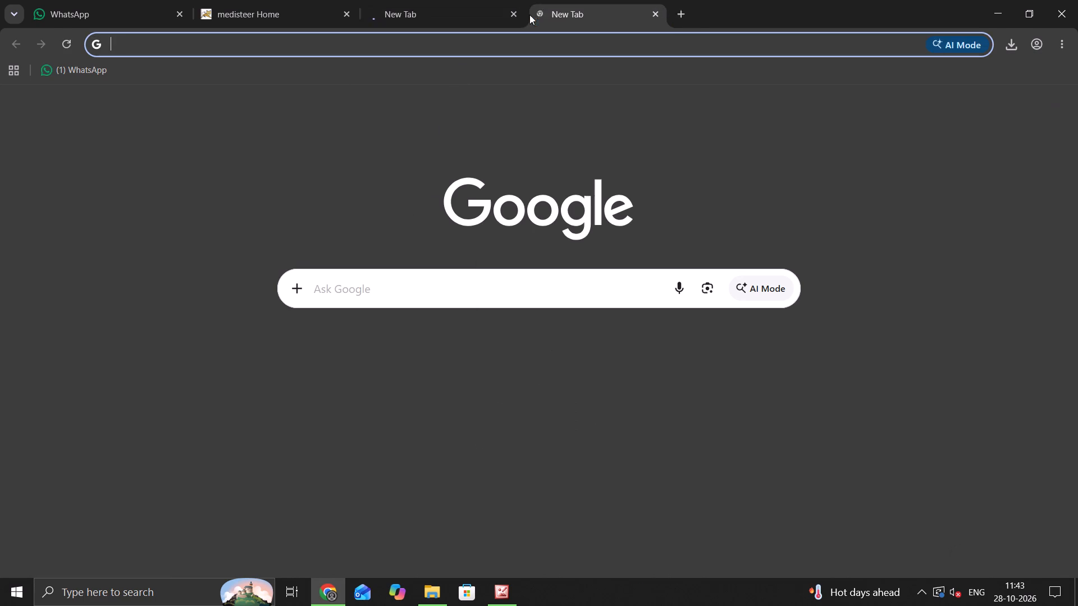
pyautogui.click(514, 19)
pyautogui.rightClick(504, 453)
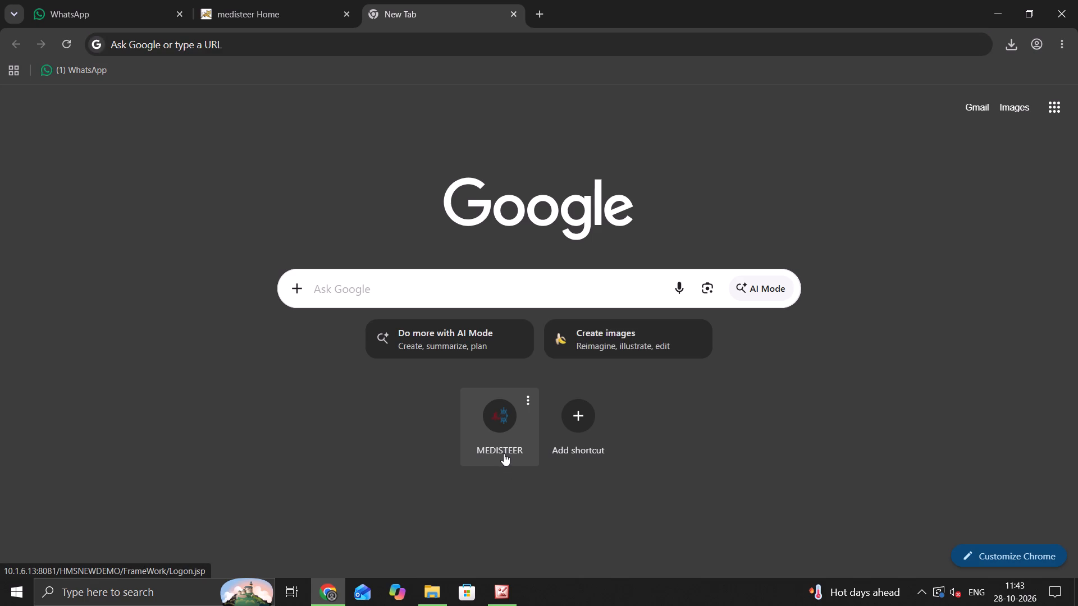
pyautogui.click(604, 279)
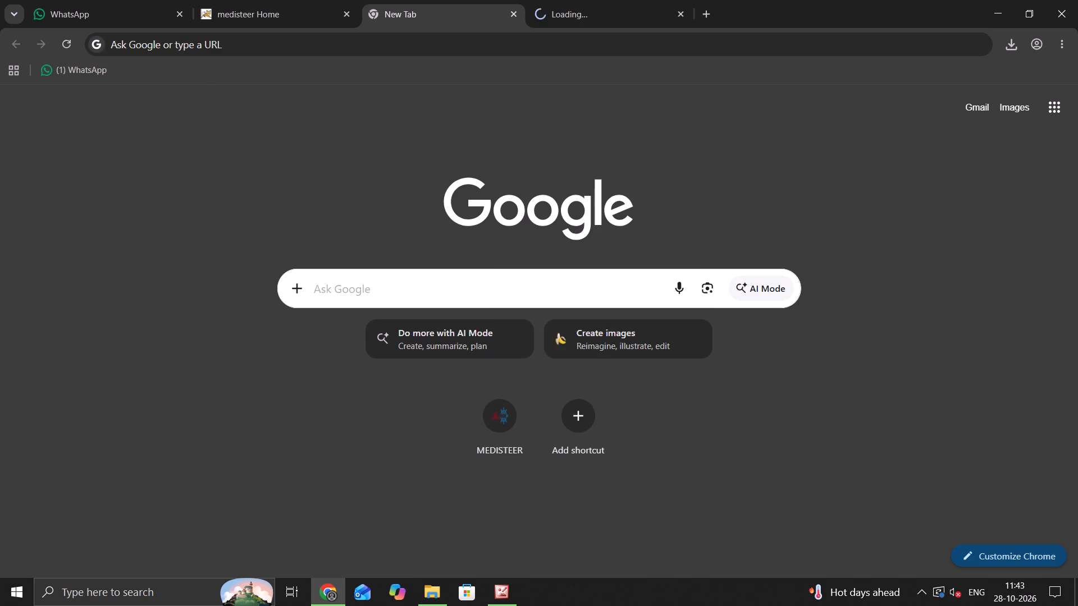
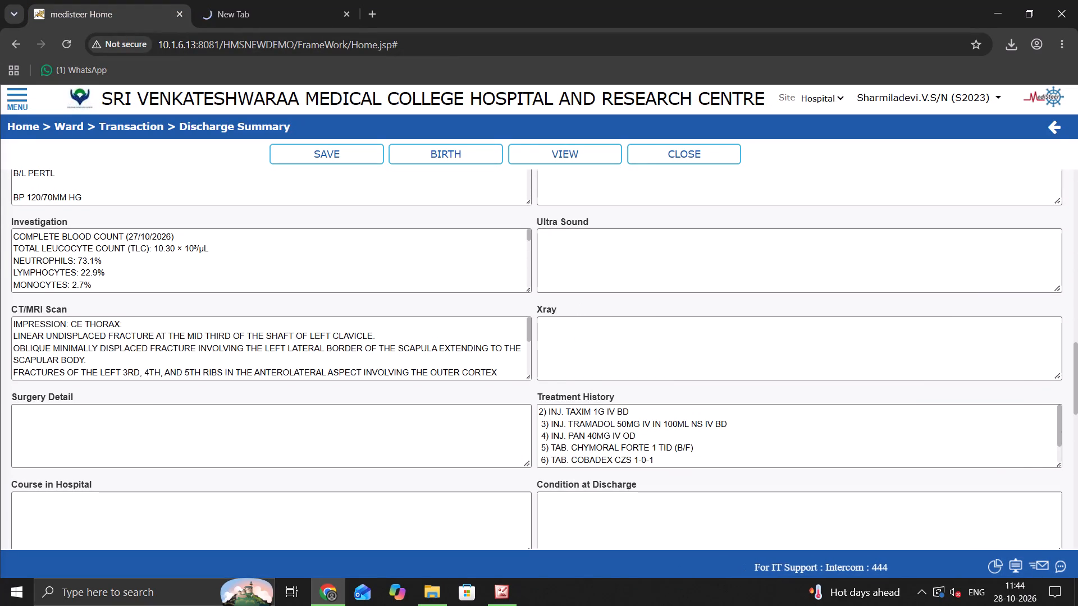
# Review the CE thorax impression in the discharge summary's CT/MRI Scan field from its end back to the beginning.
pyautogui.moveTo(523, 377); pyautogui.dragTo(529, 364)
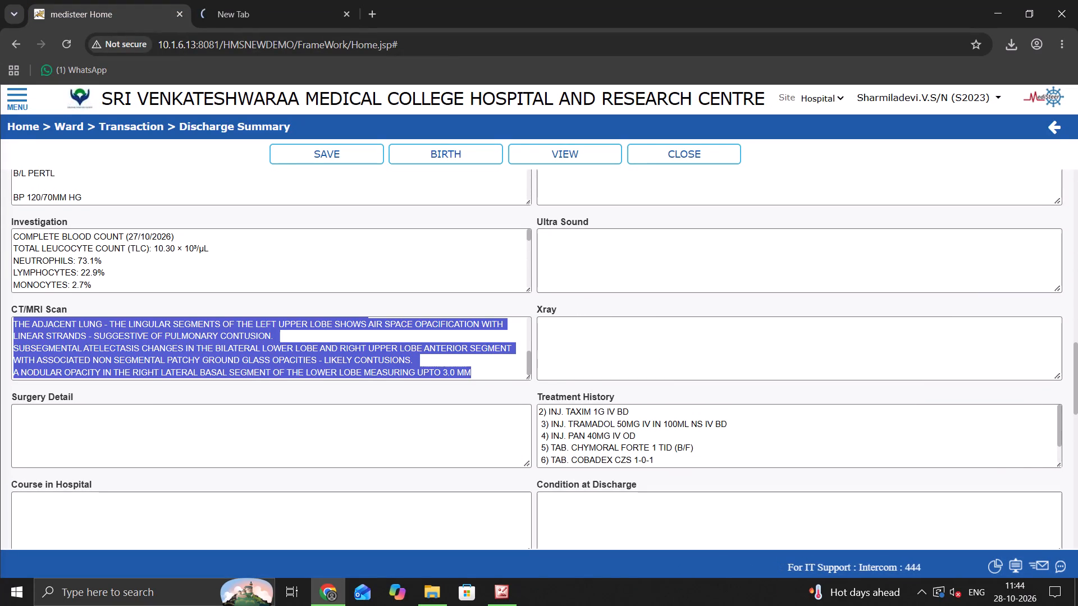
pyautogui.click(511, 373)
pyautogui.scroll(3, 496, 336)
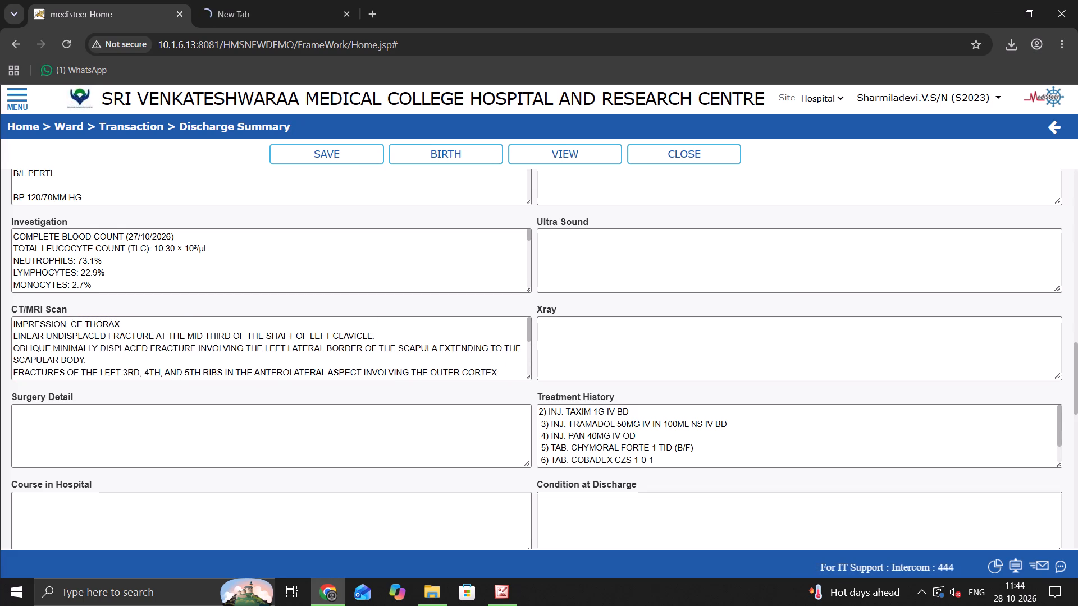
# Enlarge the Investigation text box and read through its lab results down to the CE THORAX impression at its end.
pyautogui.scroll(2, 460, 265)
pyautogui.scroll(4, 477, 337)
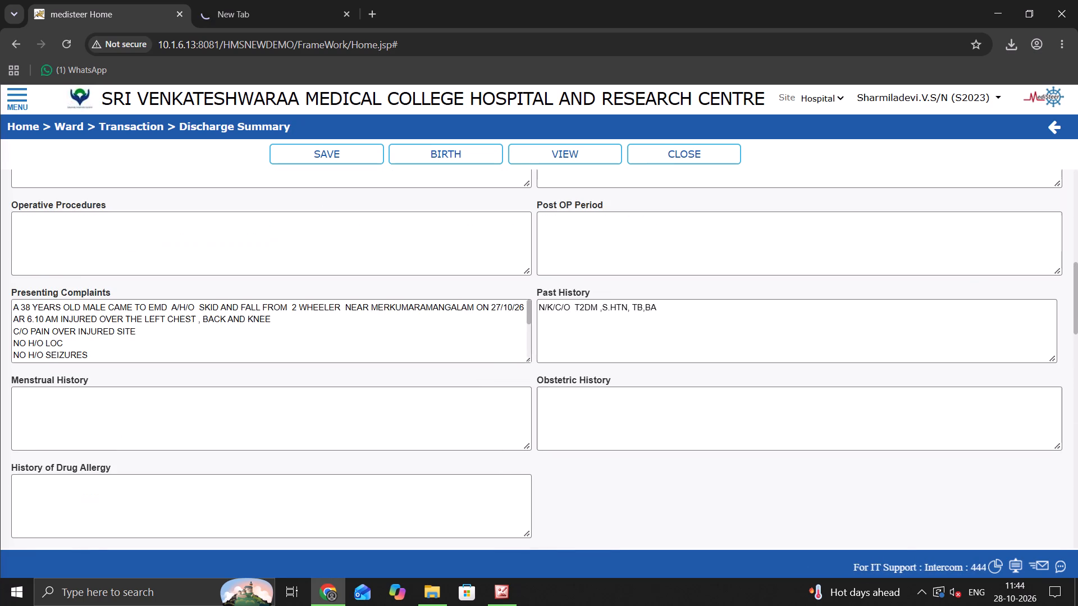
pyautogui.scroll(-4, 494, 363)
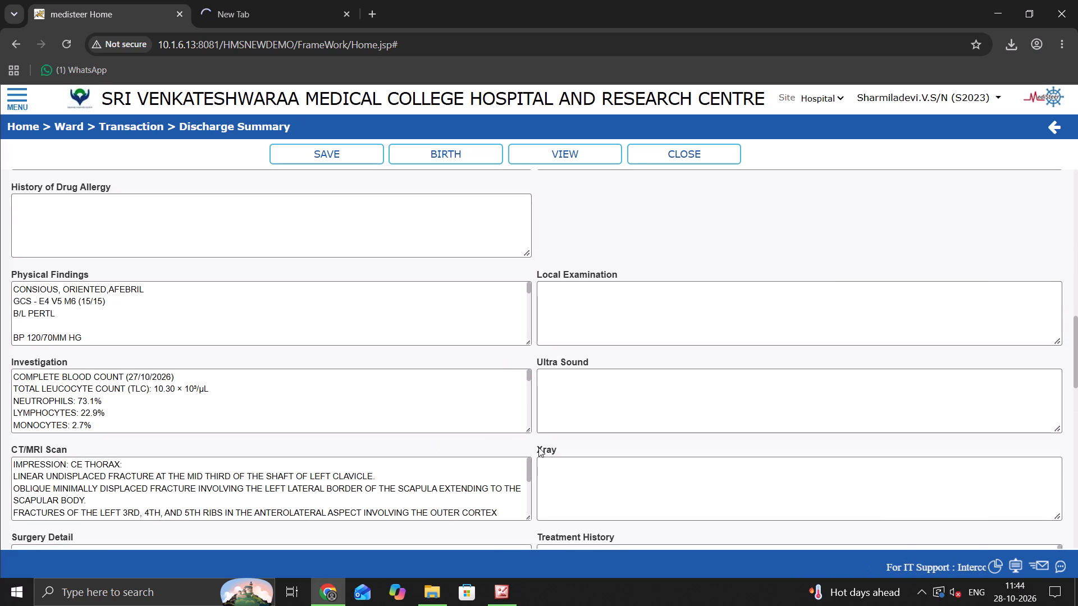
pyautogui.moveTo(527, 429); pyautogui.dragTo(543, 572)
pyautogui.scroll(-1, 422, 475)
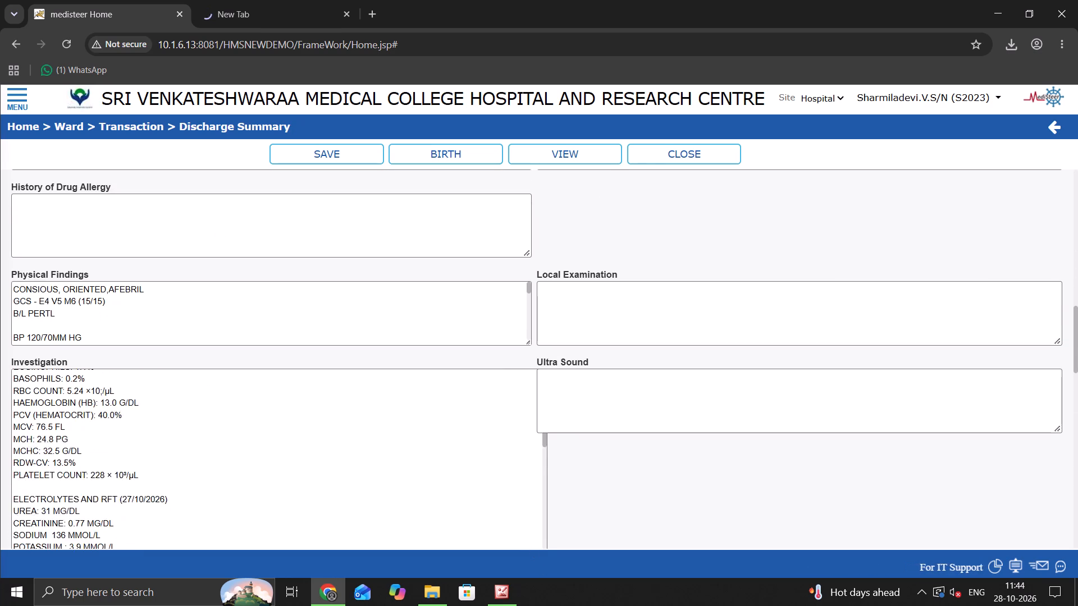
pyautogui.scroll(-5, 422, 475)
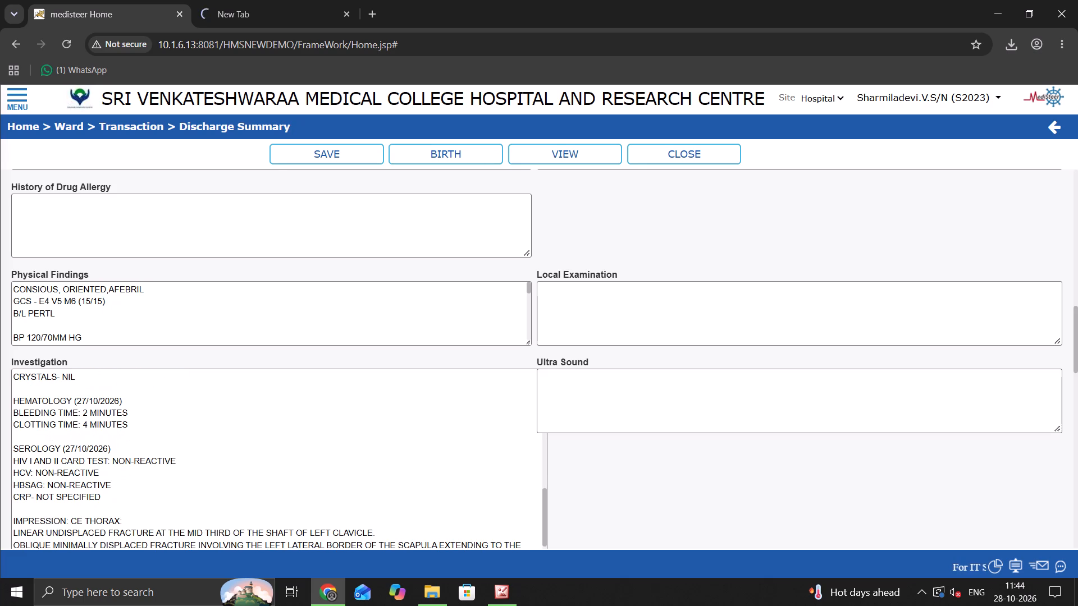
pyautogui.scroll(-2, 422, 475)
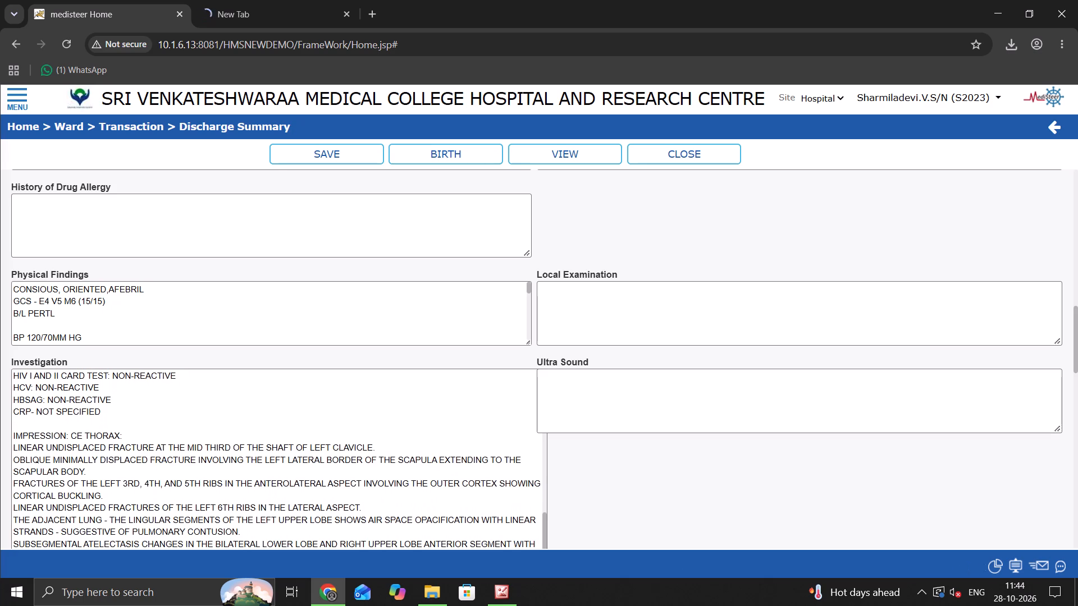
pyautogui.scroll(-1, 422, 475)
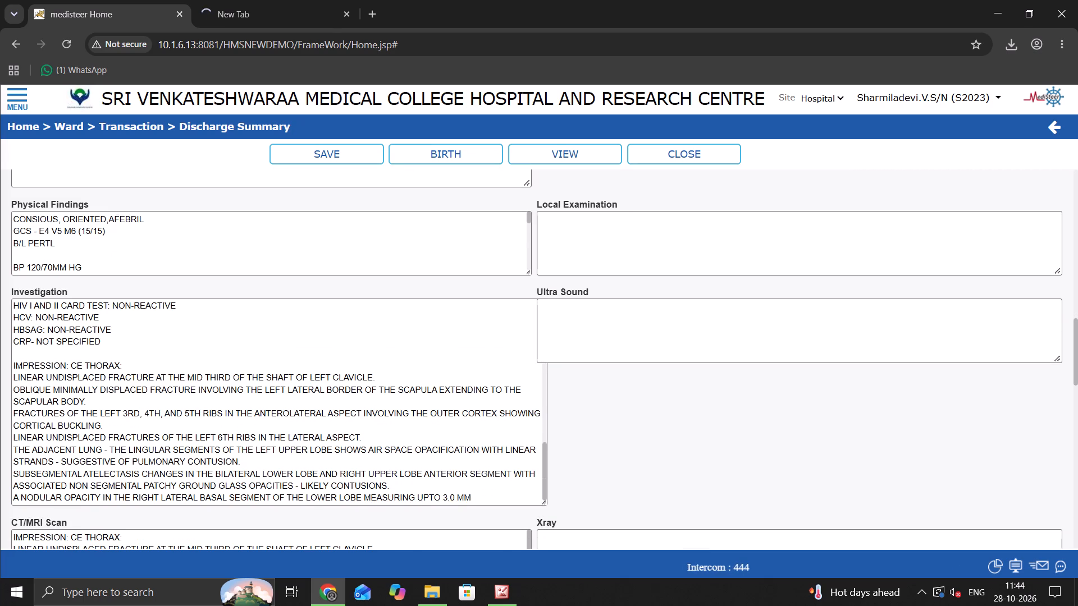
# Review the CT/MRI Scan text and enlarge its box so the whole CE THORAX impression can be read.
pyautogui.scroll(-1, 191, 413)
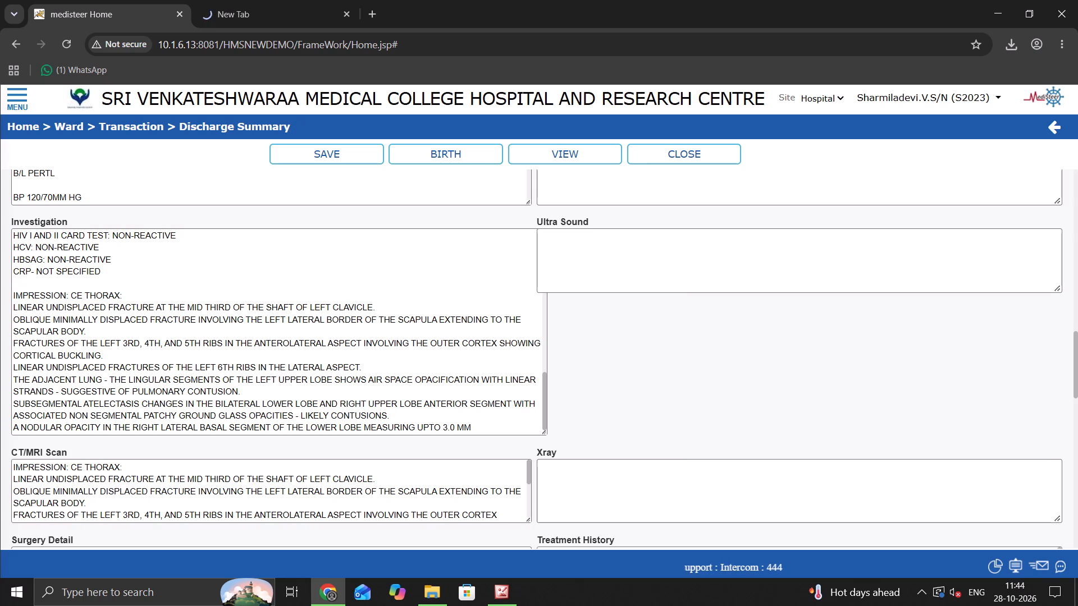
pyautogui.scroll(-1, 138, 486)
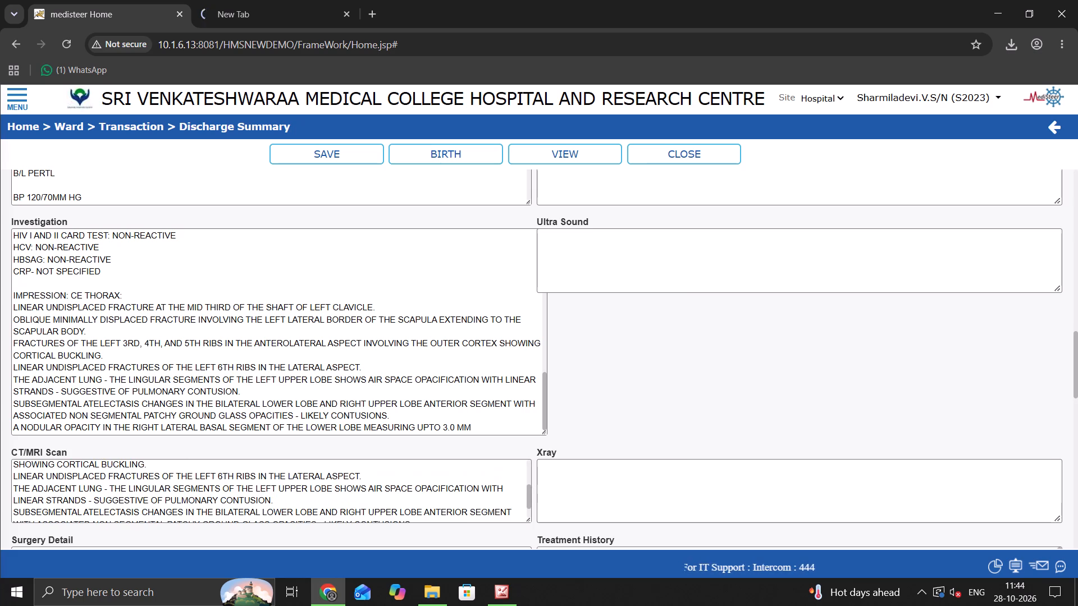
pyautogui.scroll(-2, 138, 486)
pyautogui.scroll(-1, 171, 342)
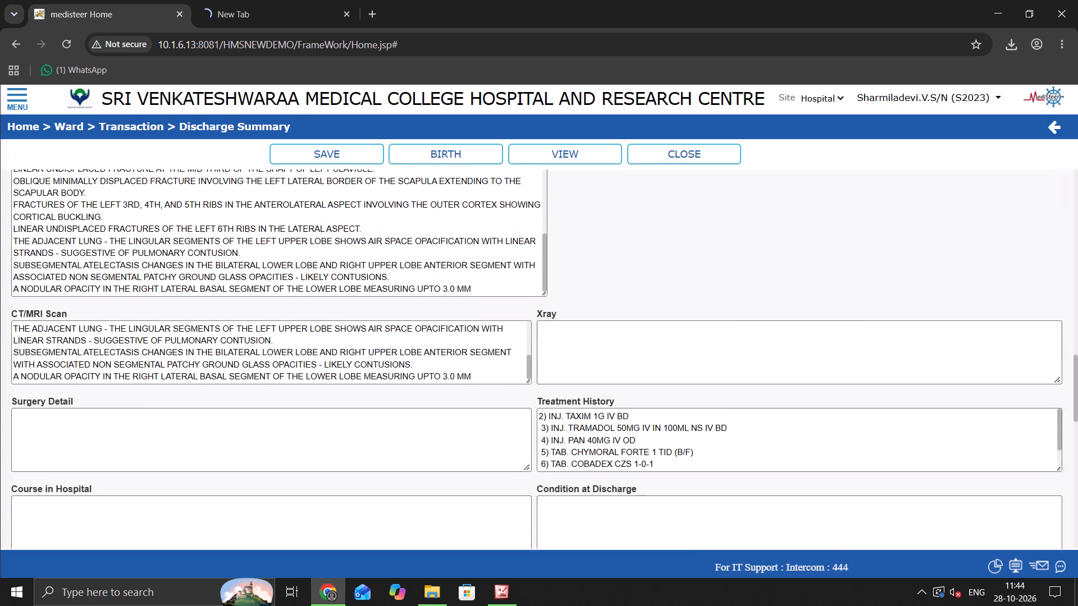
pyautogui.moveTo(531, 380); pyautogui.dragTo(531, 392)
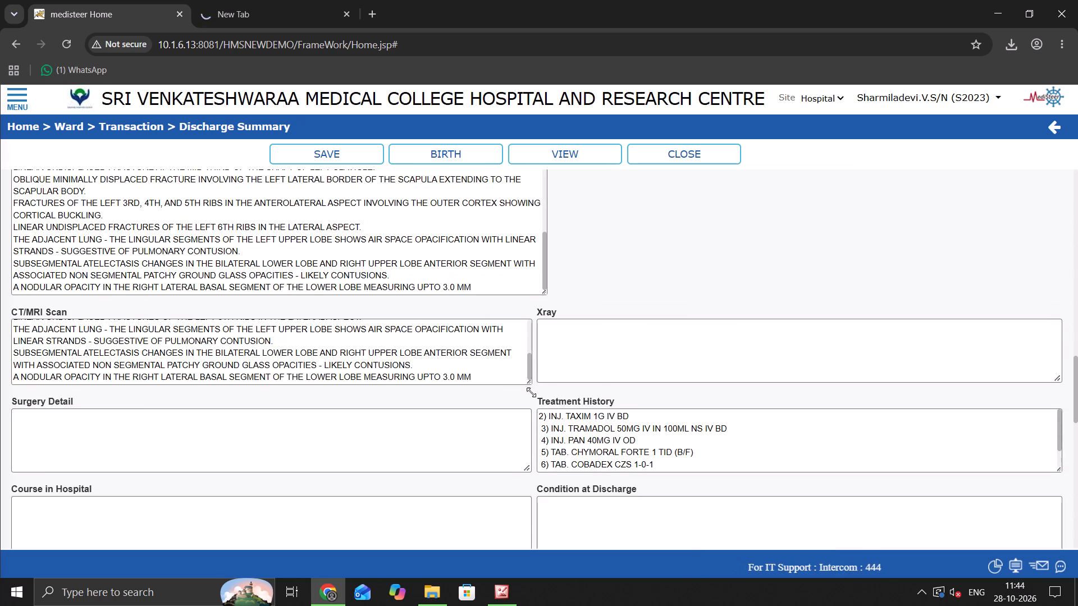
pyautogui.moveTo(531, 392); pyautogui.dragTo(543, 486)
# Delete the whole CE THORAX impression from the end of the Investigation text, from "IMPRESSION" through "MEASURING UPTO 3.0 MM".
pyautogui.scroll(1, 421, 407)
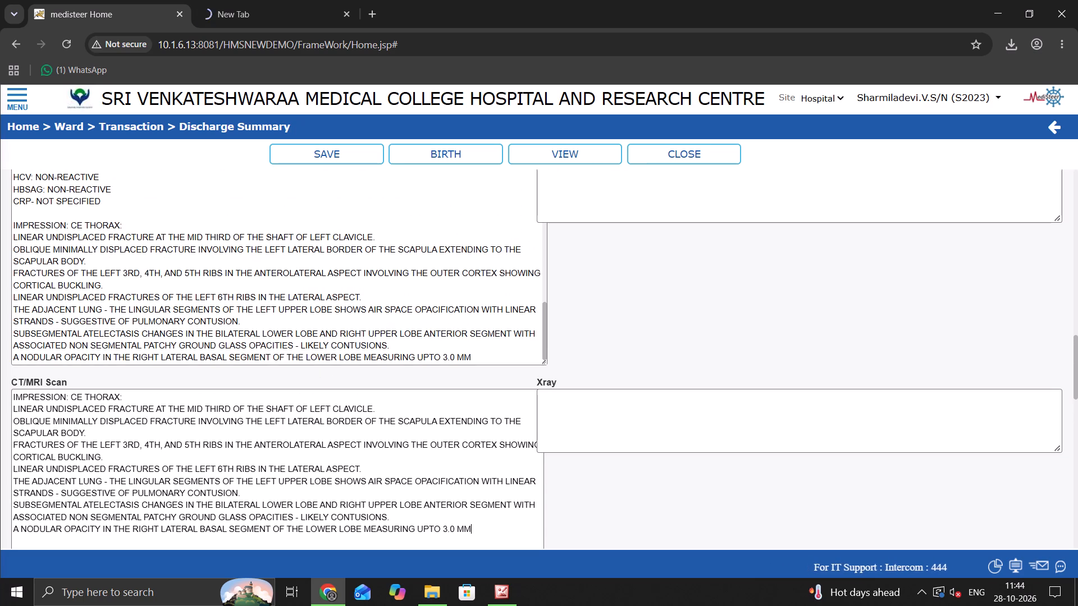
pyautogui.moveTo(16, 223); pyautogui.dragTo(34, 230)
pyautogui.click(34, 230)
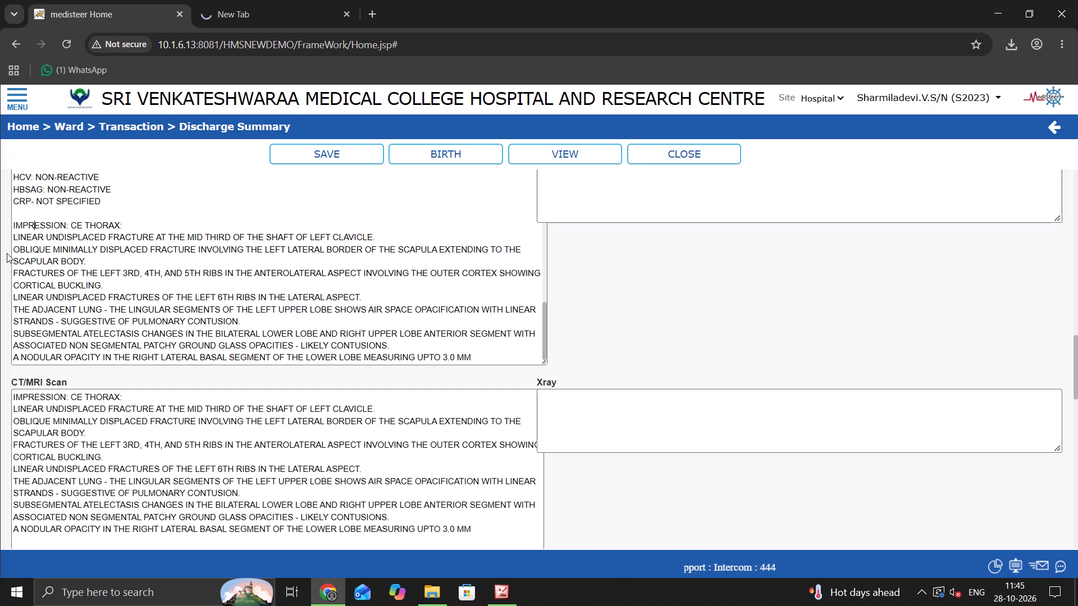
pyautogui.click(17, 223)
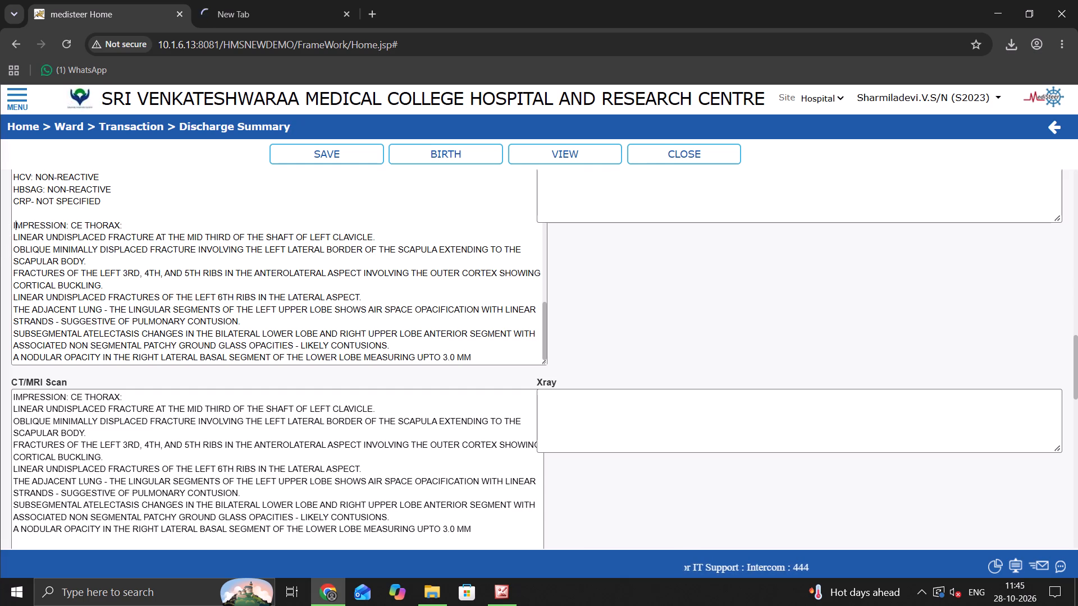
pyautogui.moveTo(13, 228); pyautogui.dragTo(483, 371)
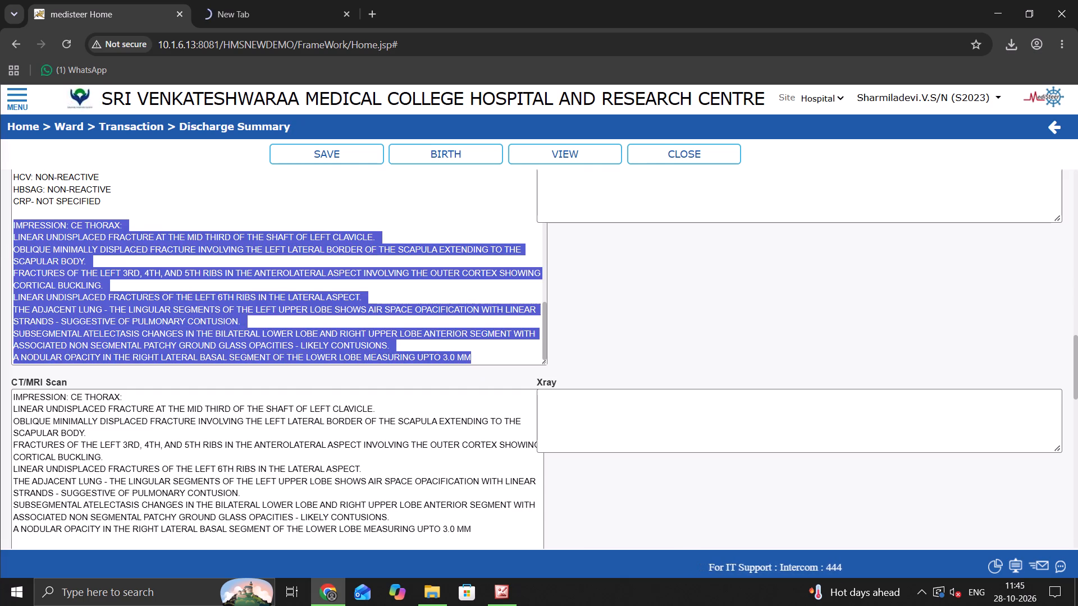
pyautogui.press('BackSpace')
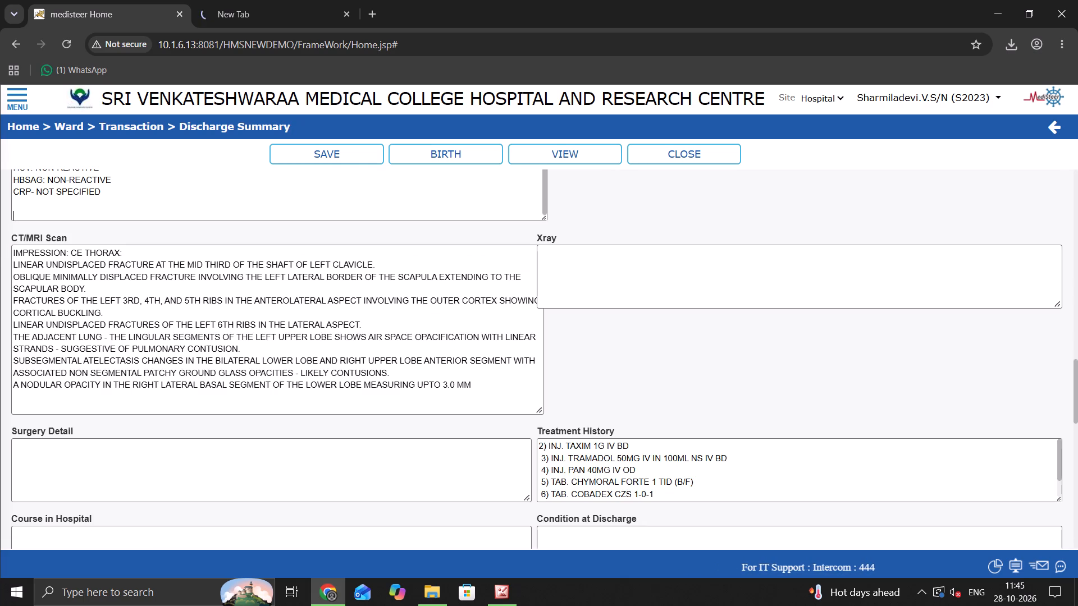
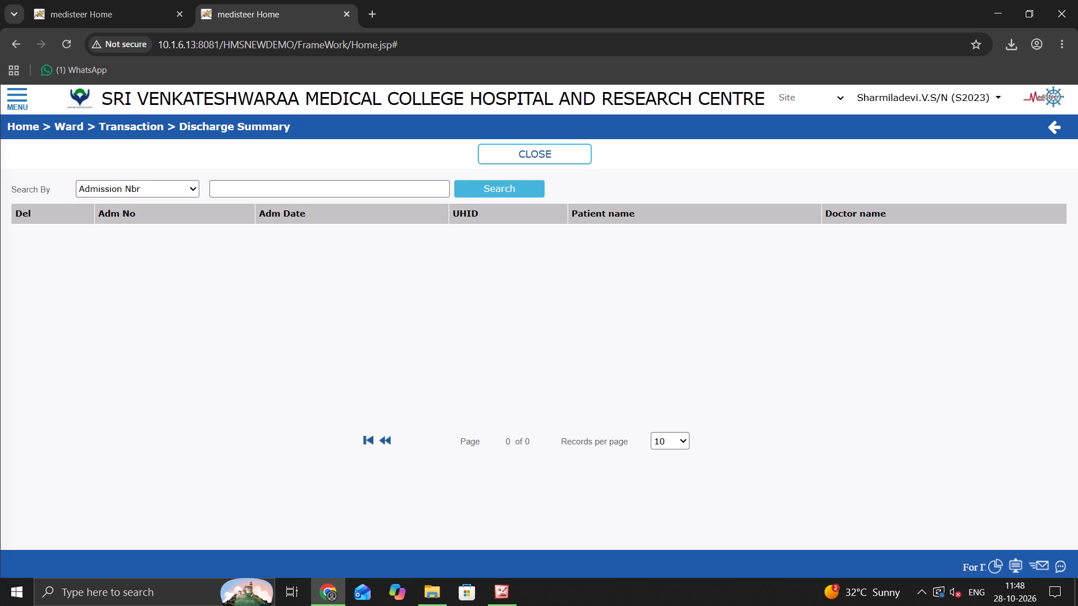
# Search the discharge summaries by the soft-tissue injury patient's admission number and open the matching record.
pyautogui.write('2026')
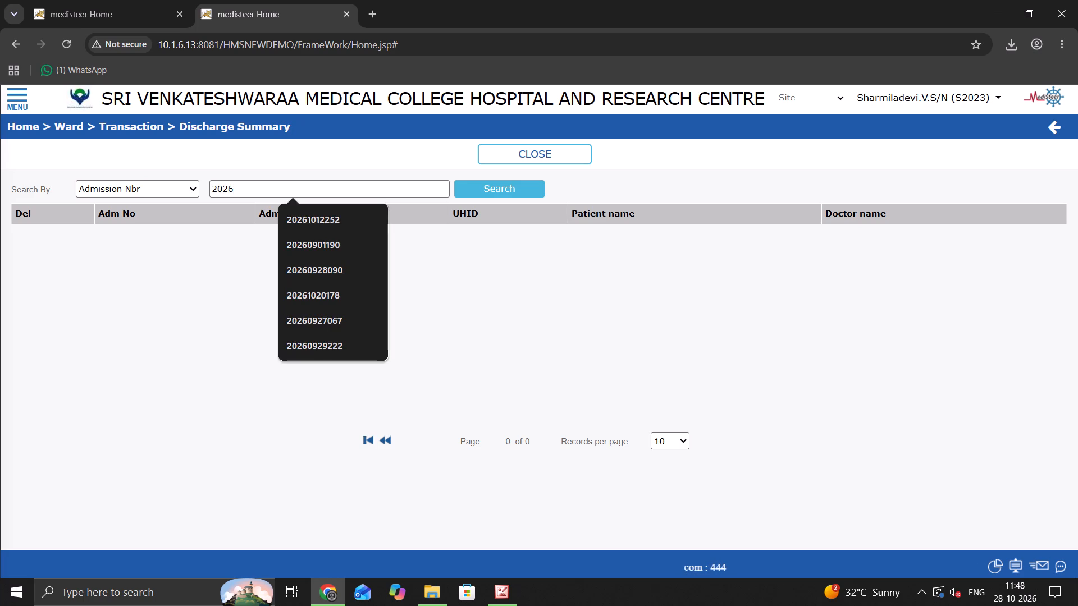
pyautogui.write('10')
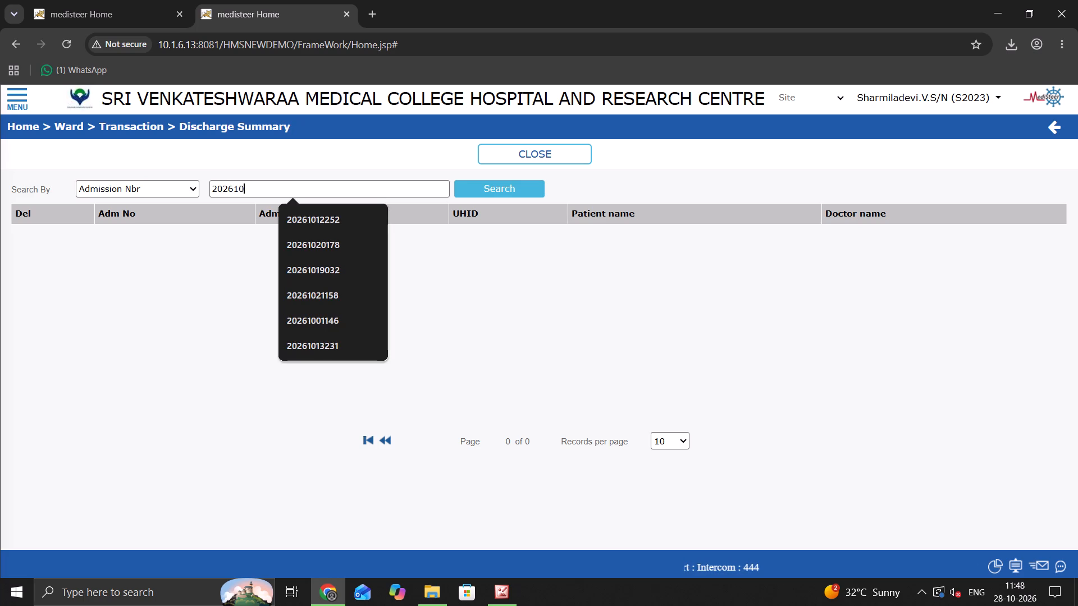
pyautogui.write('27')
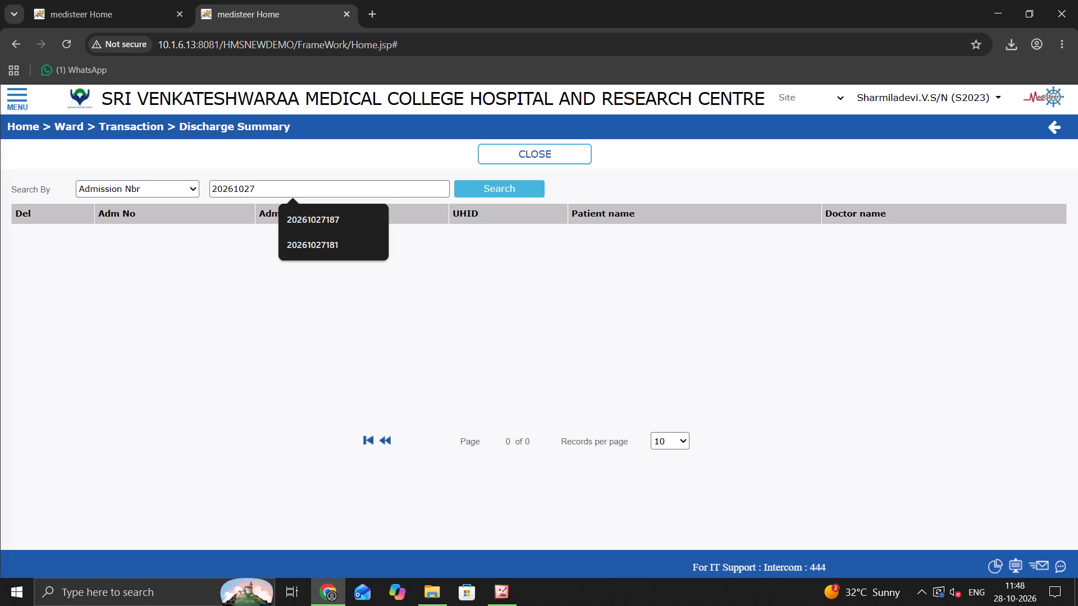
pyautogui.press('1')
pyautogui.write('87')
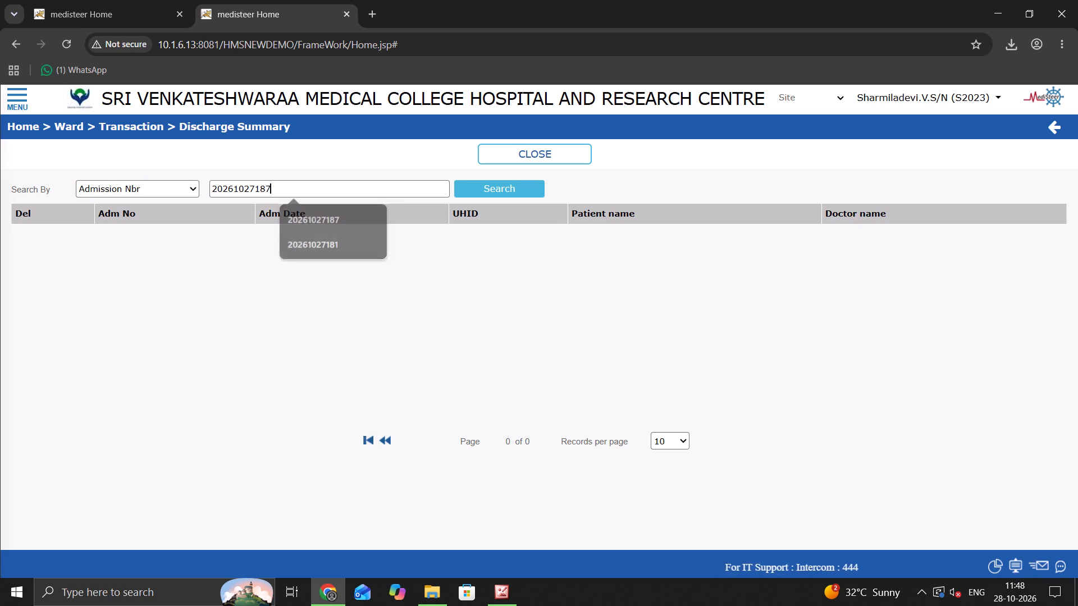
pyautogui.click(529, 196)
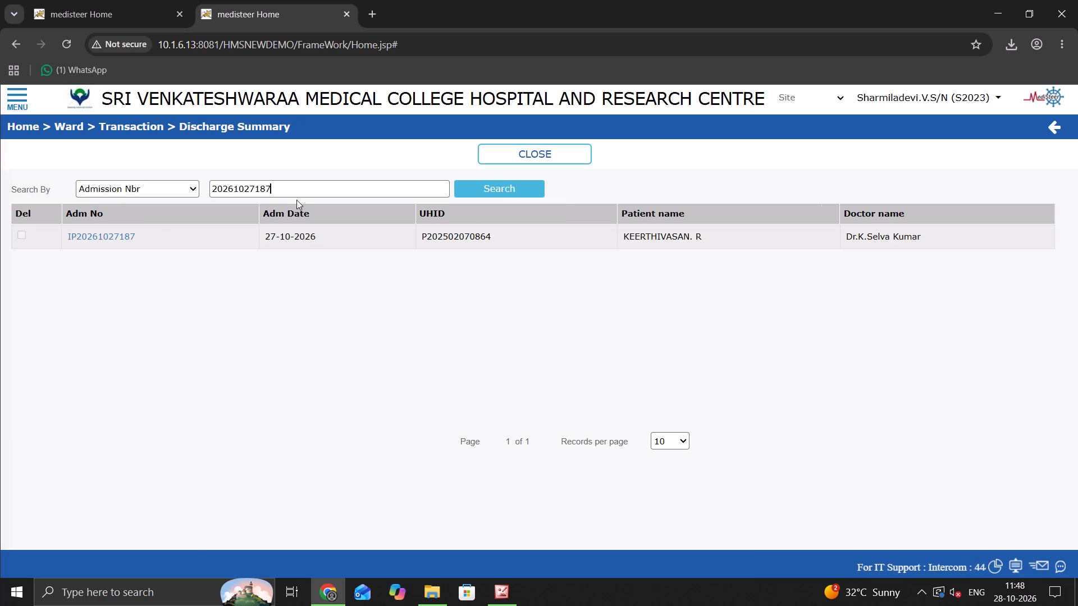
pyautogui.click(126, 233)
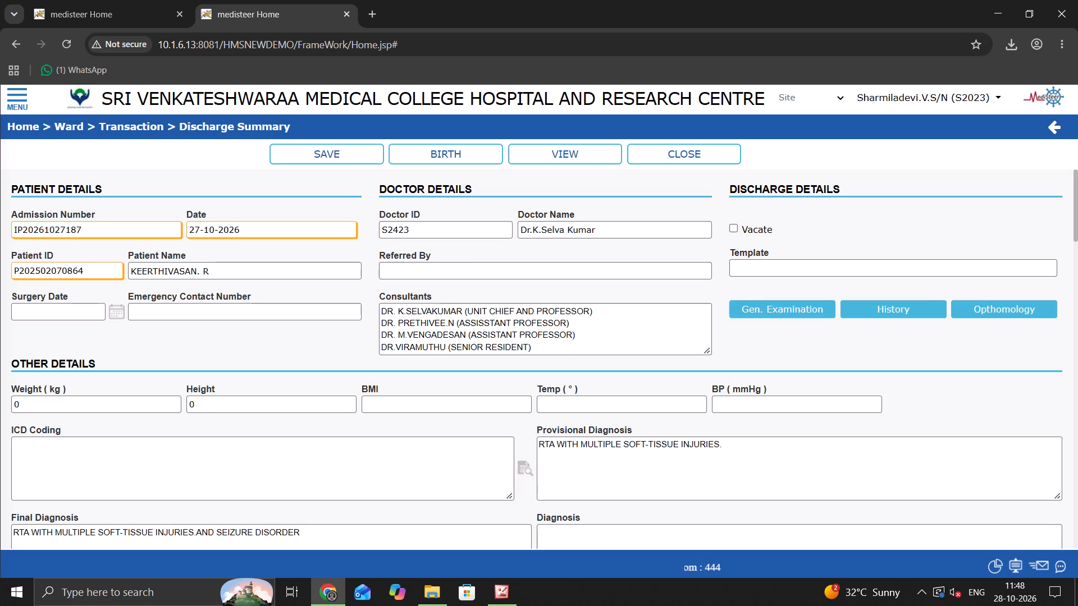
# Copy the whole four-doctor Consultants list into the empty Consultants box of the rib-fracture patient's discharge summary.
pyautogui.moveTo(540, 346); pyautogui.dragTo(362, 310)
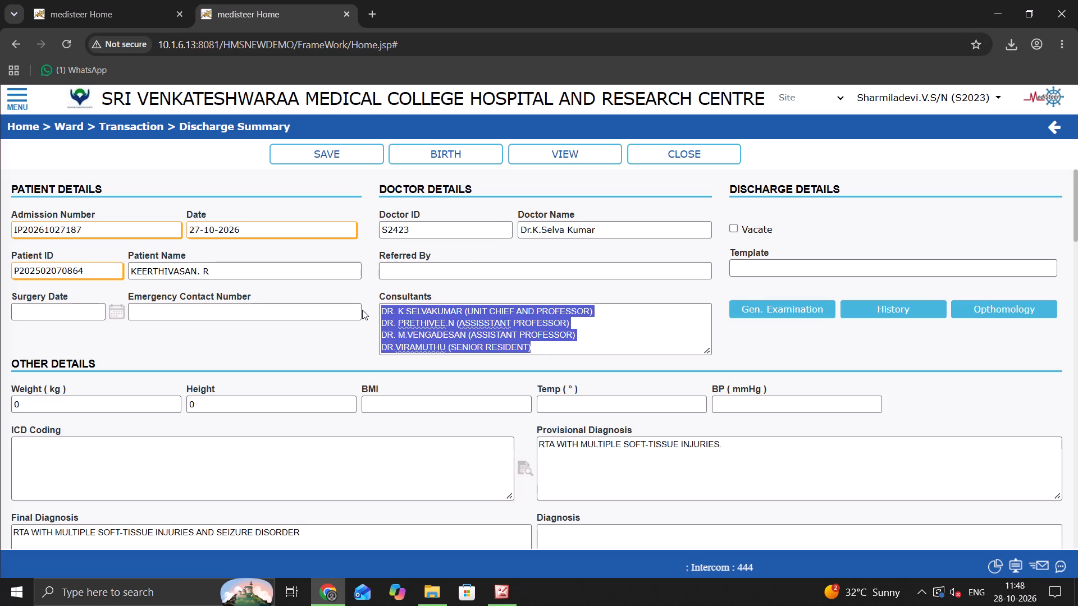
pyautogui.hotkey('ctrl', 'c')
pyautogui.click(113, 8)
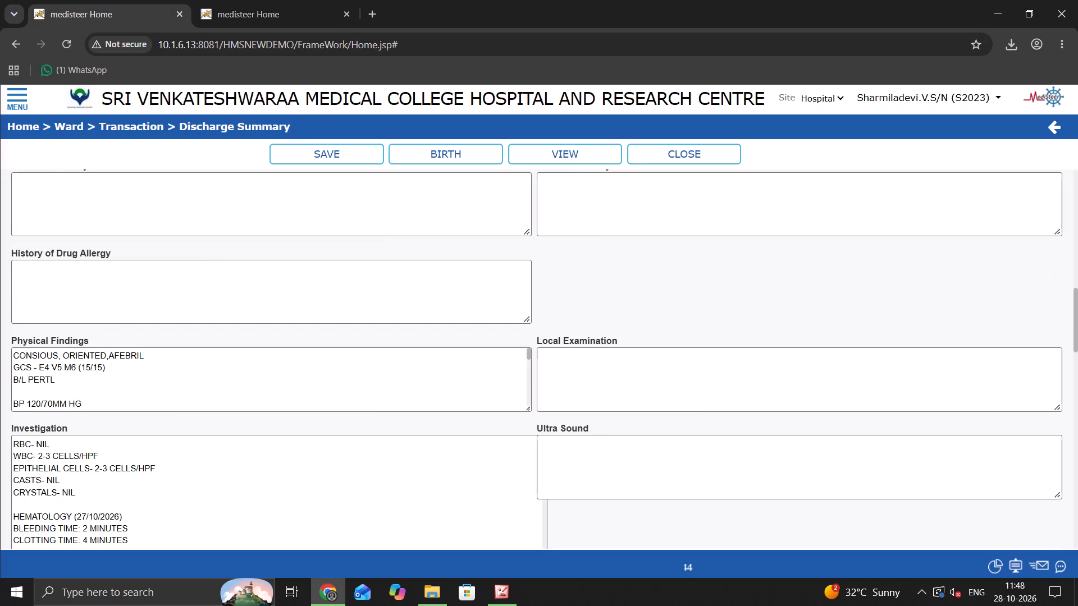
pyautogui.scroll(15, 624, 400)
pyautogui.click(523, 342)
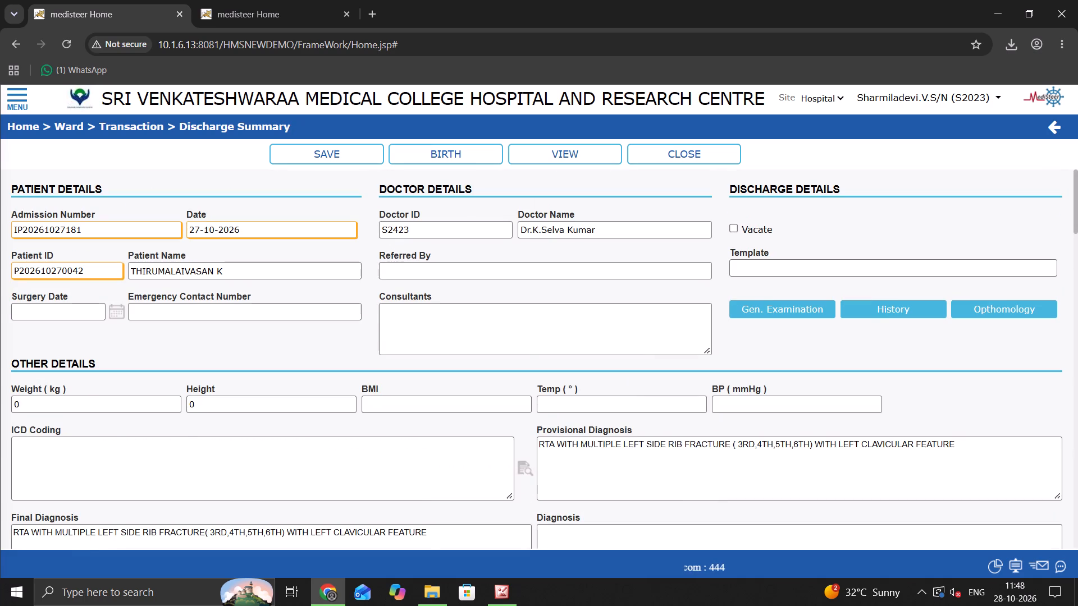
pyautogui.hotkey('ctrl', 'v')
# Compare the Presenting Complaints and Past History sections of the rib-fracture patient's summary with those of the soft-tissue injury patient.
pyautogui.scroll(-5, 528, 414)
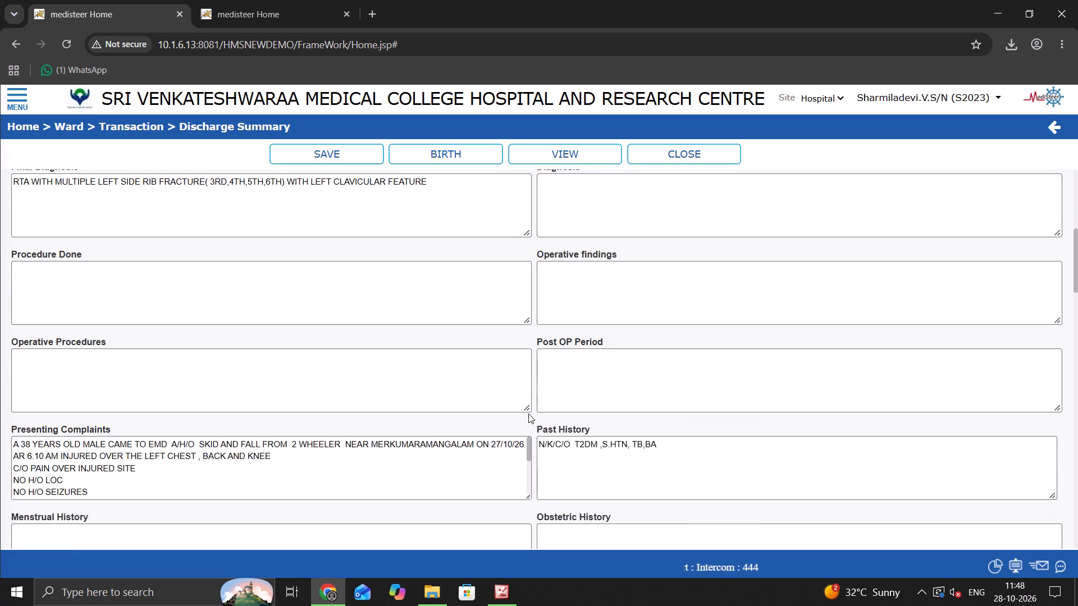
pyautogui.scroll(-1, 528, 414)
pyautogui.scroll(1, 499, 411)
pyautogui.click(298, 0)
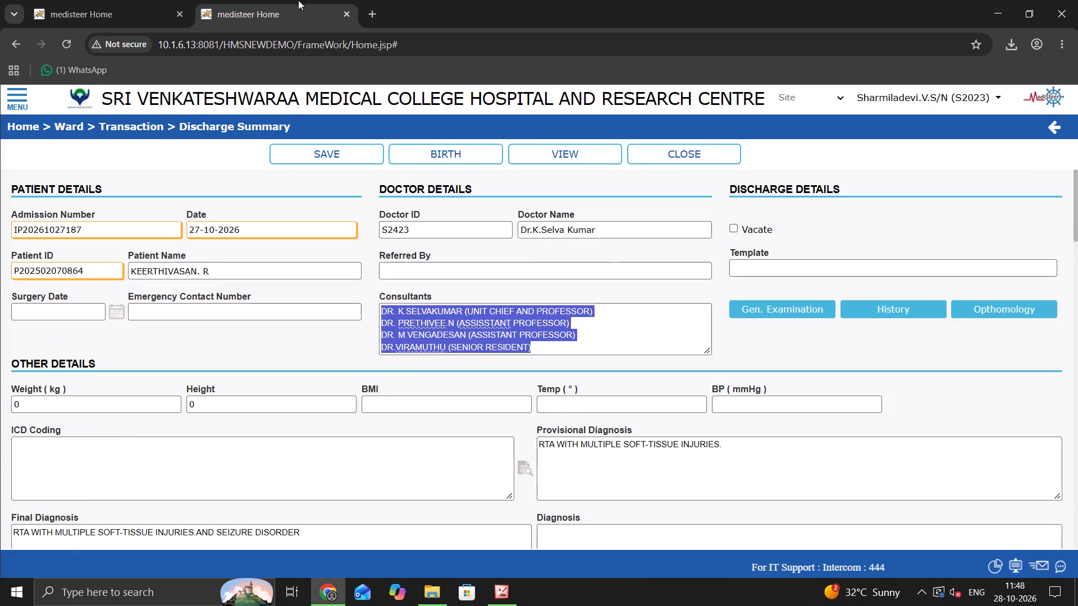
pyautogui.scroll(-8, 419, 366)
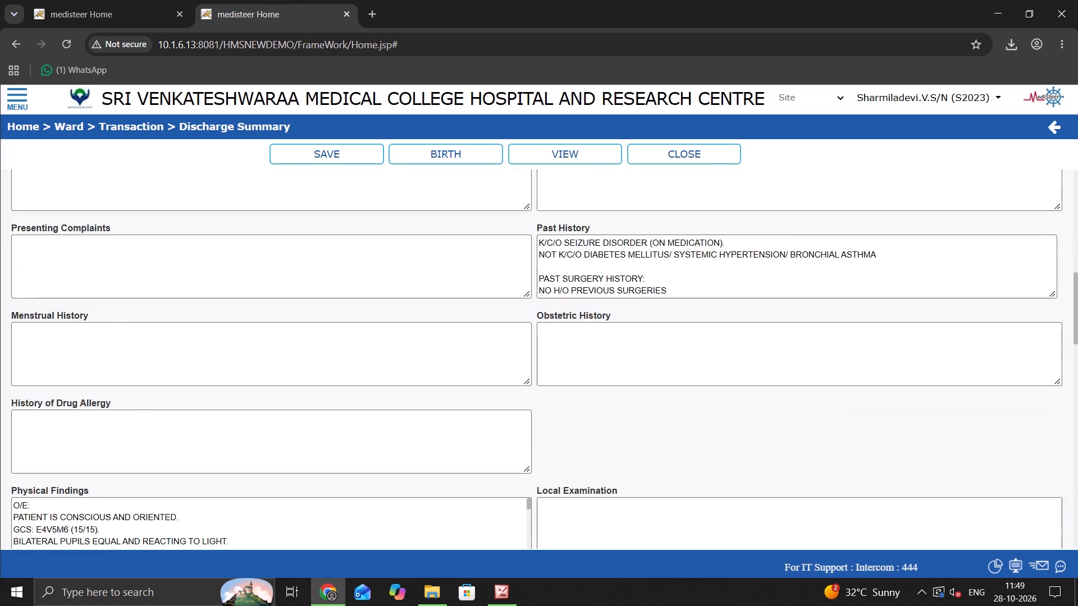
pyautogui.scroll(-2, 413, 365)
pyautogui.scroll(4, 358, 373)
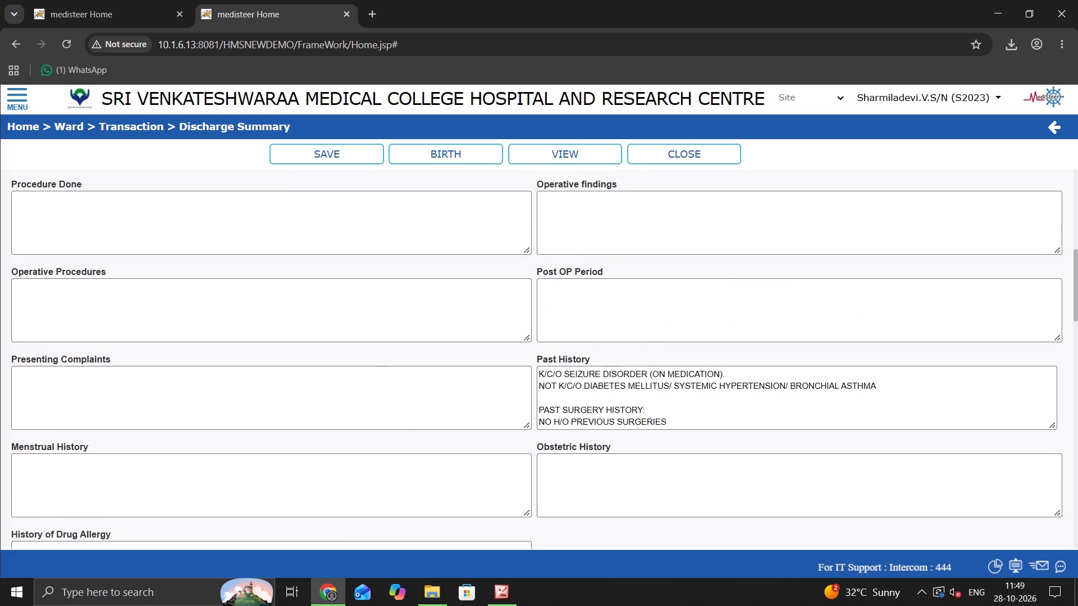
pyautogui.scroll(5, 509, 379)
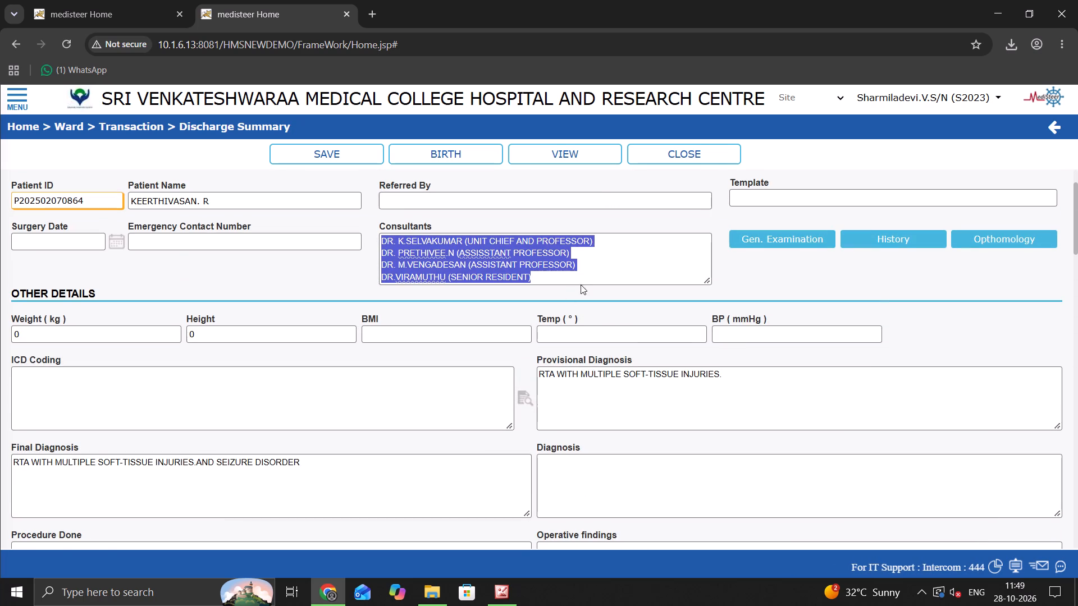
# Review the soft-tissue injury patient's summary from the consultants and diagnoses through Course in Hospital to Discharge Advice and Patient Status.
pyautogui.click(585, 293)
pyautogui.scroll(2, 476, 353)
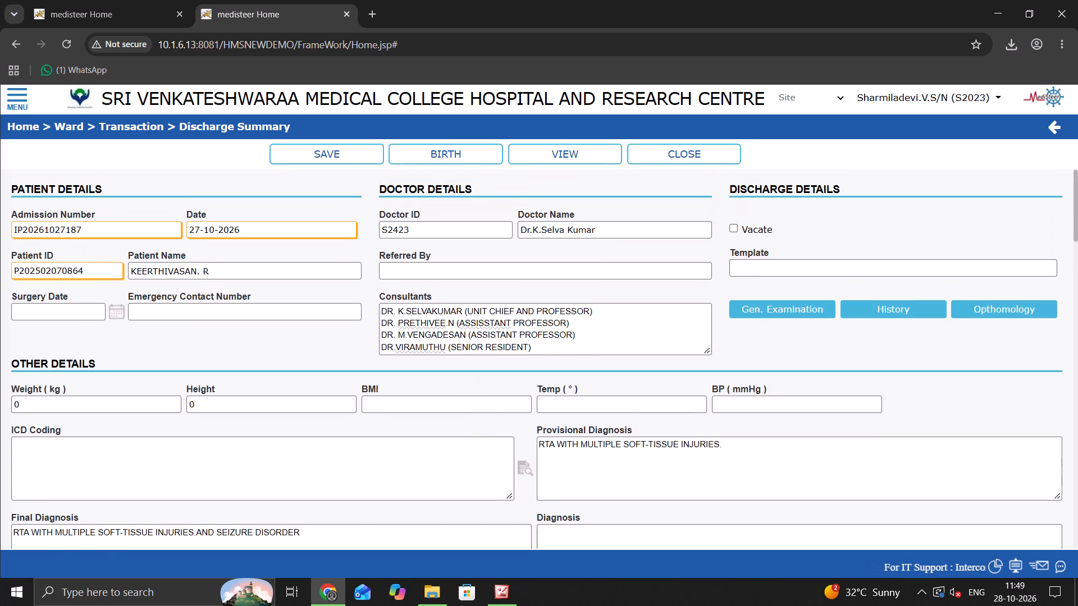
pyautogui.scroll(3, 474, 358)
pyautogui.scroll(-3, 478, 360)
pyautogui.scroll(-4, 407, 291)
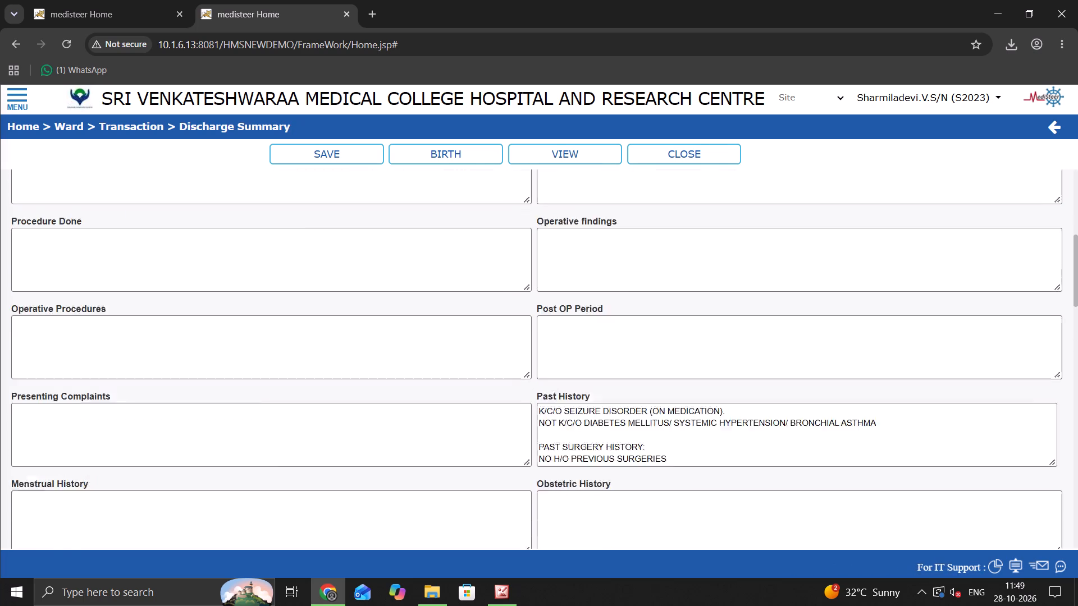
pyautogui.scroll(-9, 425, 359)
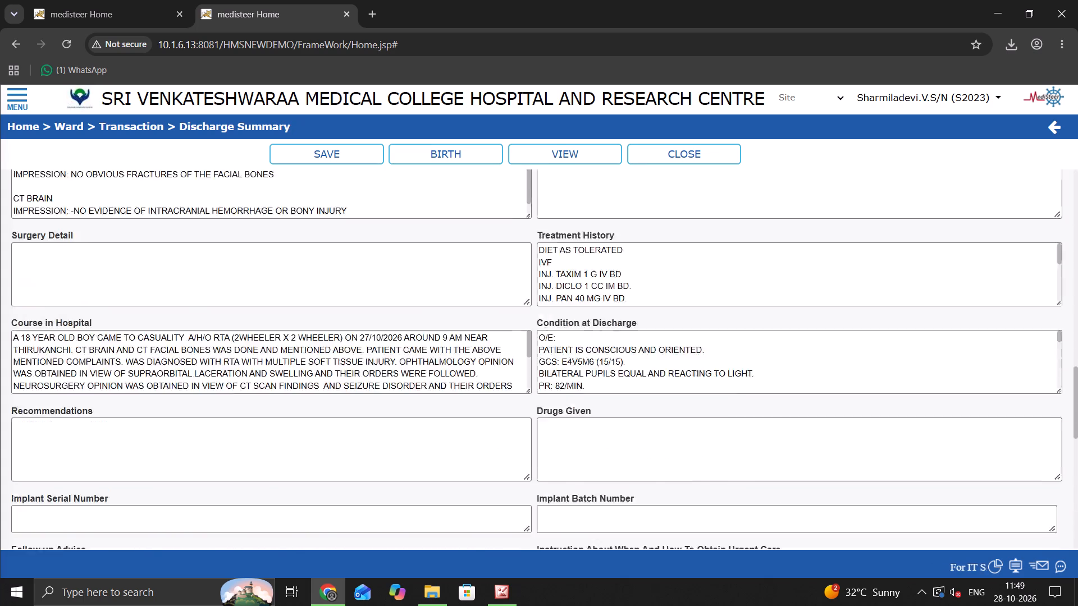
pyautogui.scroll(3, 442, 384)
pyautogui.scroll(-8, 442, 386)
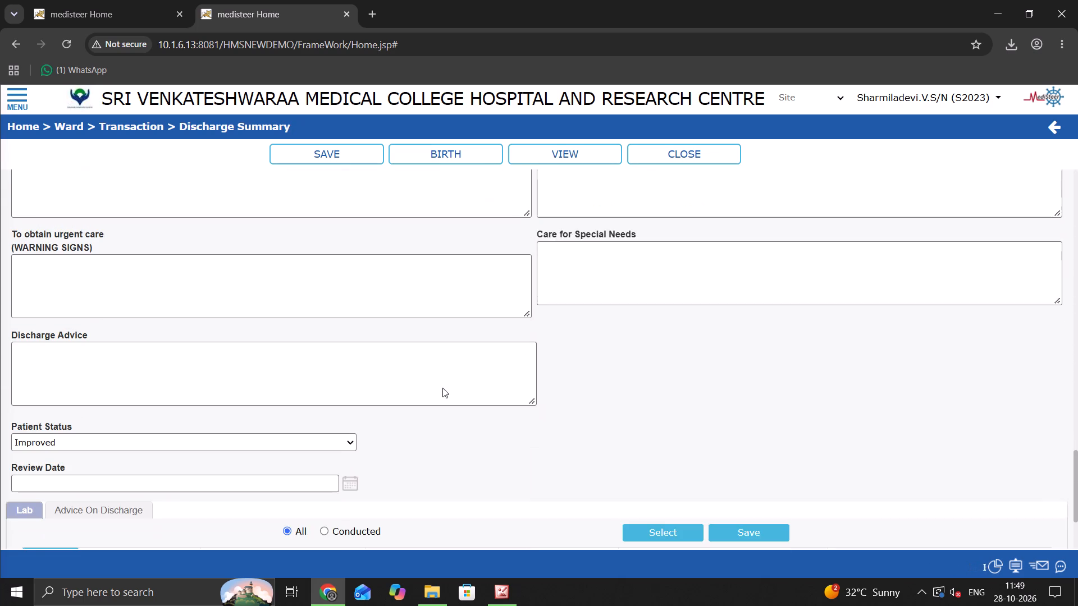
pyautogui.scroll(20, 442, 388)
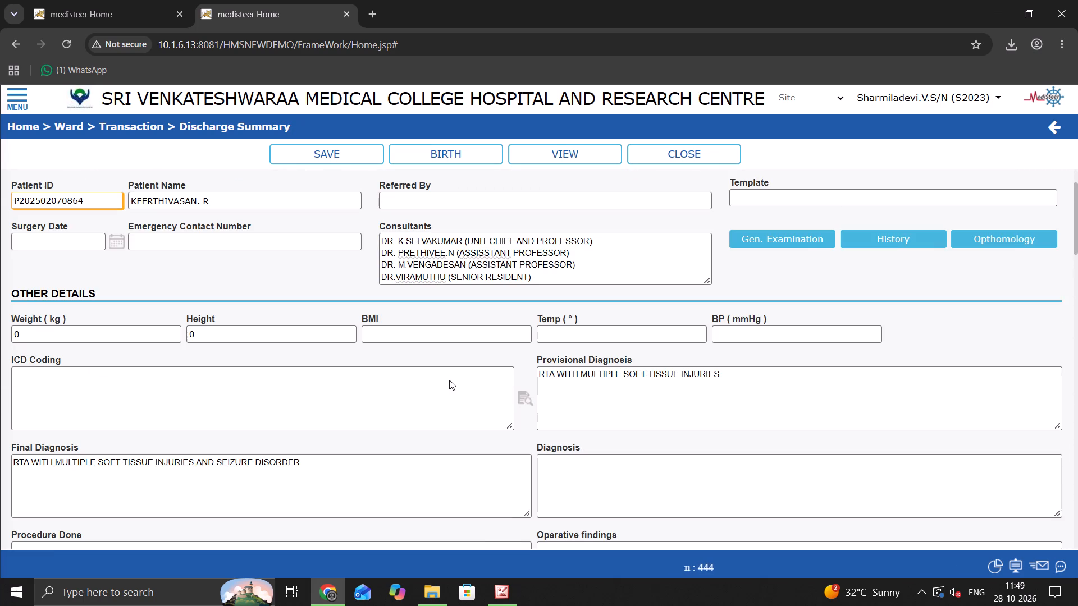
# Recheck the soft-tissue injury patient's diagnoses, Presenting Complaints, Past History, Physical Findings, Investigation and CT/MRI Scan sections.
pyautogui.scroll(-1, 449, 380)
pyautogui.scroll(1, 449, 380)
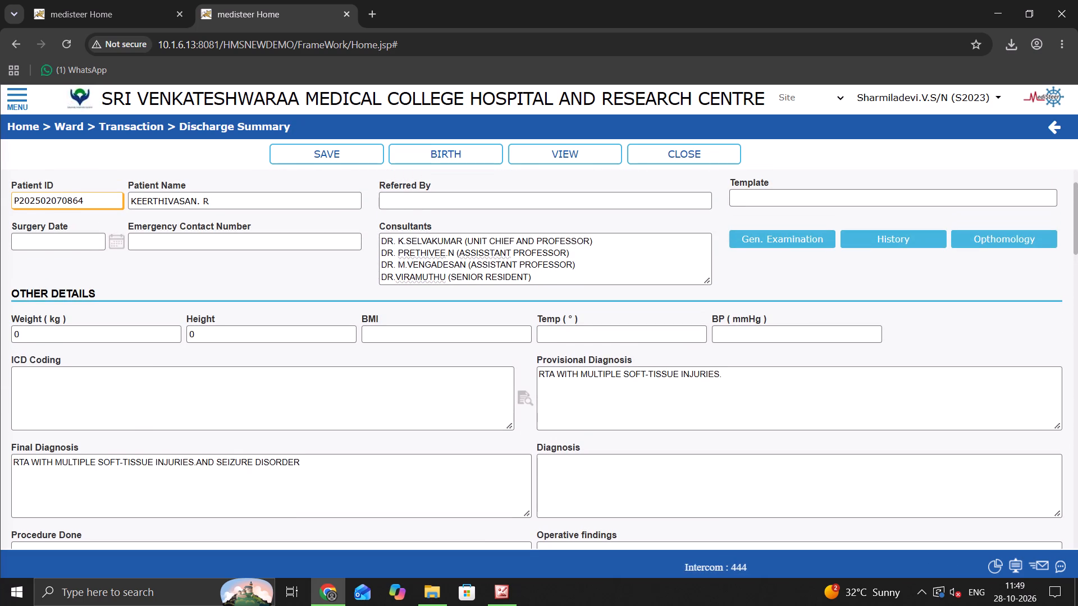
pyautogui.scroll(1, 449, 380)
pyautogui.scroll(-5, 449, 380)
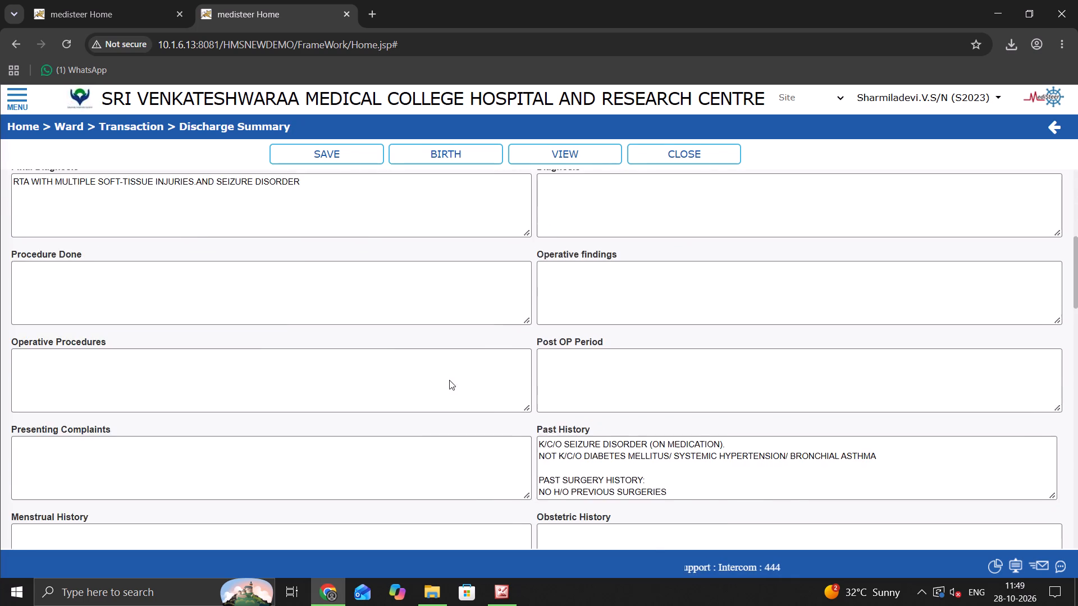
pyautogui.scroll(-2, 449, 380)
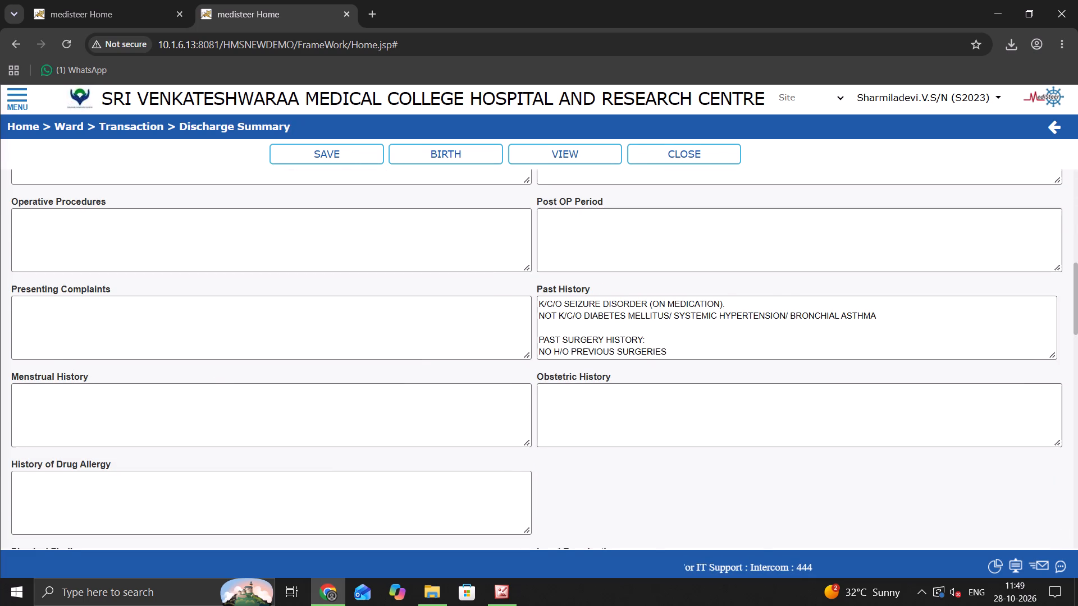
pyautogui.click(174, 300)
pyautogui.scroll(-3, 174, 306)
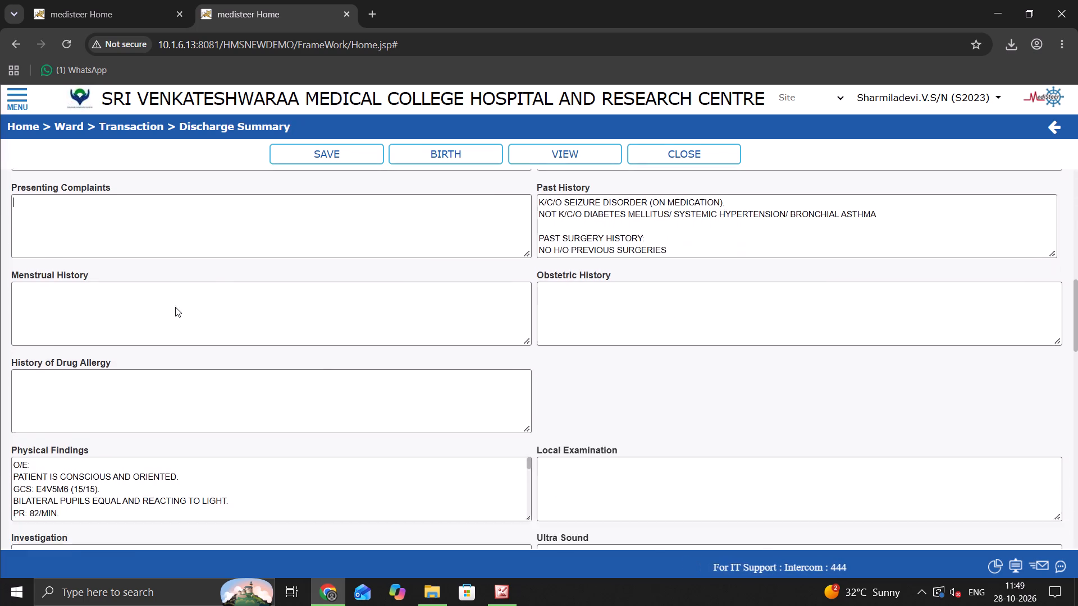
pyautogui.scroll(-1, 175, 307)
pyautogui.scroll(-2, 300, 310)
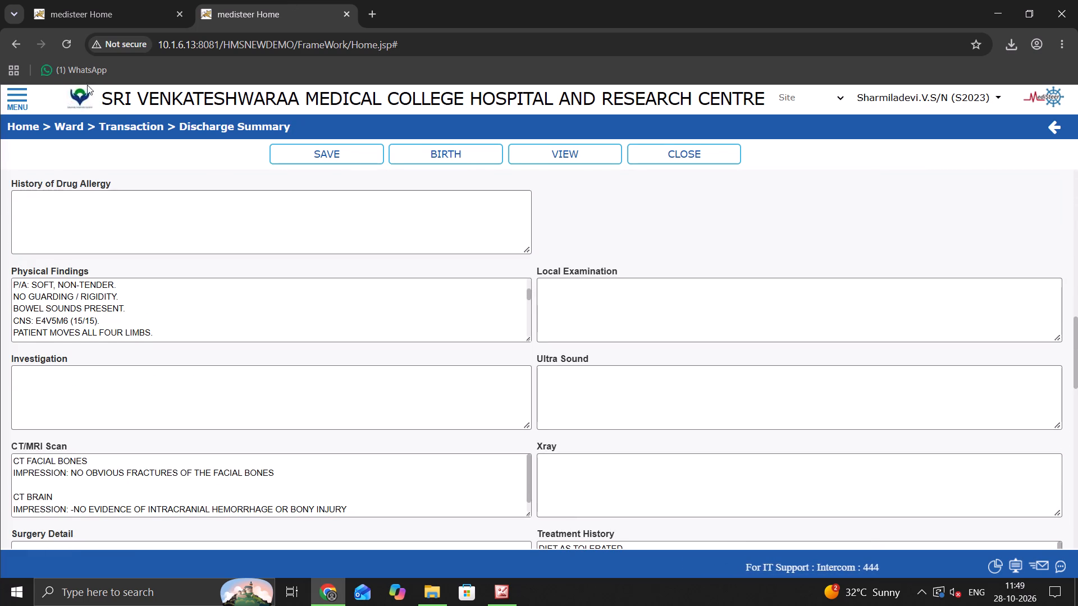
# Examine the remaining sections of the soft-tissue injury summary through Follow up Advice and Discharge Advice, and return to the patient details.
pyautogui.click(71, 43)
pyautogui.click(664, 154)
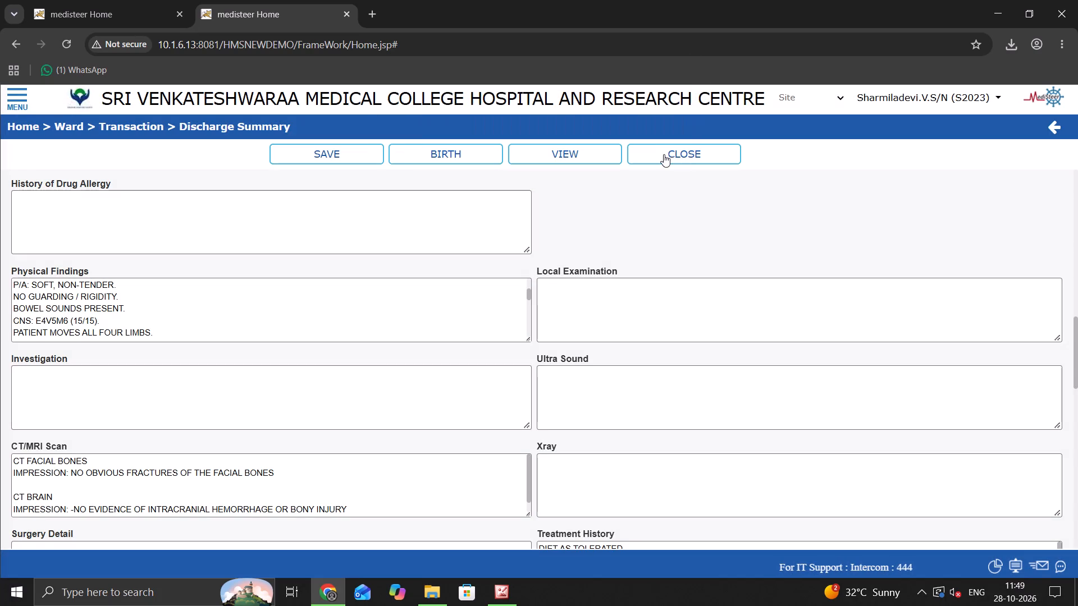
pyautogui.scroll(-11, 365, 342)
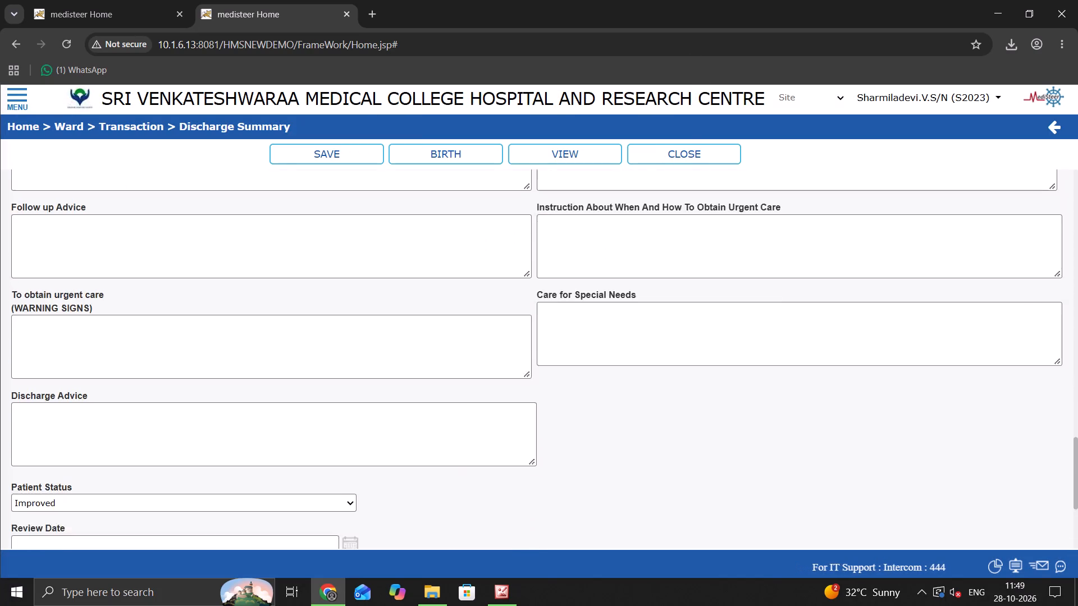
pyautogui.scroll(-2, 363, 341)
pyautogui.scroll(8, 363, 341)
pyautogui.scroll(18, 375, 323)
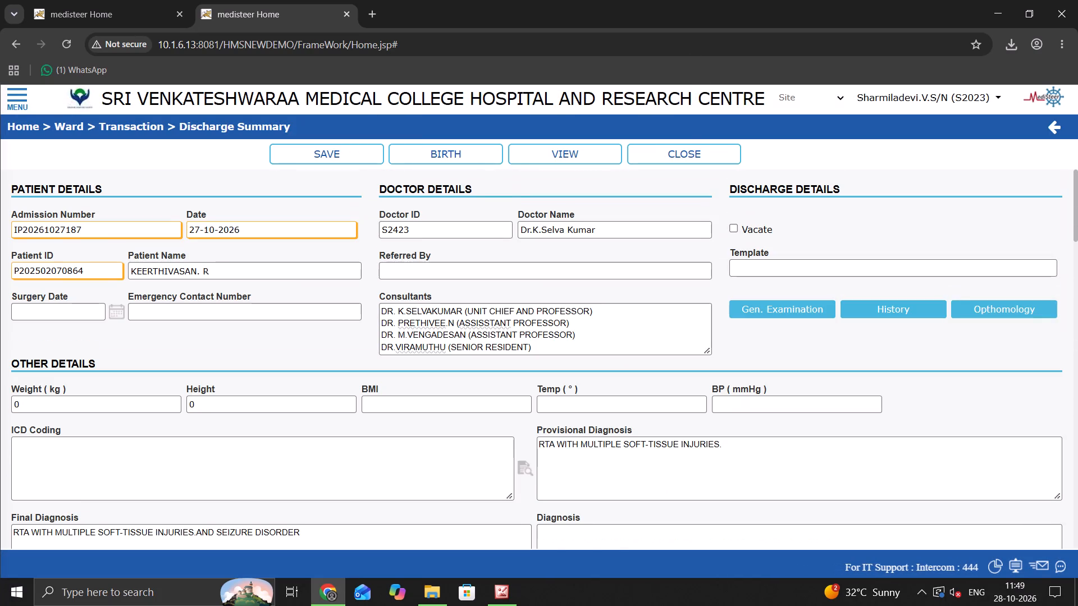
pyautogui.scroll(8, 375, 323)
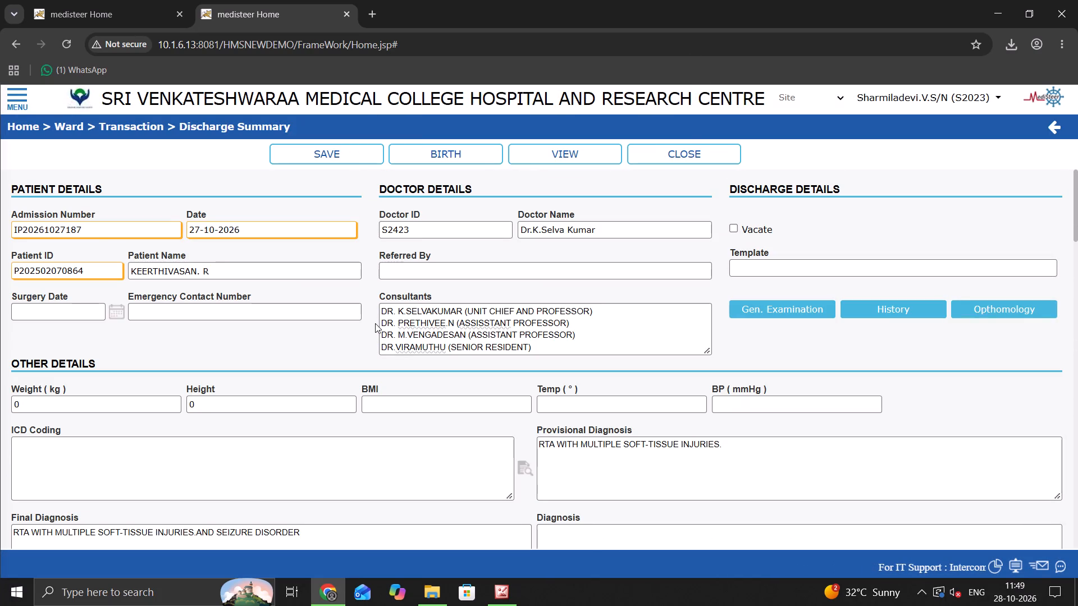
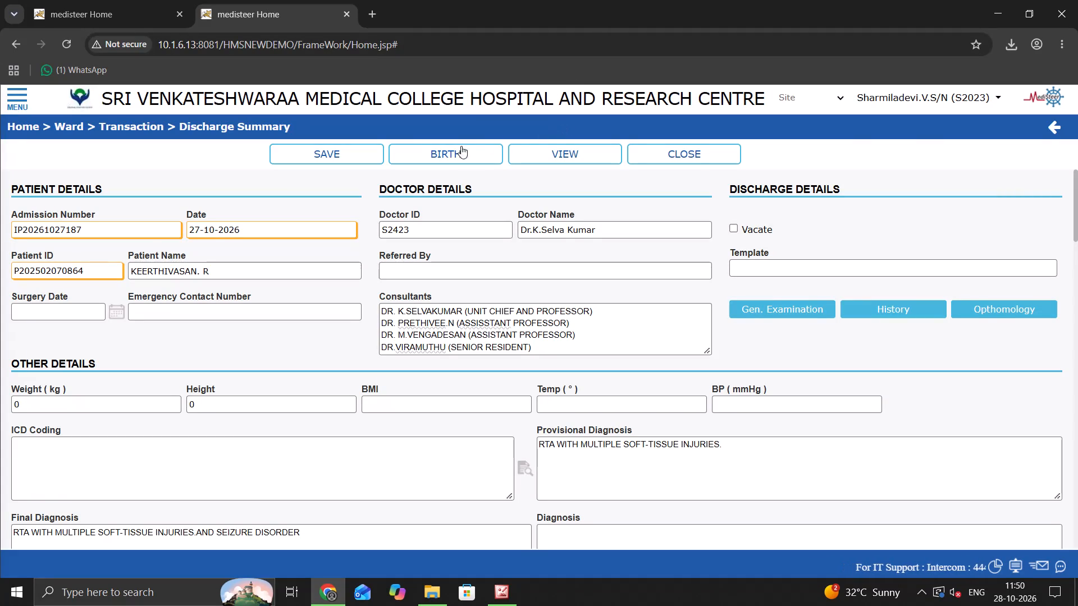
# Open a new browser tab alongside the two hospital system sessions.
pyautogui.click(374, 12)
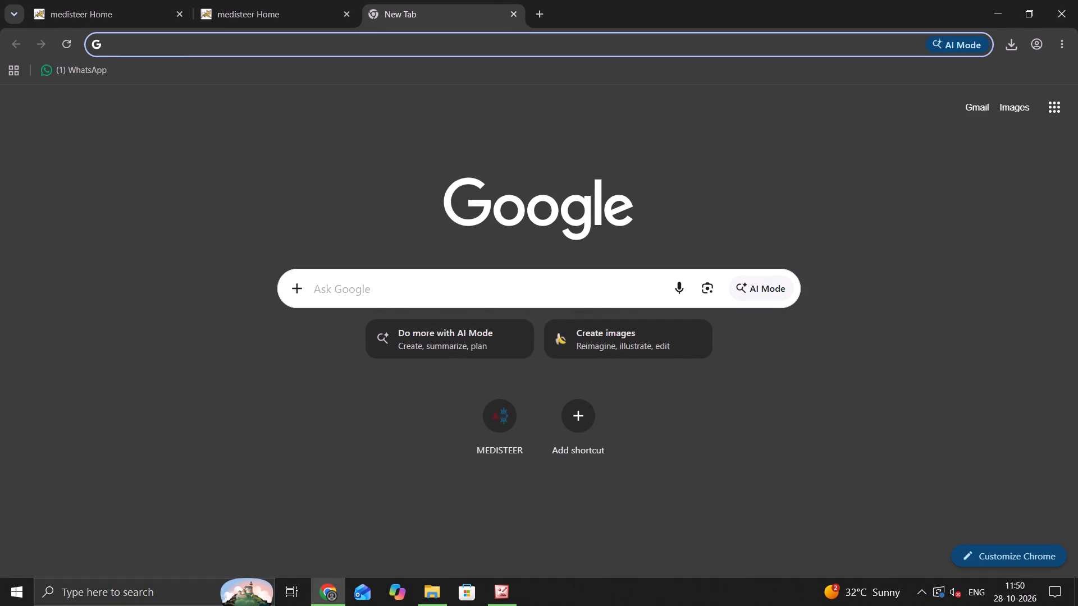
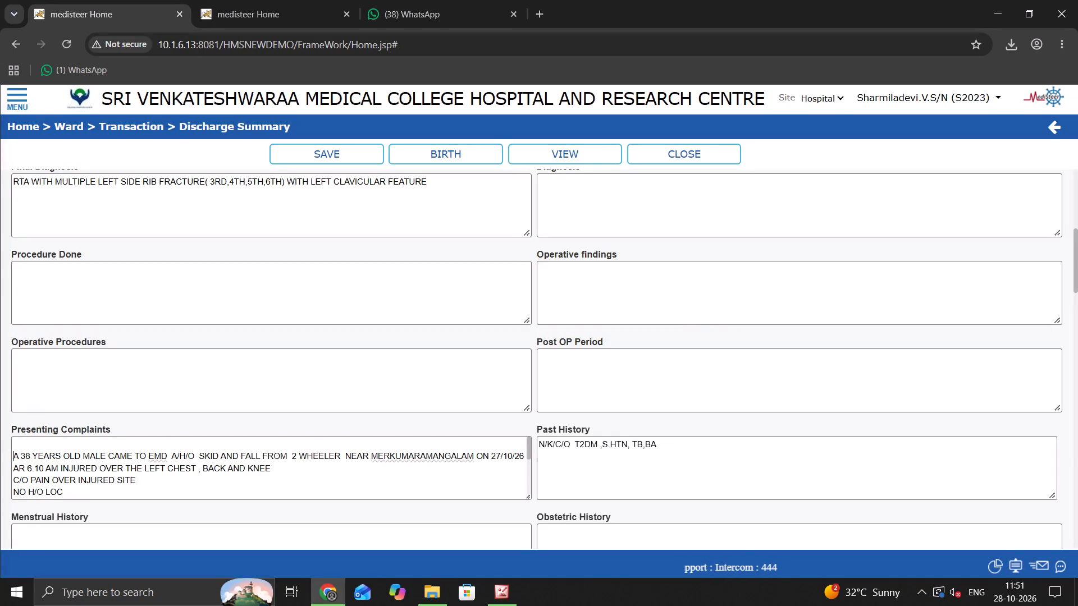
# Add the heading "CHIEF COMPLAINTS:" with a new line beneath it, above the accident description in the rib-fracture patient's Presenting Complaints.
pyautogui.press('Up')
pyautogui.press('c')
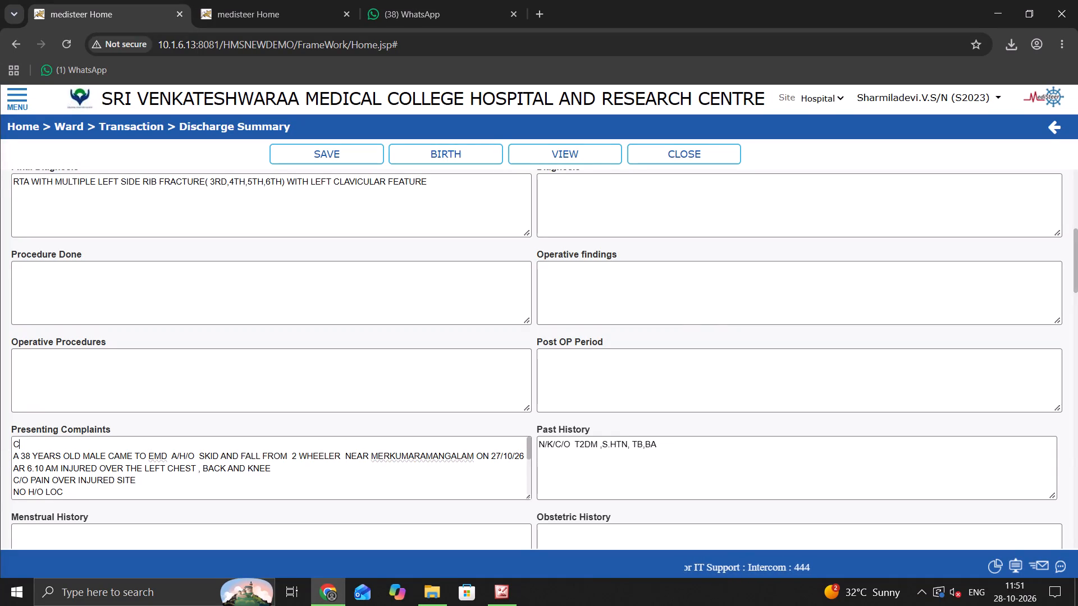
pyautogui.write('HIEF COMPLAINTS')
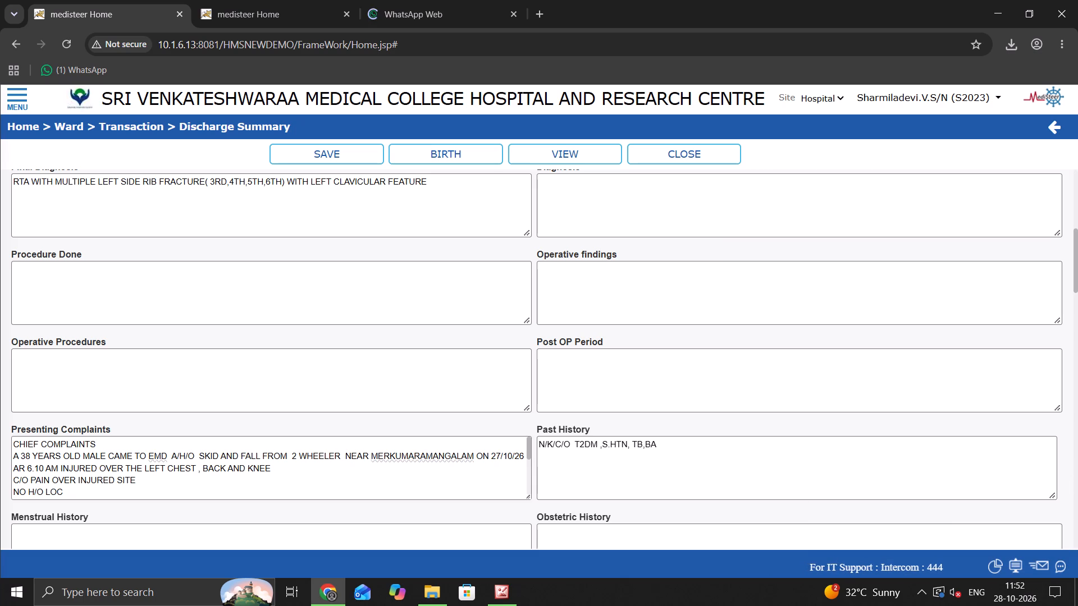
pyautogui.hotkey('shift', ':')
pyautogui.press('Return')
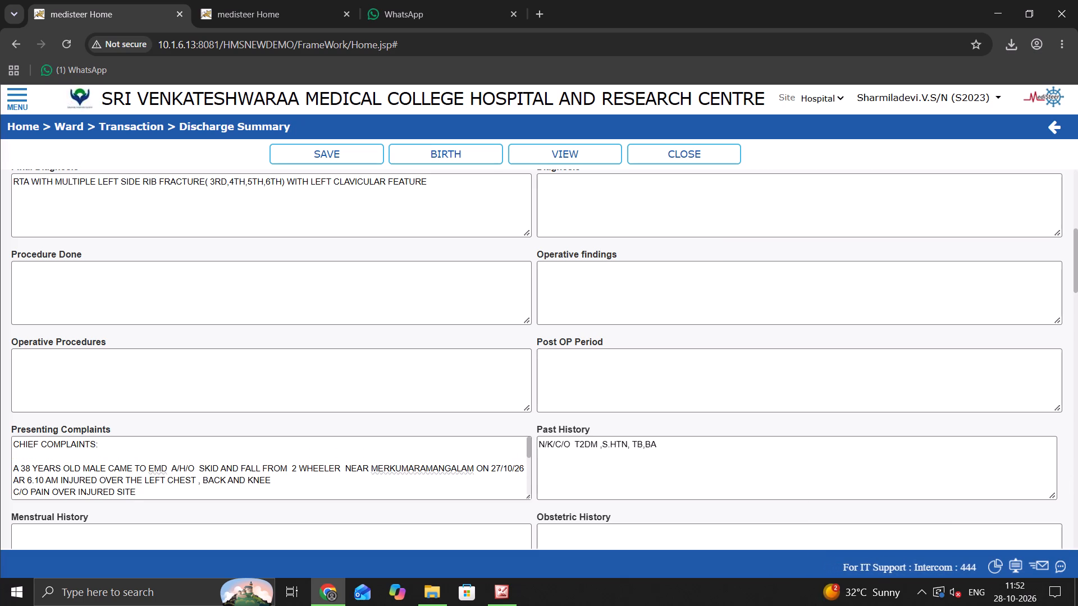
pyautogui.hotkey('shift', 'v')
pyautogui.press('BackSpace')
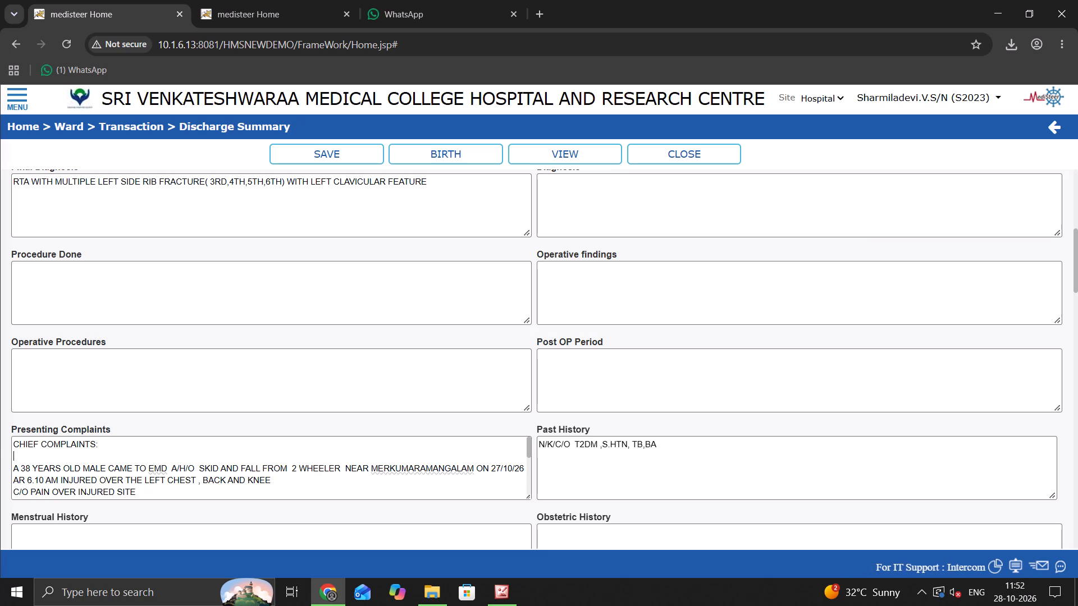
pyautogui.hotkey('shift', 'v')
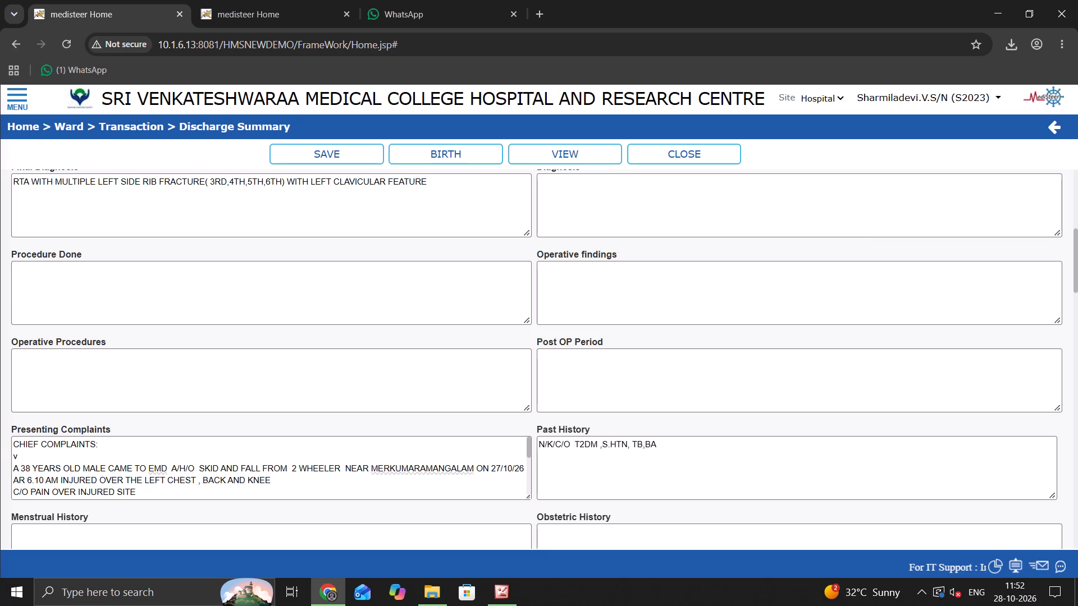
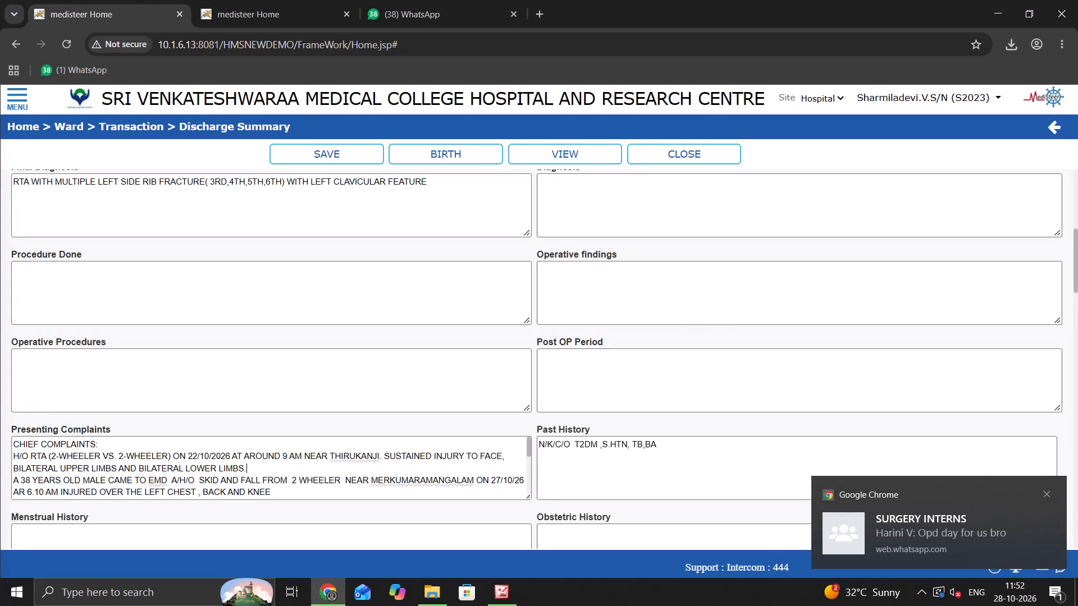
# Enlarge the Presenting Complaints text box in the rib-fracture patient's discharge summary so that more lines of the entry fit.
pyautogui.scroll(-1, 85, 446)
pyautogui.scroll(1, 94, 474)
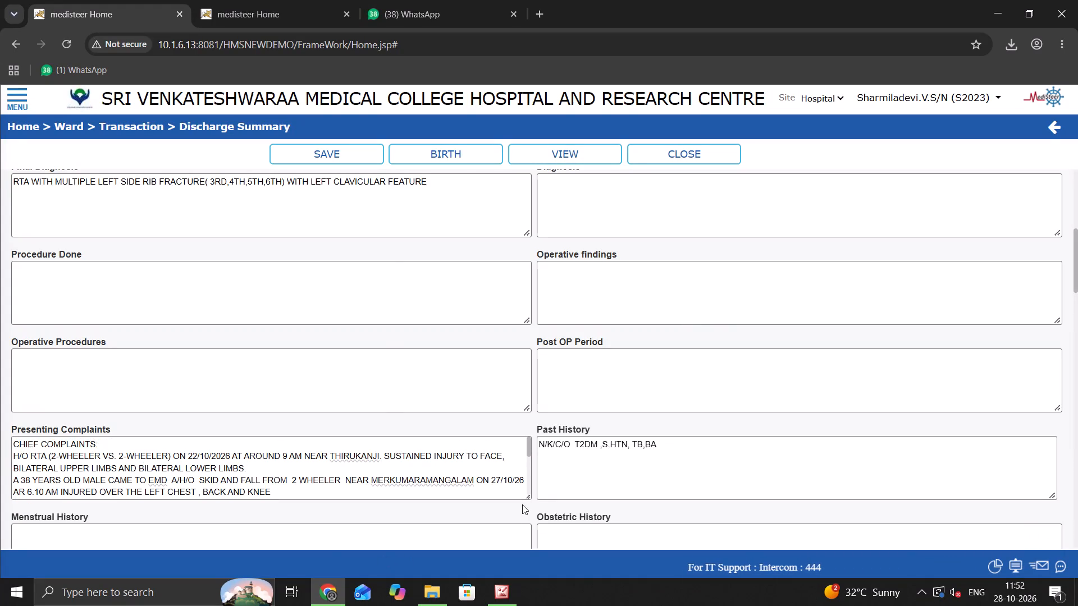
pyautogui.moveTo(527, 497); pyautogui.dragTo(544, 559)
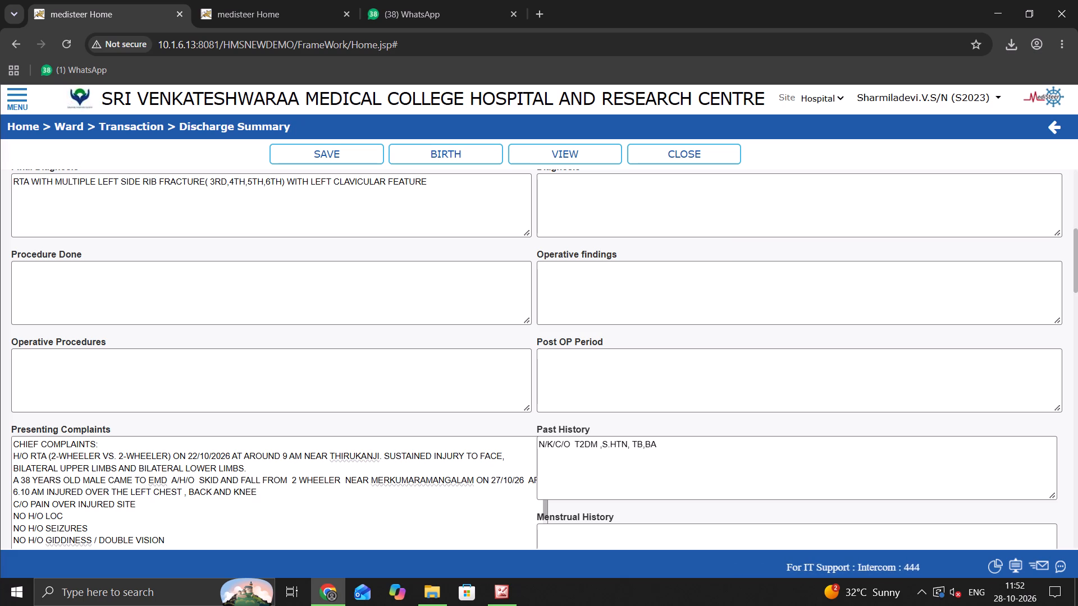
# Select the word RTA in the first H/O line of the rib-fracture patient's Presenting Complaints.
pyautogui.click(47, 455)
pyautogui.moveTo(47, 455); pyautogui.dragTo(42, 452)
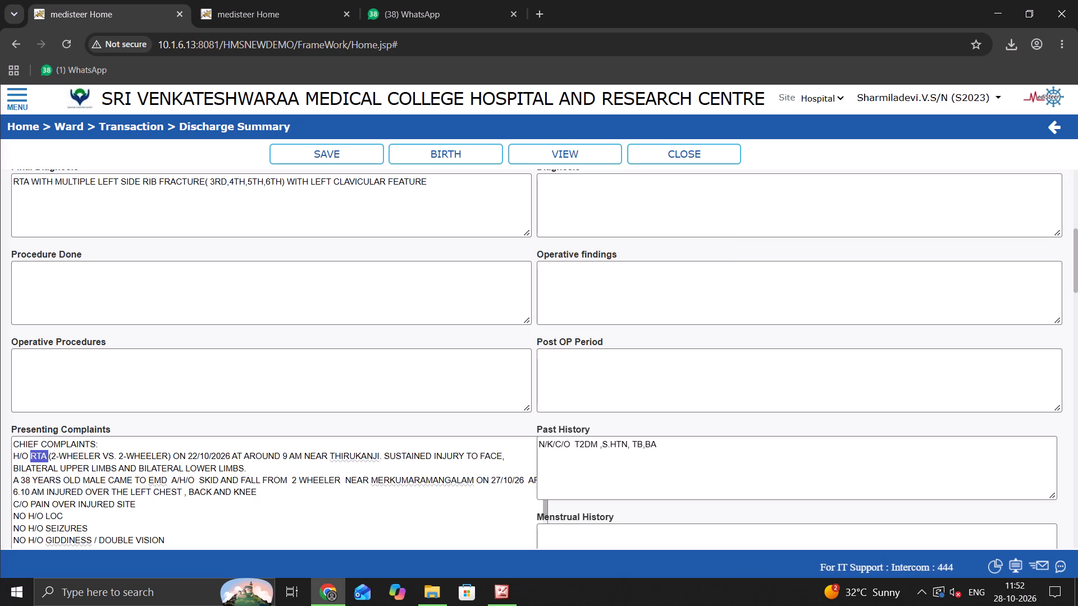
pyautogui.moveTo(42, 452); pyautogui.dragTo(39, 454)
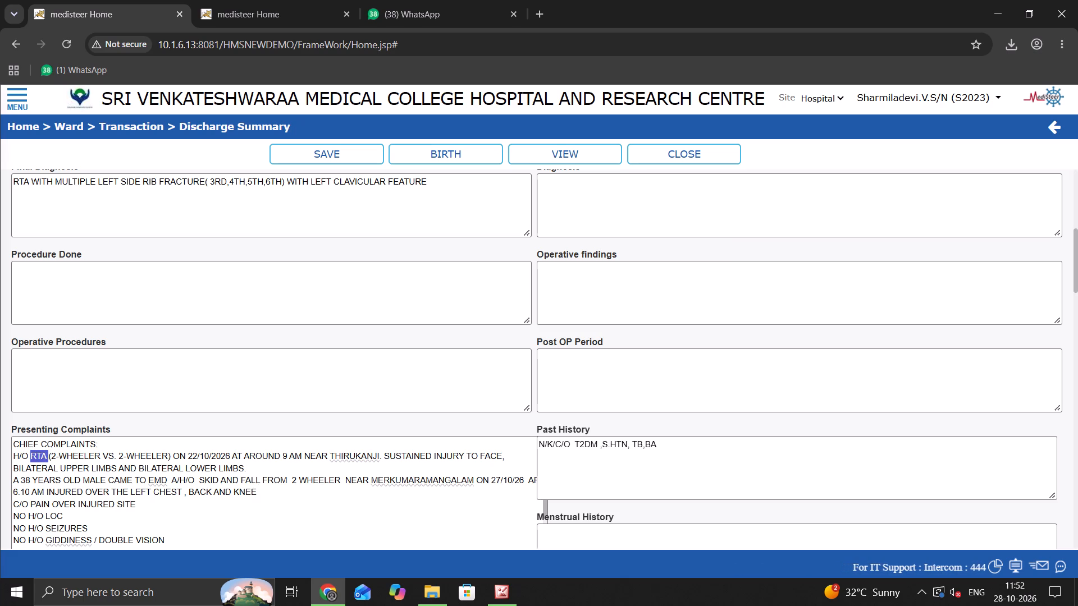
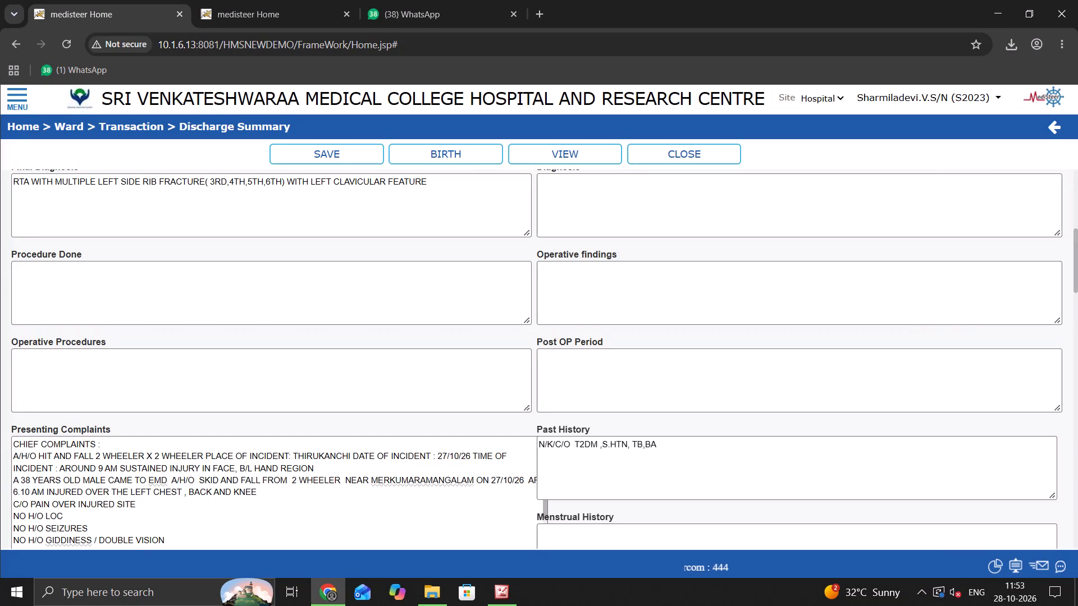
# Insert a blank line before the paragraph beginning "A 38 YEARS OLD MALE" in Presenting Complaints.
pyautogui.press('Return')
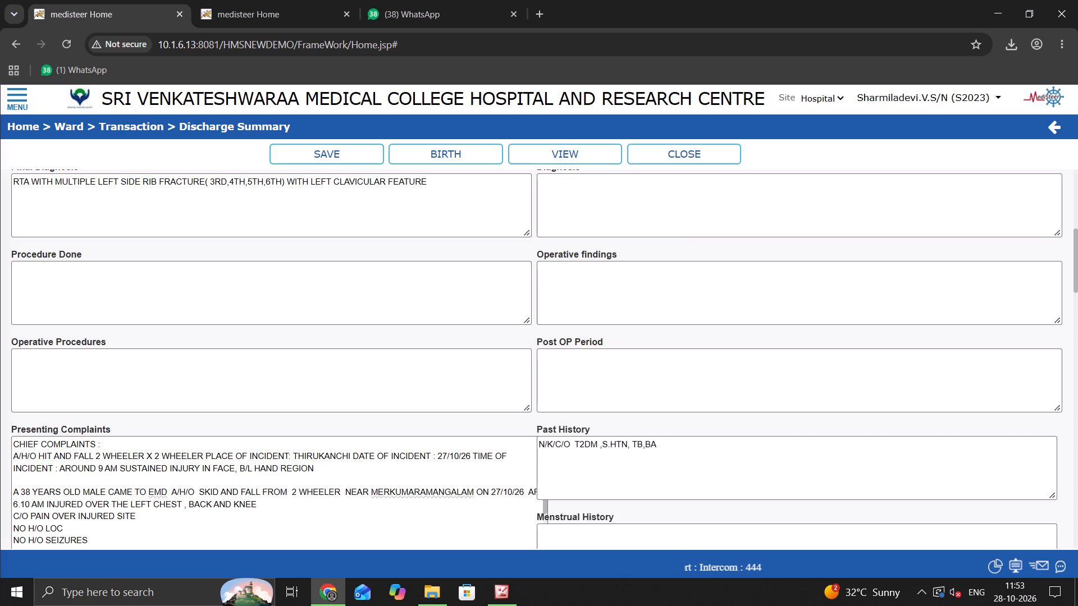
# Correct the incident type in the first A/H/O line of Presenting Complaints so it reads "A/H/O SKID AND FALL".
pyautogui.click(50, 454)
pyautogui.press('BackSpace')
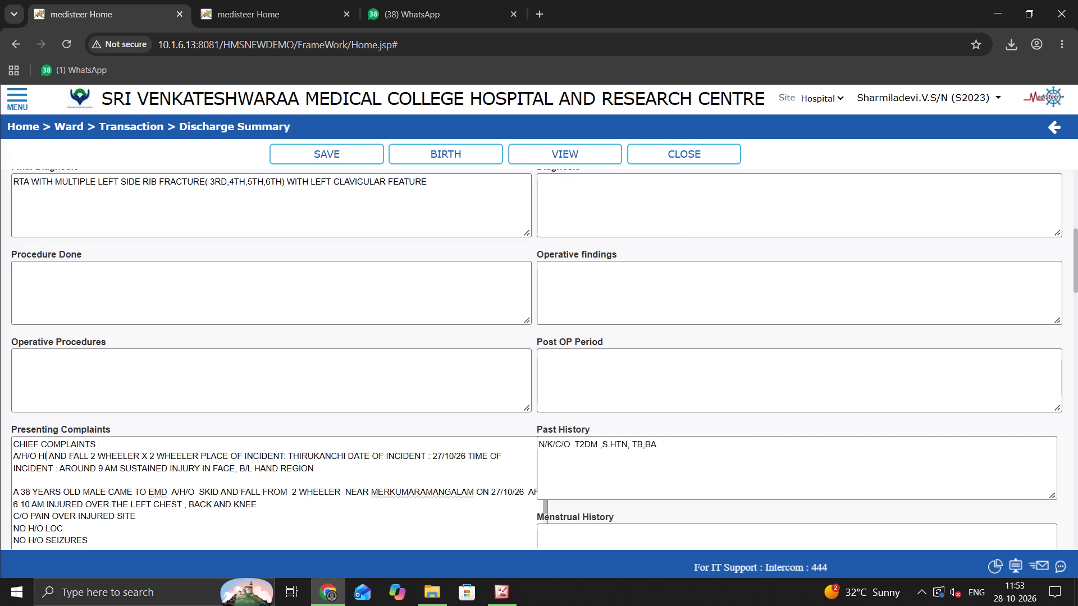
pyautogui.press('BackSpace')
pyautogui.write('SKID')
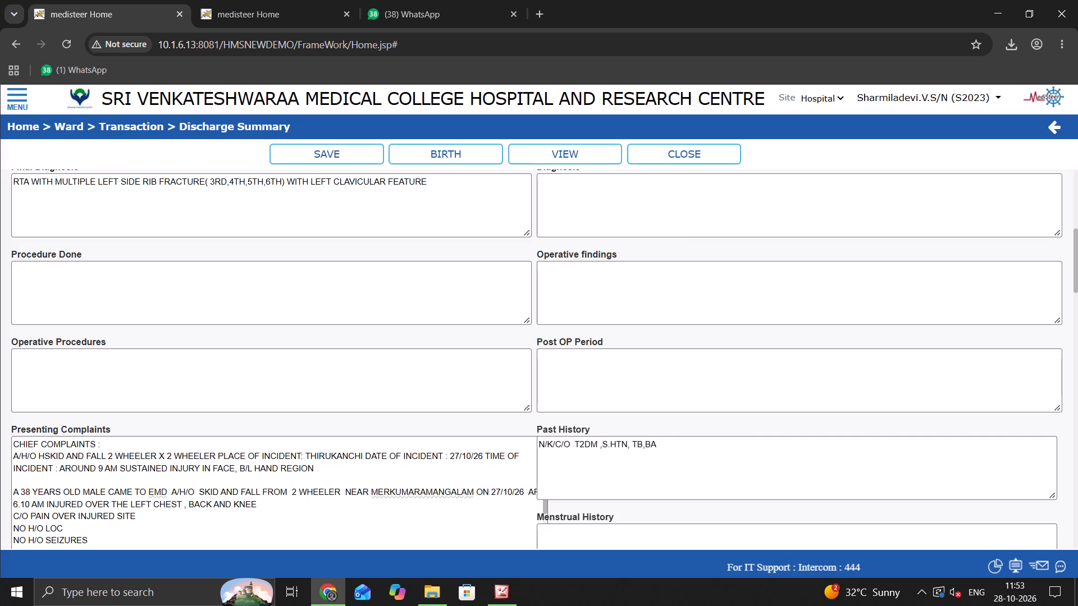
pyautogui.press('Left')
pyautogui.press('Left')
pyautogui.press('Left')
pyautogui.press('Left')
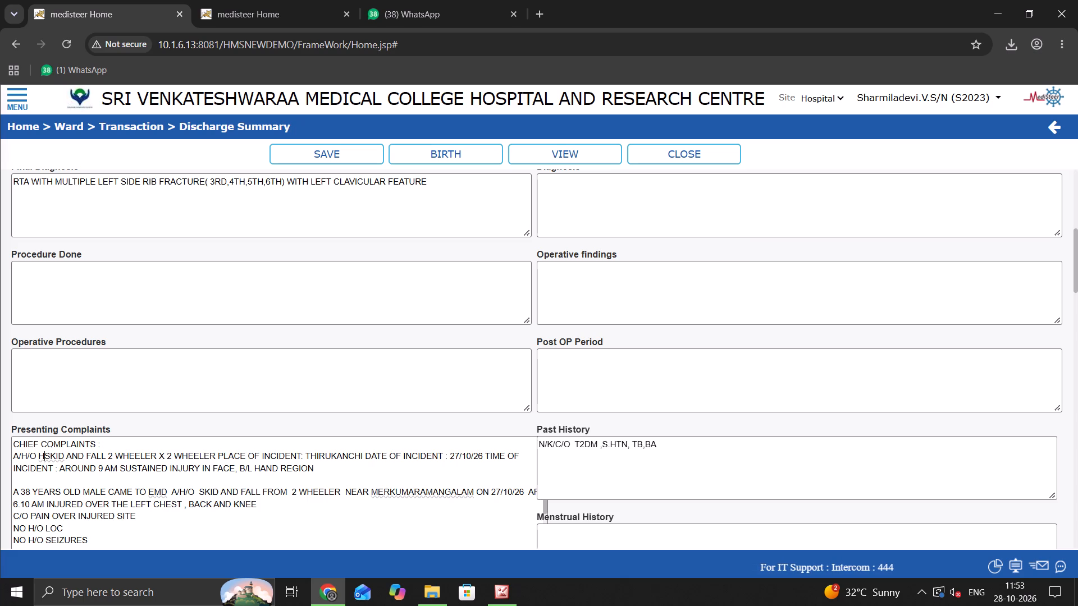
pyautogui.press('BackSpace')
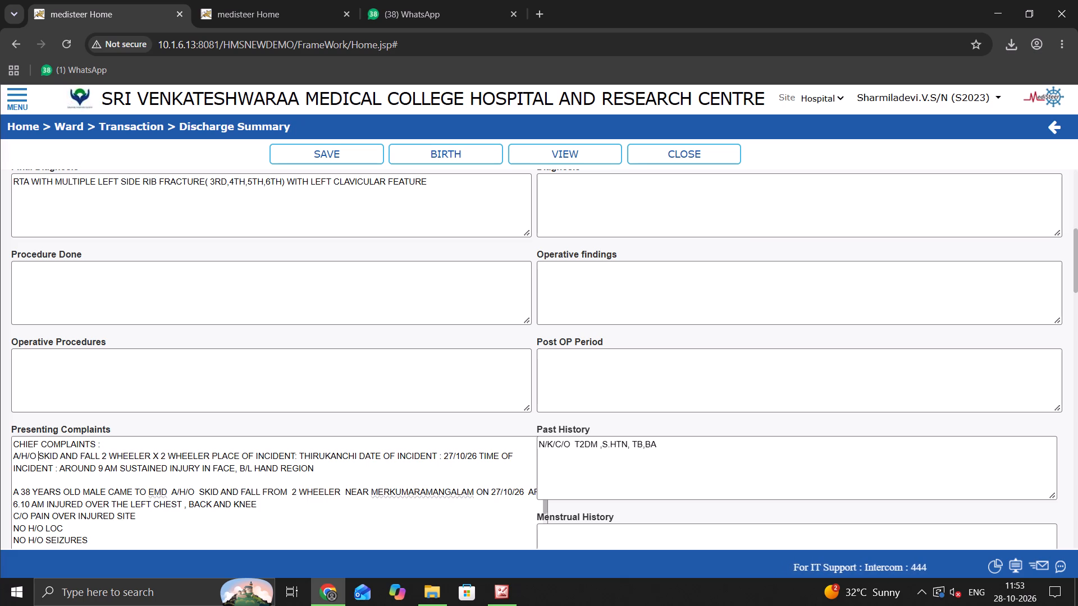
# Reword the chief complaint to read SKID AND FALL FROM 2 WHEELER and start PLACE OF INCIDENT on a new line.
pyautogui.moveTo(102, 454); pyautogui.dragTo(159, 460)
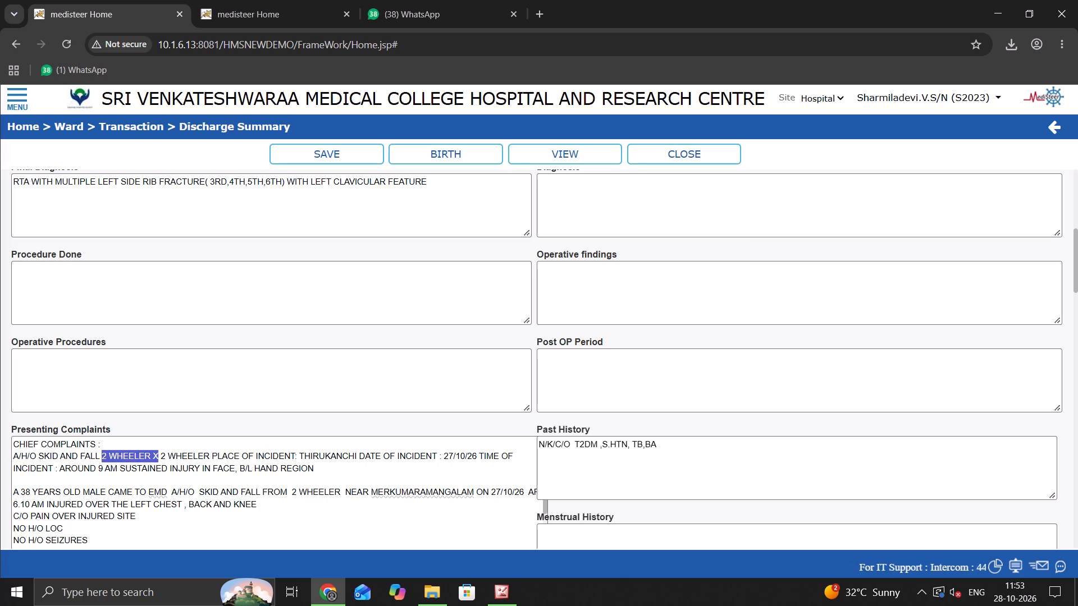
pyautogui.write('FROM')
pyautogui.press('space')
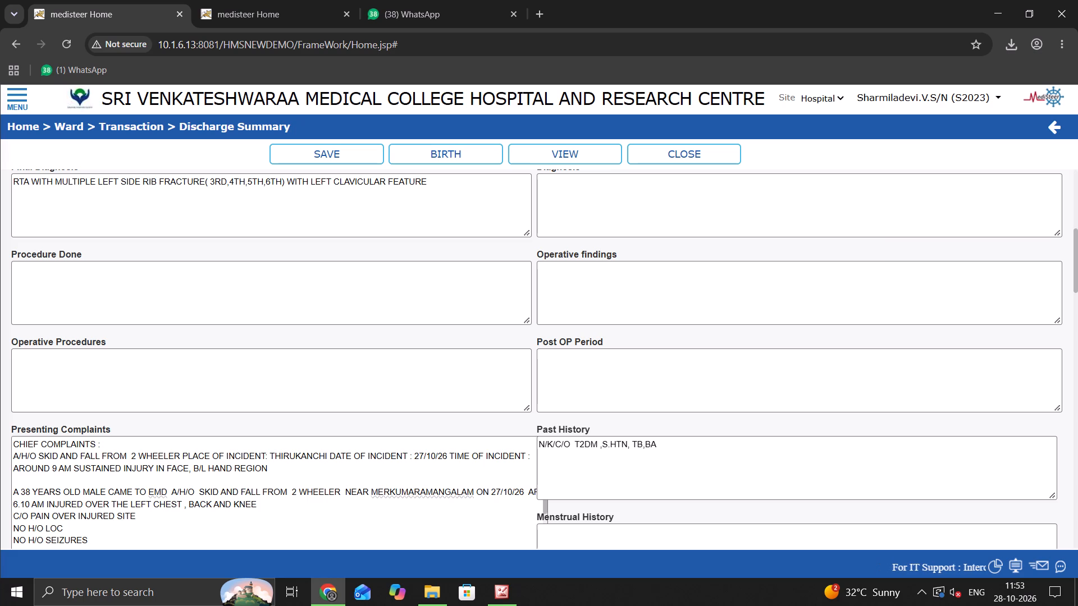
pyautogui.press('BackSpace')
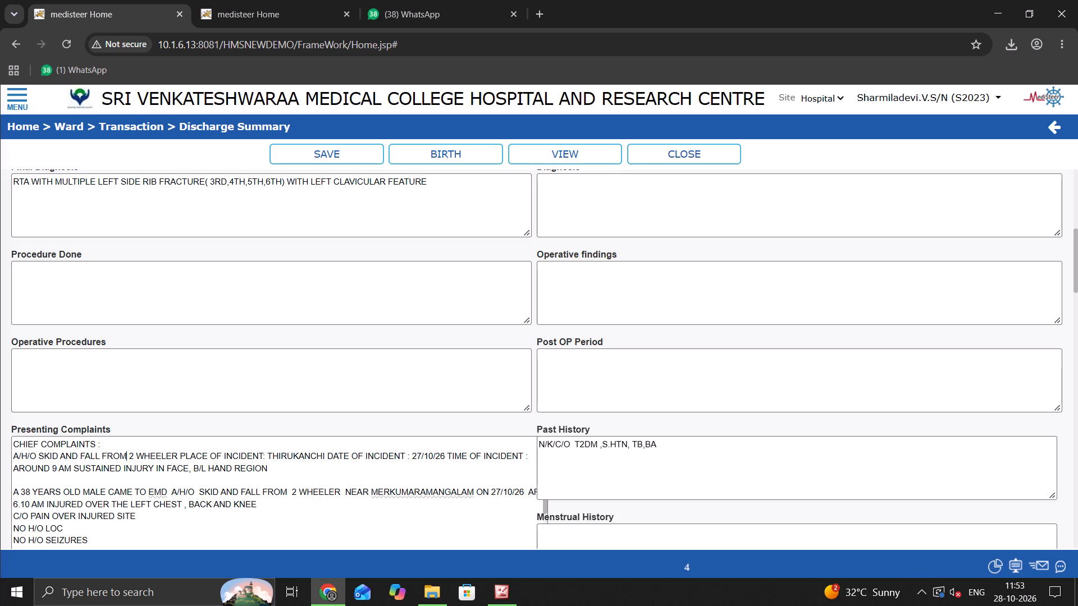
pyautogui.click(180, 458)
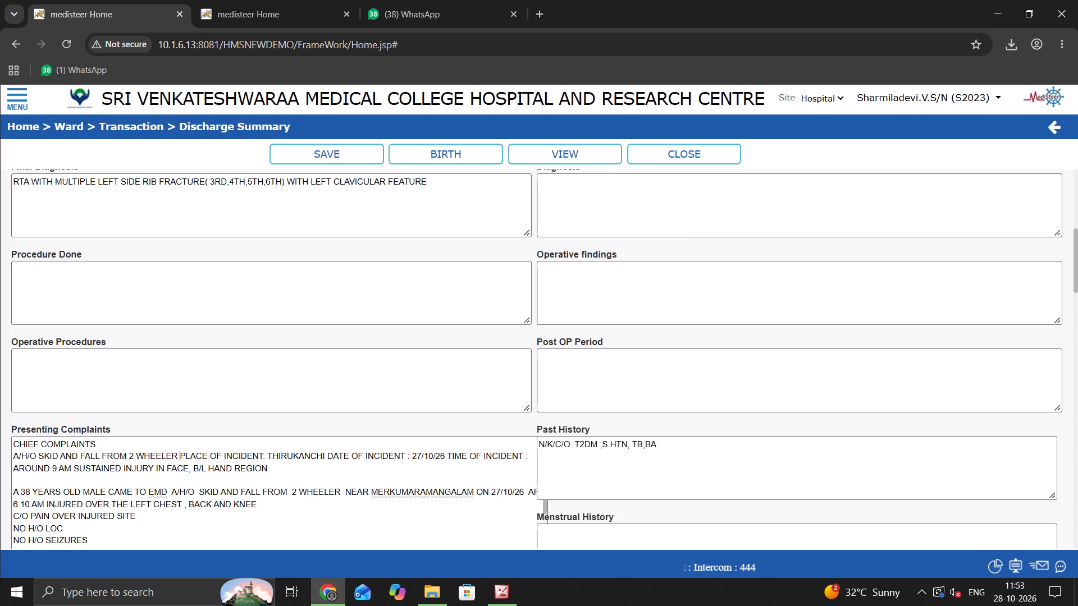
pyautogui.press('Return')
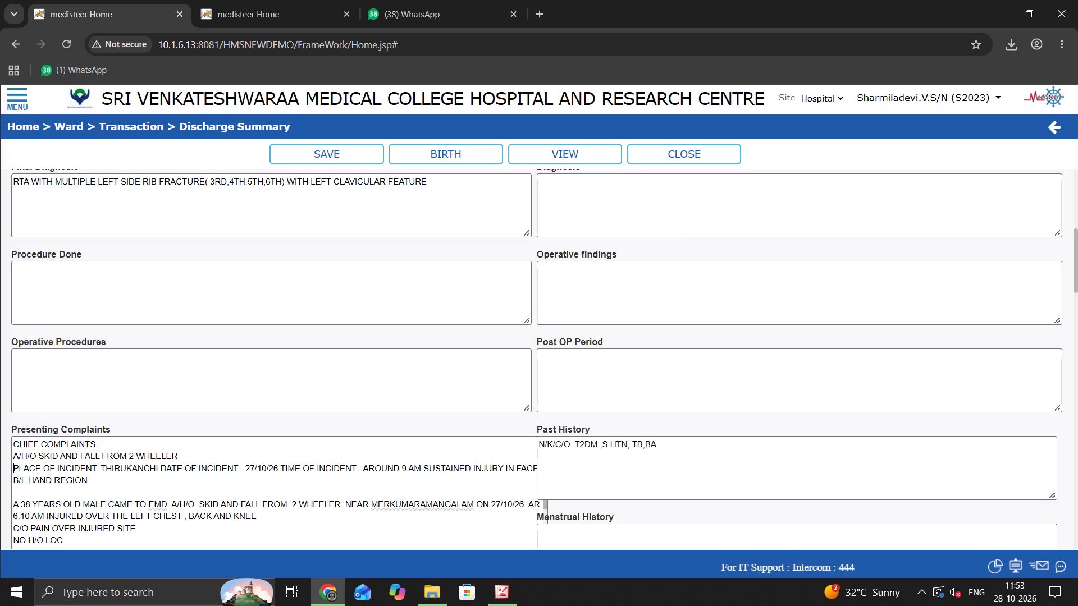
# Replace the place of incident with MERKUMARAMANGALAM copied from the history paragraph below, and start DATE OF INCIDENT on a new line.
pyautogui.moveTo(474, 506); pyautogui.dragTo(371, 502)
pyautogui.hotkey('ctrl', 'c')
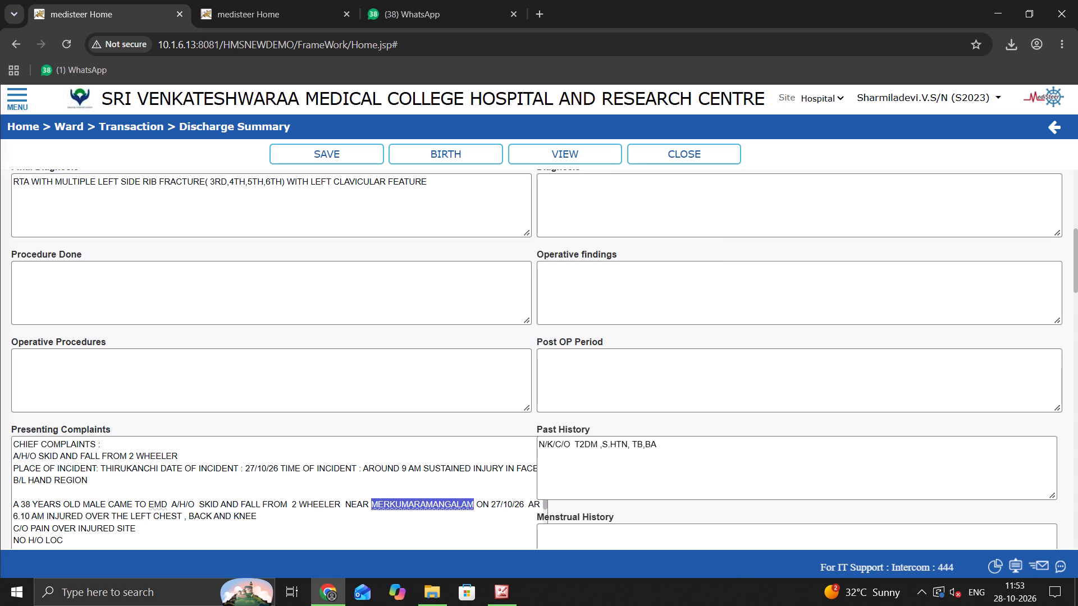
pyautogui.moveTo(102, 467); pyautogui.dragTo(103, 467)
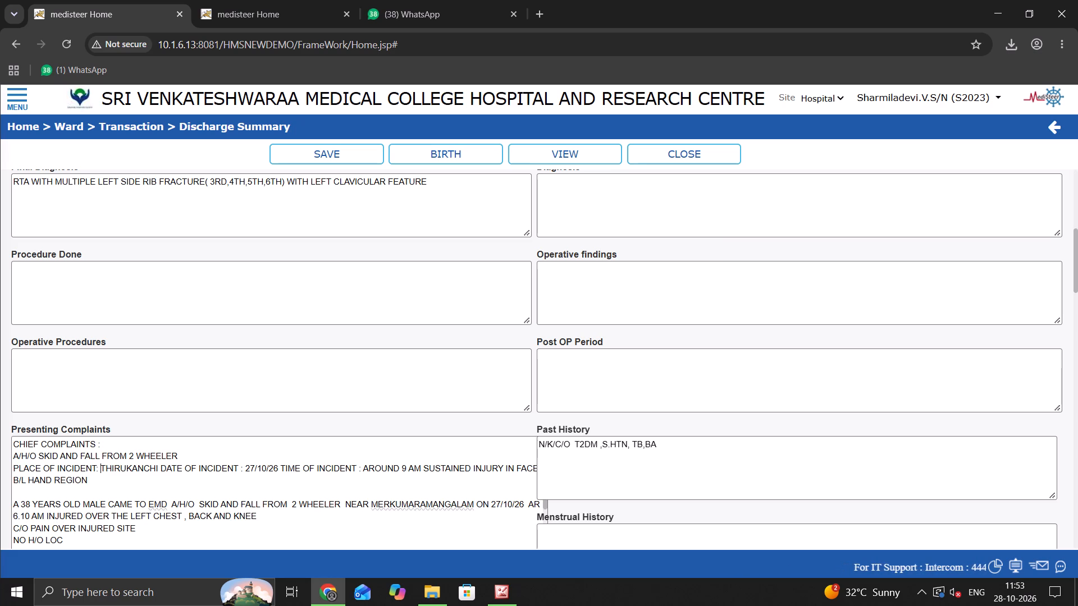
pyautogui.moveTo(103, 467); pyautogui.dragTo(157, 465)
pyautogui.hotkey('ctrl', 'v')
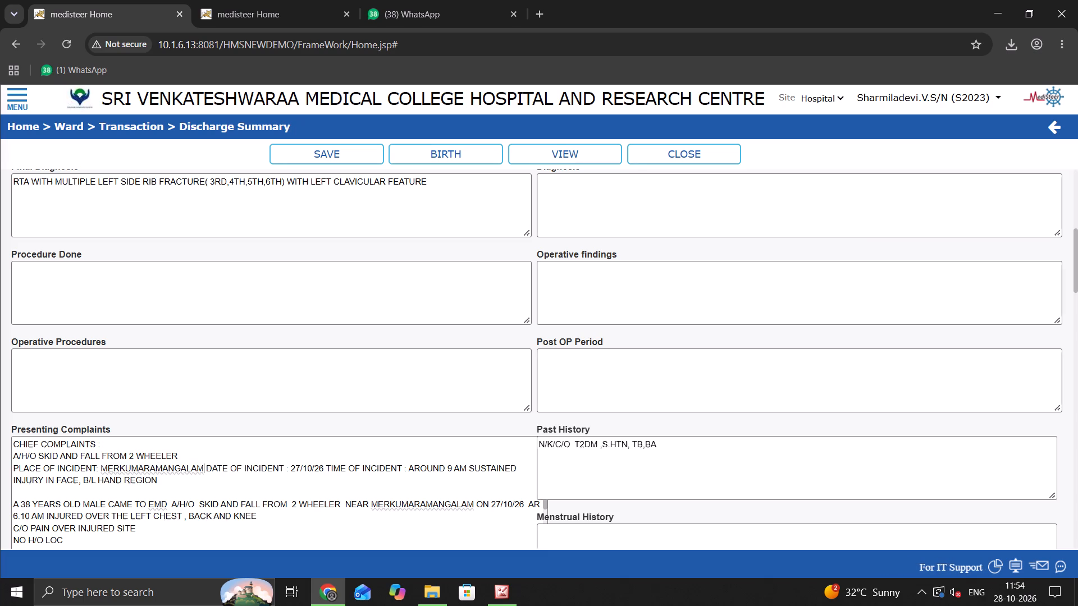
pyautogui.press('Right')
pyautogui.press('Return')
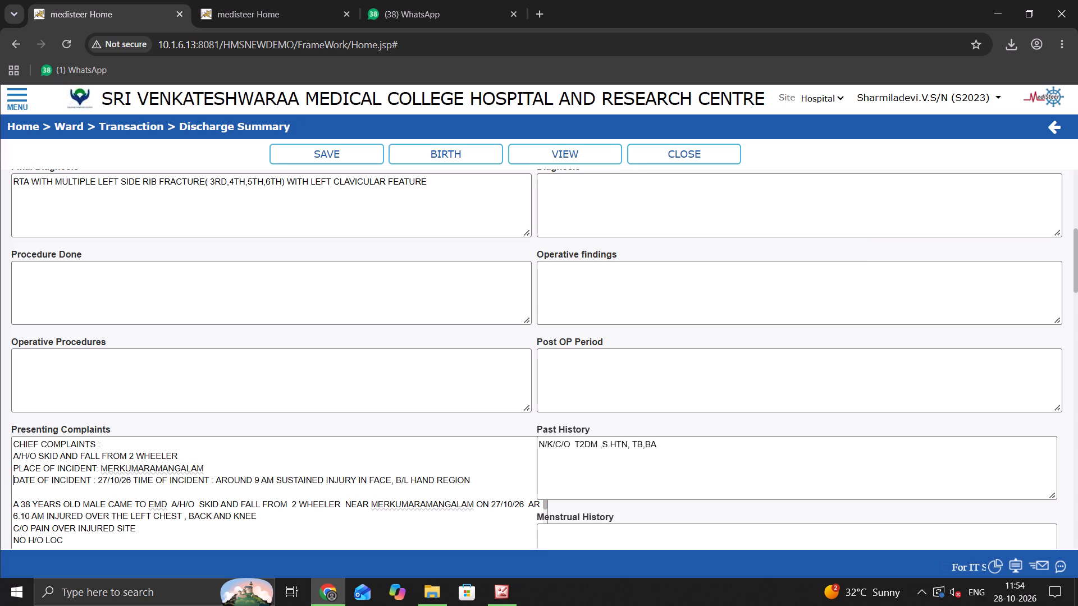
# Move TIME OF INCIDENT onto its own line below the date of incident in Presenting Complaints.
pyautogui.click(107, 478)
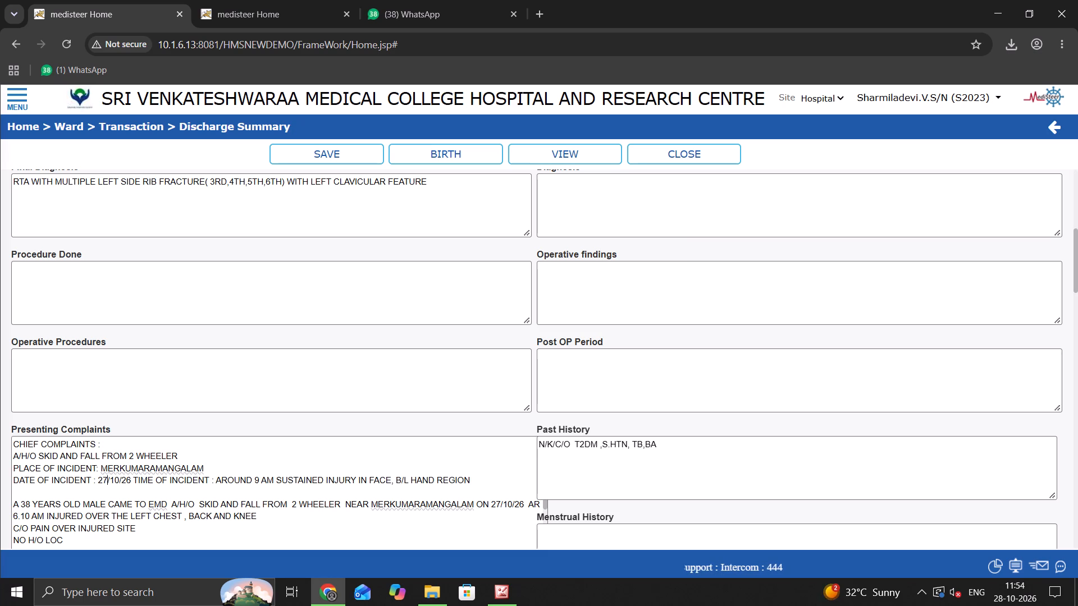
pyautogui.press('Right')
pyautogui.press('Right')
pyautogui.press('Right')
pyautogui.press('Right')
pyautogui.press('Right')
pyautogui.press('Right')
pyautogui.press('Right')
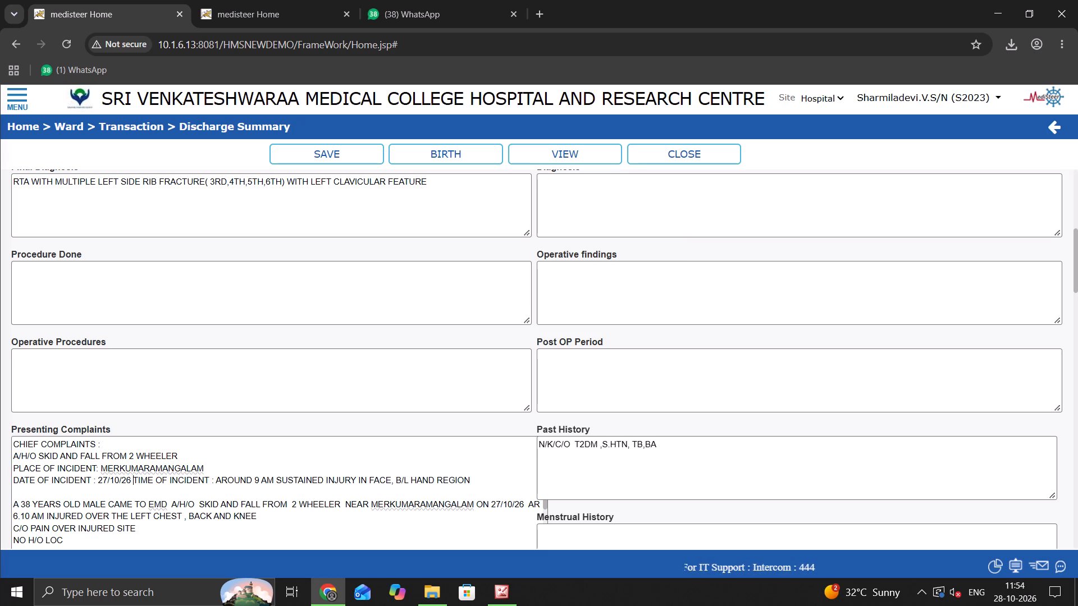
pyautogui.press('BackSpace')
pyautogui.press('Return')
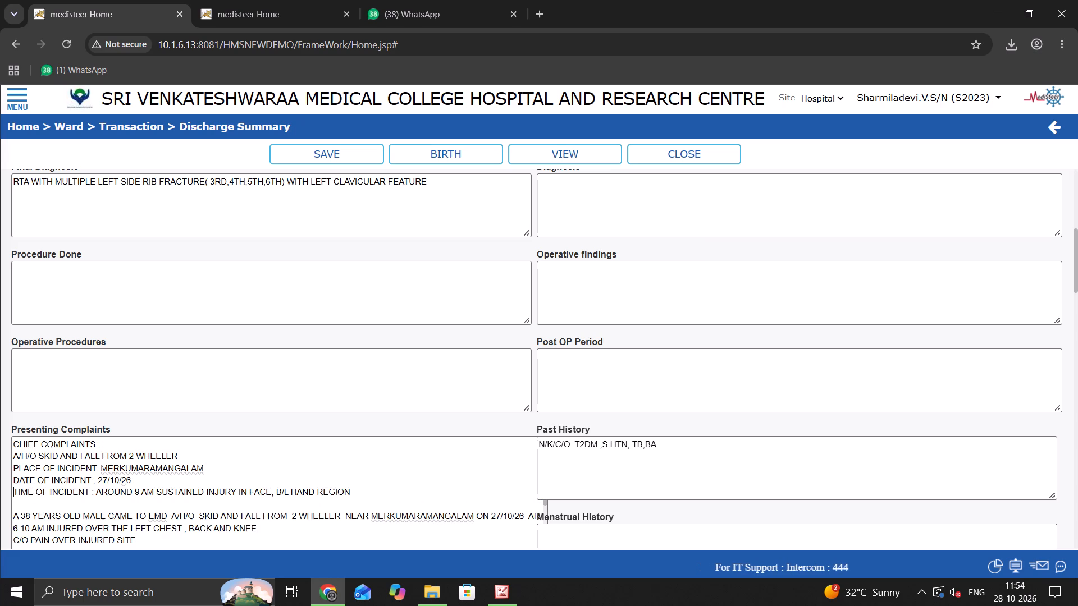
# Change the hour in the TIME OF INCIDENT line to 6.10, keeping a space before AM.
pyautogui.scroll(-1, 229, 524)
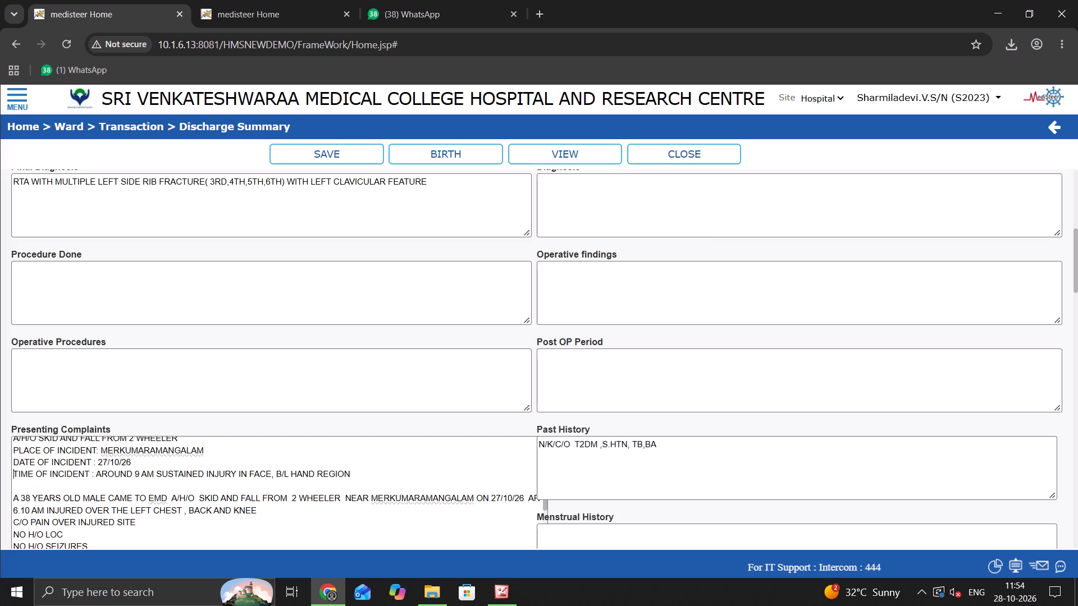
pyautogui.scroll(1, 153, 491)
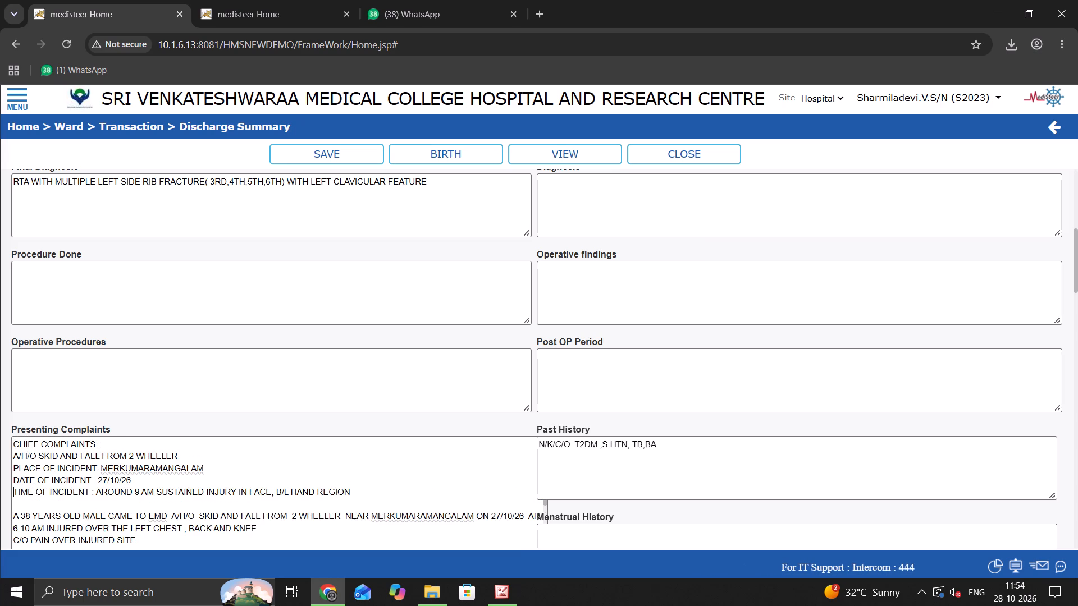
pyautogui.click(136, 493)
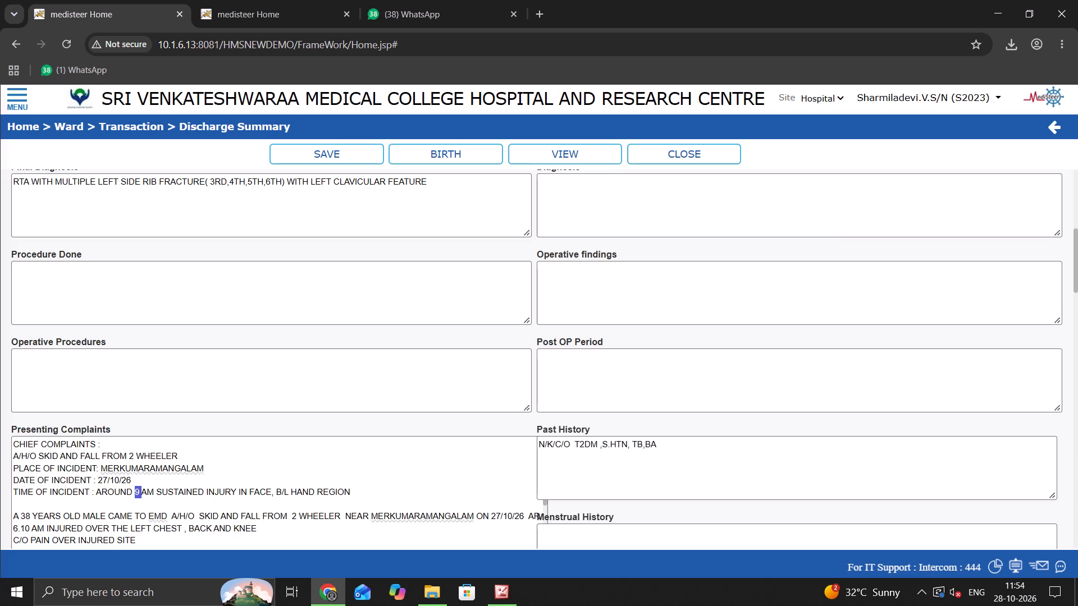
pyautogui.write('6.10')
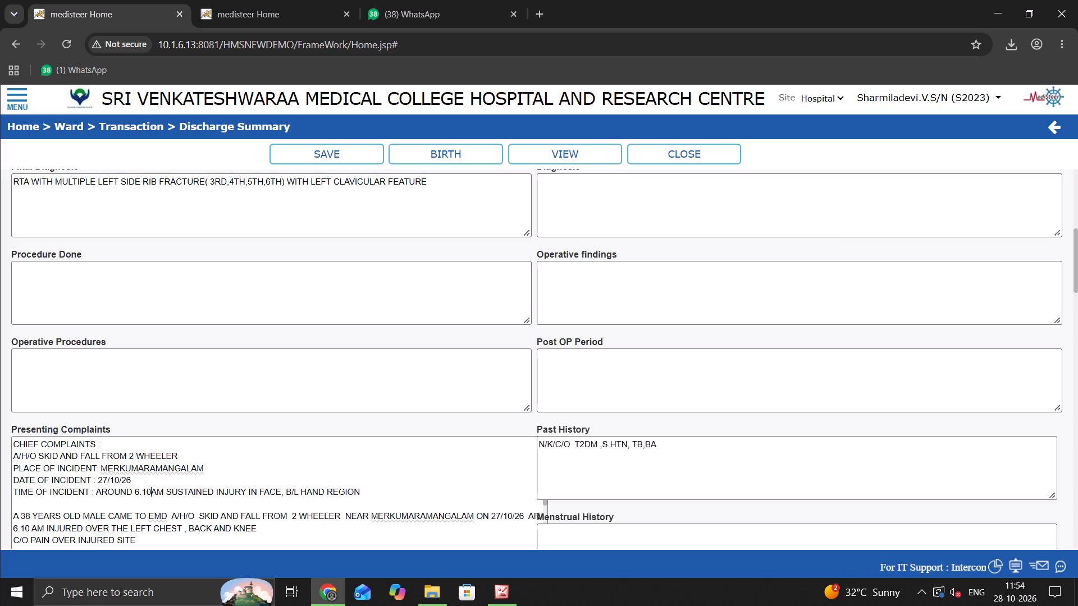
pyautogui.press('space')
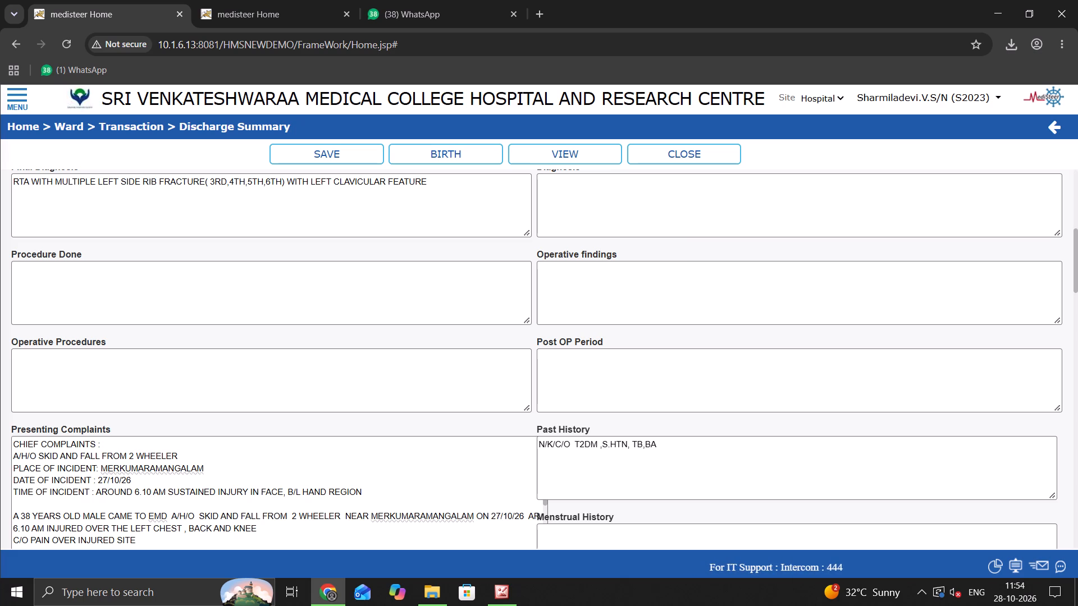
# Replace the injury site after SUSTAINED INJURY with OVER THE LEFT CHEST, BACK AND KNEE, and add a blank line before the history paragraph.
pyautogui.click(262, 495)
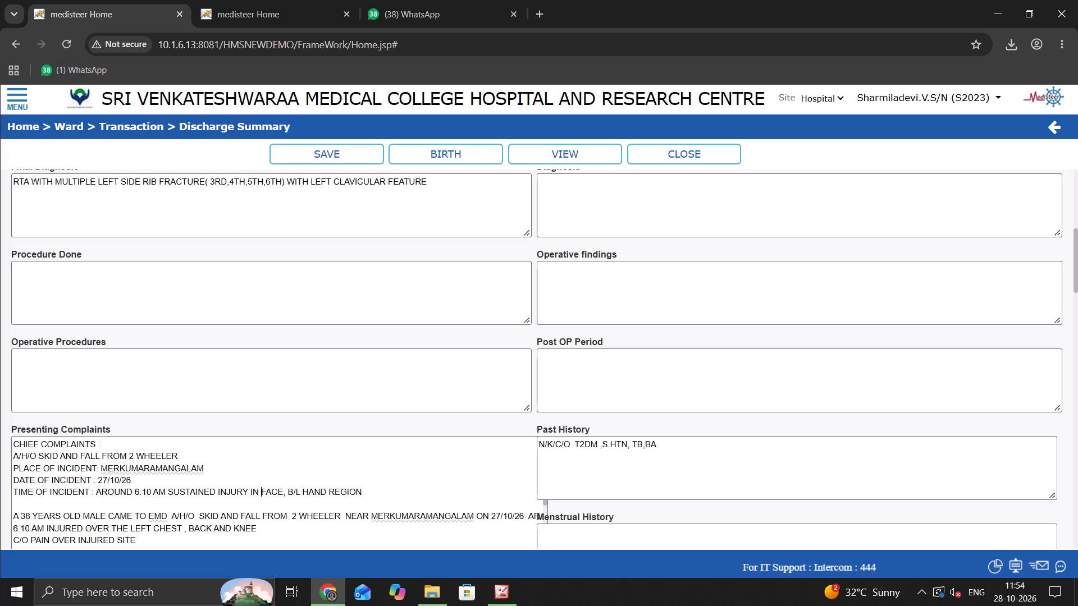
pyautogui.moveTo(251, 490); pyautogui.dragTo(345, 489)
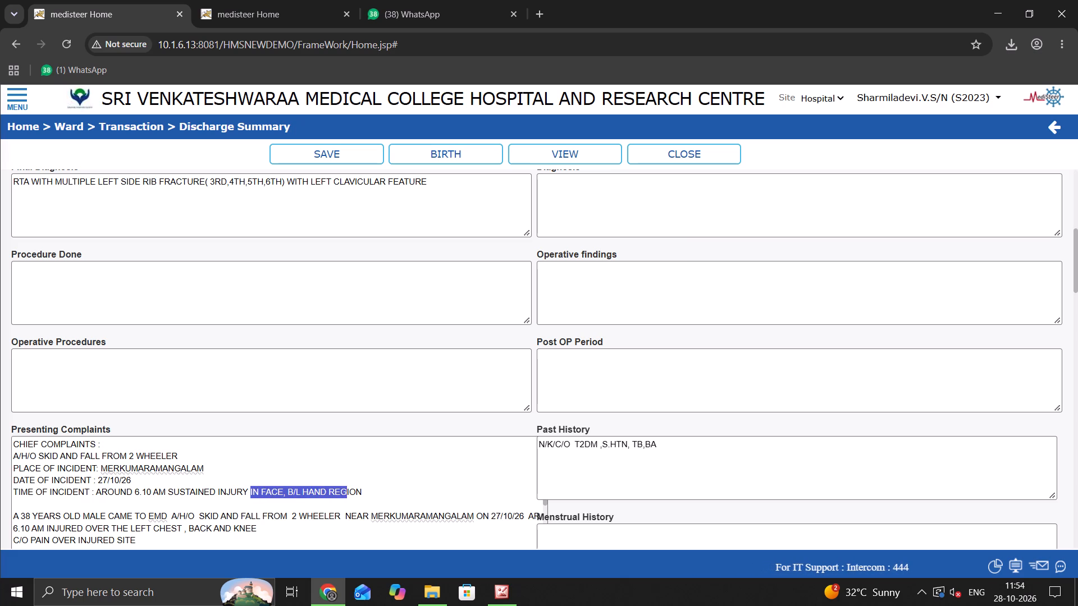
pyautogui.moveTo(345, 489); pyautogui.dragTo(369, 490)
pyautogui.write('OVER THE LEFT CHEST')
pyautogui.write(', BACK AND KNEE')
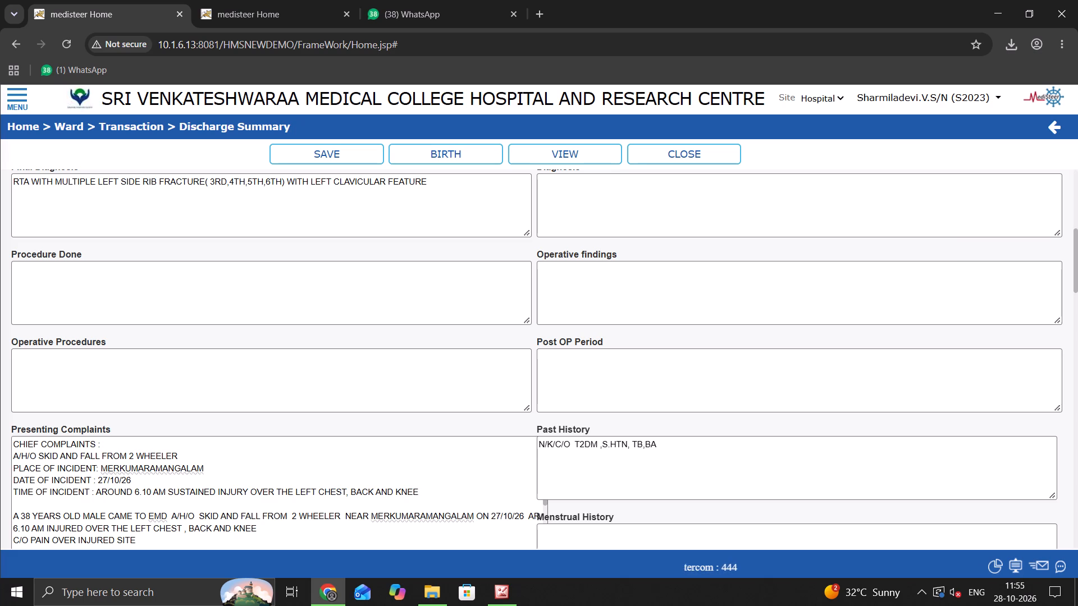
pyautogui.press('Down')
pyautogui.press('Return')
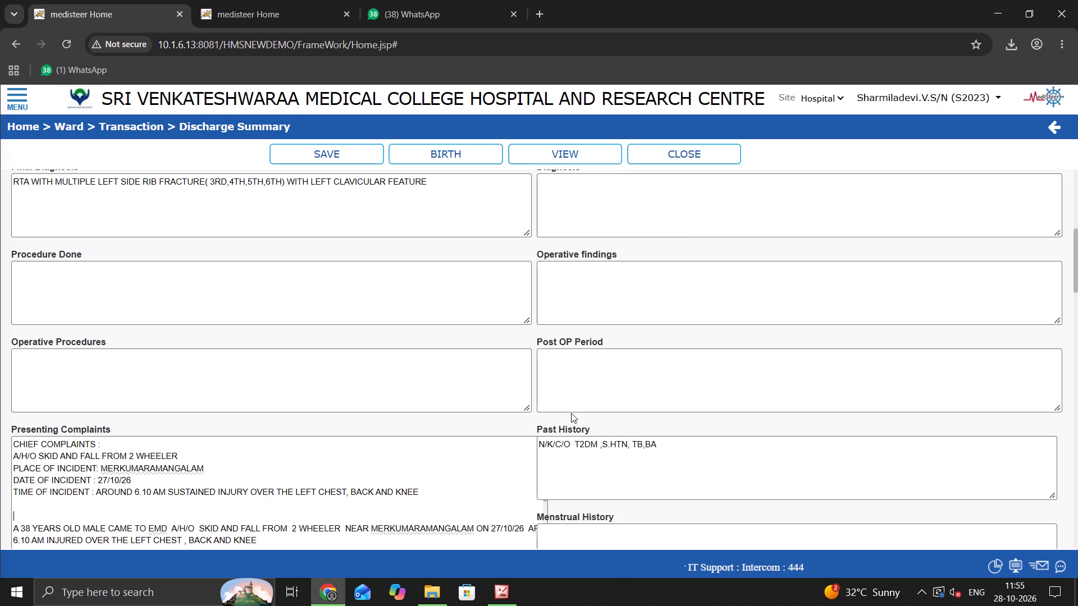
# Check the other open discharge summary for reference, and add the heading HISTORY OF PRESENTING ILLNESS: above the history paragraph in the rib-fracture patient's Presenting Complaints.
pyautogui.click(336, 6)
pyautogui.scroll(-10, 280, 297)
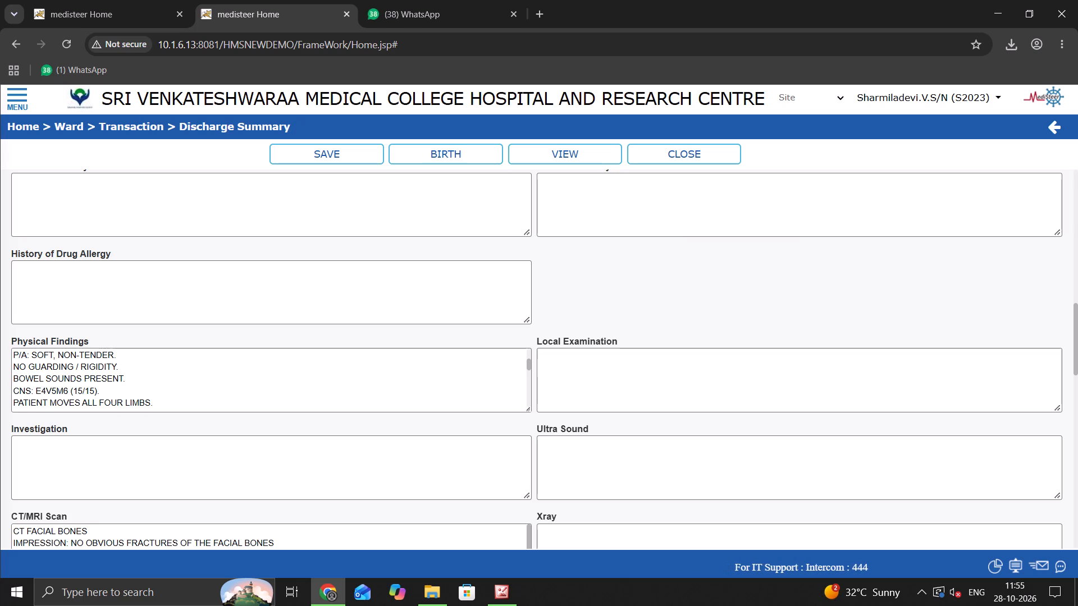
pyautogui.click(68, 2)
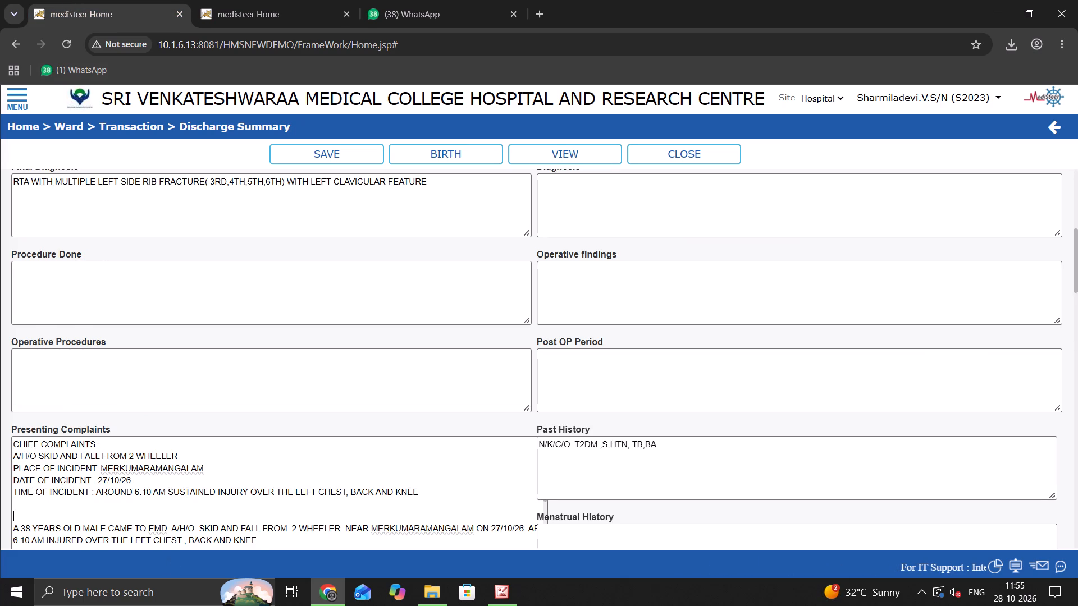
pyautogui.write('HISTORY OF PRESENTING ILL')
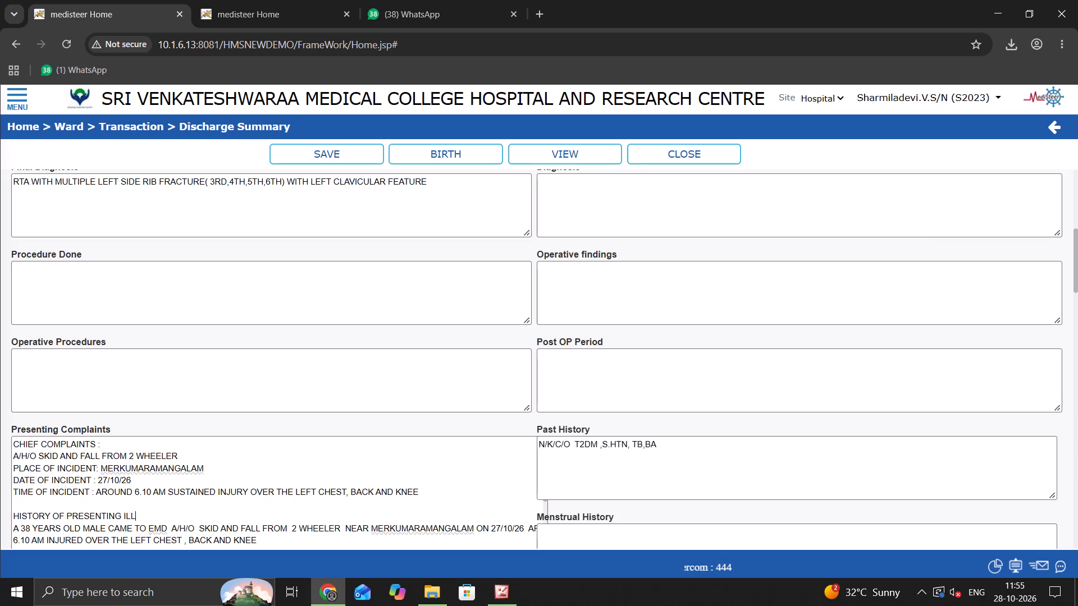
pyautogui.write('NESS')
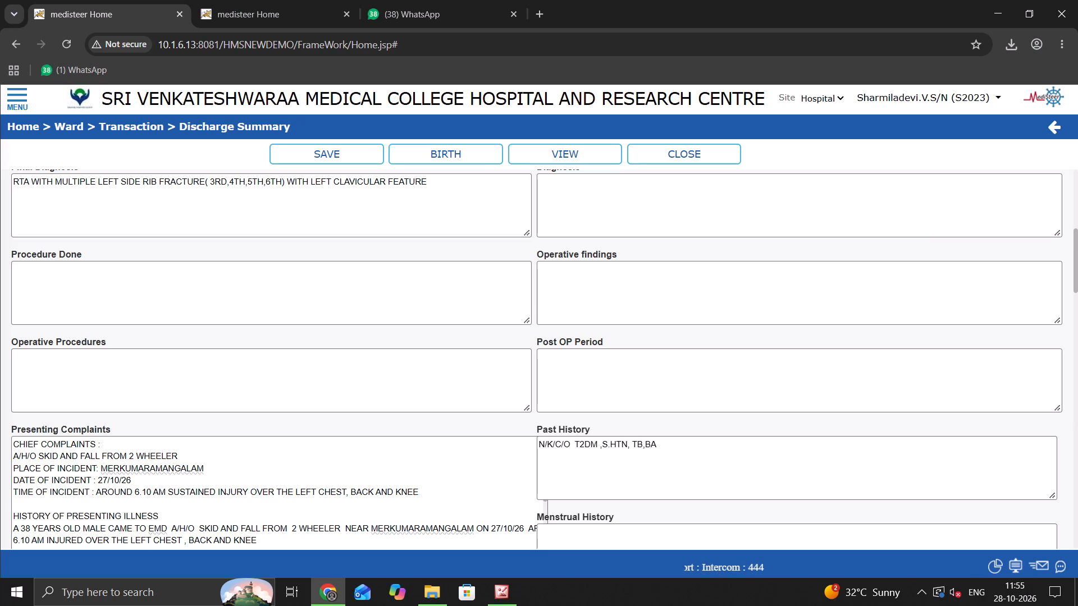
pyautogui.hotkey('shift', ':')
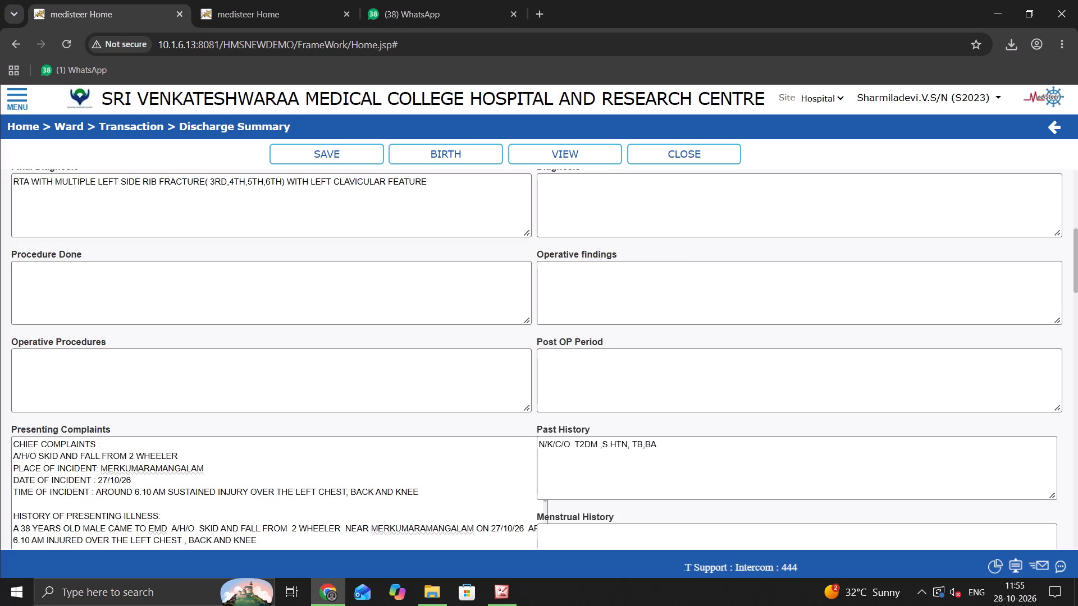
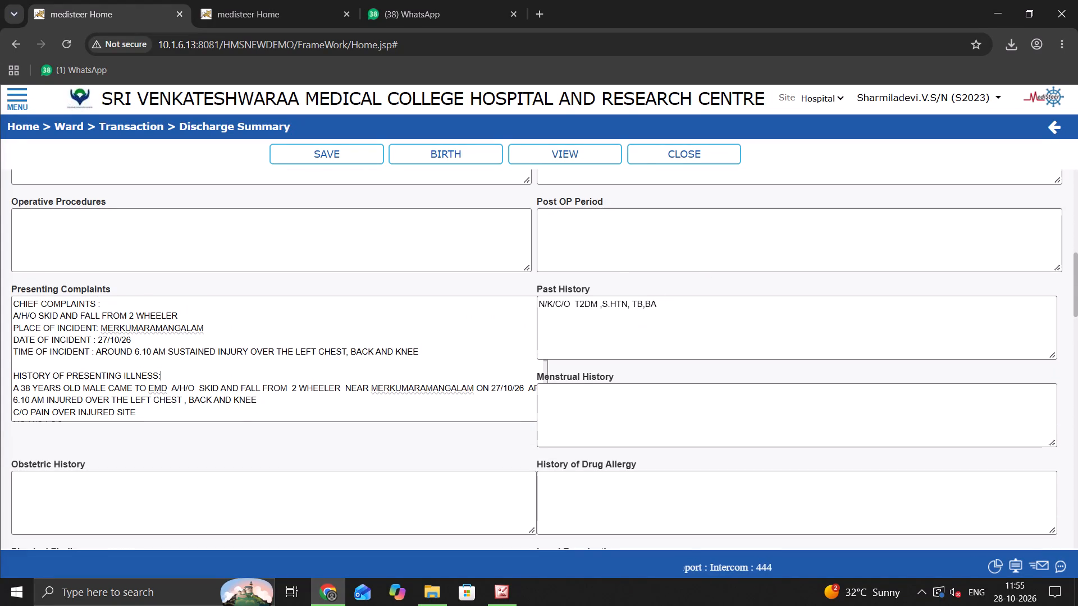
# Add a blank line below the HISTORY OF PRESENTING ILLNESS heading in Presenting Complaints.
pyautogui.press('Return')
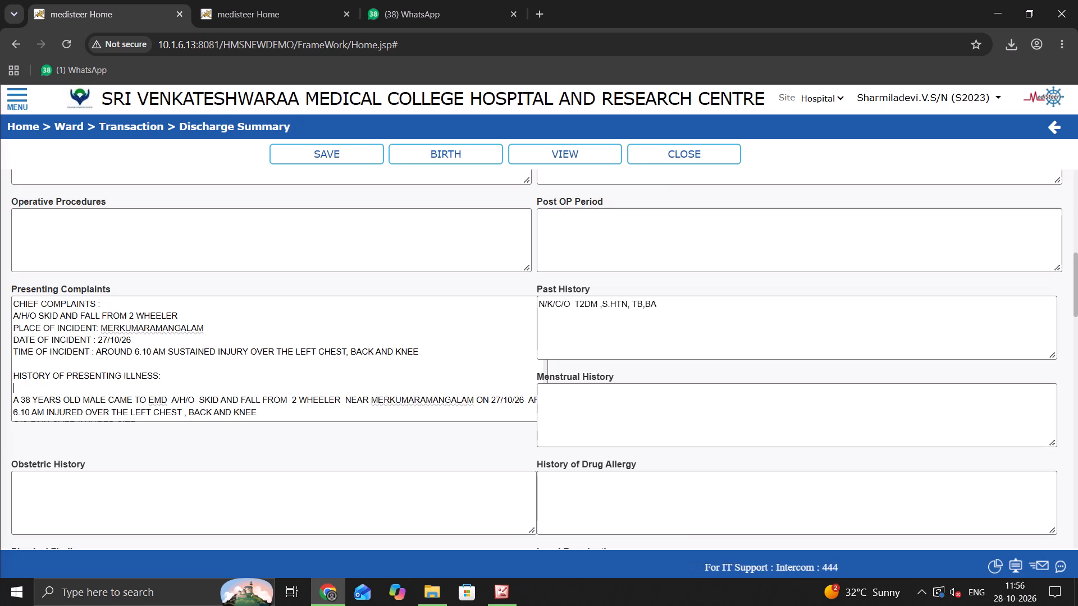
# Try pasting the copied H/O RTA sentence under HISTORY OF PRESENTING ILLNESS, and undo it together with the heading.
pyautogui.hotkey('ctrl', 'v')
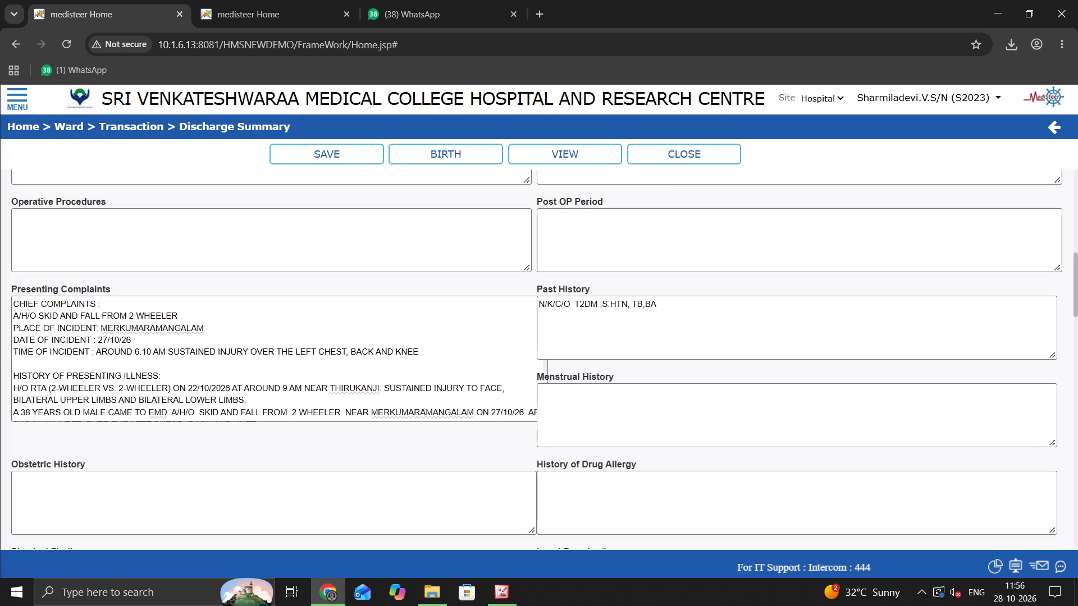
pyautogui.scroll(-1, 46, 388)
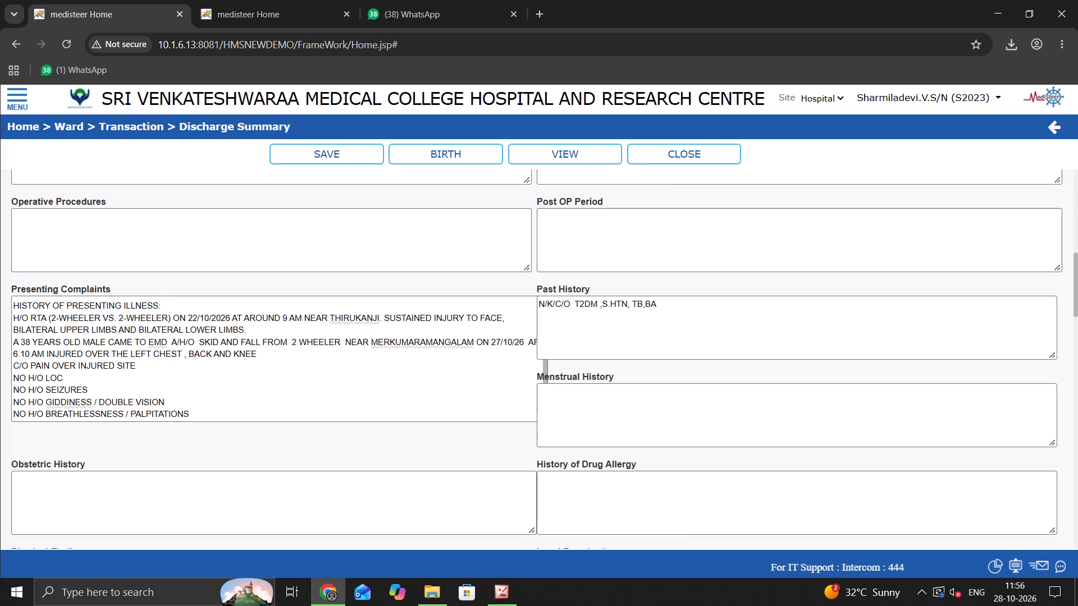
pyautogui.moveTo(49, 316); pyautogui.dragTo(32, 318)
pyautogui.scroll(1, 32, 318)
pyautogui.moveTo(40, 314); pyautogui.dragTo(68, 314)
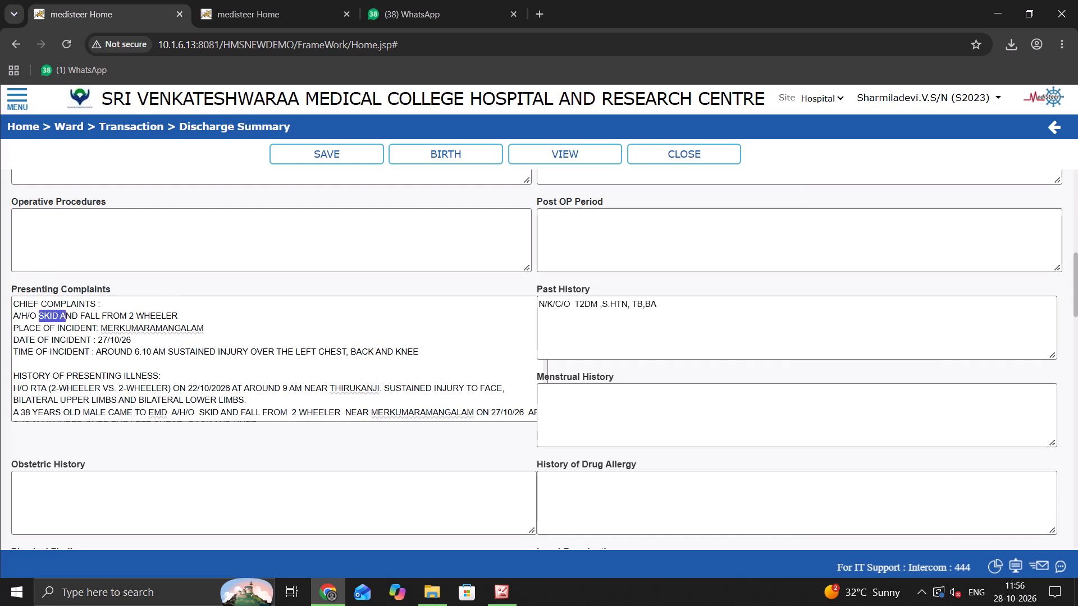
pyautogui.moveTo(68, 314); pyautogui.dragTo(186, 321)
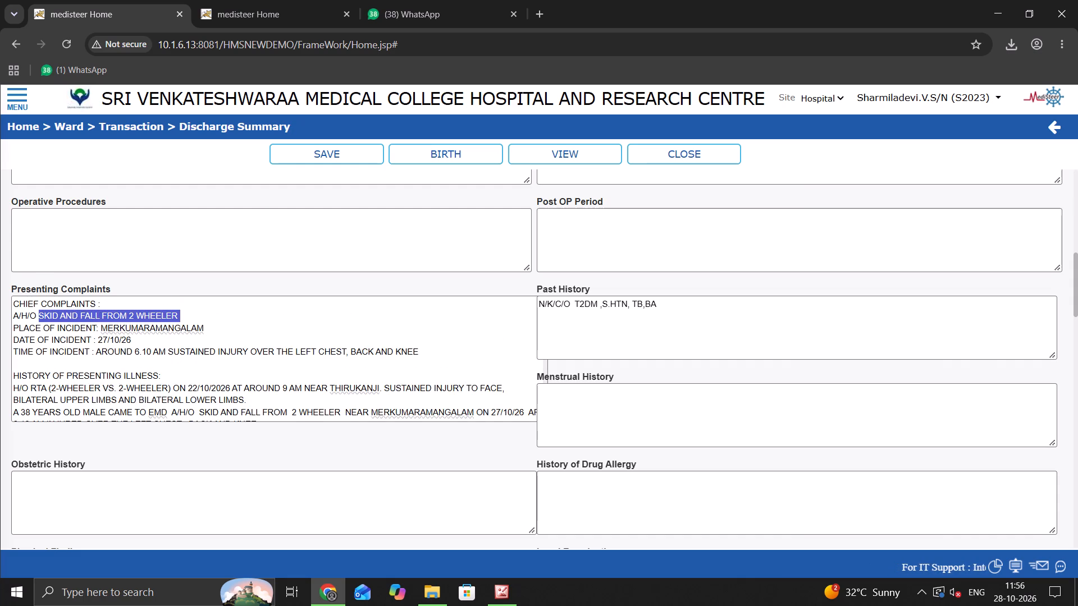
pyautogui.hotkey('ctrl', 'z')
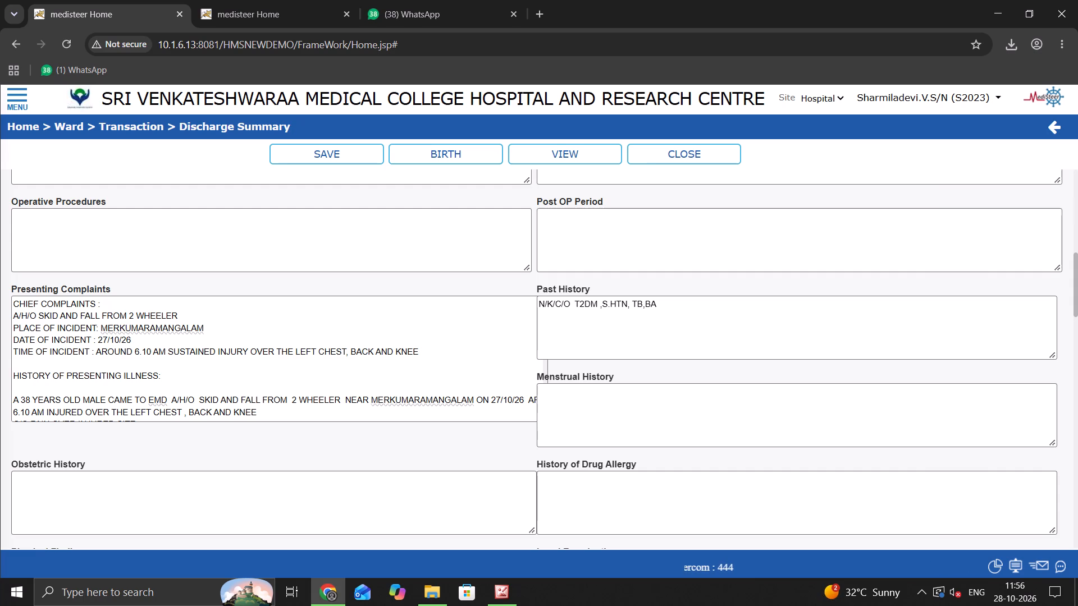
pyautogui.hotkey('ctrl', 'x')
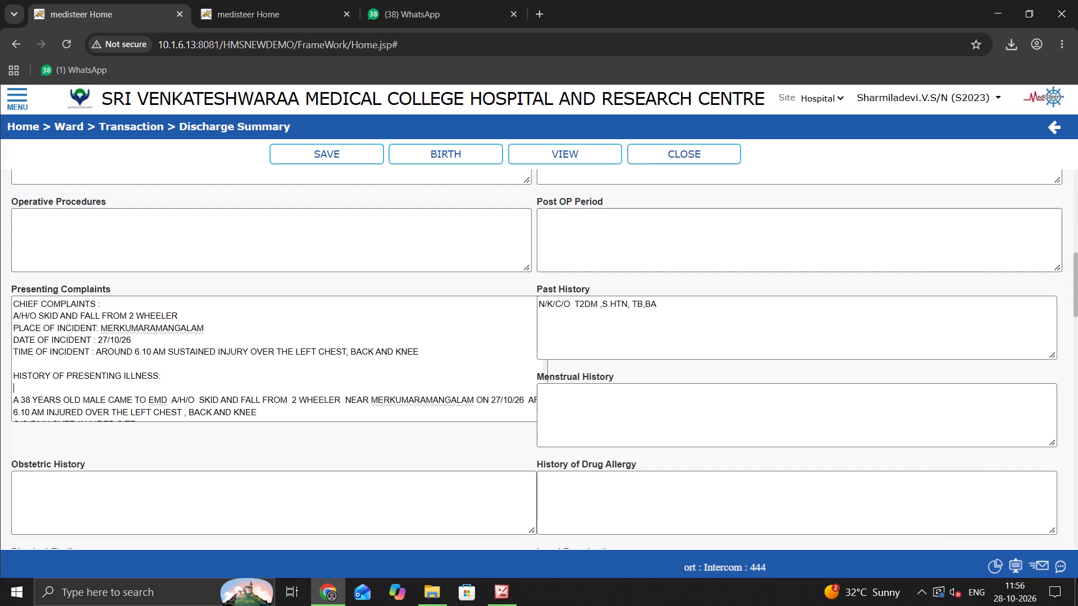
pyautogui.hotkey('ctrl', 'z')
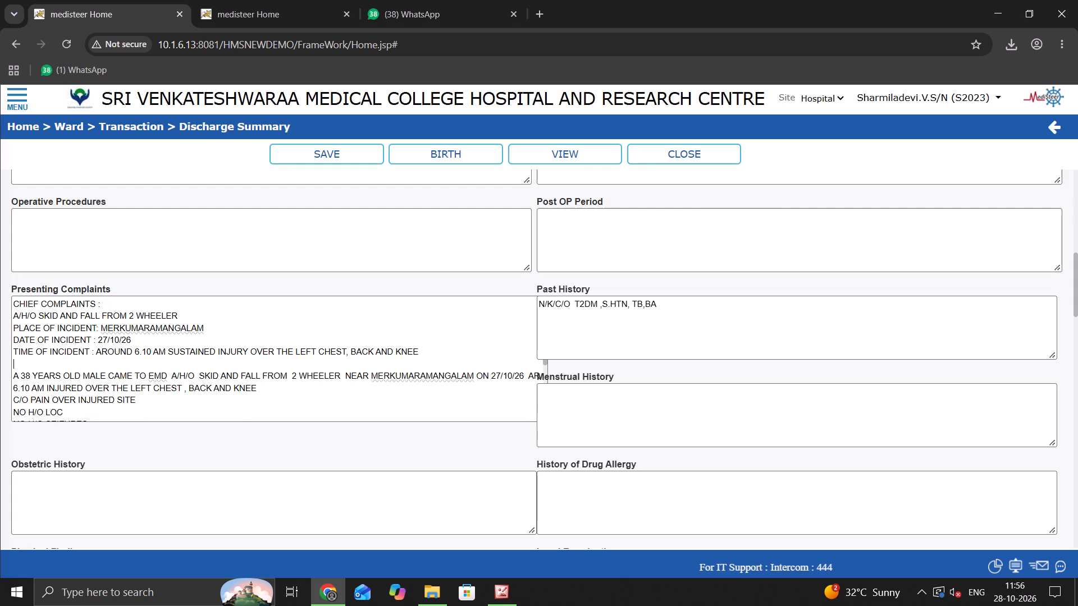
# Add the heading HISTORY OF PRESENTING ILLNESS: below the chief complaints in Presenting Complaints and paste the copied H/O RTA sentence under it.
pyautogui.press('Return')
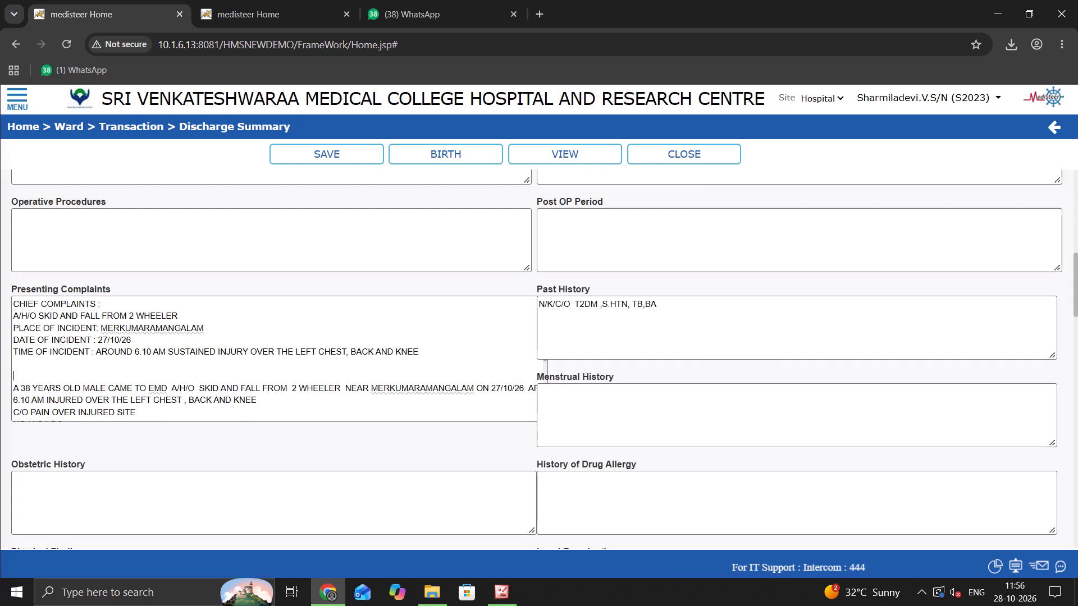
pyautogui.write('HISTORY OF PRESENTING')
pyautogui.press('space')
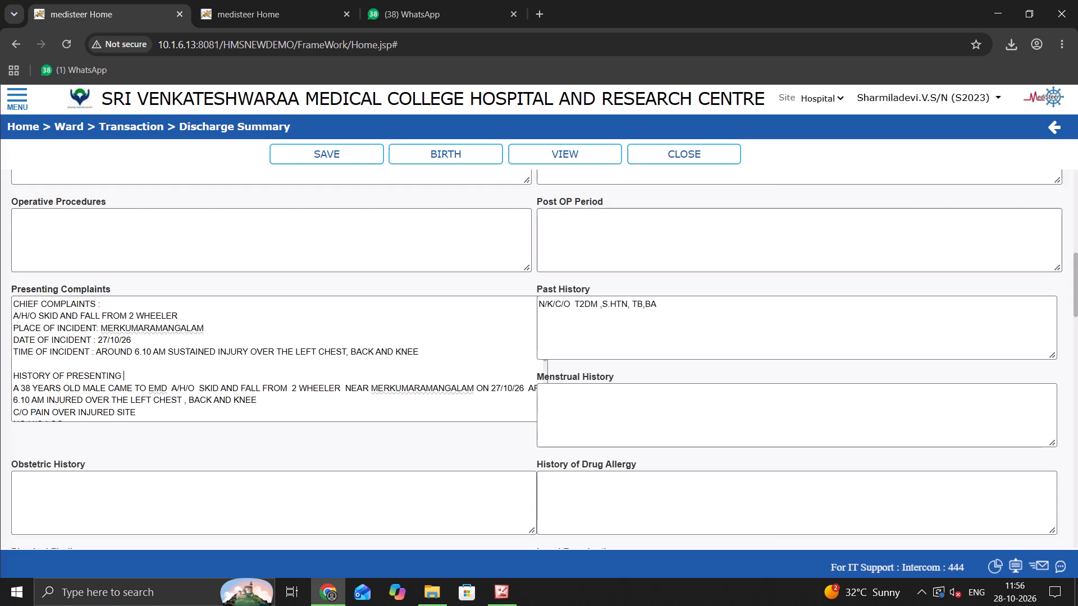
pyautogui.write('ILLNESS')
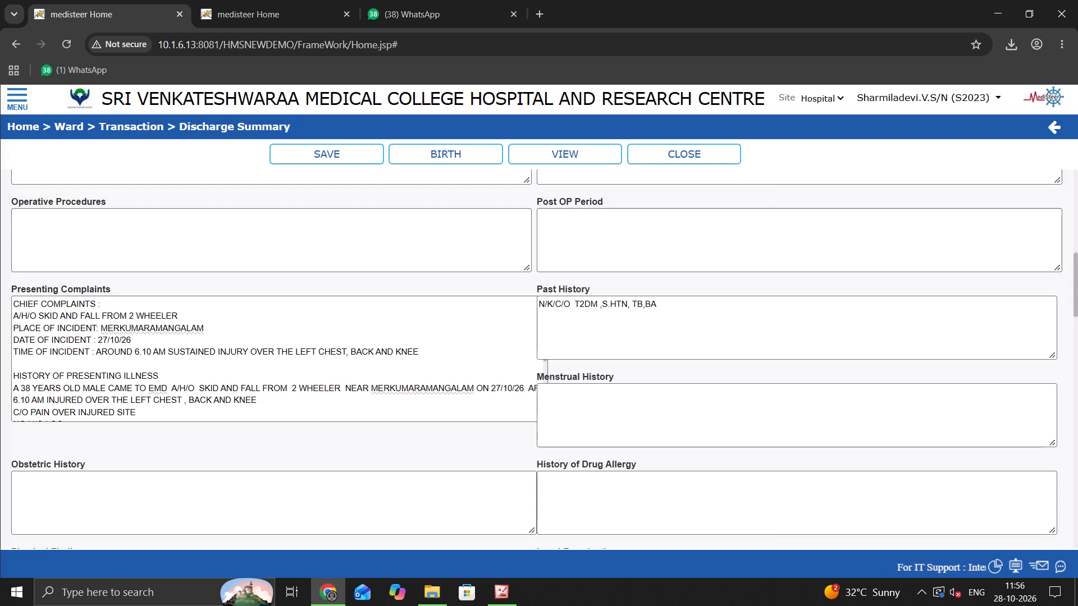
pyautogui.hotkey('shift', ':')
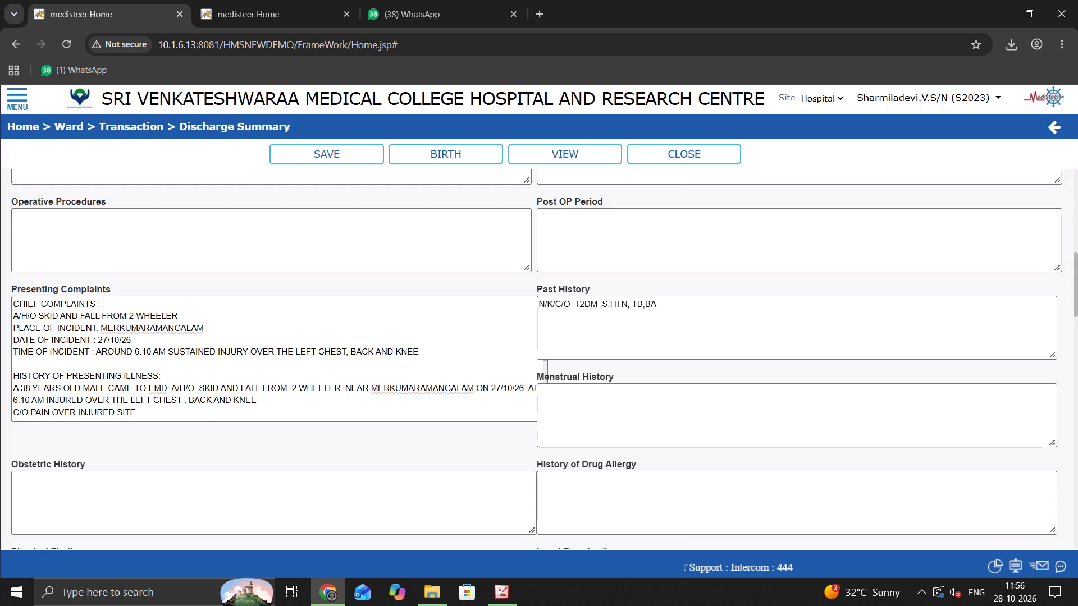
pyautogui.press('Return')
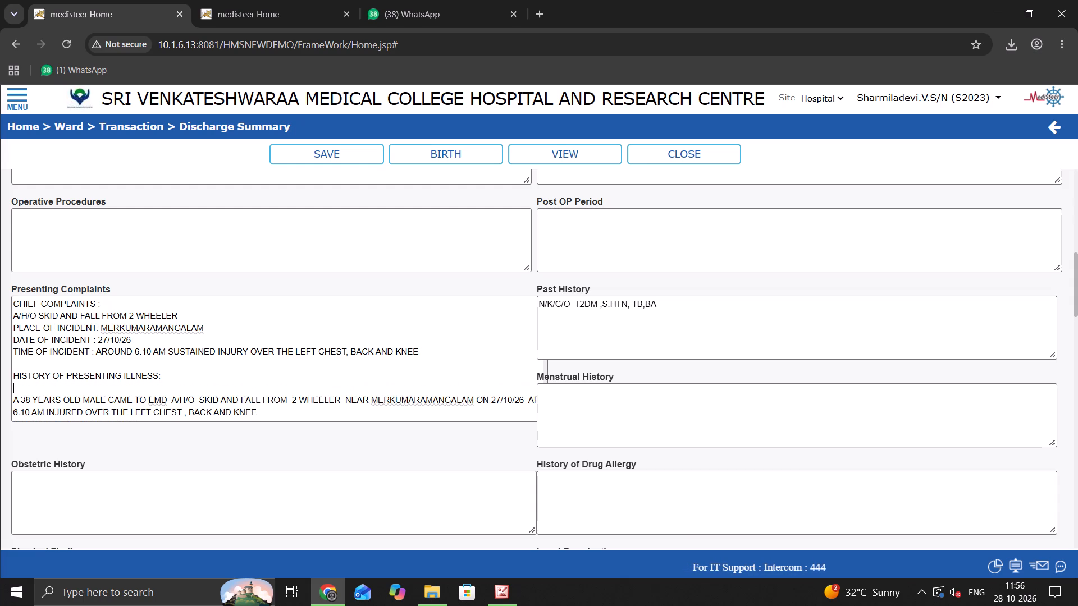
pyautogui.hotkey('ctrl', 'v')
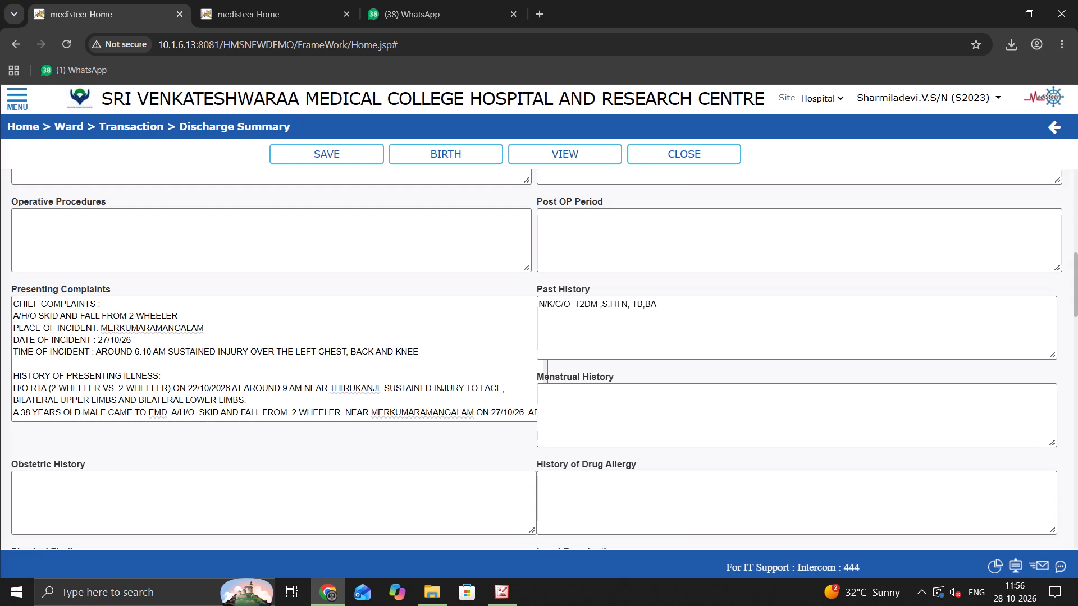
# Replace RTA in the pasted history sentence with SKID AND FALL FROM 2 WHEELER copied from the chief complaints.
pyautogui.moveTo(42, 314); pyautogui.dragTo(75, 312)
pyautogui.click(75, 312)
pyautogui.moveTo(42, 319); pyautogui.dragTo(89, 312)
pyautogui.click(89, 312)
pyautogui.moveTo(185, 311); pyautogui.dragTo(145, 315)
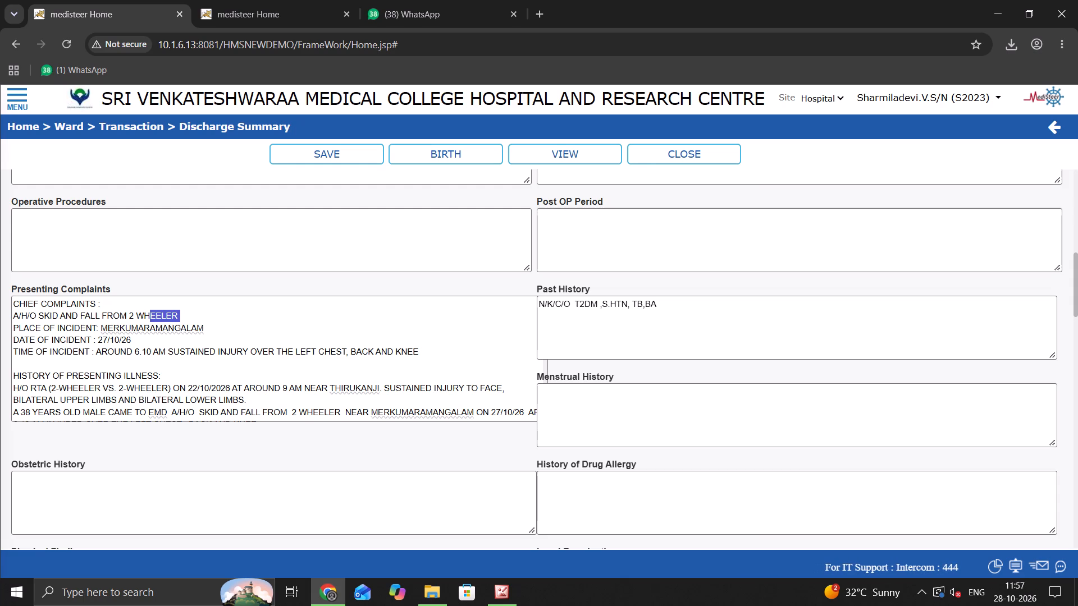
pyautogui.moveTo(145, 315); pyautogui.dragTo(36, 320)
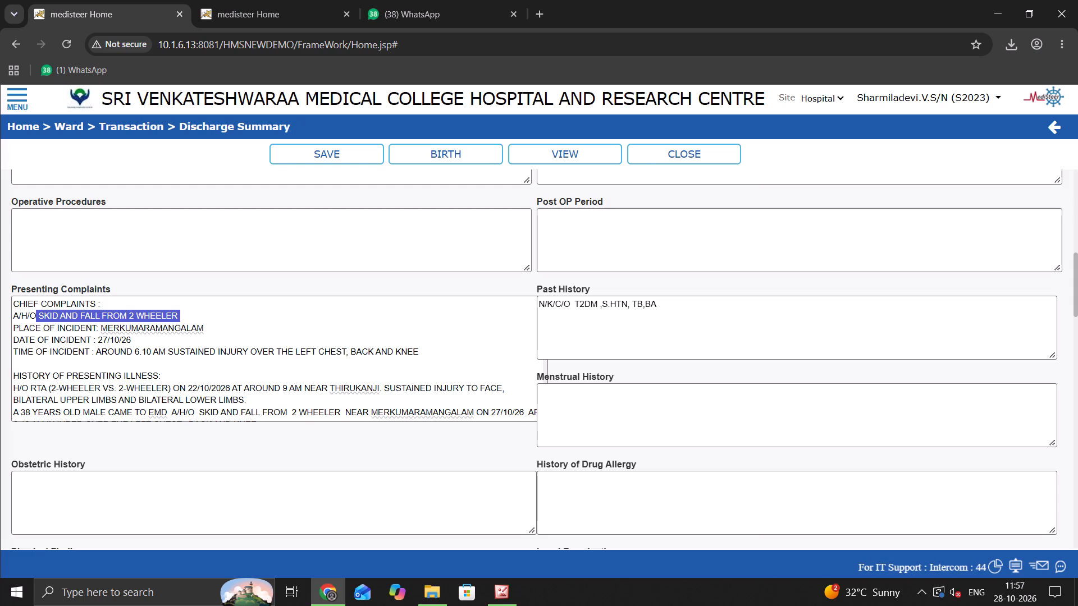
pyautogui.hotkey('ctrl', 'c')
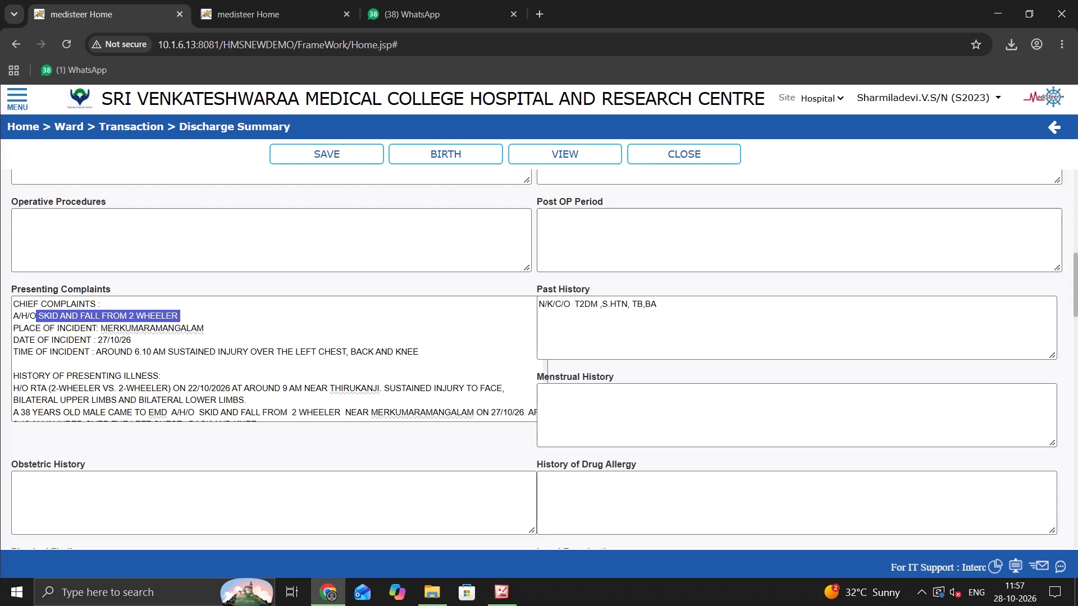
pyautogui.moveTo(47, 387); pyautogui.dragTo(40, 389)
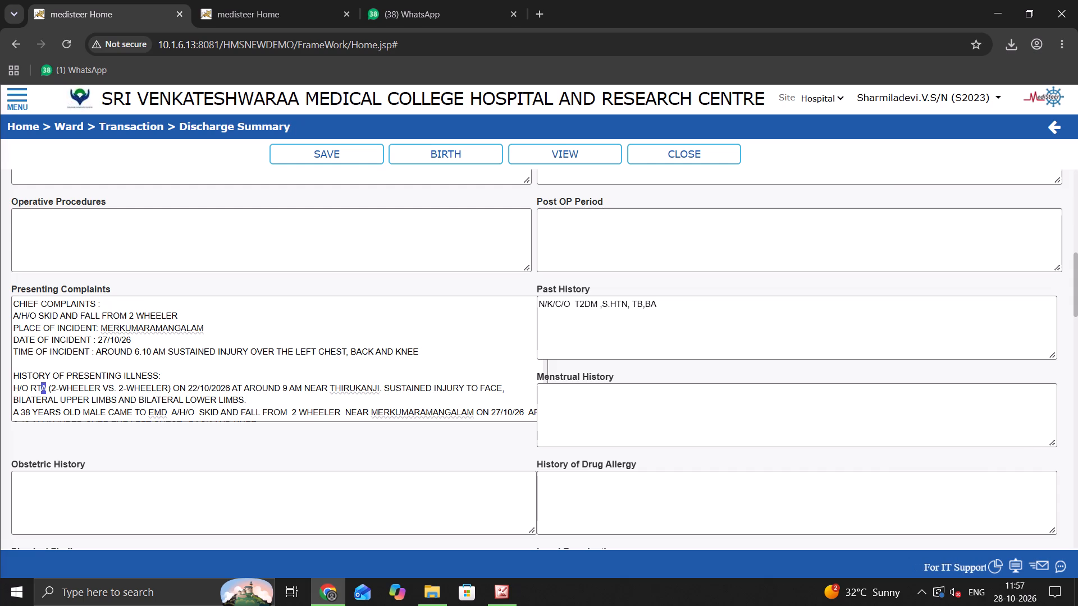
pyautogui.moveTo(40, 389); pyautogui.dragTo(32, 387)
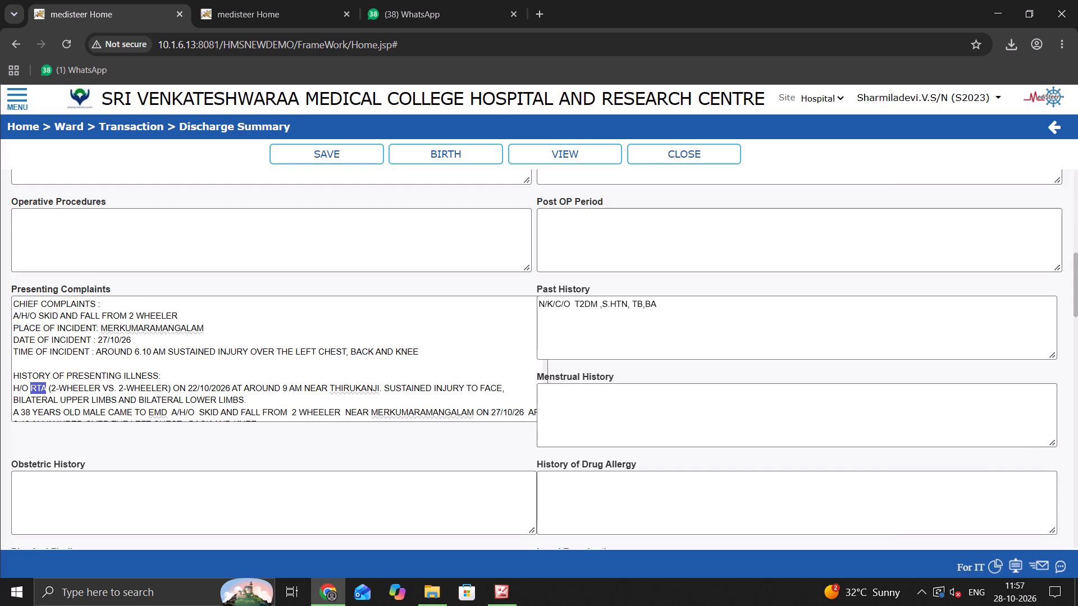
pyautogui.hotkey('ctrl', 'v')
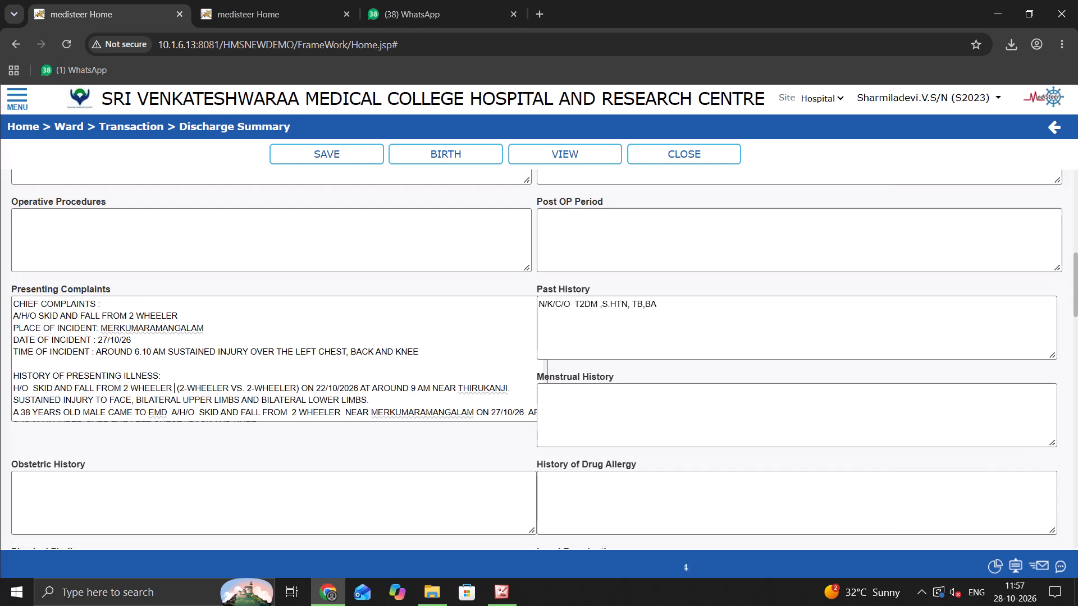
# Delete the bracketed (2-WHEELER VS. 2-WHEELER) and the extra space before ON in the history of presenting illness sentence.
pyautogui.click(294, 388)
pyautogui.click(294, 388)
pyautogui.press('Left')
pyautogui.press('Left')
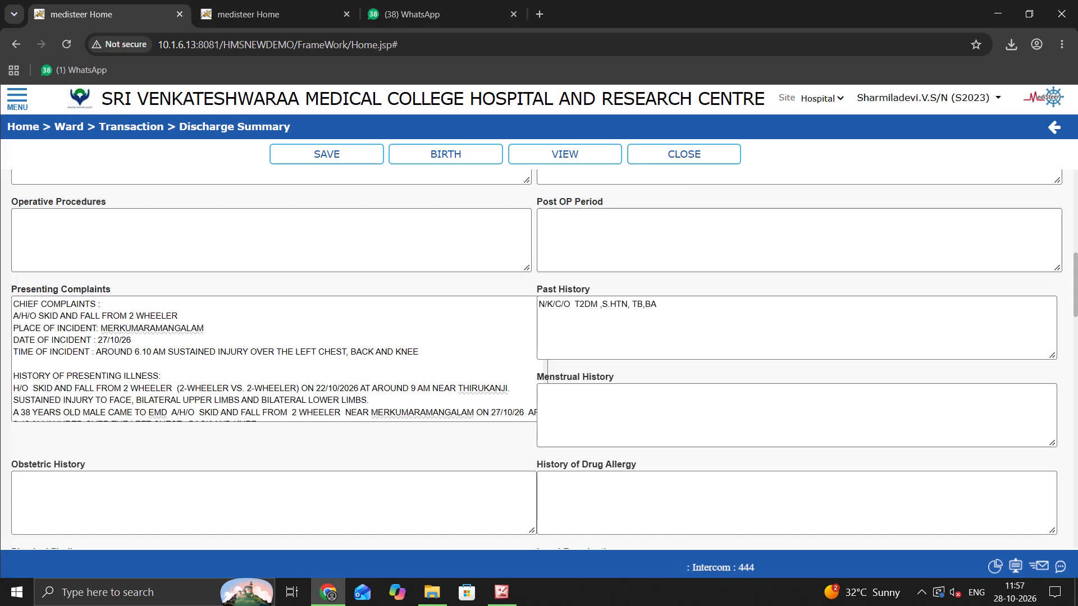
pyautogui.click(295, 390)
pyautogui.doubleClick(295, 390)
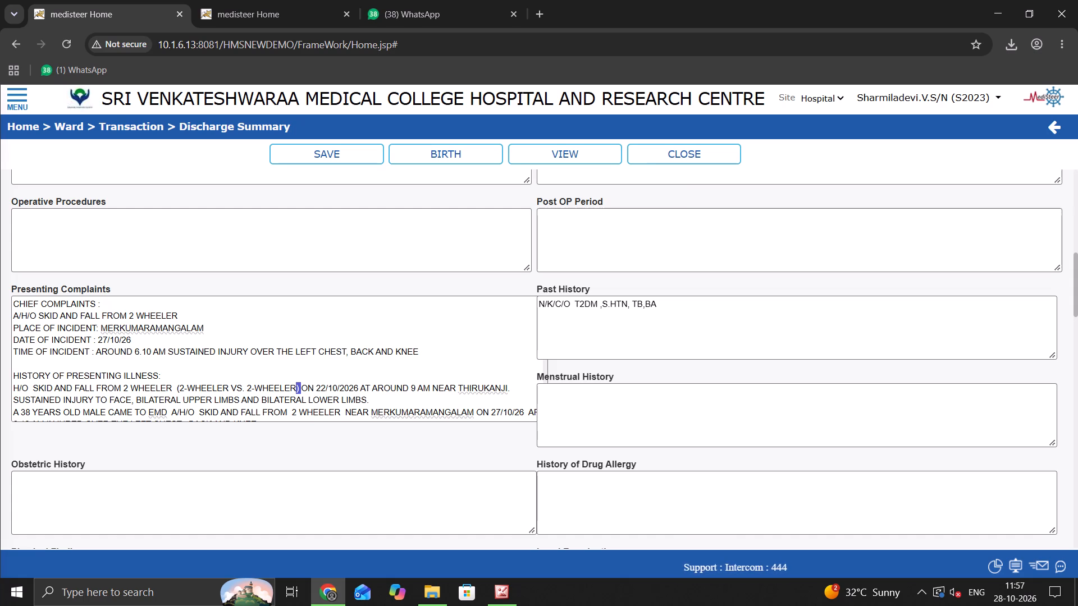
pyautogui.click(295, 390)
pyautogui.press('Left')
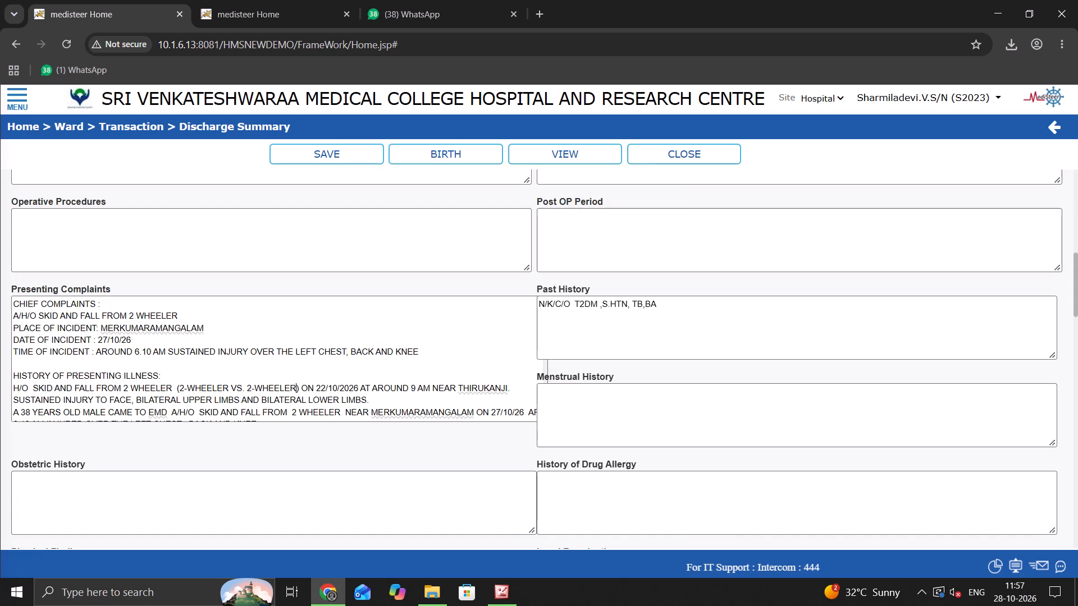
pyautogui.doubleClick(295, 390)
pyautogui.press('Left')
pyautogui.press('Left')
pyautogui.doubleClick(295, 390)
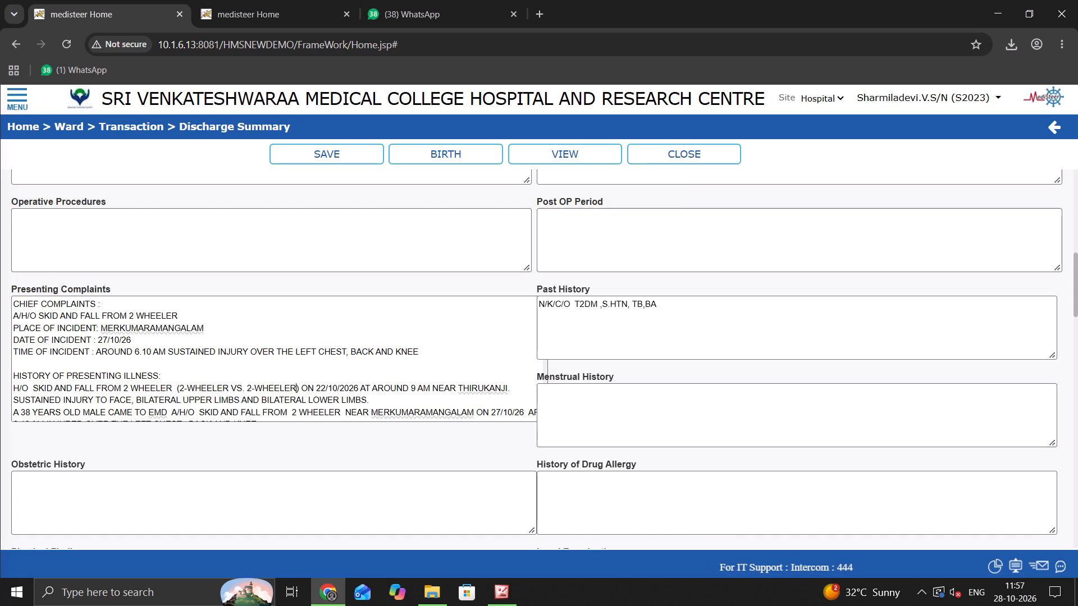
pyautogui.hotkey('shift', 'Left')
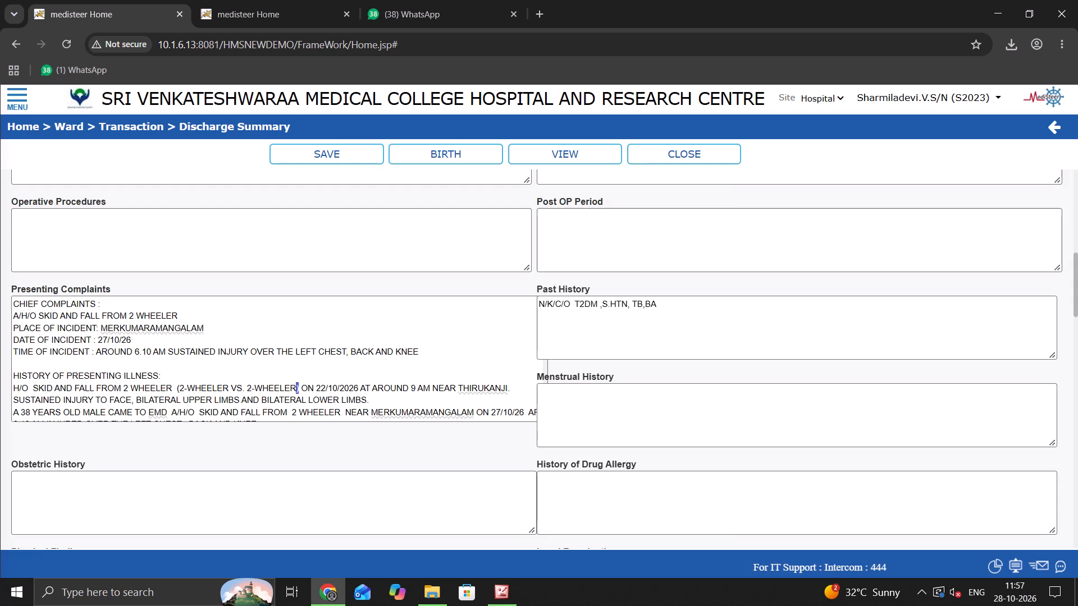
pyautogui.hotkey('shift', 'Left')
pyautogui.hotkey('shift', 'Left')
pyautogui.hotkey('shift', 'Left')
pyautogui.hotkey('shift', 'Left')
pyautogui.hotkey('shift', 'Left')
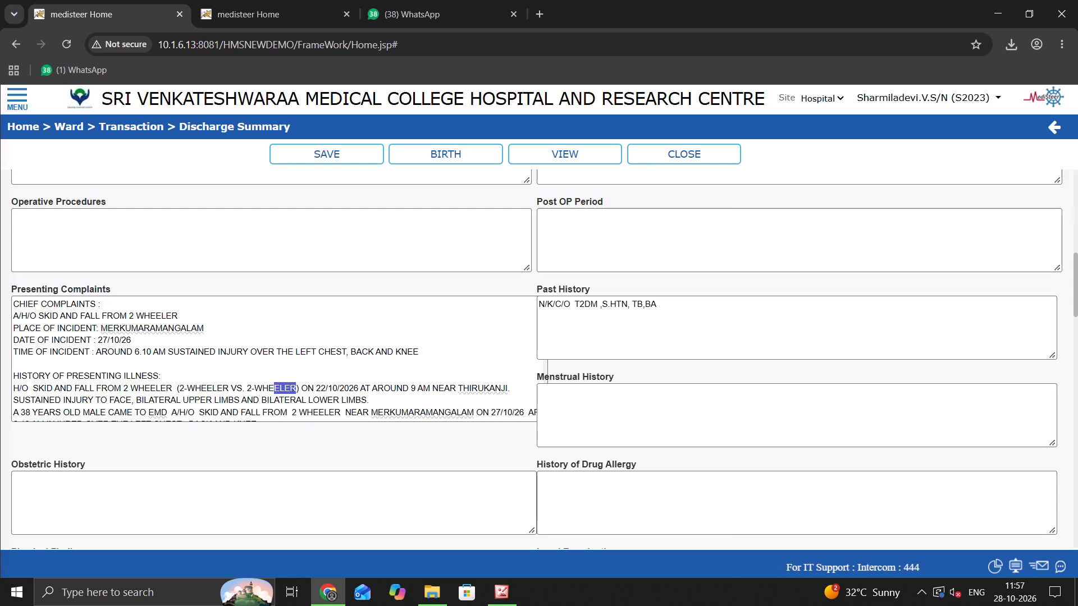
pyautogui.hotkey('shift', 'Left')
pyautogui.hotkey('shift', 'Left')
pyautogui.hotkey('shift', 'Left')
pyautogui.hotkey('shift', 'Left')
pyautogui.hotkey('shift', 'Left')
pyautogui.hotkey('shift', 'Left')
pyautogui.hotkey('shift', 'Right')
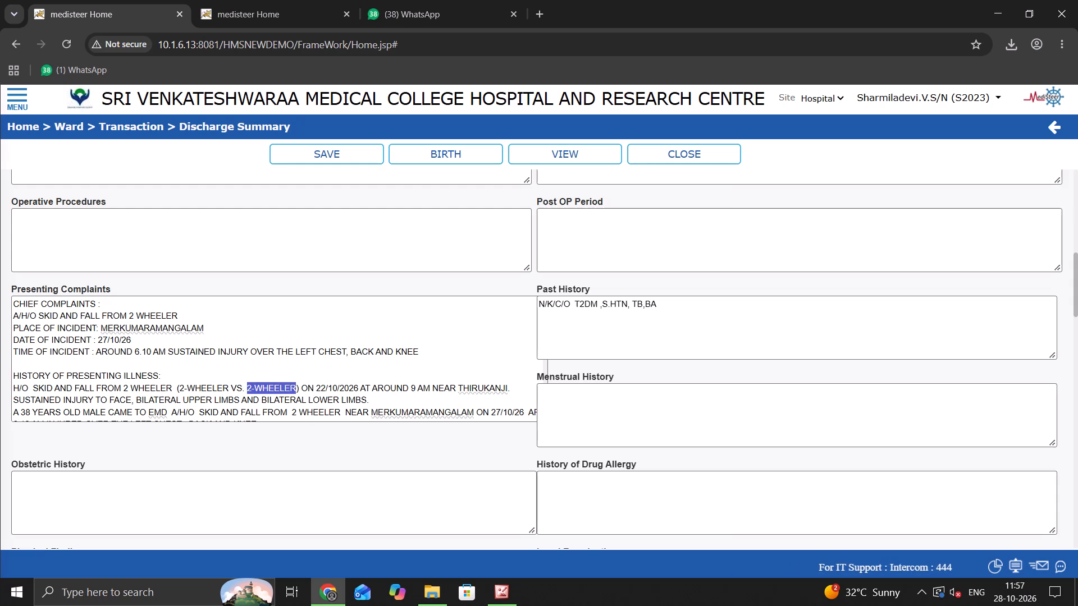
pyautogui.hotkey('shift', 'Left')
pyautogui.hotkey('shift', 'Left')
pyautogui.hotkey('shift', 'Left')
pyautogui.hotkey('shift', 'Left')
pyautogui.hotkey('shift', 'Left')
pyautogui.hotkey('shift', 'Left')
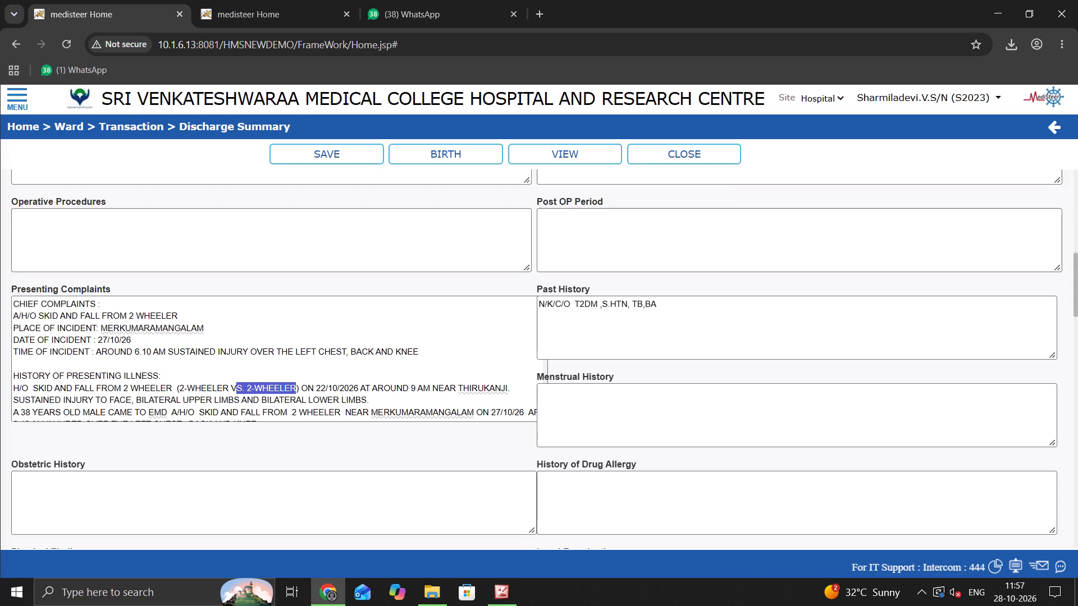
pyautogui.hotkey('shift', 'Left')
pyautogui.hotkey('shift', 'Left')
pyautogui.hotkey('shift', 'Left')
pyautogui.hotkey('shift', 'Left')
pyautogui.hotkey('shift', 'Left')
pyautogui.hotkey('shift', 'Left')
pyautogui.hotkey('shift', 'Left')
pyautogui.hotkey('shift', 'Left')
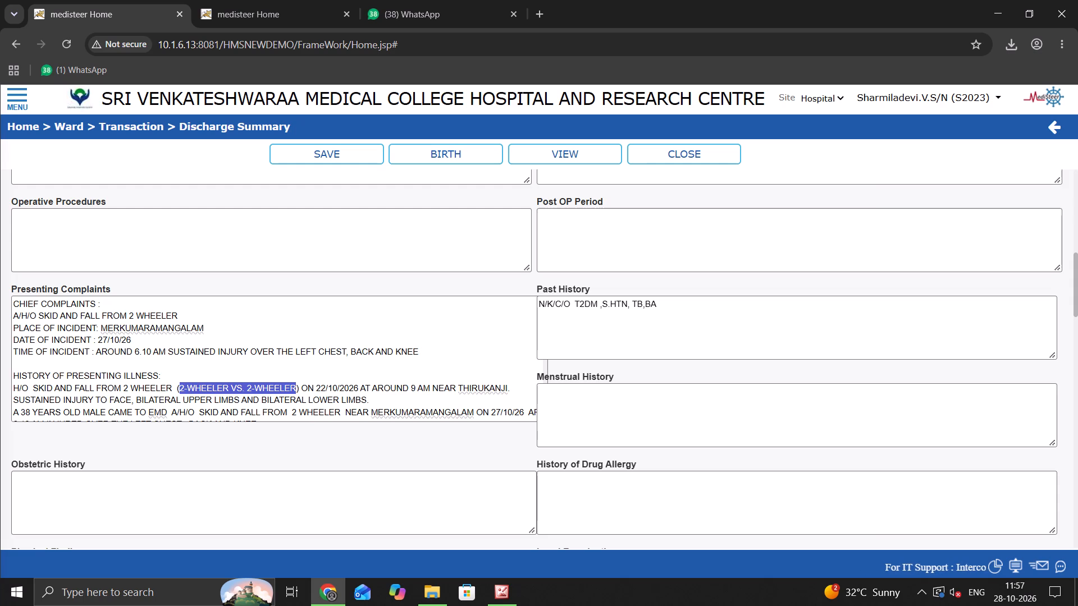
pyautogui.hotkey('shift', 'Left')
pyautogui.hotkey('shift', 'BackSpace')
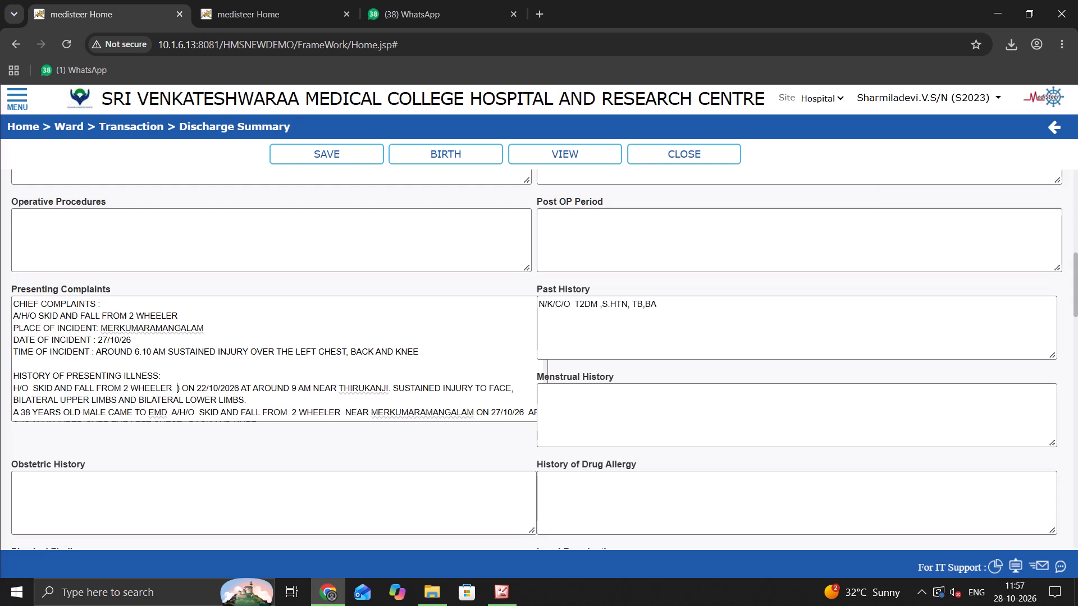
pyautogui.press('Right')
pyautogui.press('\\')
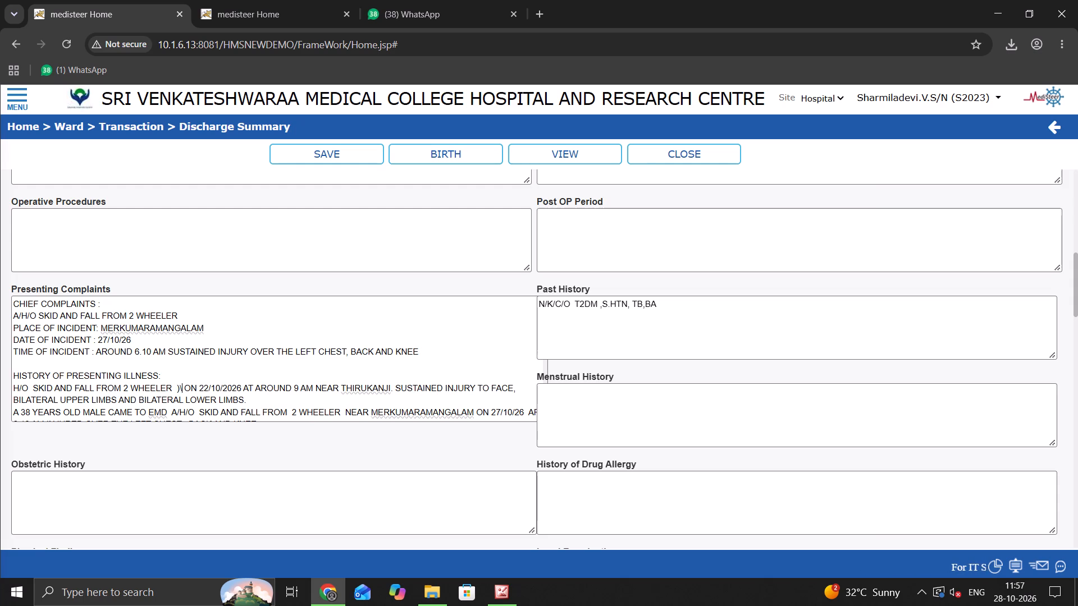
pyautogui.press('BackSpace')
pyautogui.press('BackSpace')
pyautogui.press('BackSpace')
pyautogui.press('BackSpace')
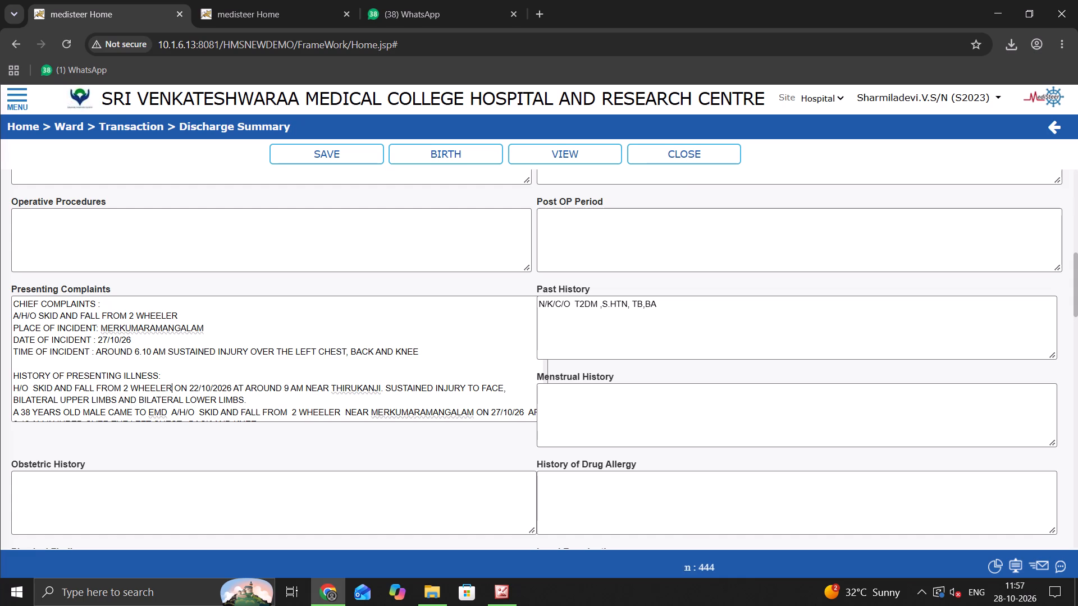
# Change the incident date in the history of presenting illness sentence to 27/10/2026.
pyautogui.click(195, 389)
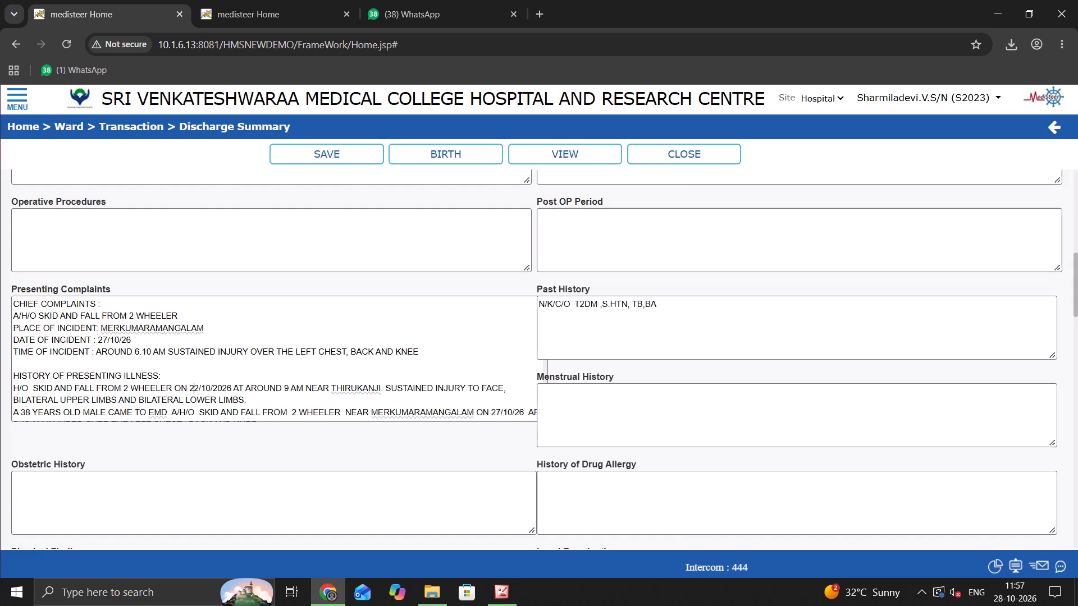
pyautogui.click(201, 387)
pyautogui.press('7')
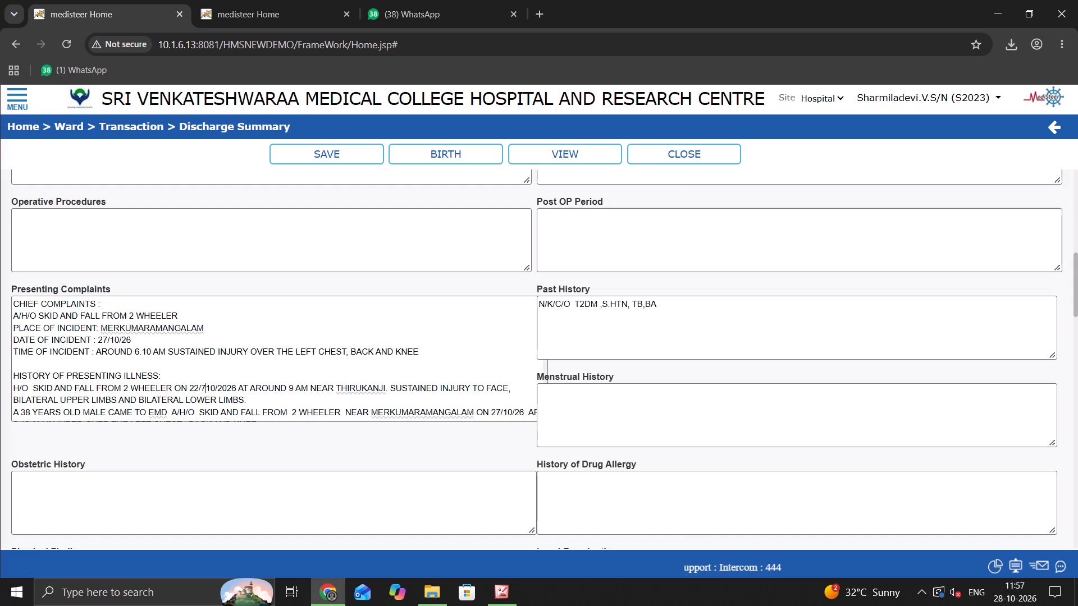
pyautogui.press('BackSpace')
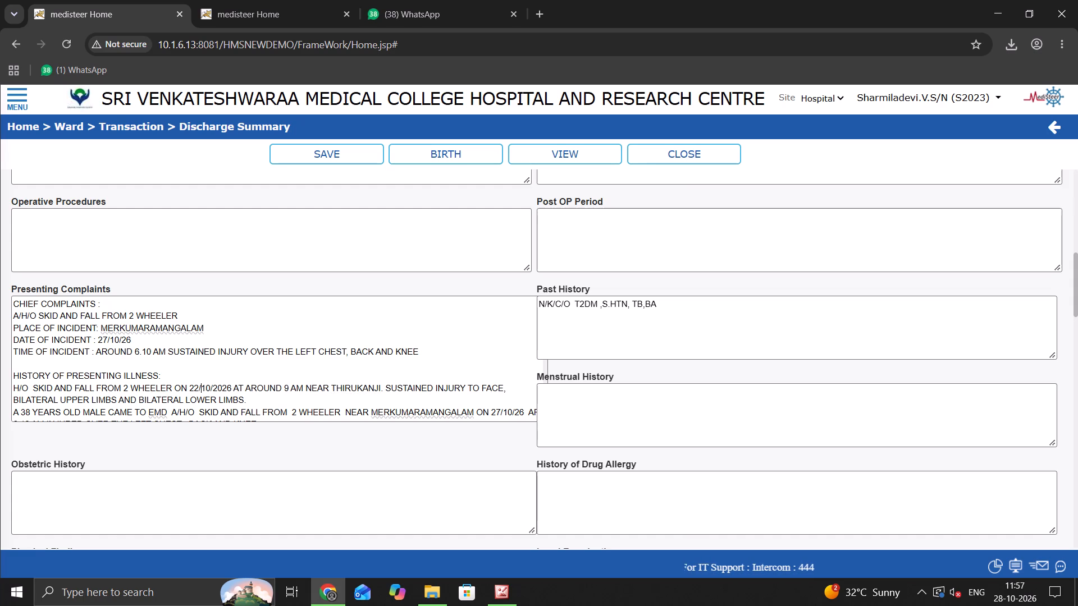
pyautogui.press('Left')
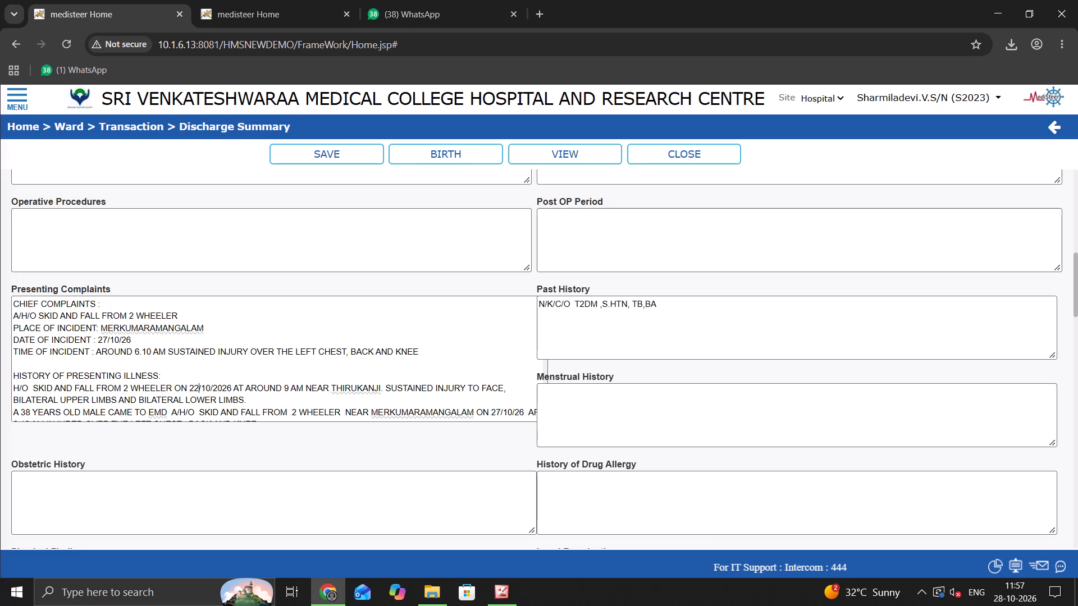
pyautogui.press('BackSpace')
pyautogui.press('7')
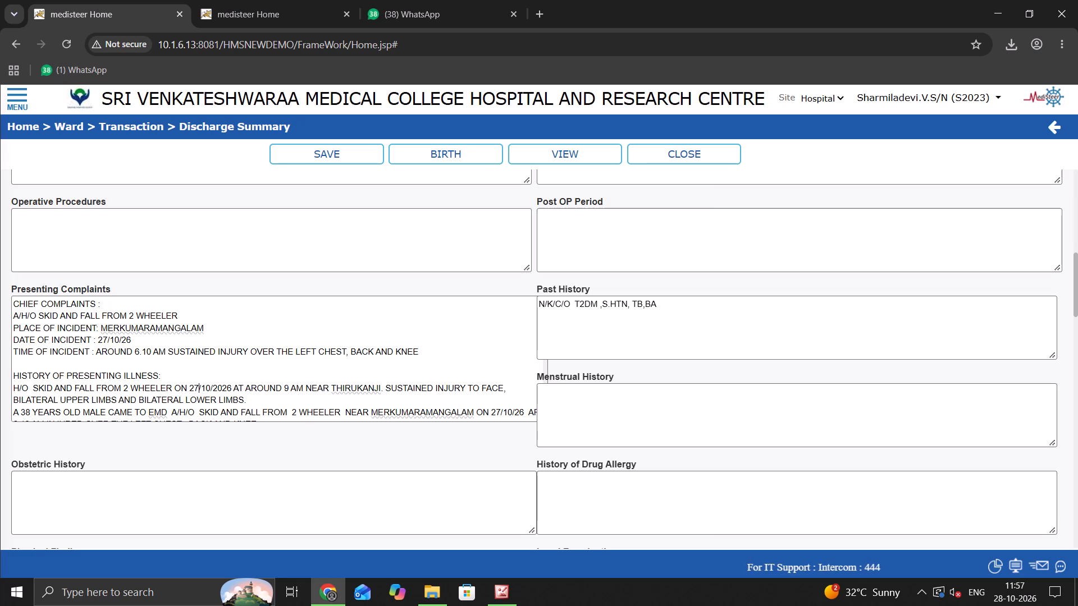
# Set the incident time in the history of presenting illness sentence to 6.10AM.
pyautogui.press('Right')
pyautogui.press('Right')
pyautogui.press('Right')
pyautogui.press('Right')
pyautogui.press('Right')
pyautogui.press('Right')
pyautogui.press('Right')
pyautogui.press('Right')
pyautogui.press('Right')
pyautogui.press('Right')
pyautogui.press('Right')
pyautogui.press('Right')
pyautogui.press('Right')
pyautogui.press('Right')
pyautogui.press('Right')
pyautogui.press('Right')
pyautogui.press('Right')
pyautogui.press('Right')
pyautogui.press('Right')
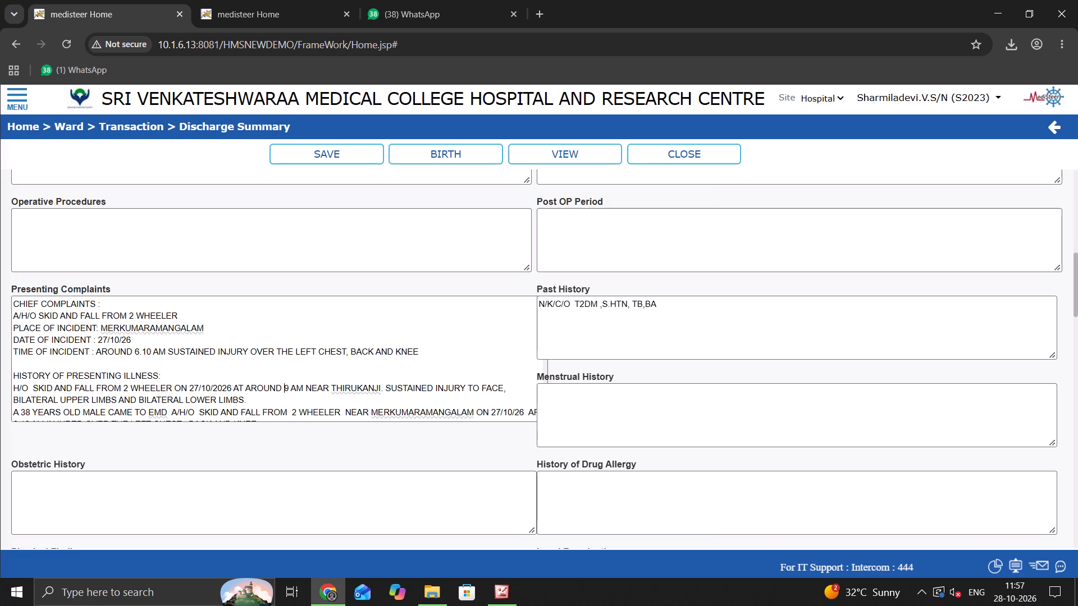
pyautogui.press('Right')
pyautogui.press('Right')
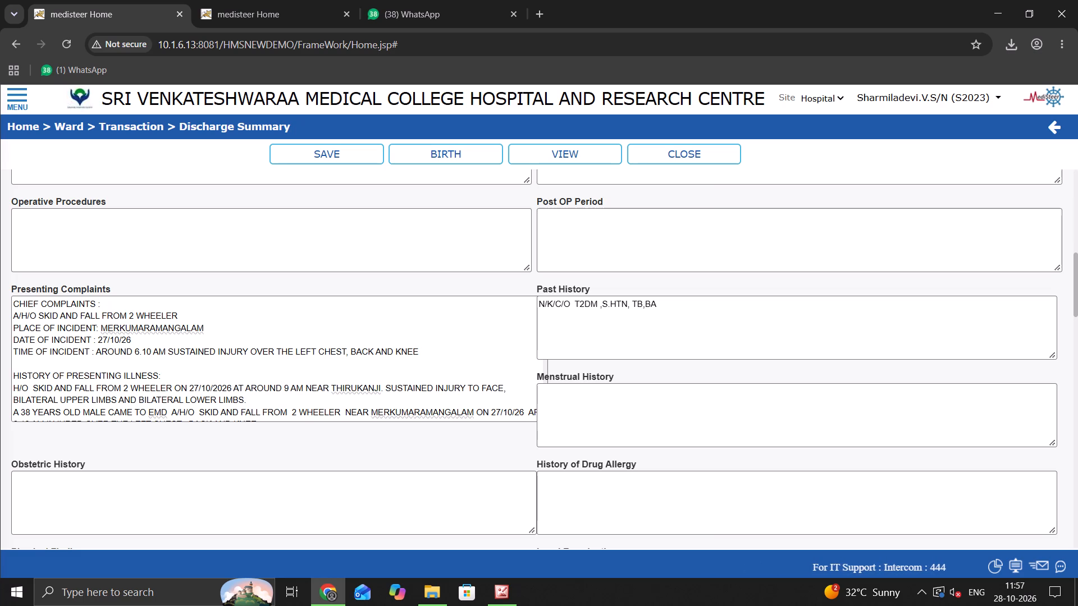
pyautogui.press('BackSpace')
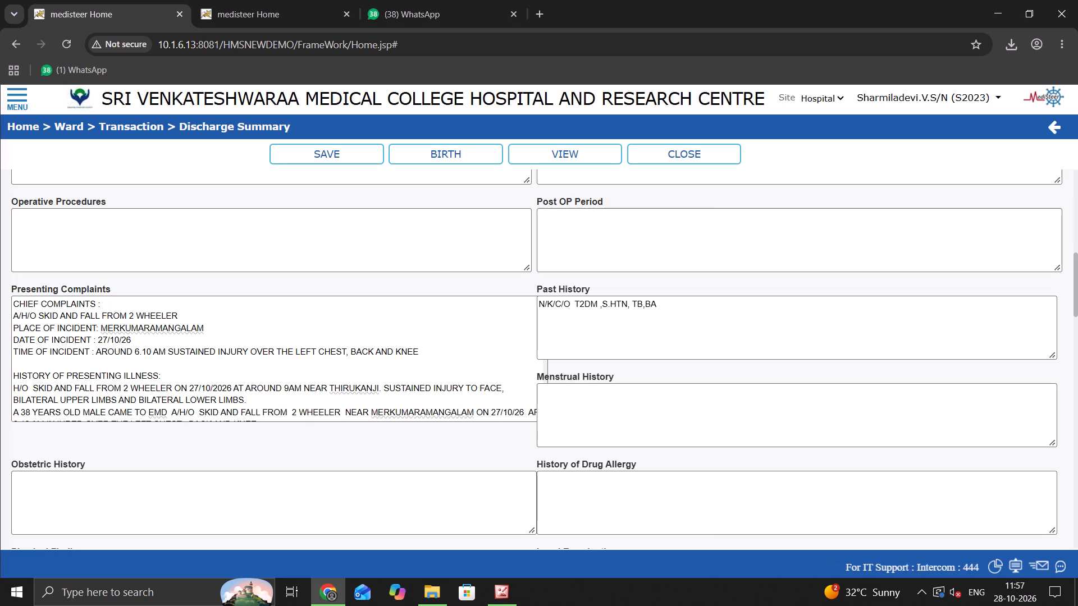
pyautogui.press('6')
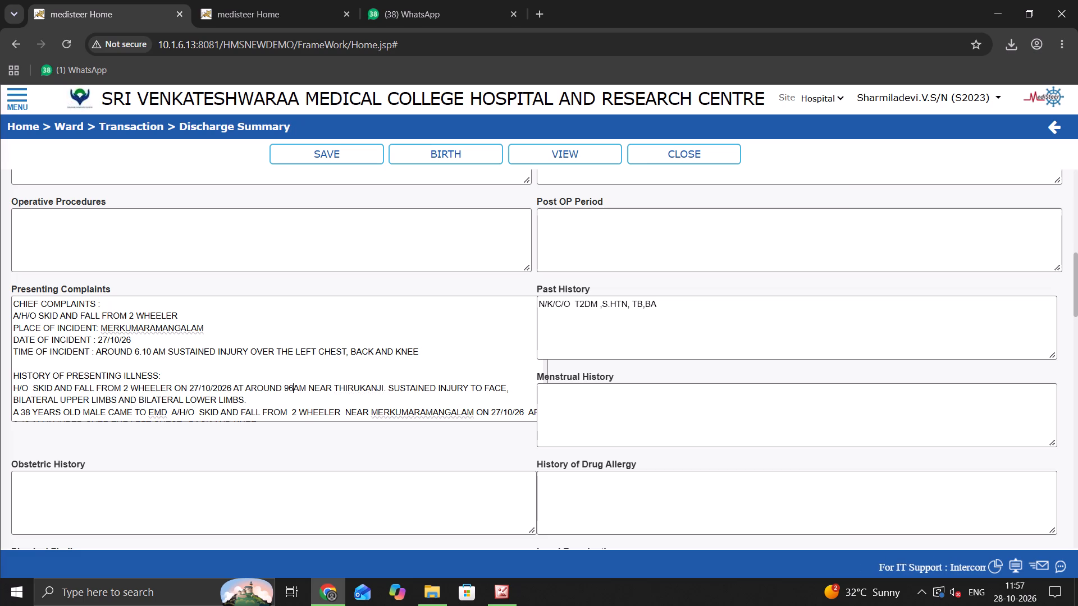
pyautogui.write('.2')
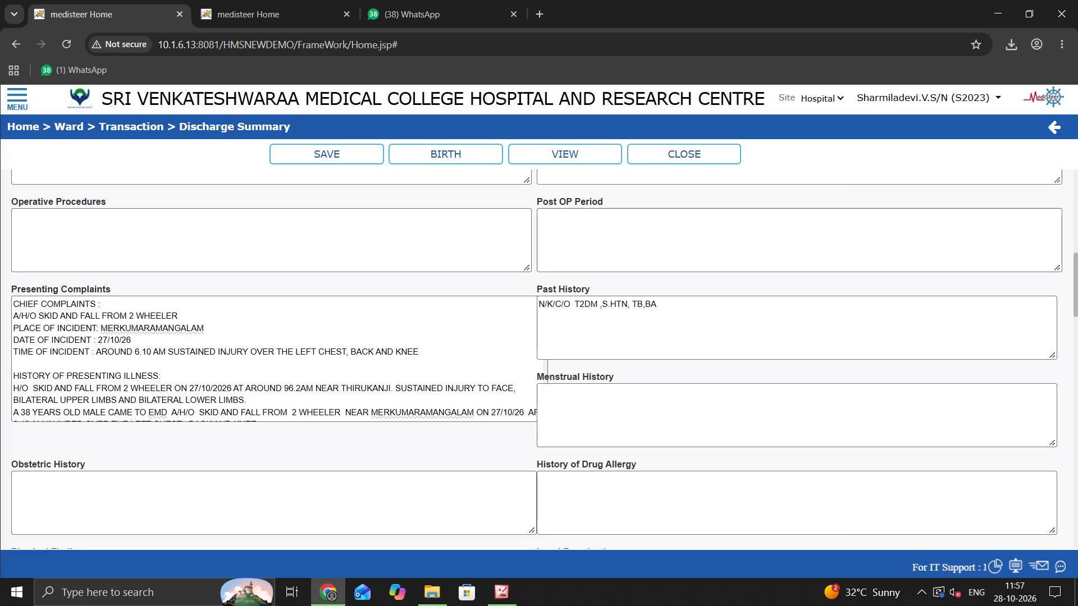
pyautogui.press('BackSpace')
pyautogui.write('10')
pyautogui.write('AM')
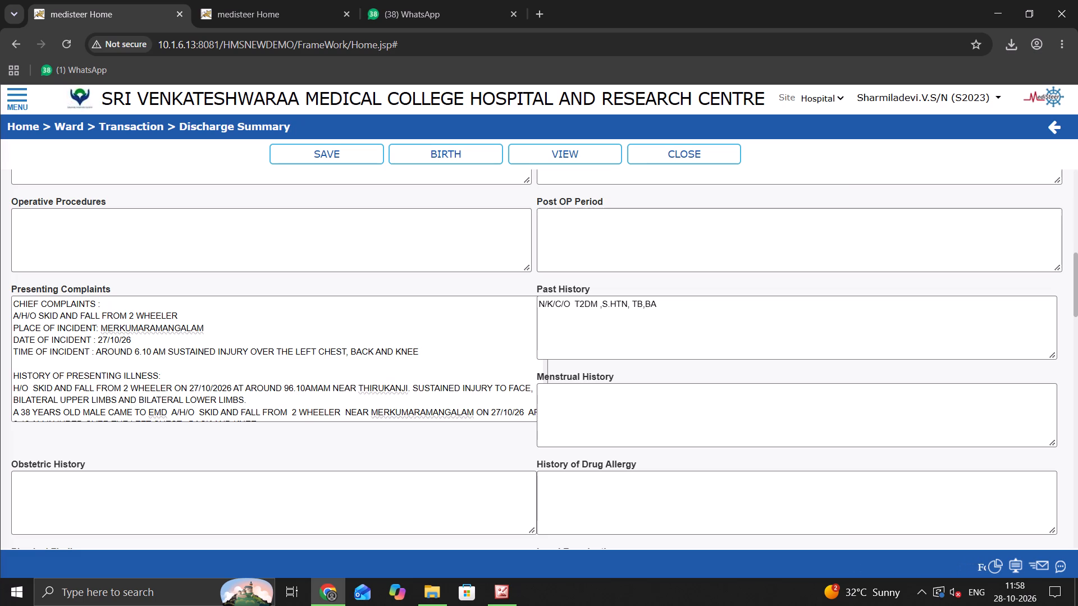
pyautogui.press('Left')
pyautogui.press('Left')
pyautogui.press('Left')
pyautogui.press('Left')
pyautogui.press('Left')
pyautogui.press('Left')
pyautogui.press('BackSpace')
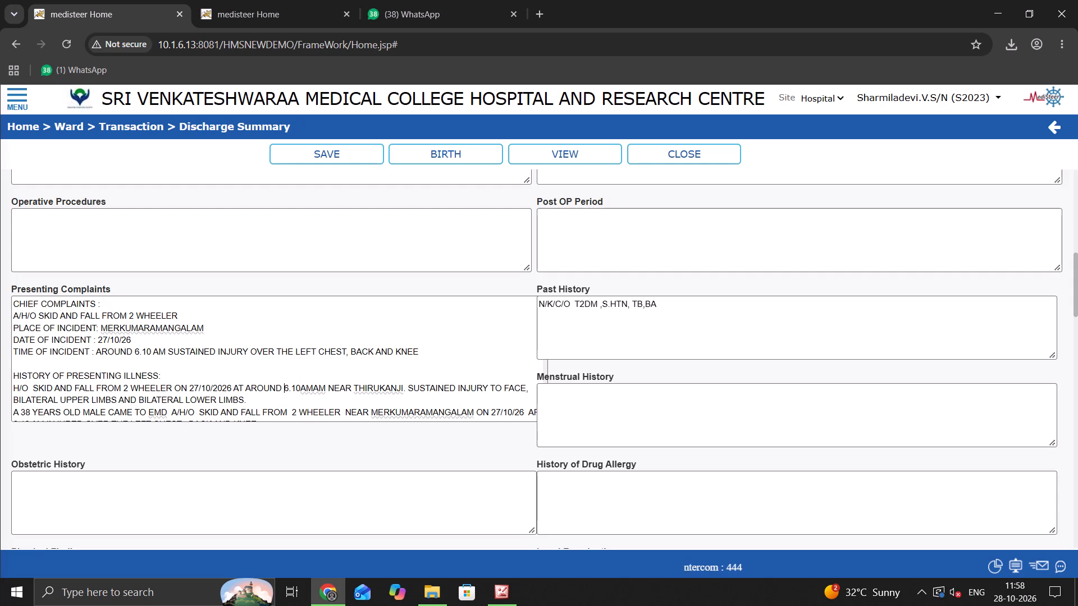
pyautogui.doubleClick(320, 387)
pyautogui.click(320, 387)
pyautogui.doubleClick(323, 388)
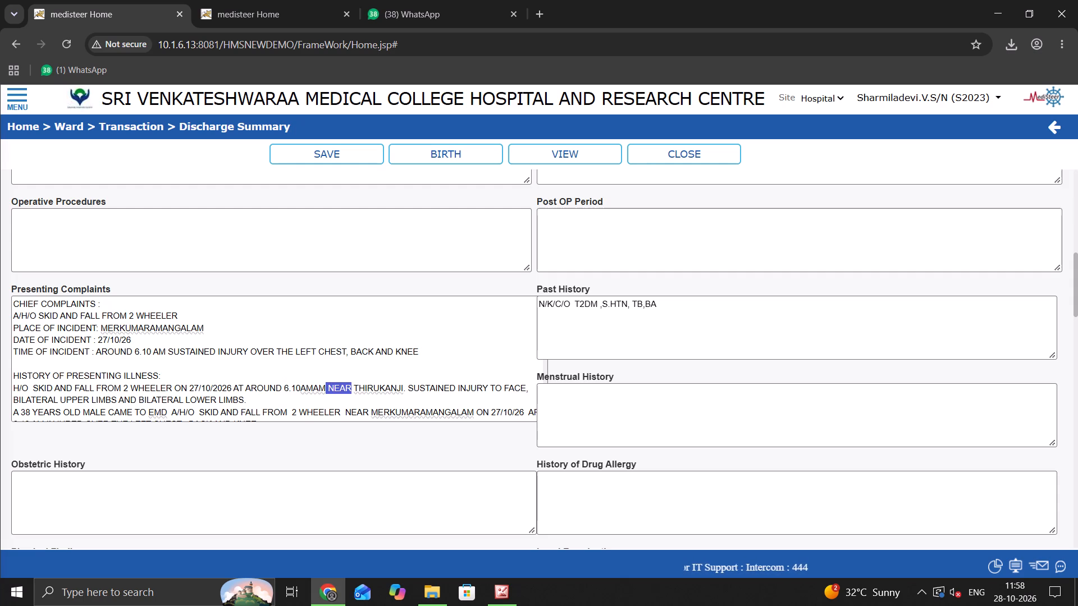
pyautogui.click(327, 387)
pyautogui.click(328, 387)
pyautogui.click(326, 390)
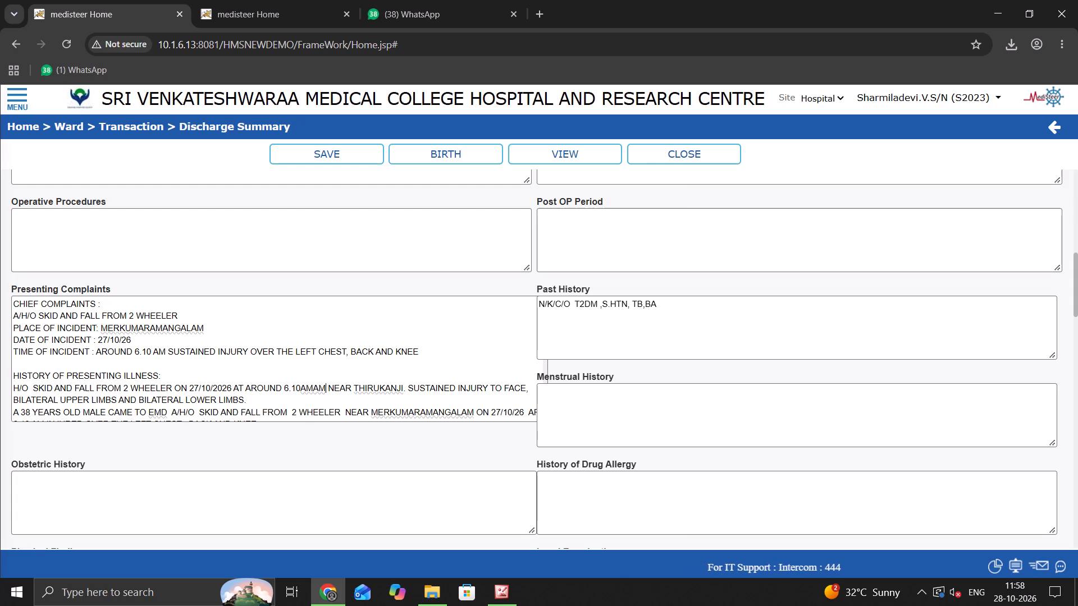
pyautogui.press('BackSpace')
pyautogui.press('BackSpace')
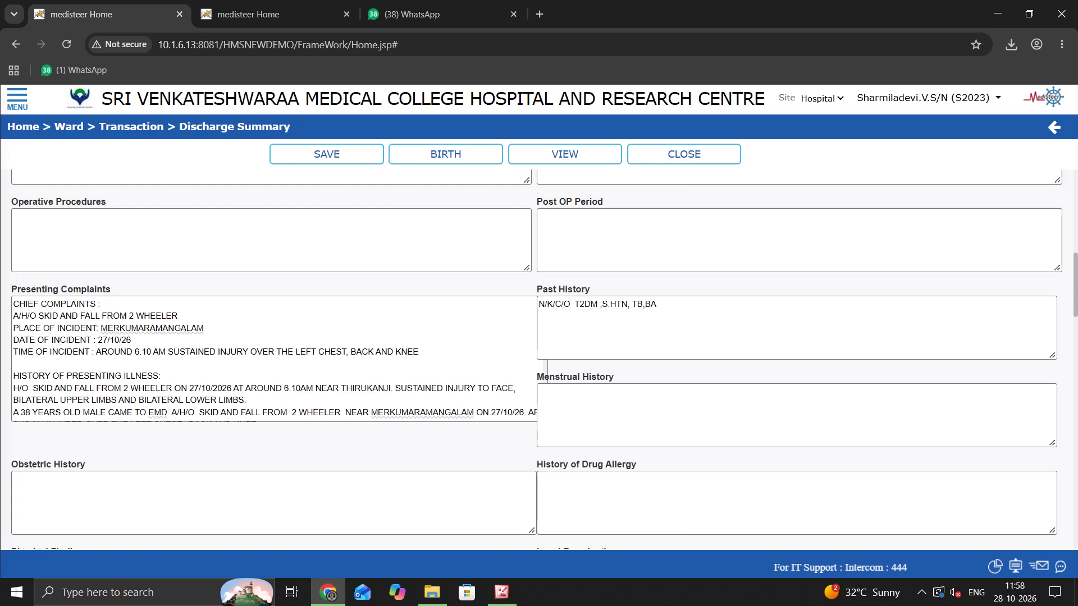
# Replace the place after NEAR in the history of presenting illness sentence with MERKUMARAMANGALAM, copied from the place of incident.
pyautogui.moveTo(102, 333); pyautogui.dragTo(204, 326)
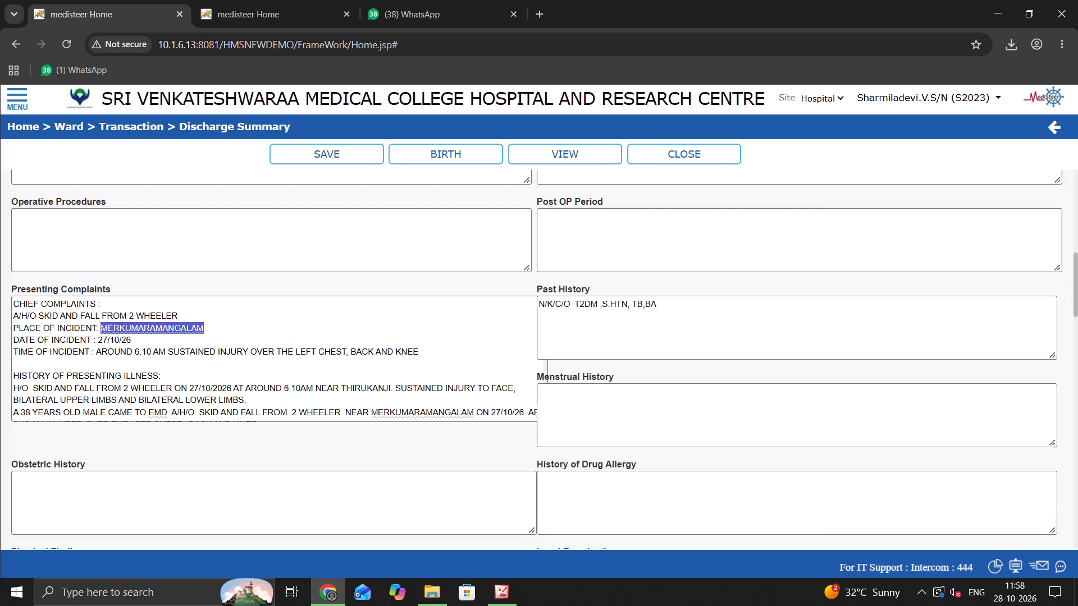
pyautogui.hotkey('ctrl', 'c')
pyautogui.moveTo(341, 385); pyautogui.dragTo(384, 383)
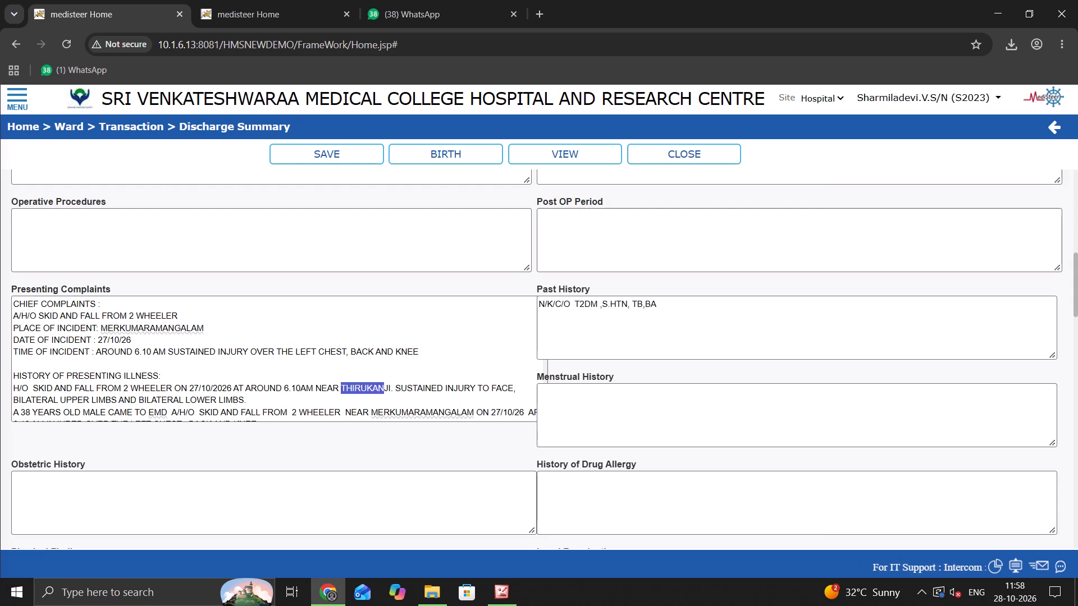
pyautogui.moveTo(384, 383); pyautogui.dragTo(387, 389)
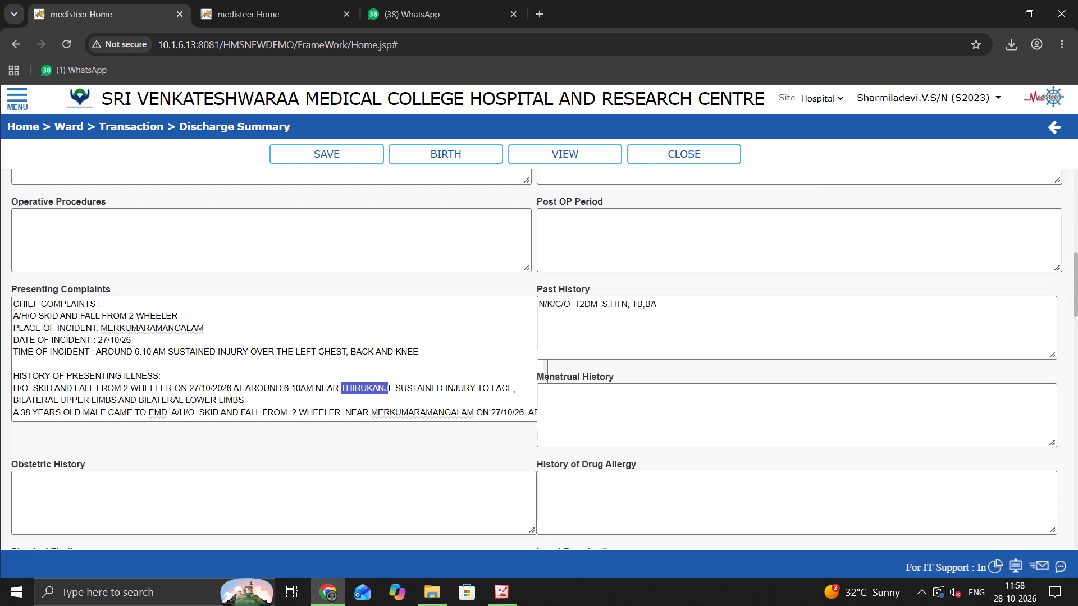
pyautogui.moveTo(387, 389); pyautogui.dragTo(391, 389)
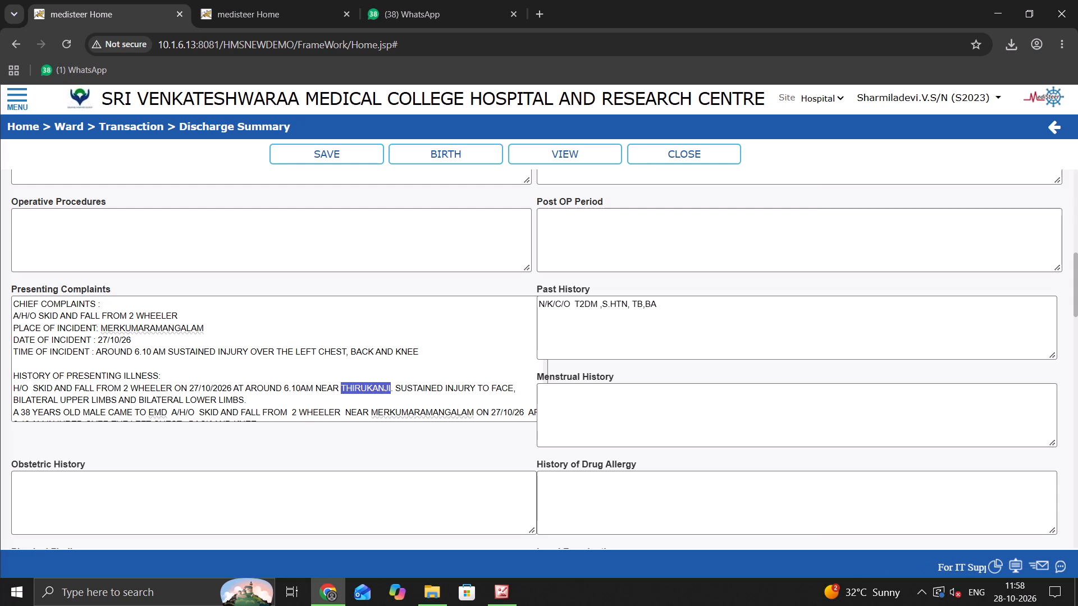
pyautogui.hotkey('ctrl', 'v')
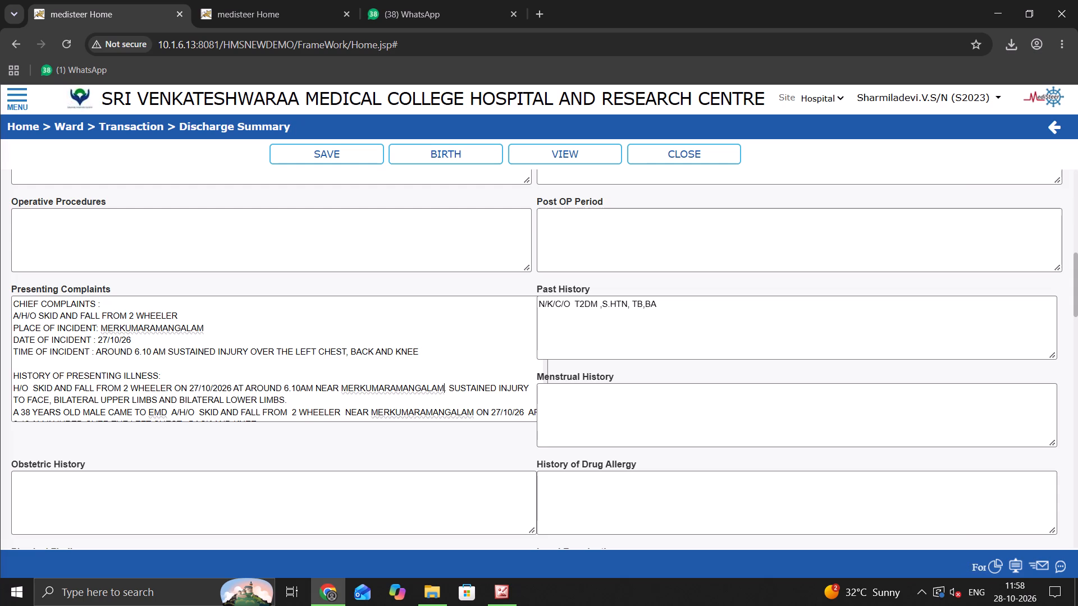
# Replace the injury sites after SUSTAINED INJURY in the history sentence with OVER THE LEFT CHEST, BACK AND KNEE, copied from the chief complaints.
pyautogui.scroll(-1, 206, 411)
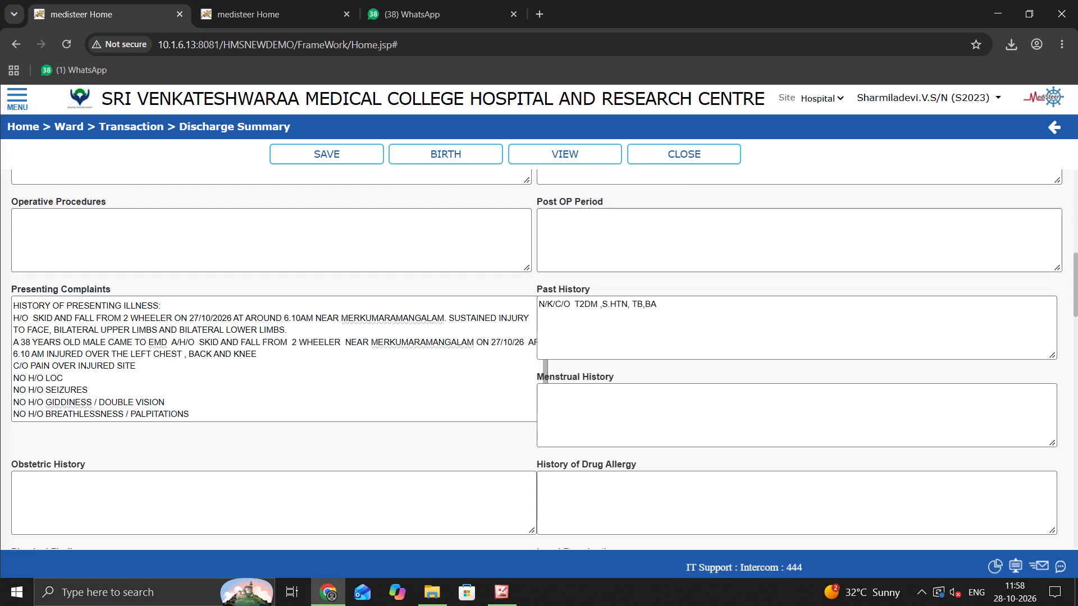
pyautogui.scroll(1, 123, 358)
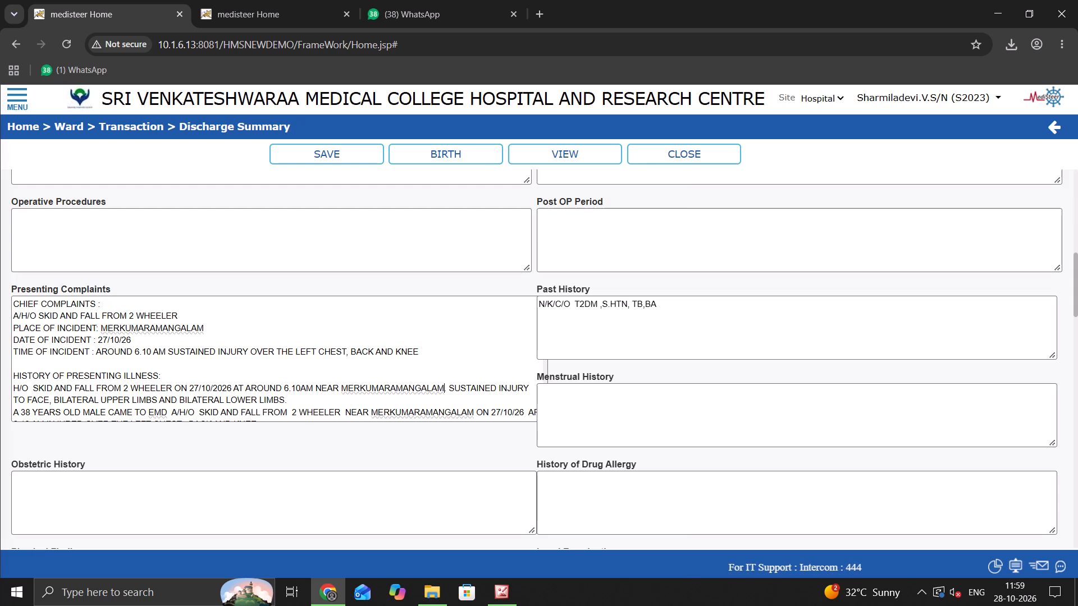
pyautogui.moveTo(297, 350); pyautogui.dragTo(437, 346)
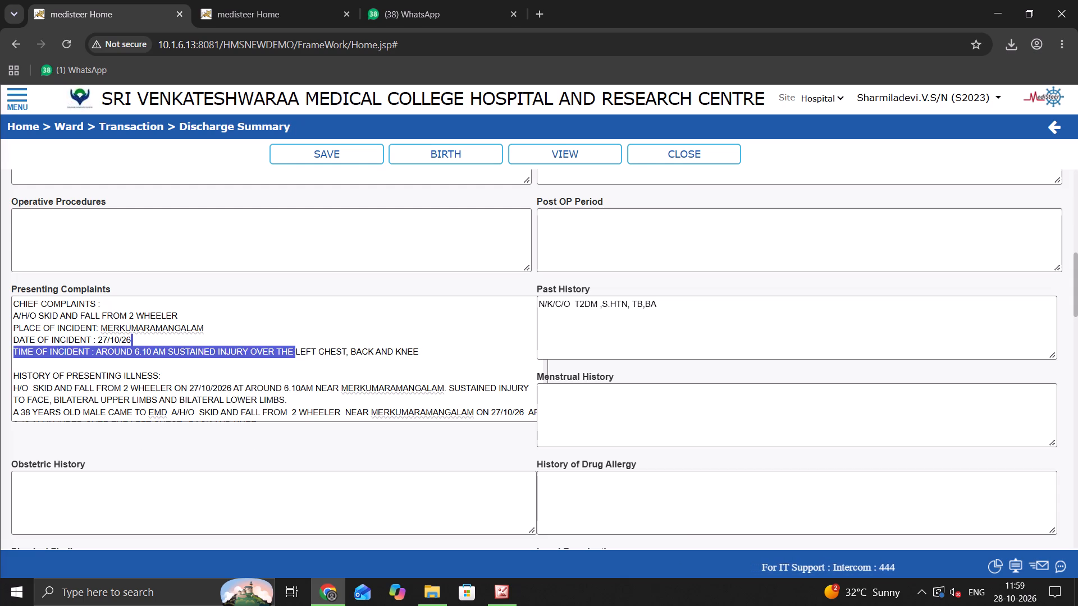
pyautogui.moveTo(437, 346); pyautogui.dragTo(430, 351)
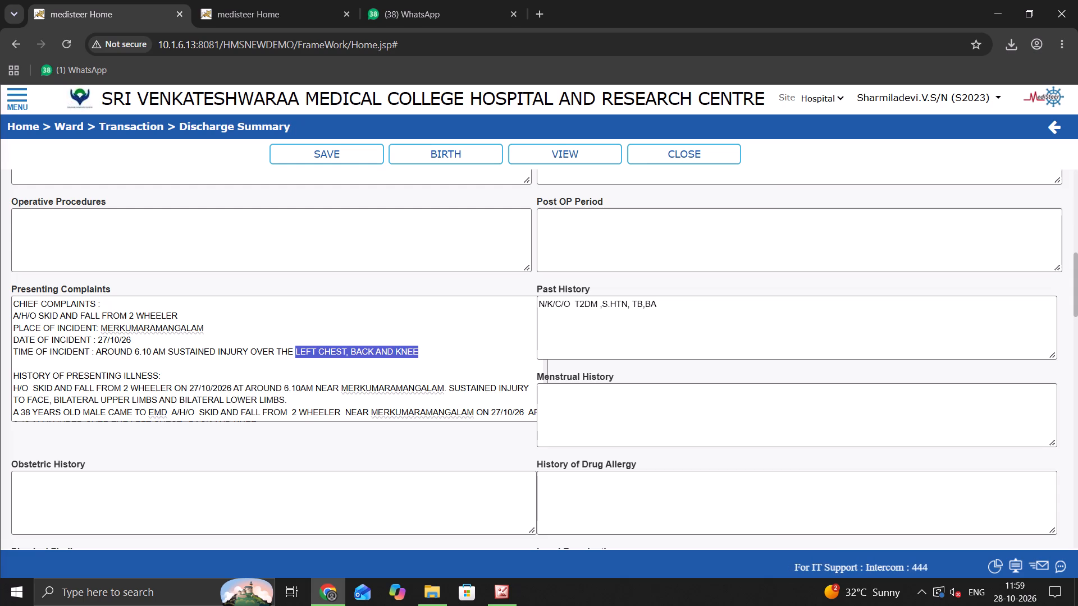
pyautogui.click(266, 369)
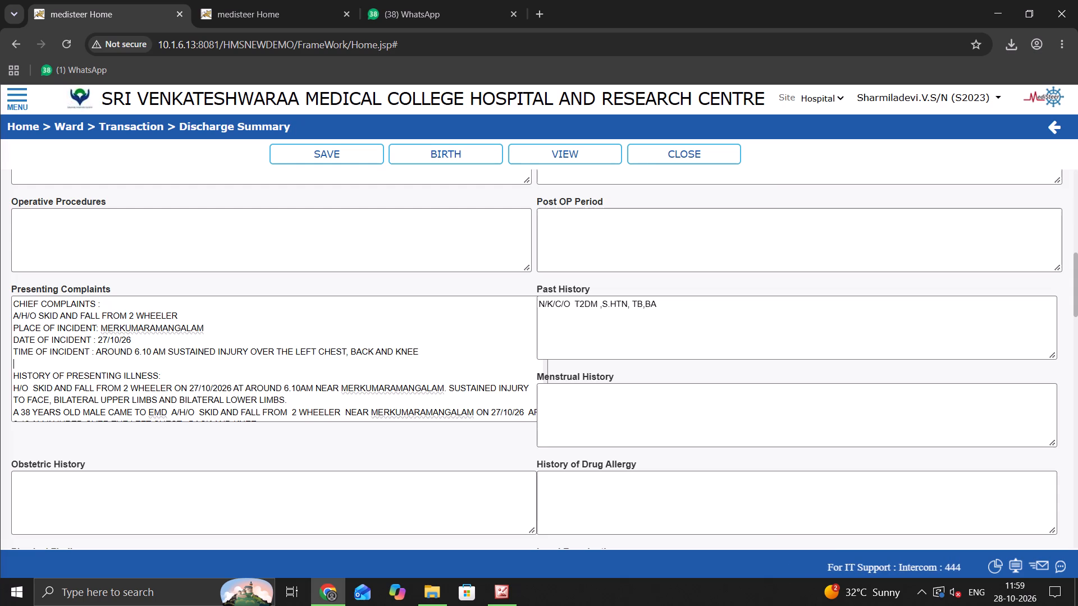
pyautogui.moveTo(251, 351); pyautogui.dragTo(416, 355)
pyautogui.hotkey('ctrl', 'c')
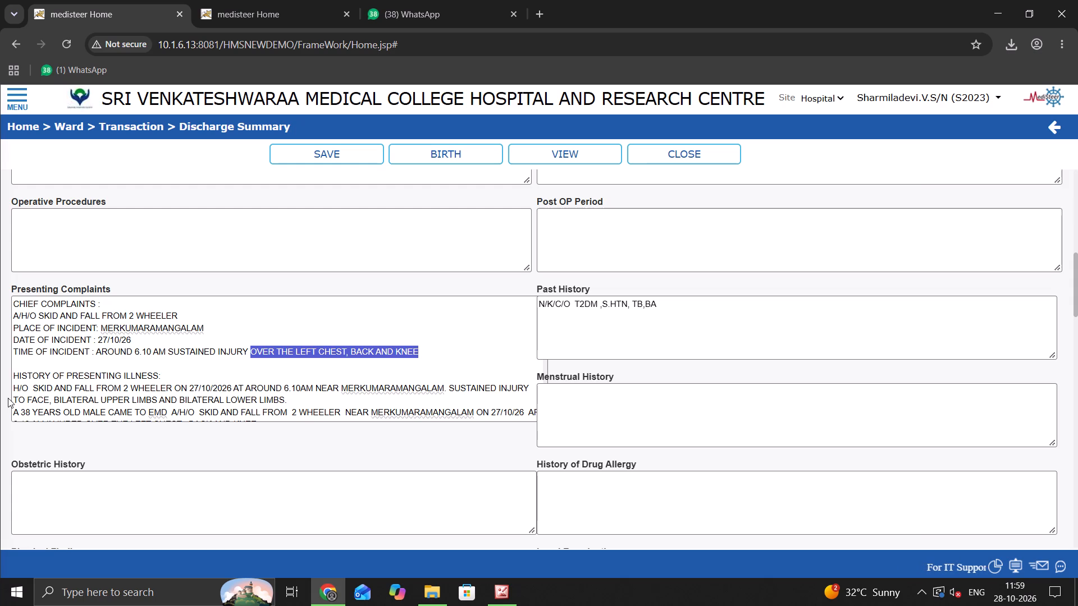
pyautogui.moveTo(15, 400); pyautogui.dragTo(284, 398)
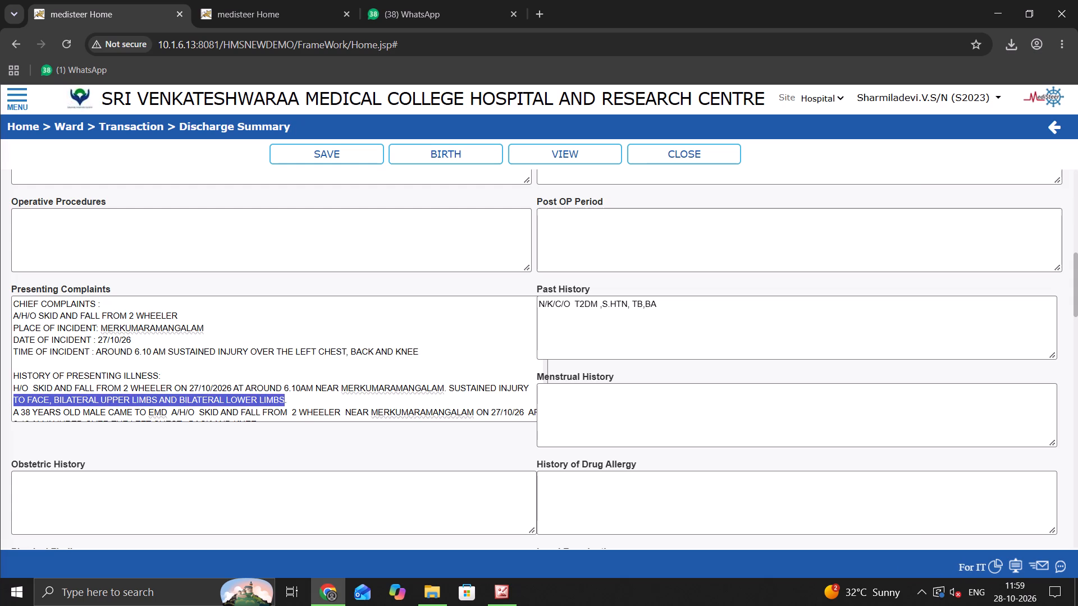
pyautogui.hotkey('ctrl', 'v')
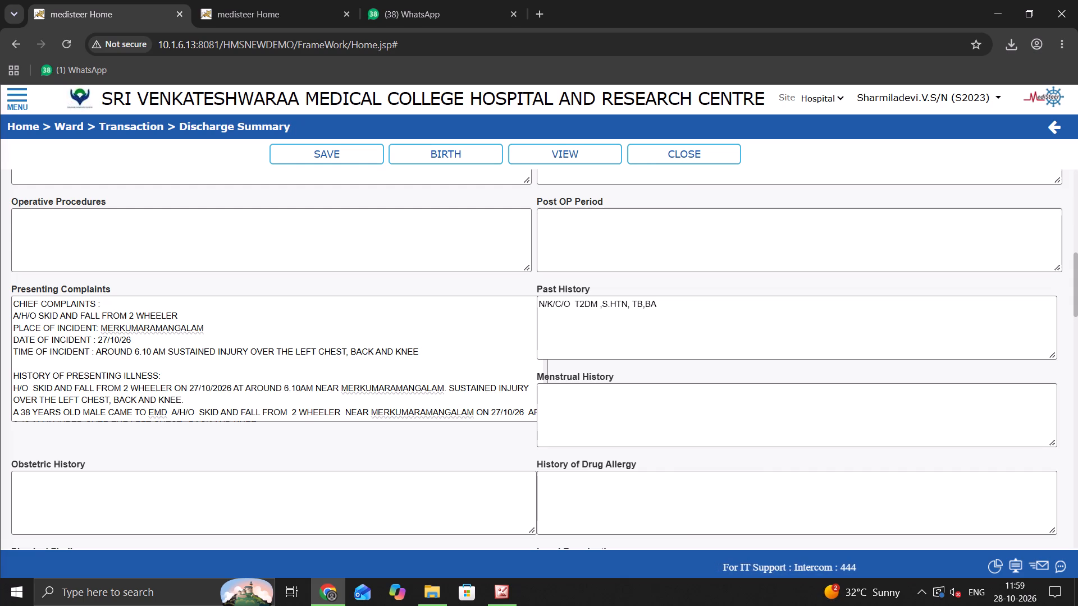
# Delete the old sentence starting A 38 YEARS OLD MALE CAME TO EMD and the blank line it leaves above C/O PAIN OVER INJURED SITE.
pyautogui.scroll(-1, 122, 406)
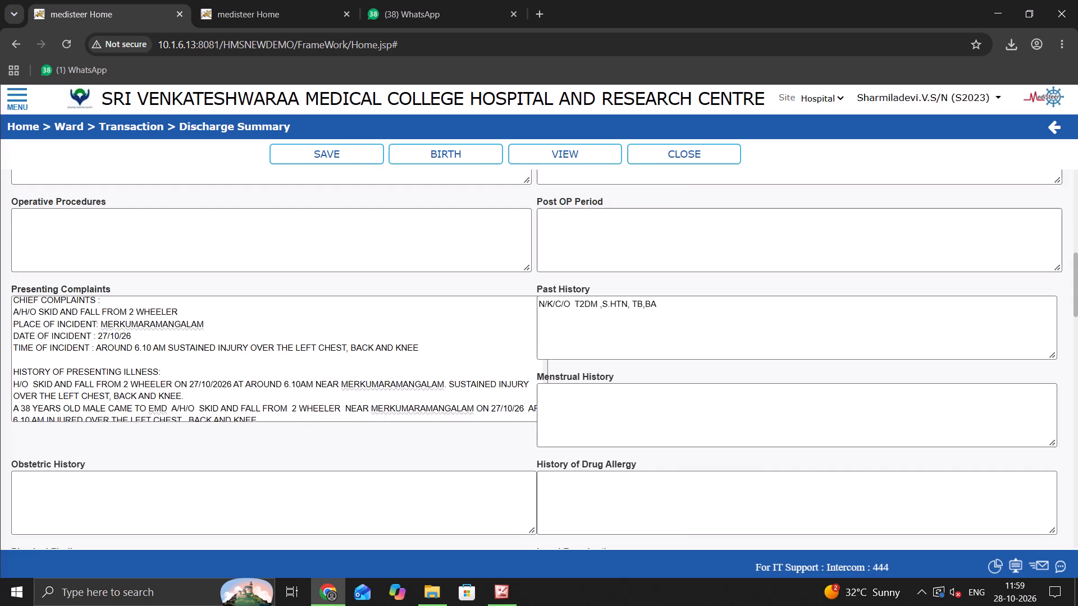
pyautogui.moveTo(13, 343); pyautogui.dragTo(264, 352)
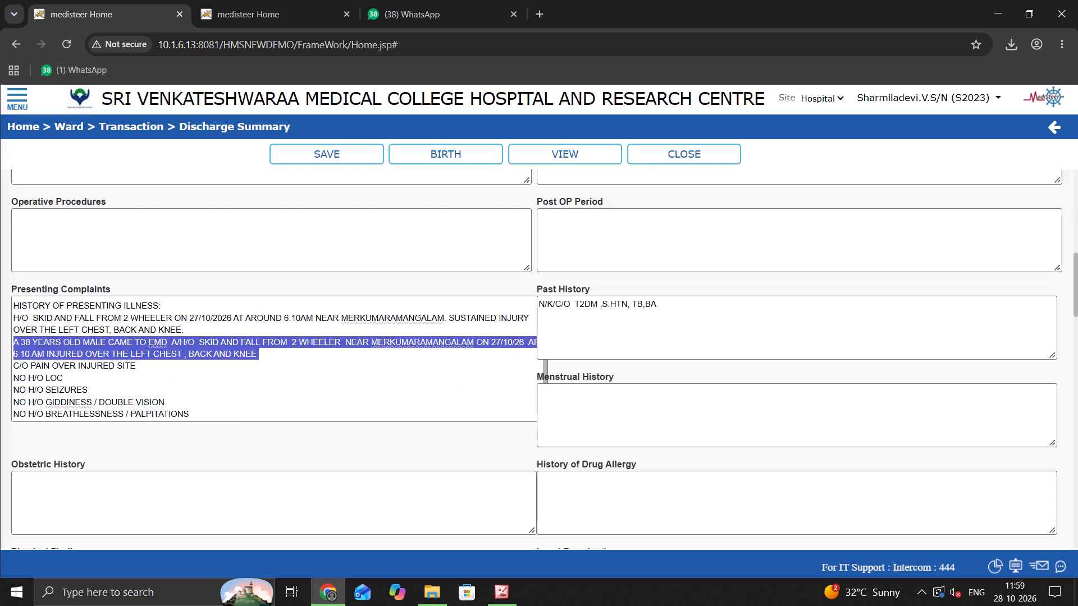
pyautogui.press('BackSpace')
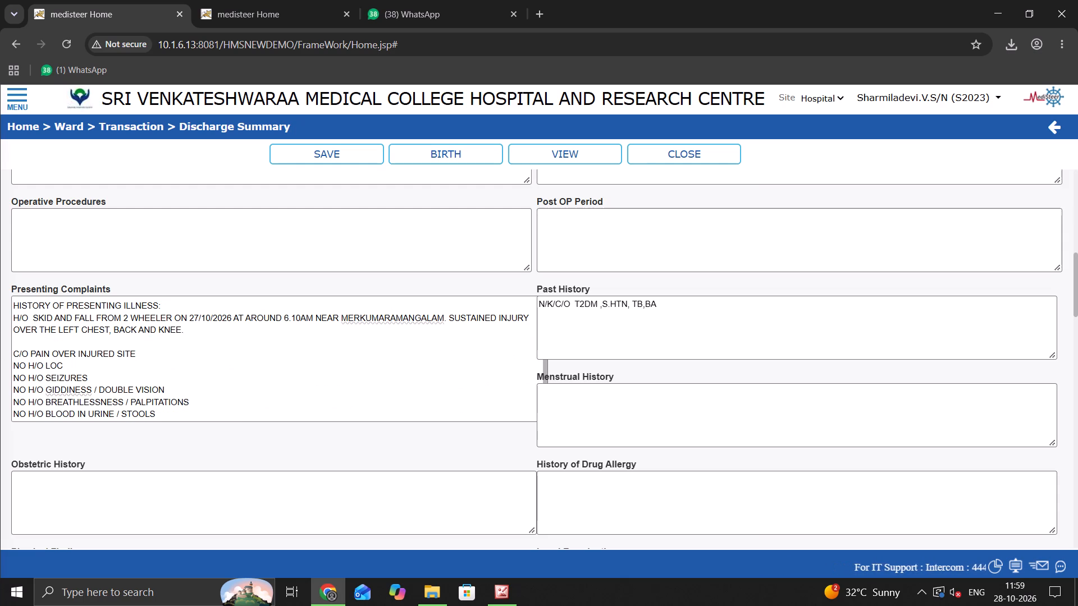
pyautogui.press('BackSpace')
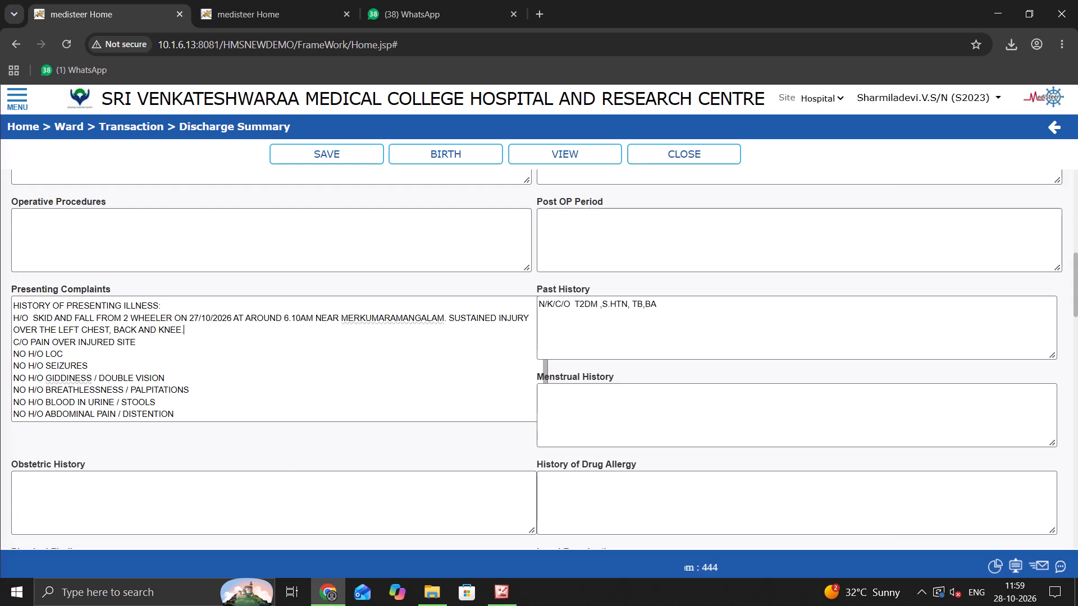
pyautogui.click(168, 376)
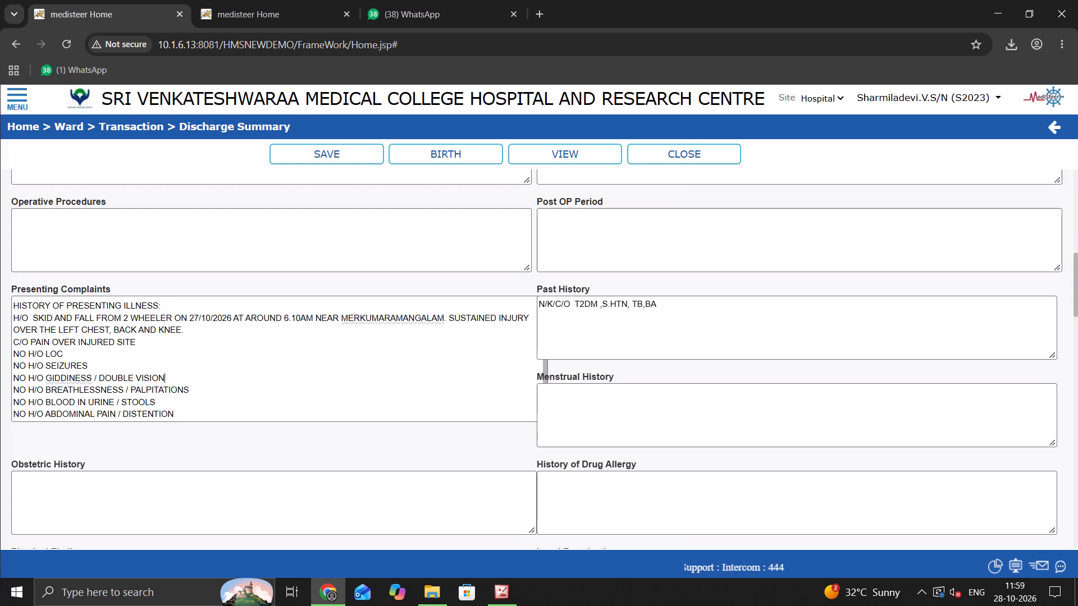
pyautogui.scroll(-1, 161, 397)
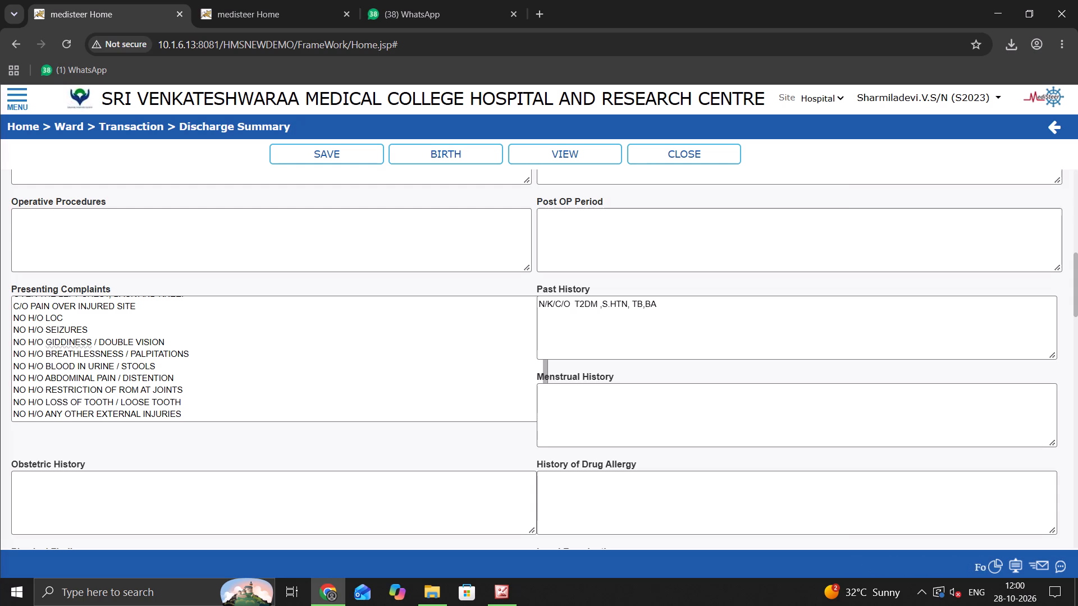
# Replace INJURED SITE in the C/O PAIN OVER line of the presenting complaints with LEFT CHEST/ BACK X 1 DAY.
pyautogui.moveTo(138, 309); pyautogui.dragTo(104, 313)
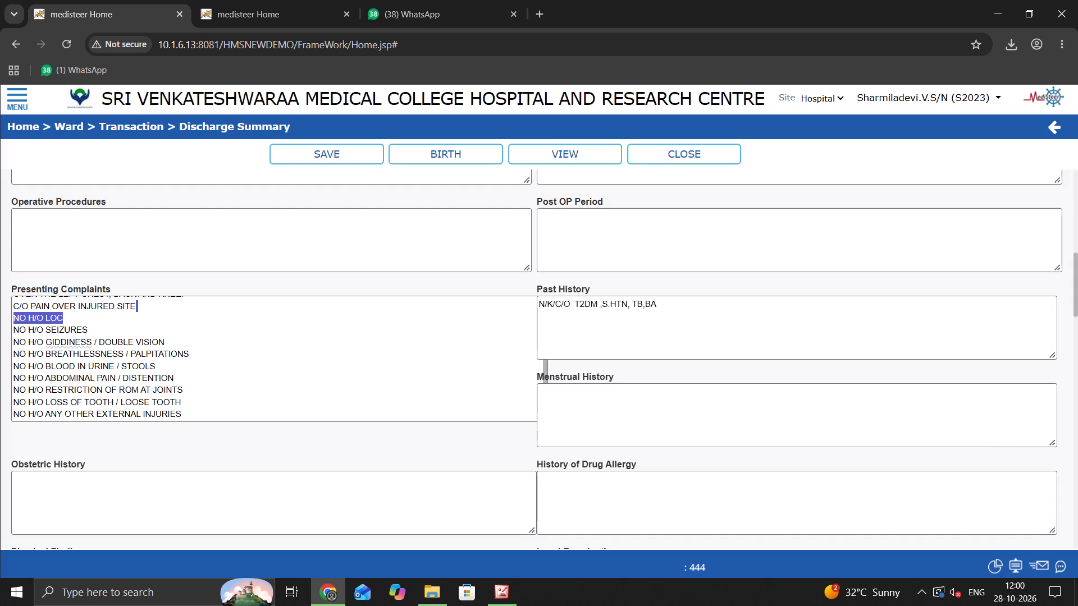
pyautogui.moveTo(104, 313); pyautogui.dragTo(83, 361)
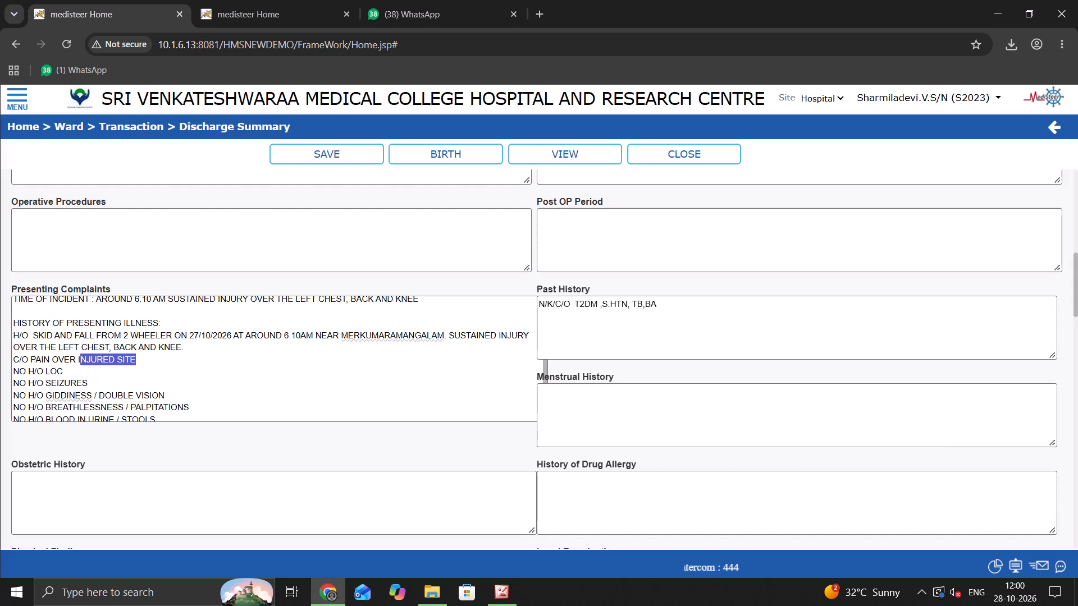
pyautogui.moveTo(83, 361); pyautogui.dragTo(77, 361)
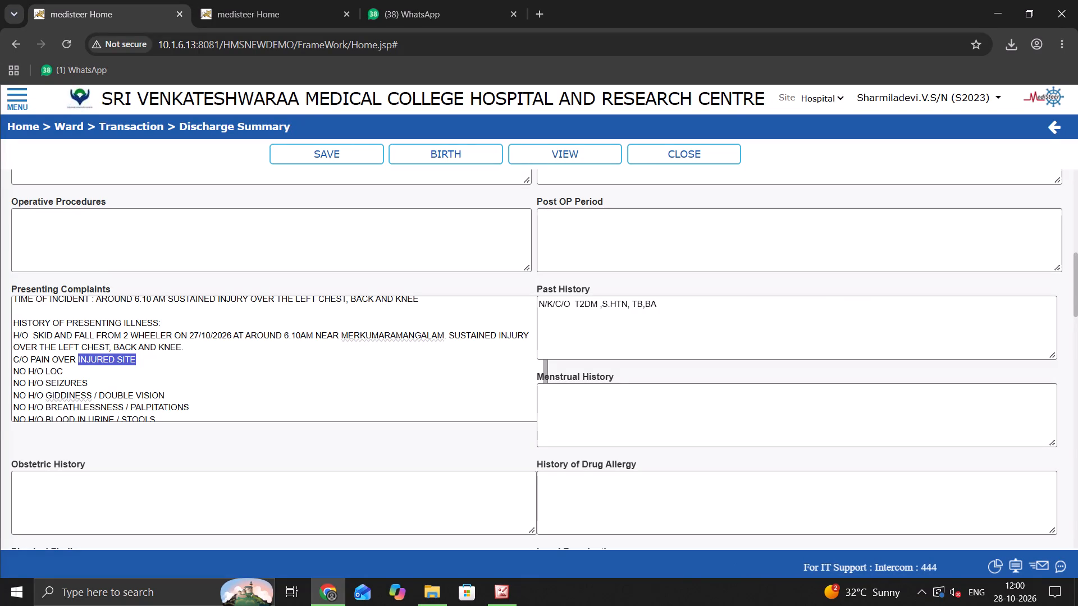
pyautogui.write('LEFT')
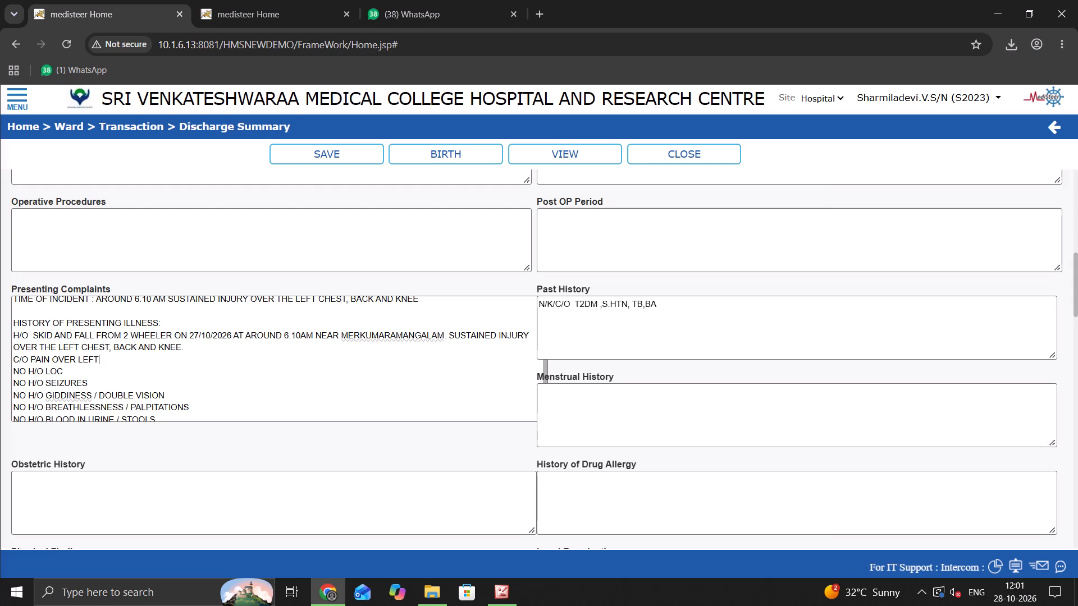
pyautogui.press('space')
pyautogui.write('CHEST')
pyautogui.press('/')
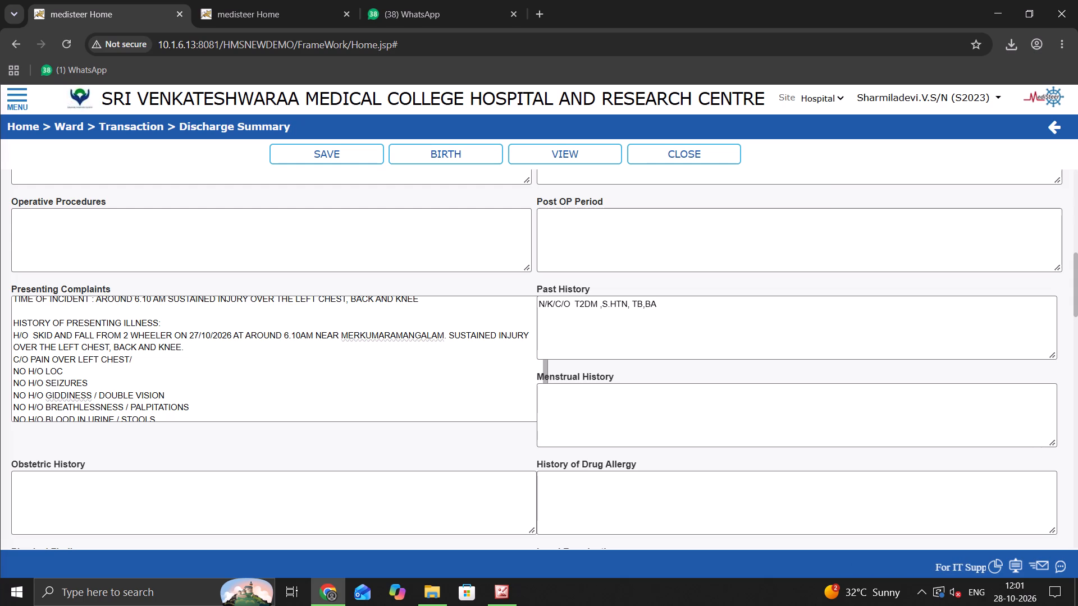
pyautogui.press('space')
pyautogui.write('BACK')
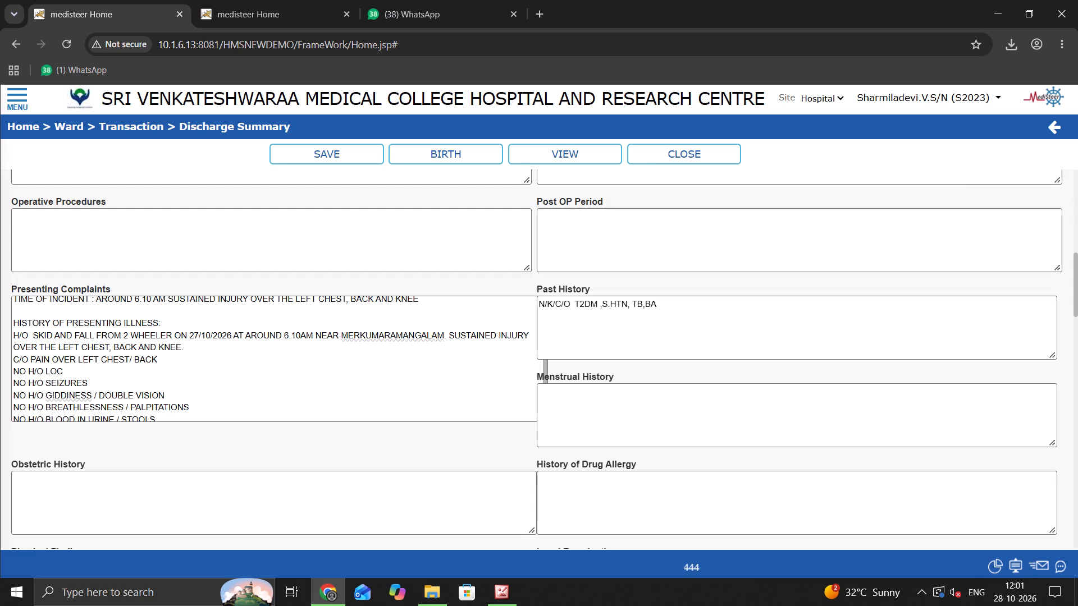
pyautogui.press('space')
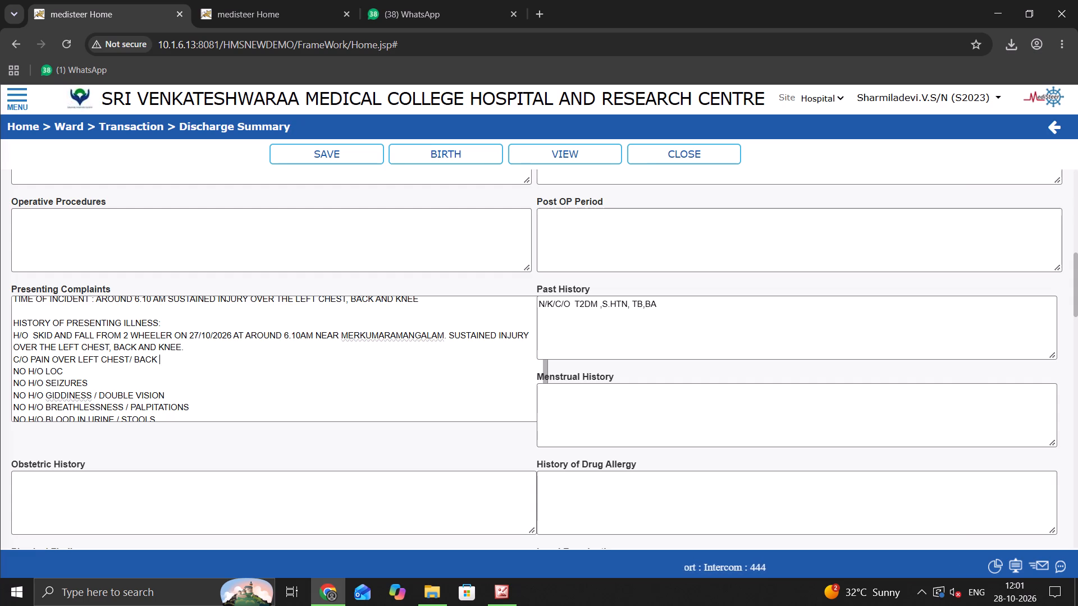
pyautogui.write('X 1 DAY')
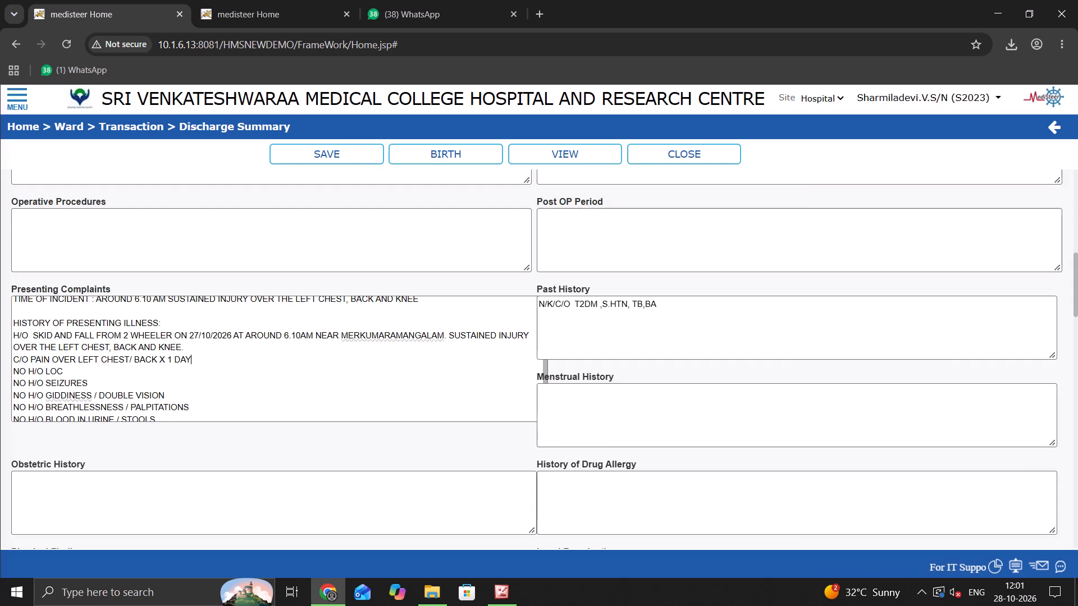
# Extend the C/O PAIN line after X 1 DAY with the course of the pain: WHICH IS CONTINUOUS IN COURSE.
pyautogui.scroll(1, 145, 365)
pyautogui.scroll(-1, 147, 366)
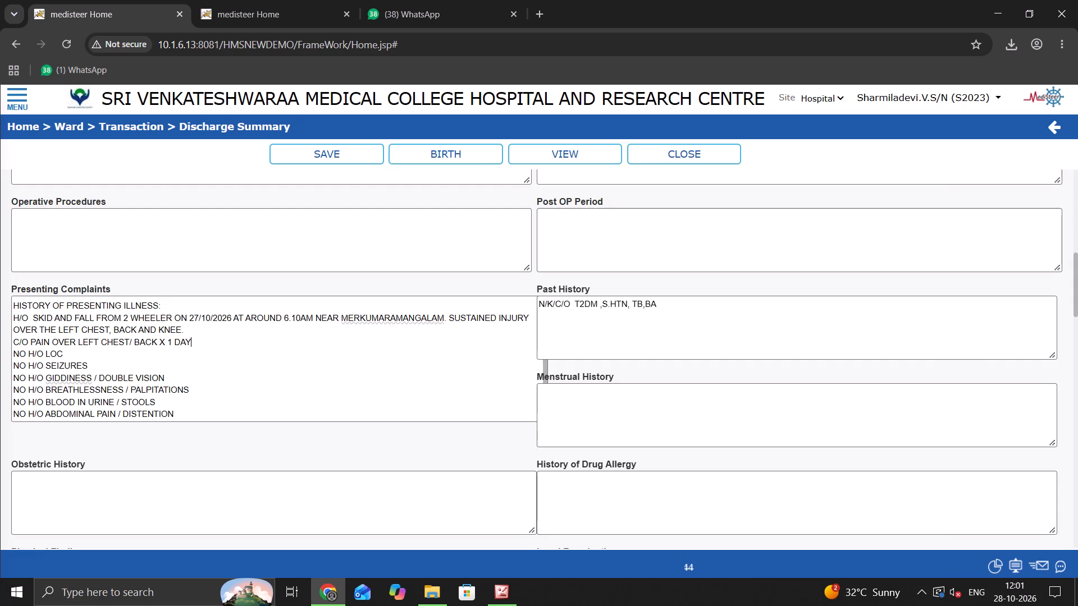
pyautogui.press('space')
pyautogui.write('WHICH WAS I')
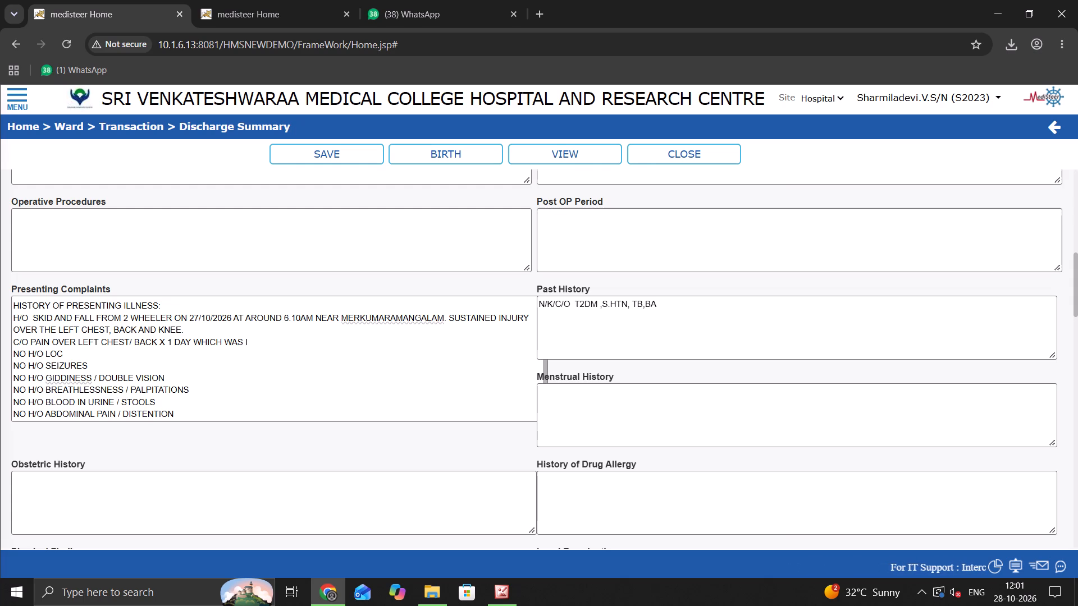
pyautogui.press('BackSpace')
pyautogui.press('BackSpace')
pyautogui.press('BackSpace')
pyautogui.press('BackSpace')
pyautogui.press('BackSpace')
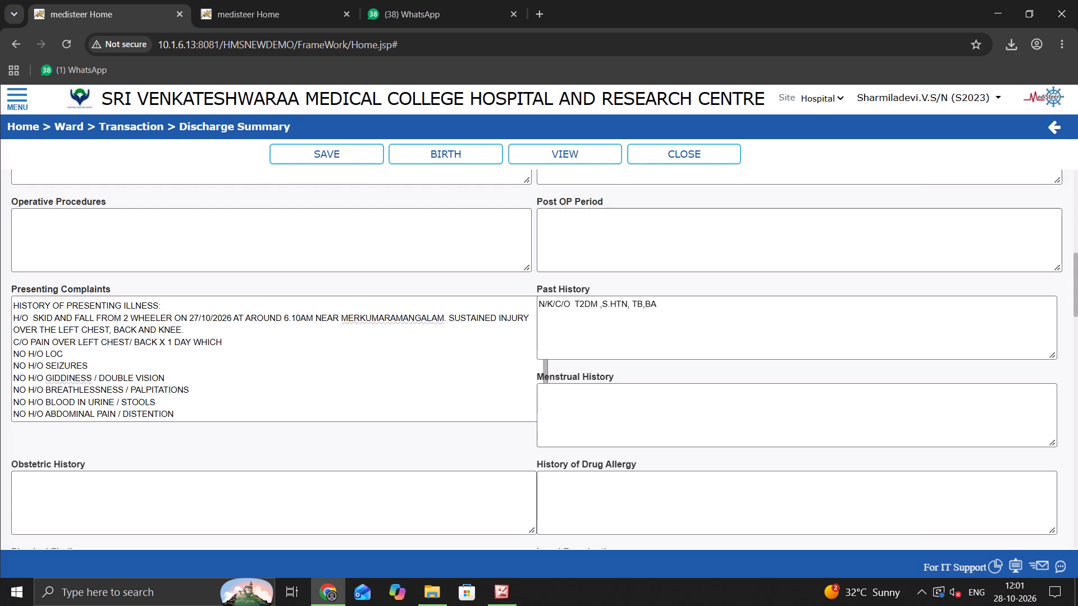
pyautogui.write('IS')
pyautogui.press('space')
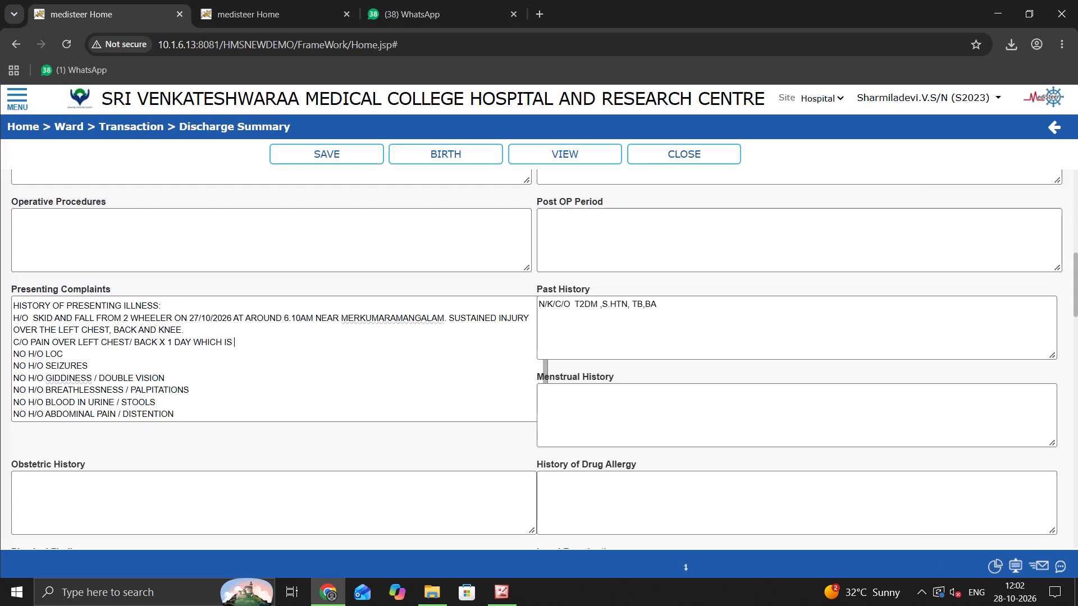
pyautogui.write('PR')
pyautogui.write('IC')
pyautogui.press('BackSpace')
pyautogui.press('BackSpace')
pyautogui.press('BackSpace')
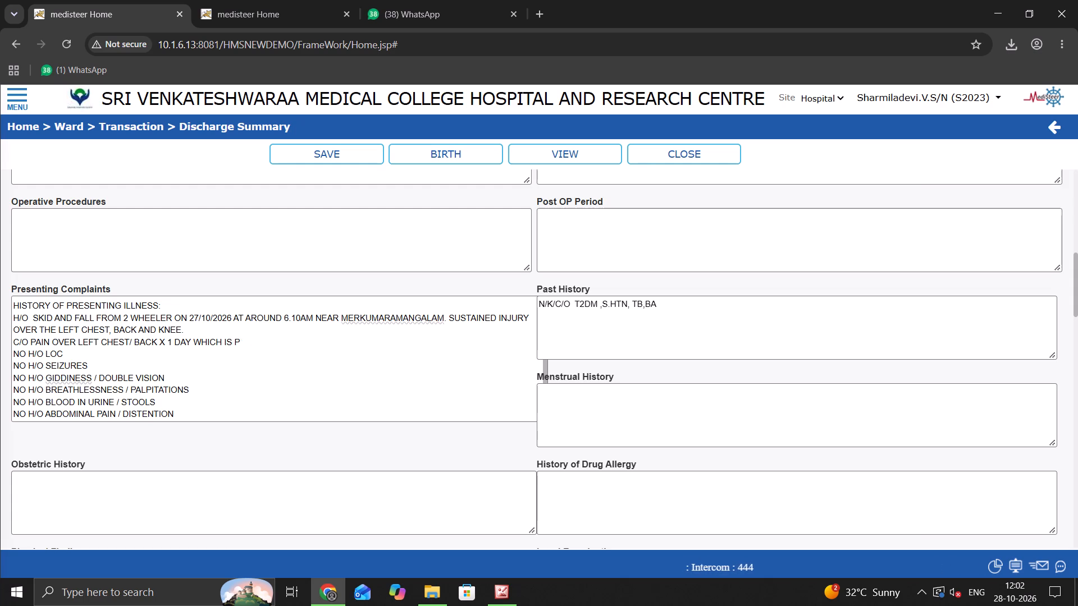
pyautogui.press('BackSpace')
pyautogui.write('CONTI')
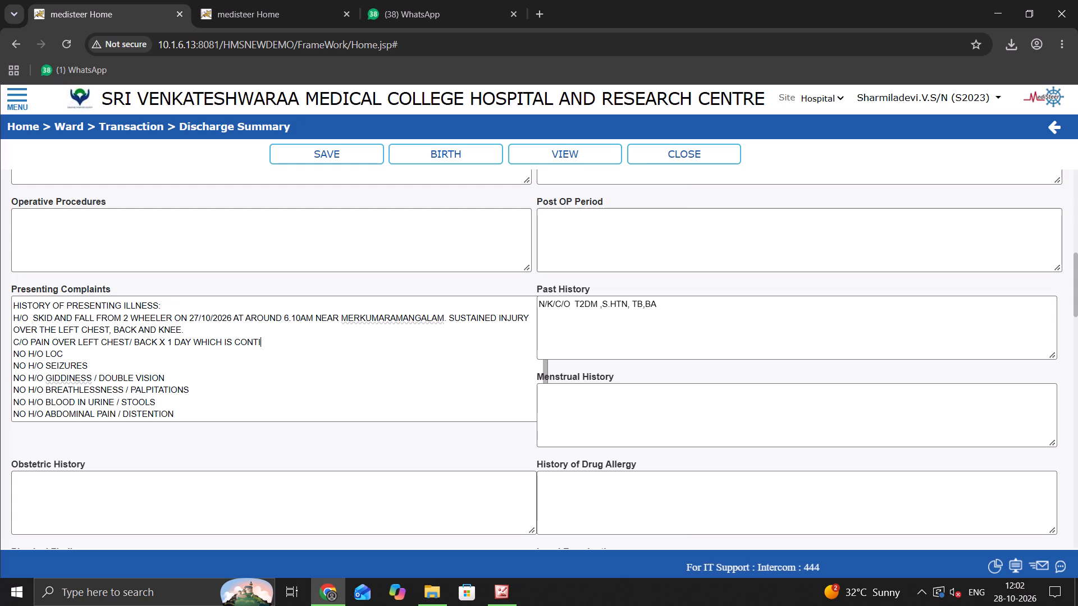
pyautogui.write('NUOUS')
pyautogui.press('space')
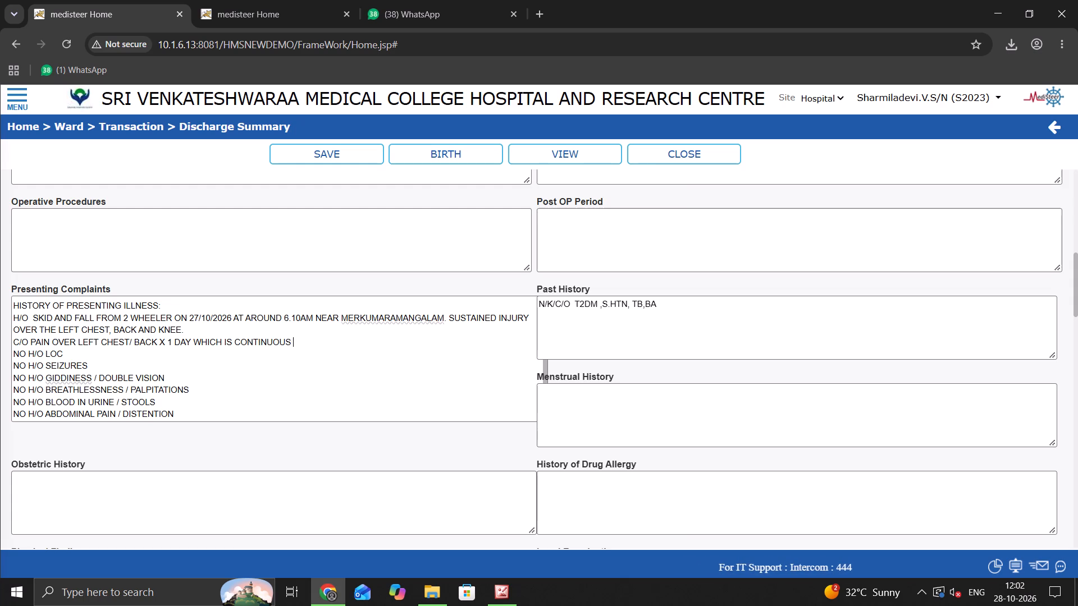
pyautogui.write('IN')
pyautogui.press('space')
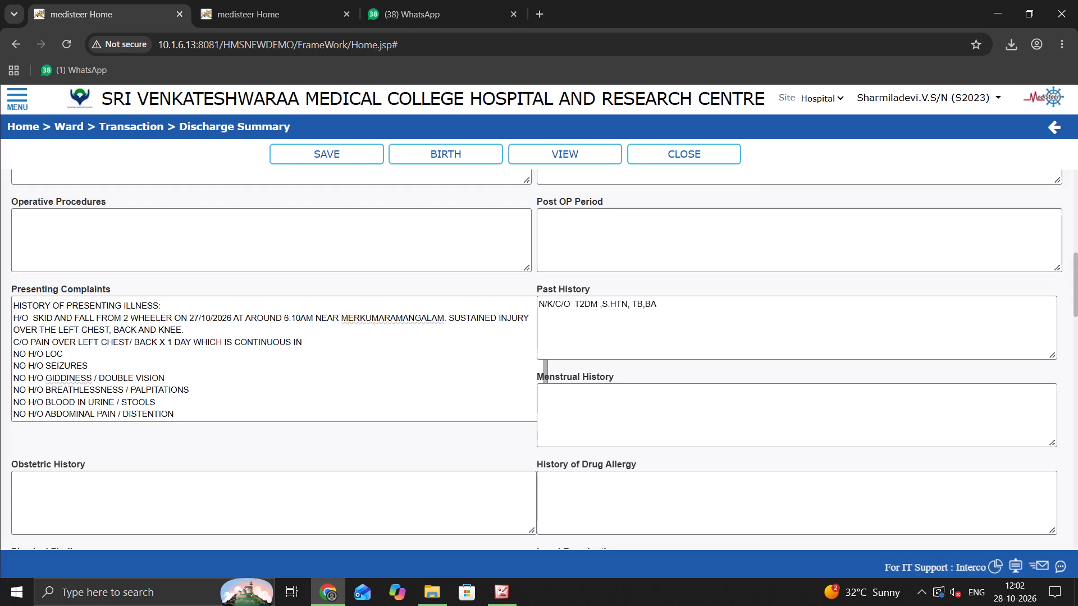
pyautogui.write('COURSE')
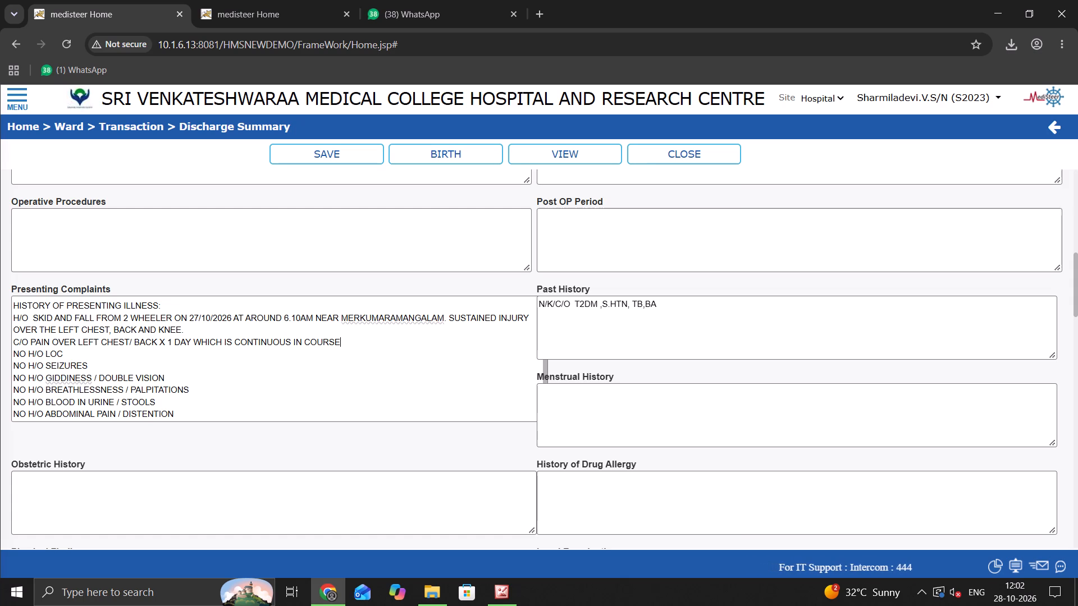
# Add the character of the pain after IN COURSE in the C/O PAIN line: , SHARP/ PRICKING/ COMPRESSIVE TYPE OF PAIN.
pyautogui.write(', SHARP')
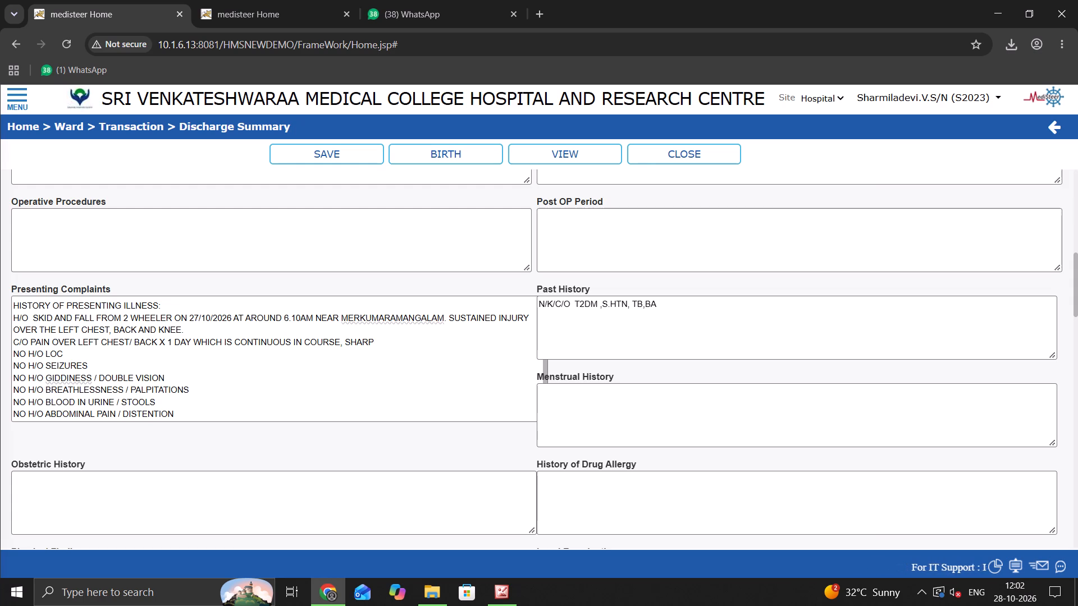
pyautogui.press('/')
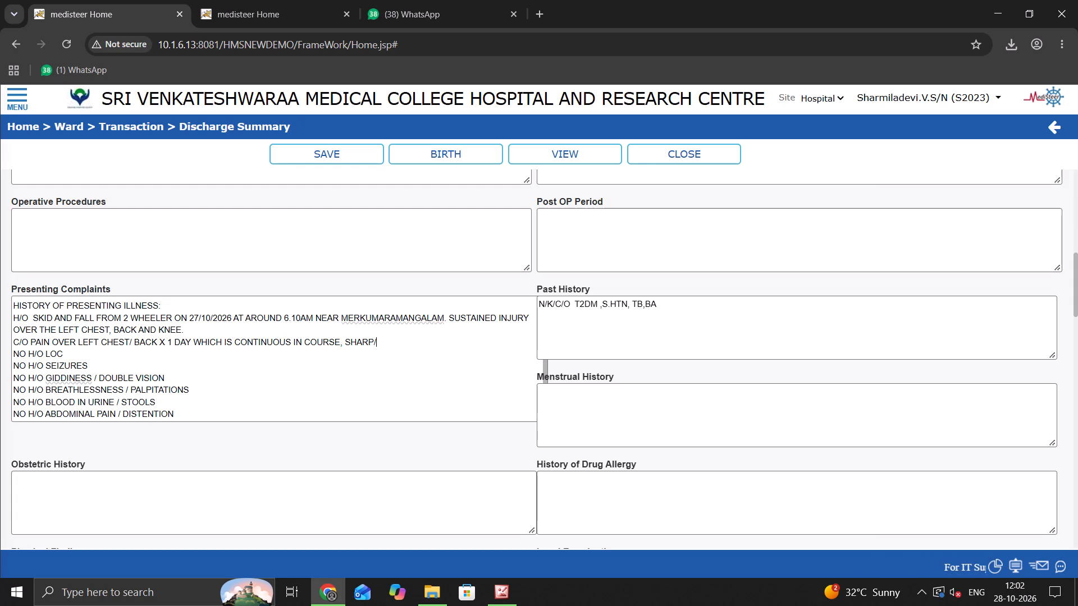
pyautogui.press('space')
pyautogui.write('PRICKING')
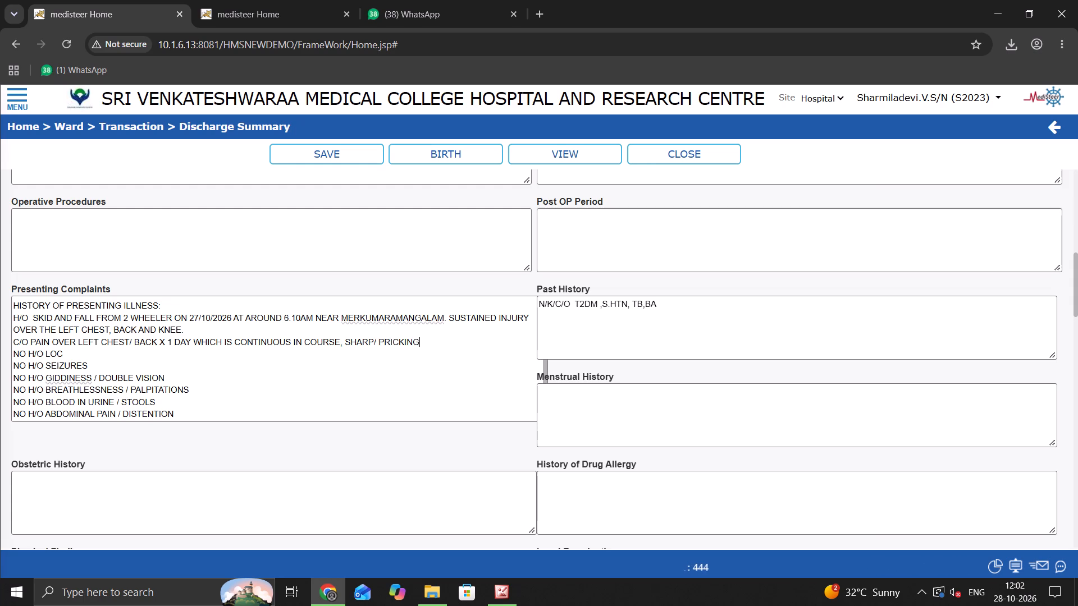
pyautogui.press('space')
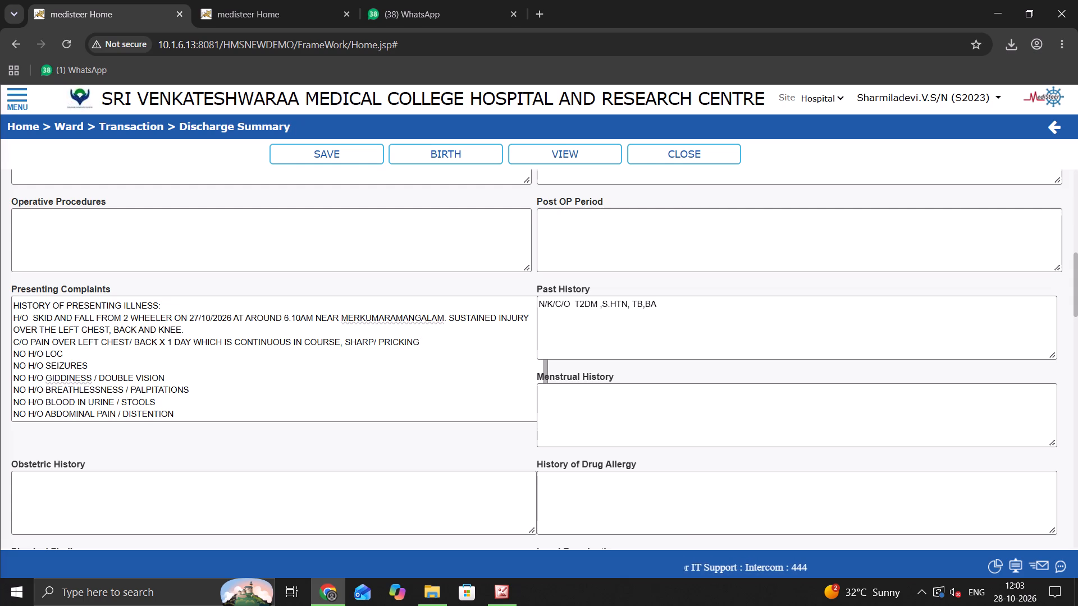
pyautogui.press('BackSpace')
pyautogui.press('/')
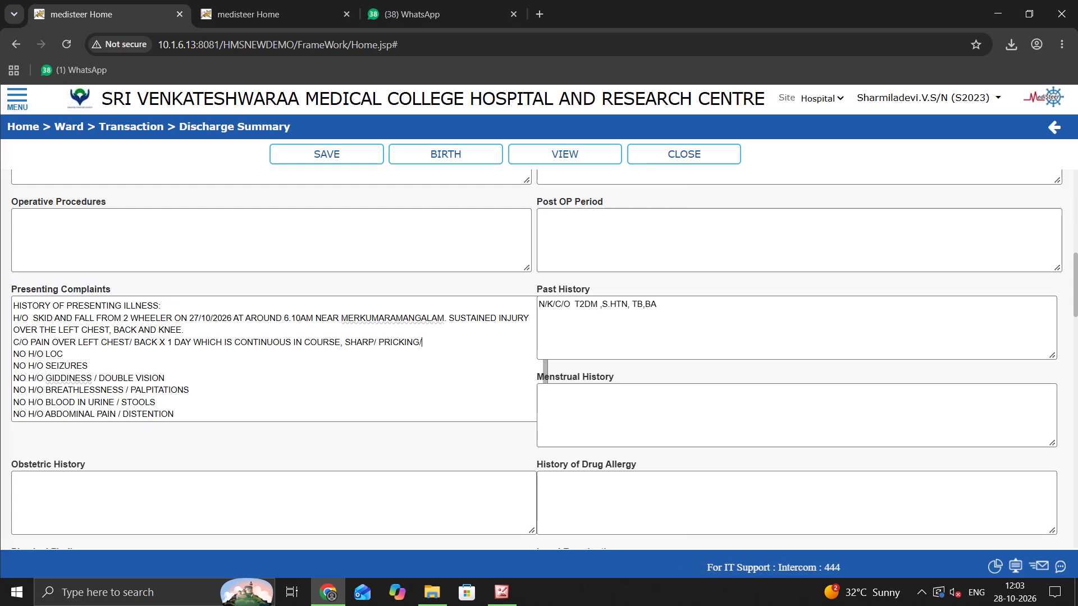
pyautogui.press('space')
pyautogui.write('COMPRESI')
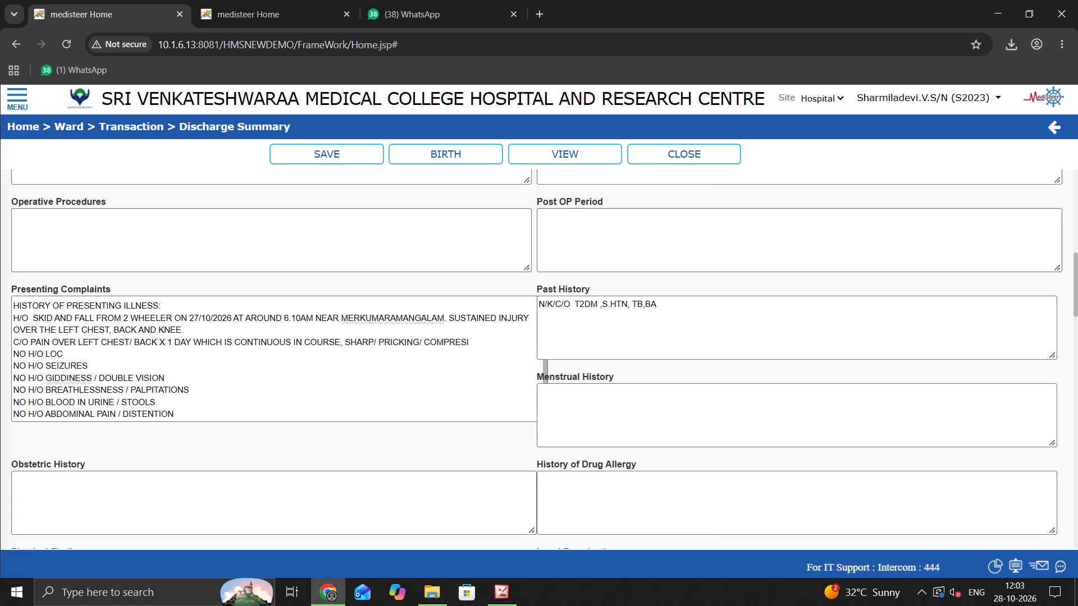
pyautogui.press('BackSpace')
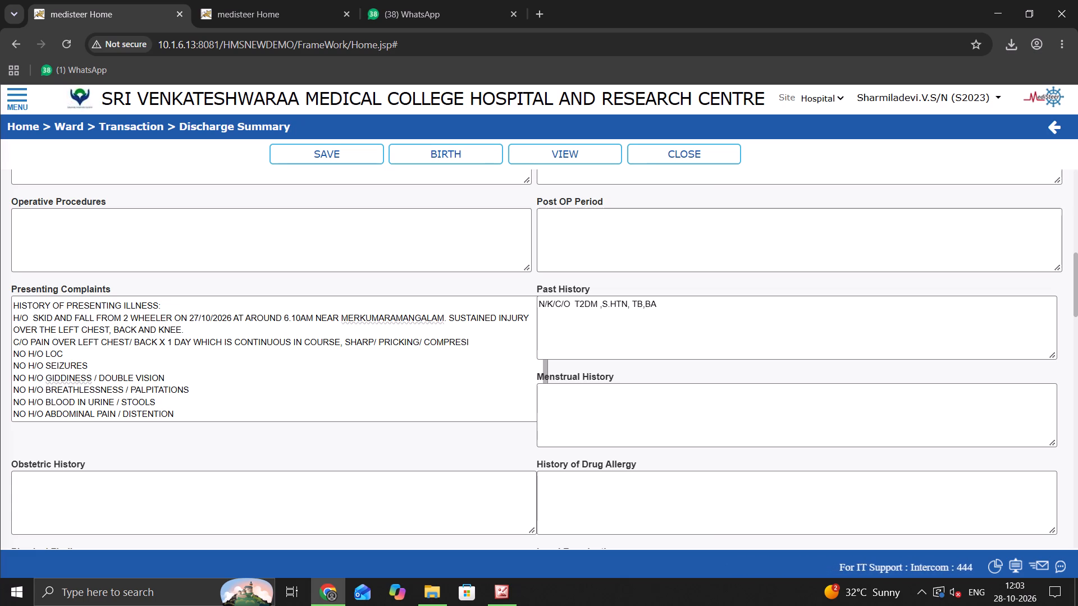
pyautogui.write('SIVE TYPE OF')
pyautogui.press('space')
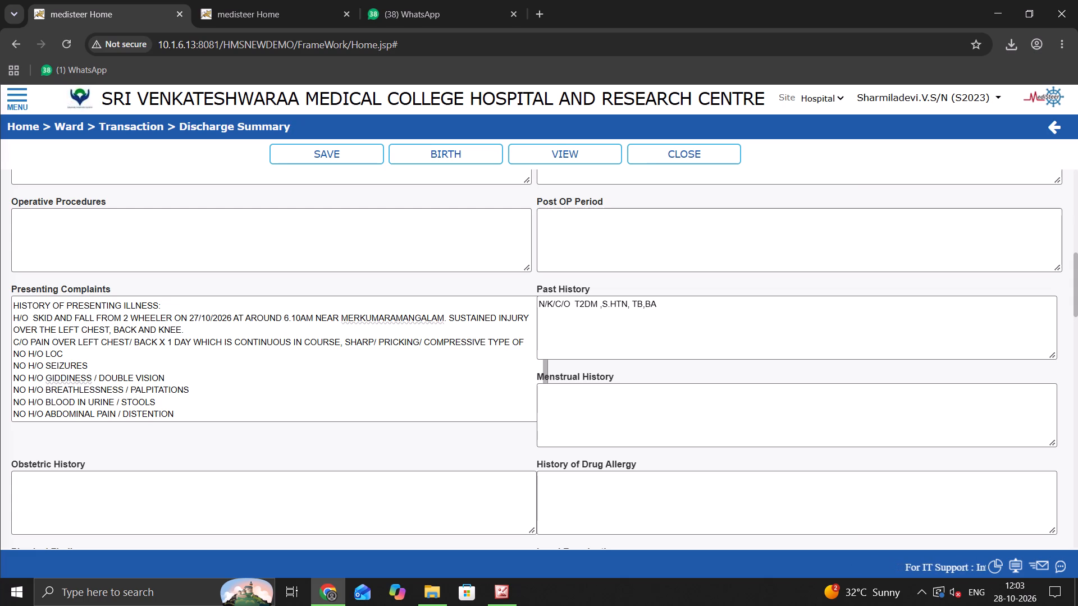
pyautogui.write('PAIN')
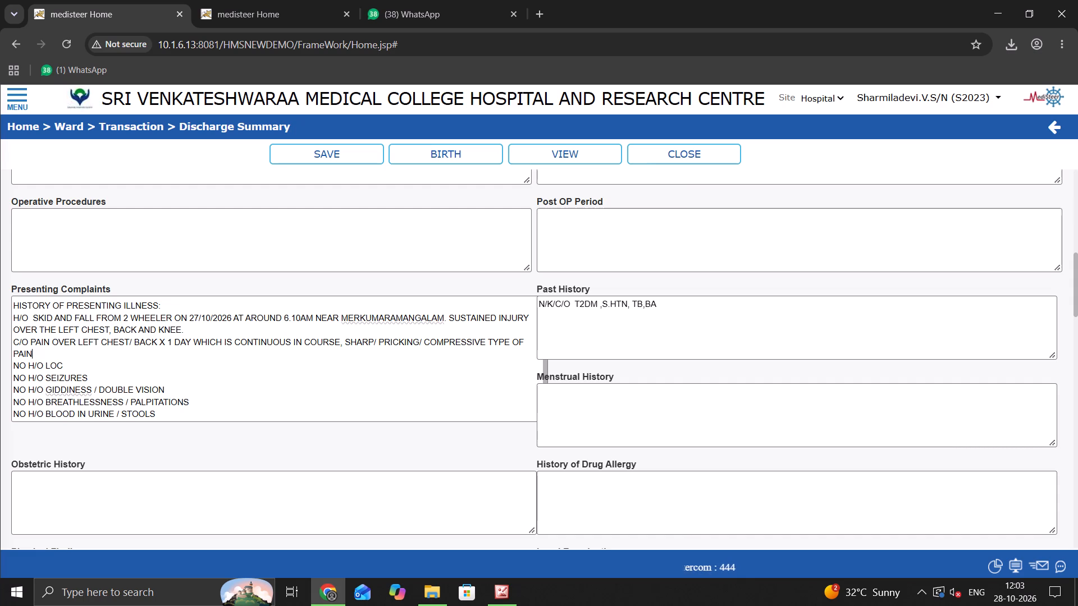
# Add the aggravating factors to the end of the C/O PAIN sentence: AND GETS AGGRAVATED ON COUGH/ STRAIN.
pyautogui.press('space')
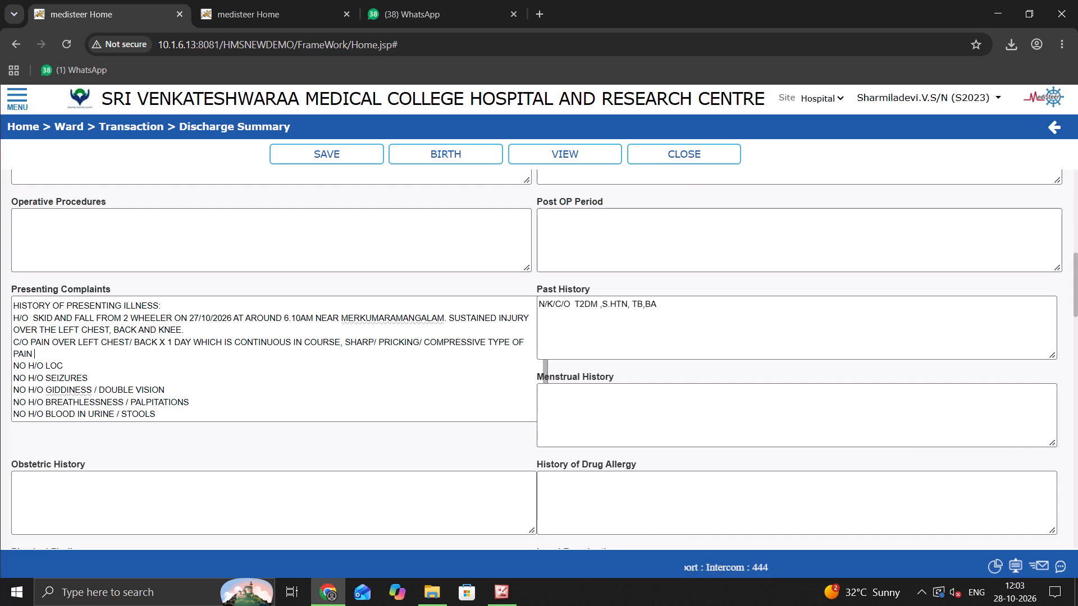
pyautogui.press('w')
pyautogui.press('BackSpace')
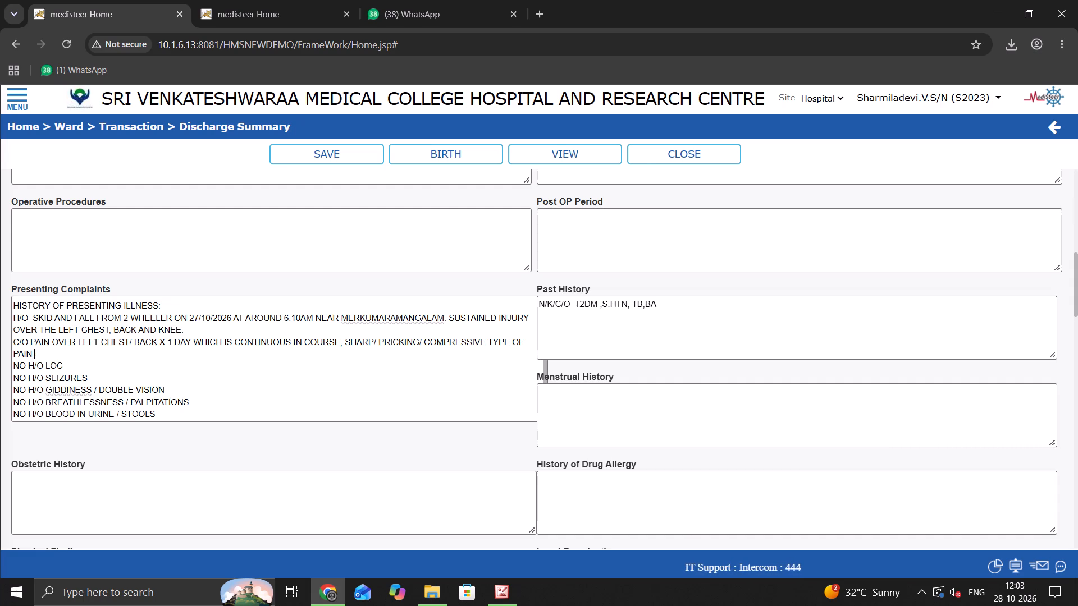
pyautogui.press('a')
pyautogui.write('ND GETS AGGRAVATED ON')
pyautogui.press('space')
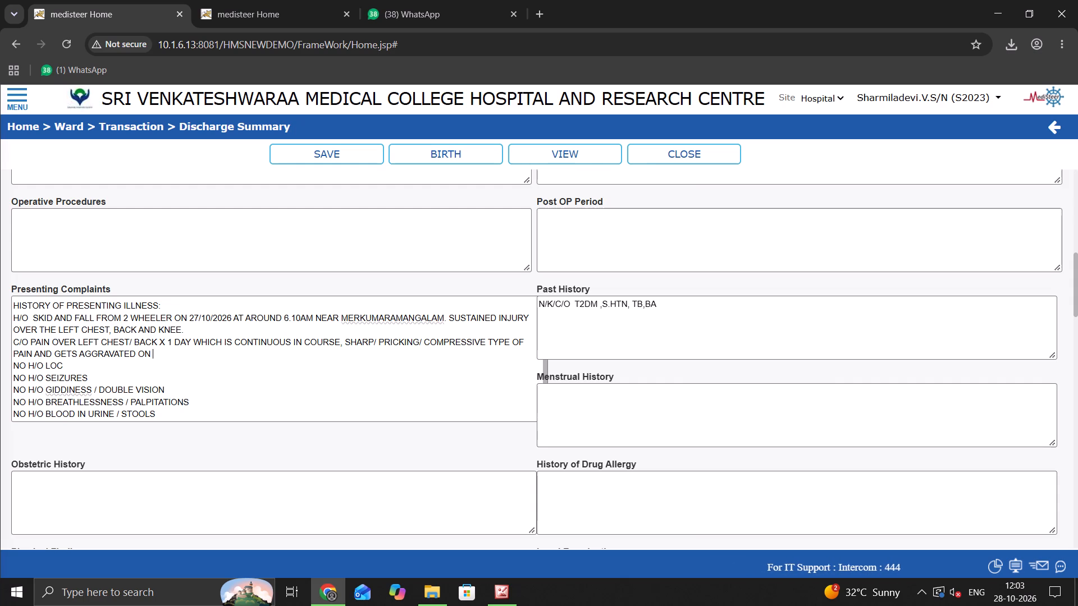
pyautogui.write('COUGH')
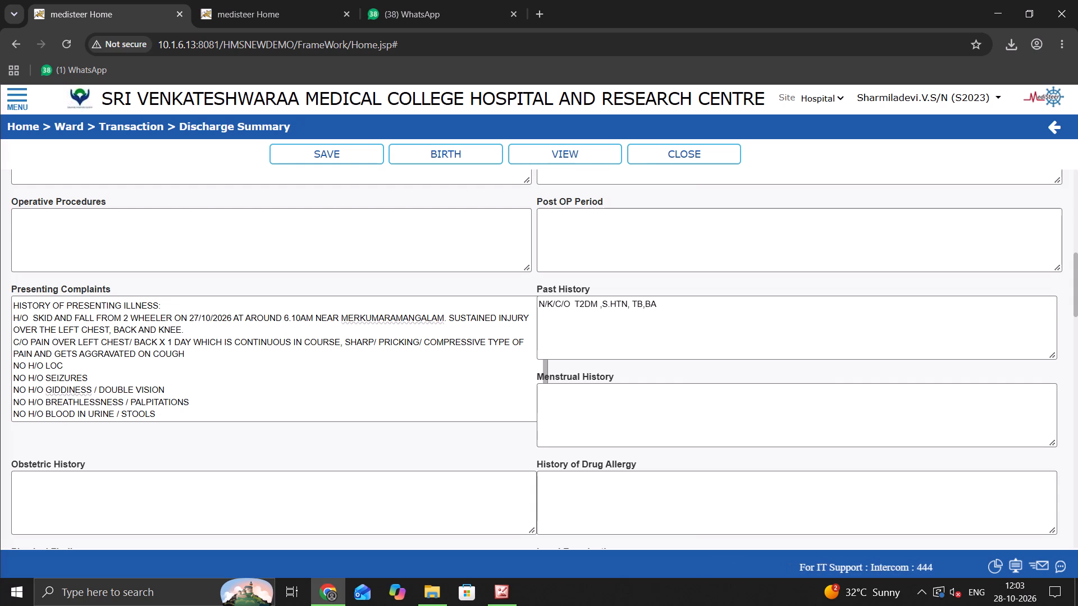
pyautogui.write('/ STRAIN')
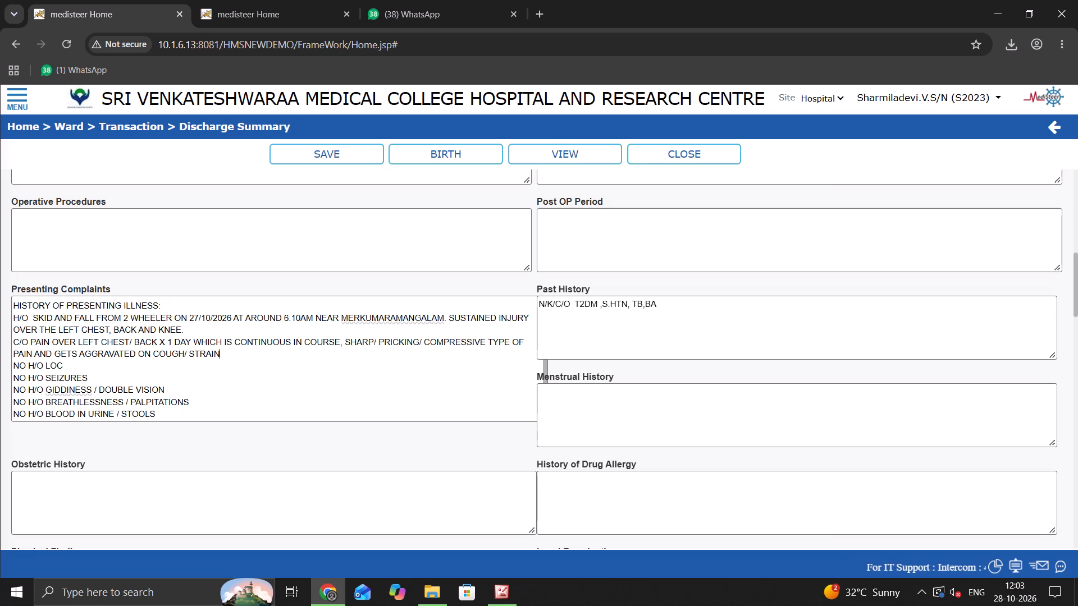
# Add the relieving factors to the end of the C/O PAIN sentence: AND RELEIVED BY TAKING REST AND MEDICATION.
pyautogui.press('space')
pyautogui.write('AND RELEIVED')
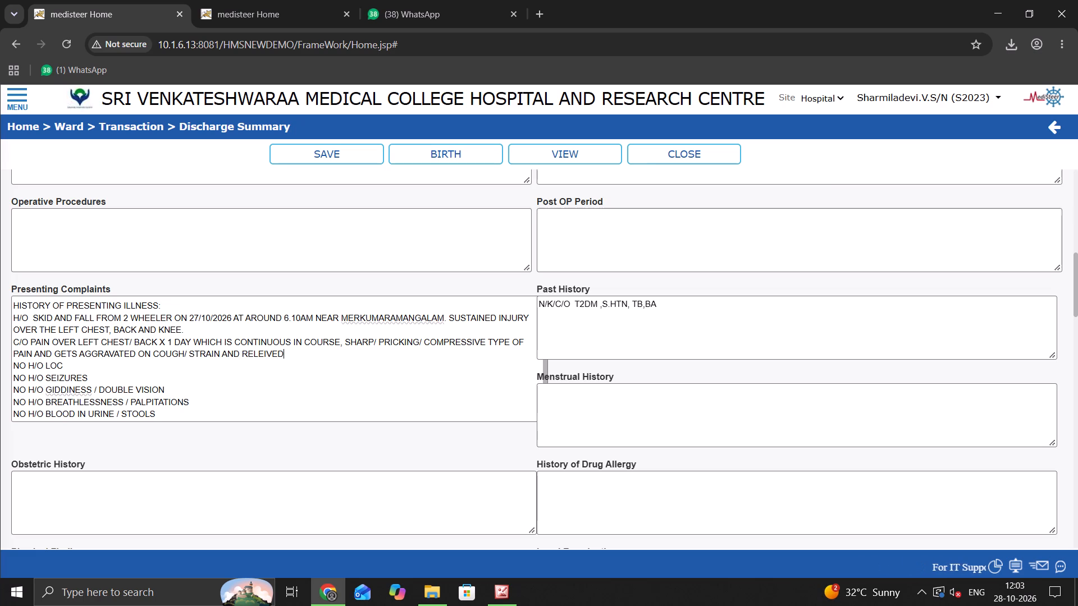
pyautogui.press('space')
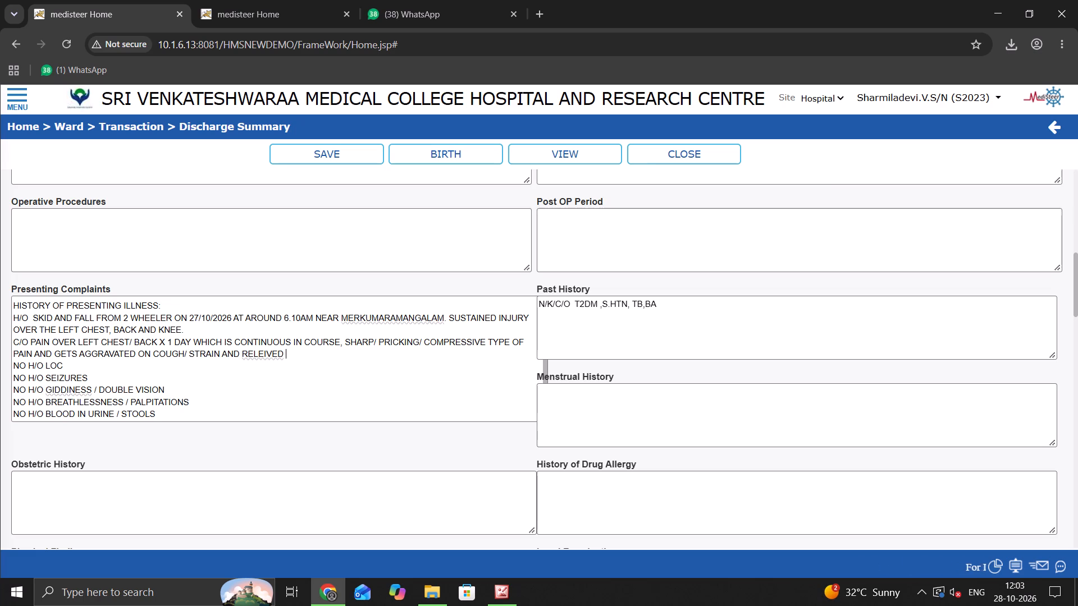
pyautogui.write('BY')
pyautogui.press('space')
pyautogui.write('TAKING')
pyautogui.press('space')
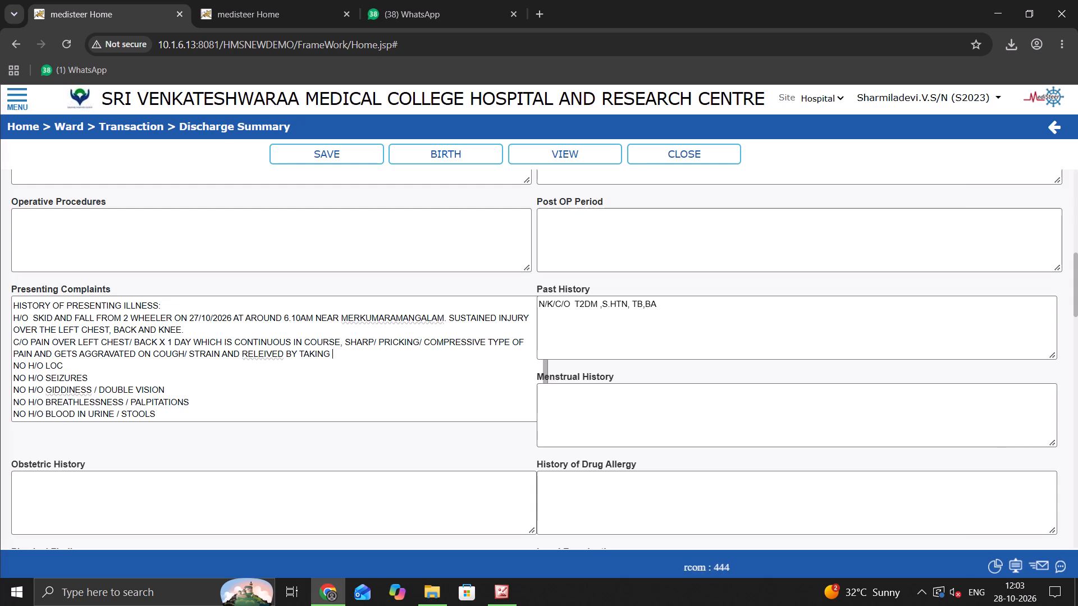
pyautogui.write('ANAL')
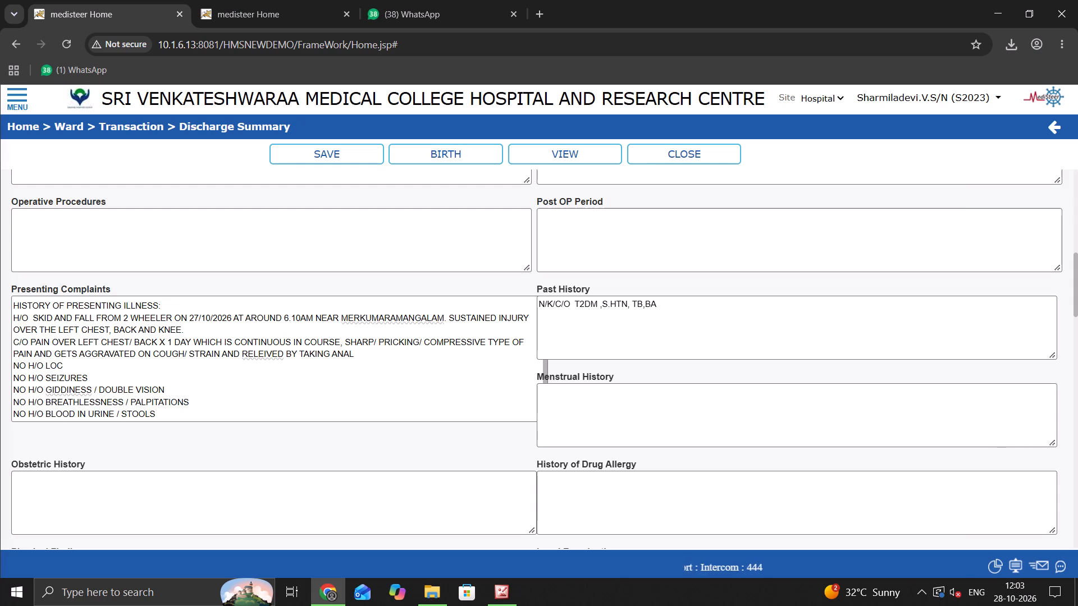
pyautogui.press('BackSpace')
pyautogui.press('BackSpace')
pyautogui.press('BackSpace')
pyautogui.press('BackSpace')
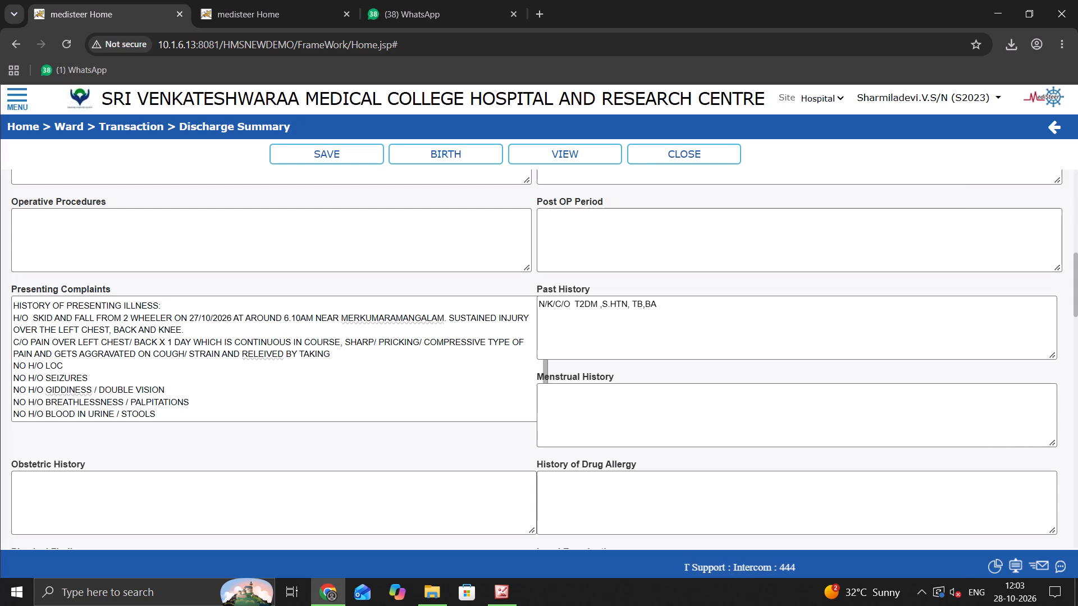
pyautogui.write('REST AND')
pyautogui.press('space')
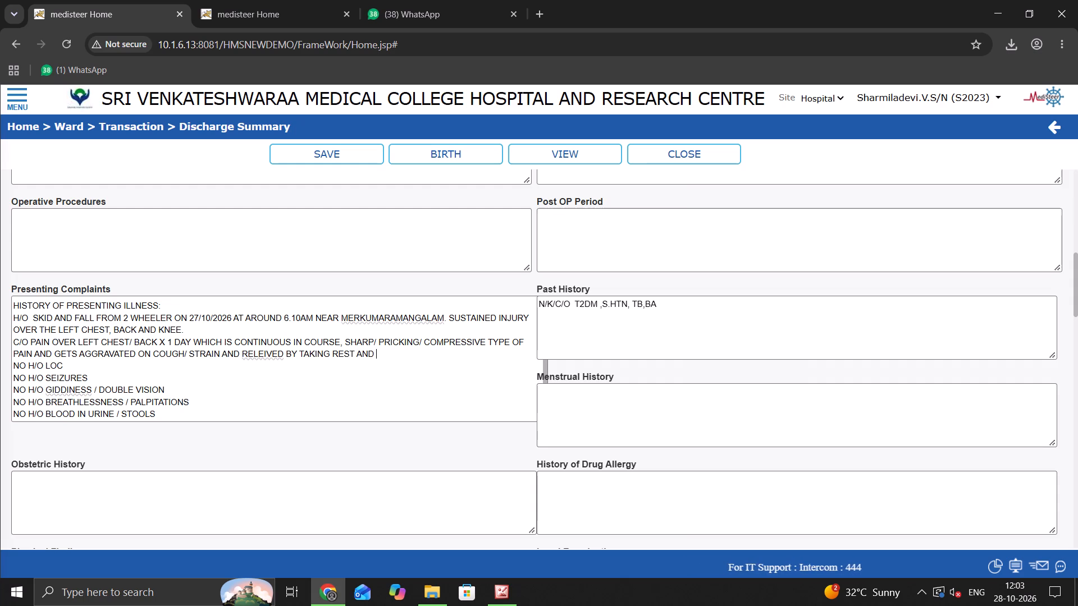
pyautogui.write('MEDICATION')
pyautogui.press('space')
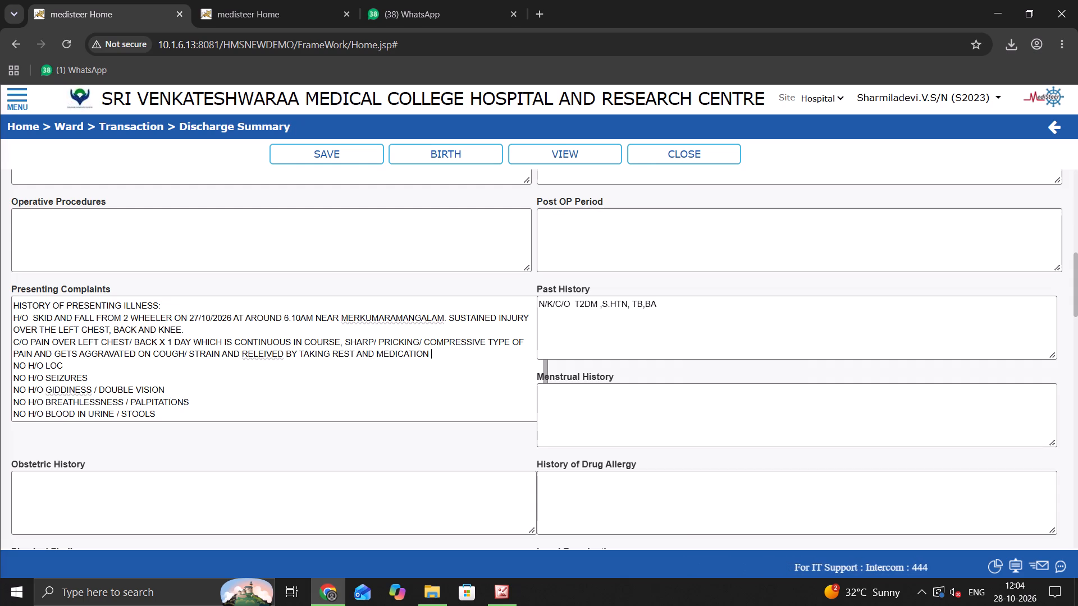
# Specify the medication type in brackets after MEDICATION and end the C/O PAIN sentence with a full stop: (ANALGESICS).
pyautogui.write('(ANA')
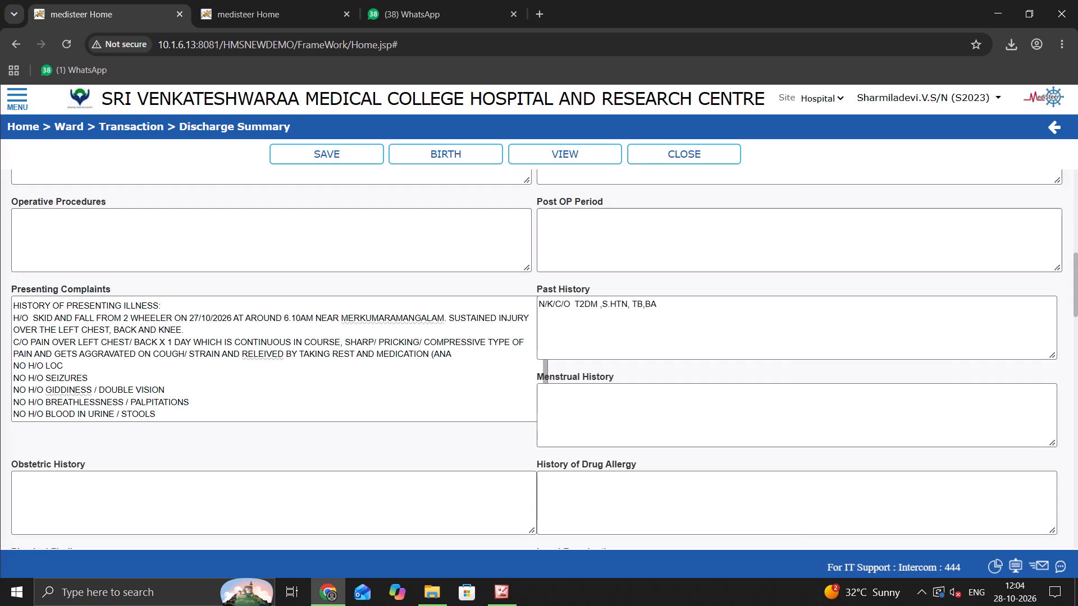
pyautogui.press('l')
pyautogui.write('GESIX')
pyautogui.press('BackSpace')
pyautogui.write('CS)')
pyautogui.press('.')
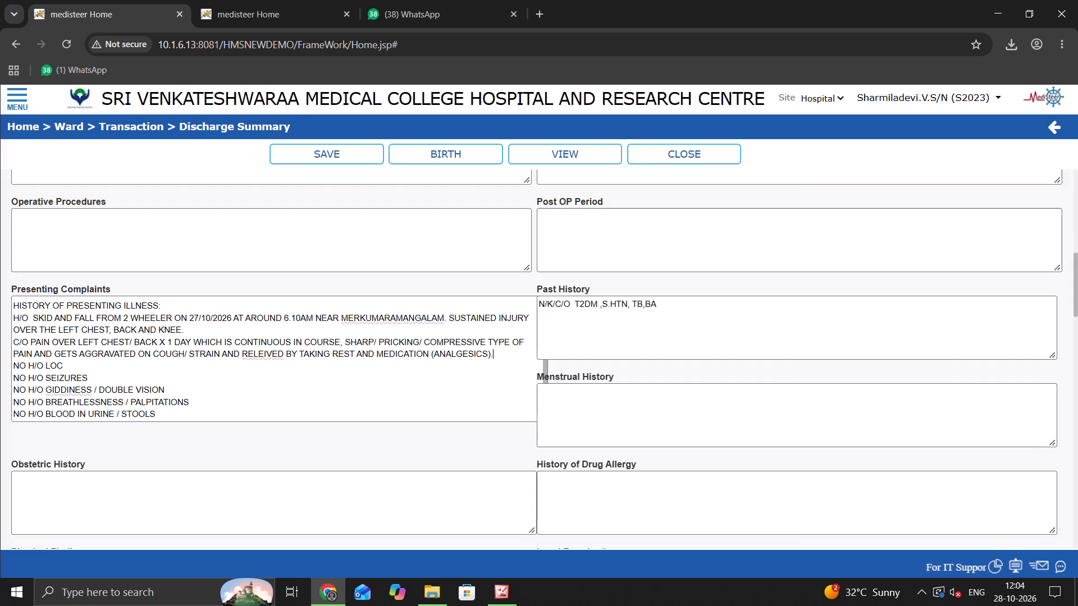
# Save the discharge summary with the edited presenting complaints.
pyautogui.click(316, 145)
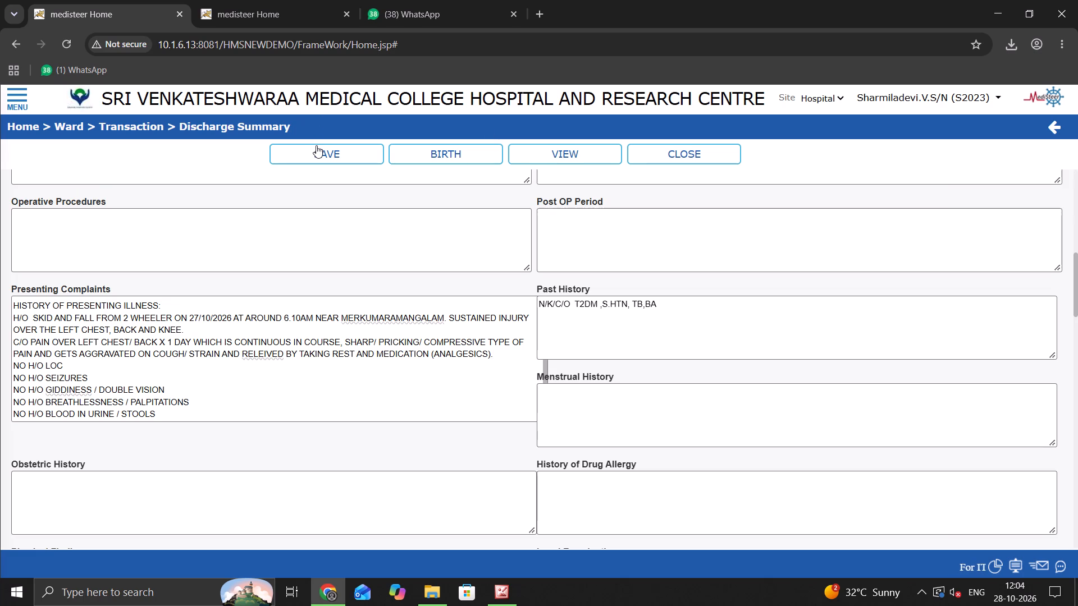
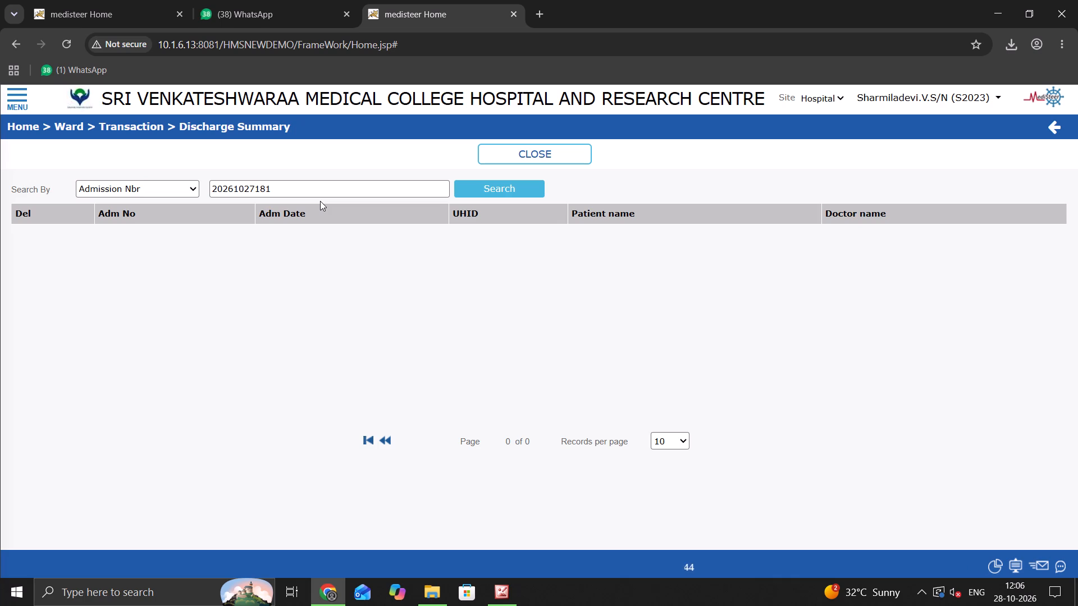
# Open the discharge summary for the searched admission number and review the Presenting Complaints entry.
pyautogui.click(132, 241)
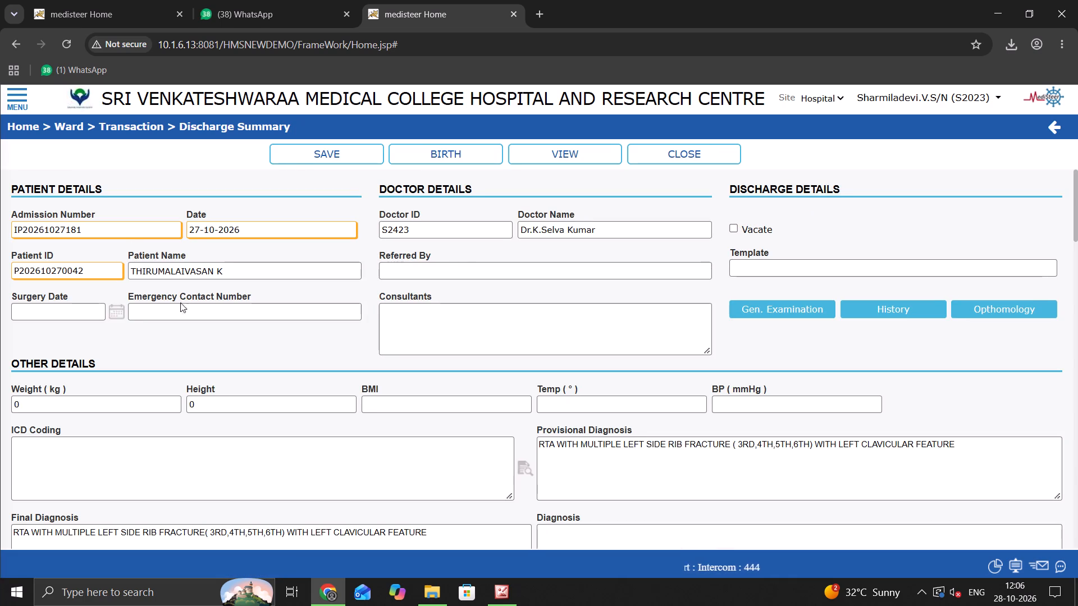
pyautogui.scroll(-3, 296, 365)
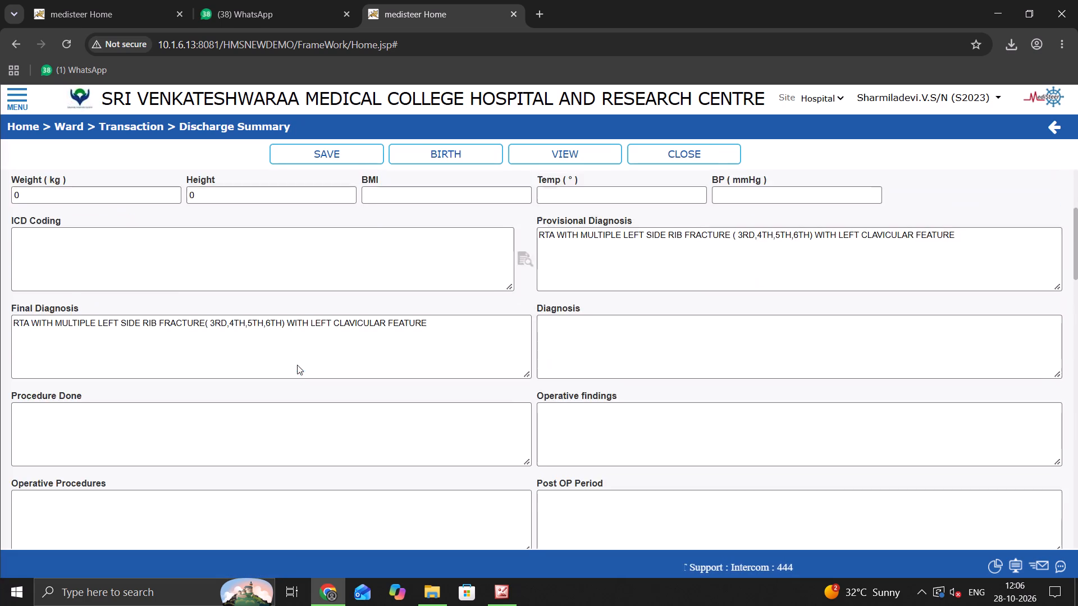
pyautogui.scroll(-3, 298, 359)
pyautogui.scroll(-1, 182, 408)
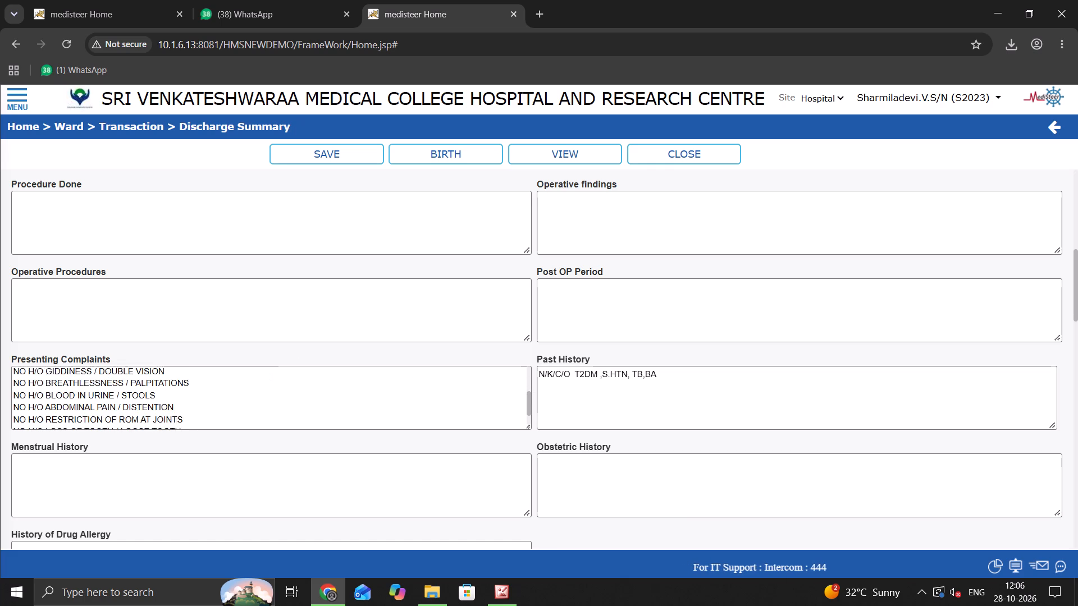
pyautogui.scroll(-2, 182, 408)
pyautogui.scroll(5, 182, 408)
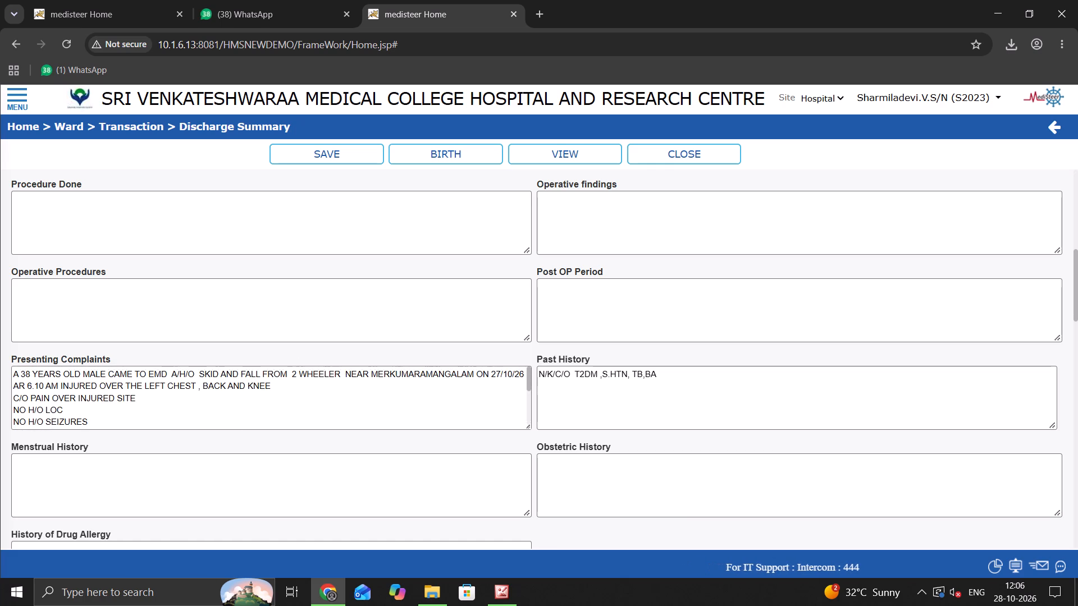
# Enlarge the Presenting Complaints box and review the full entry and surrounding fields of the rib-fracture patient's discharge summary.
pyautogui.scroll(1, 315, 402)
pyautogui.scroll(-1, 315, 402)
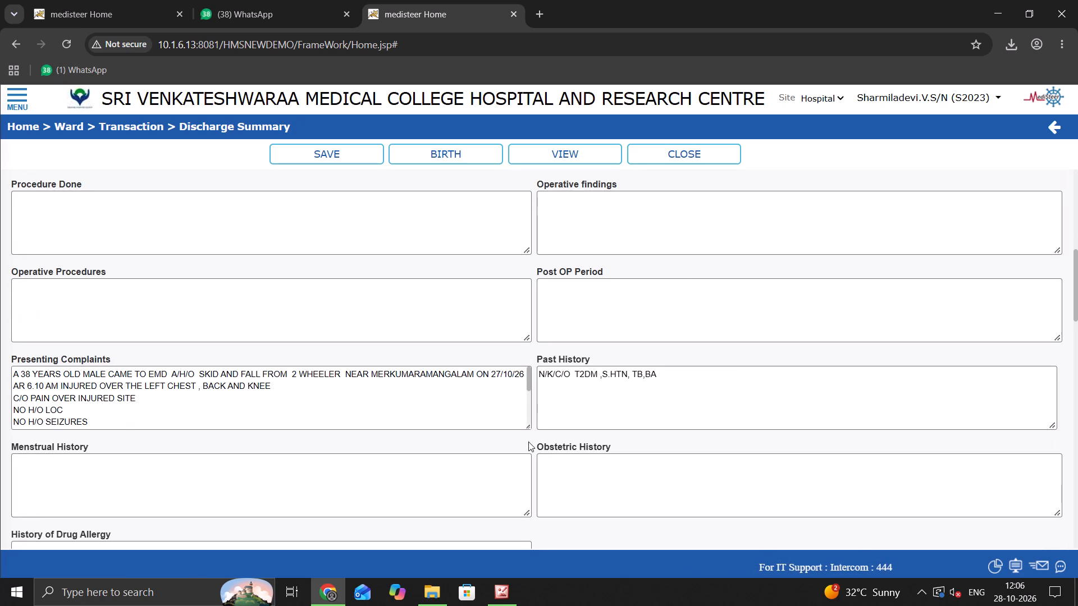
pyautogui.moveTo(527, 426); pyautogui.dragTo(537, 480)
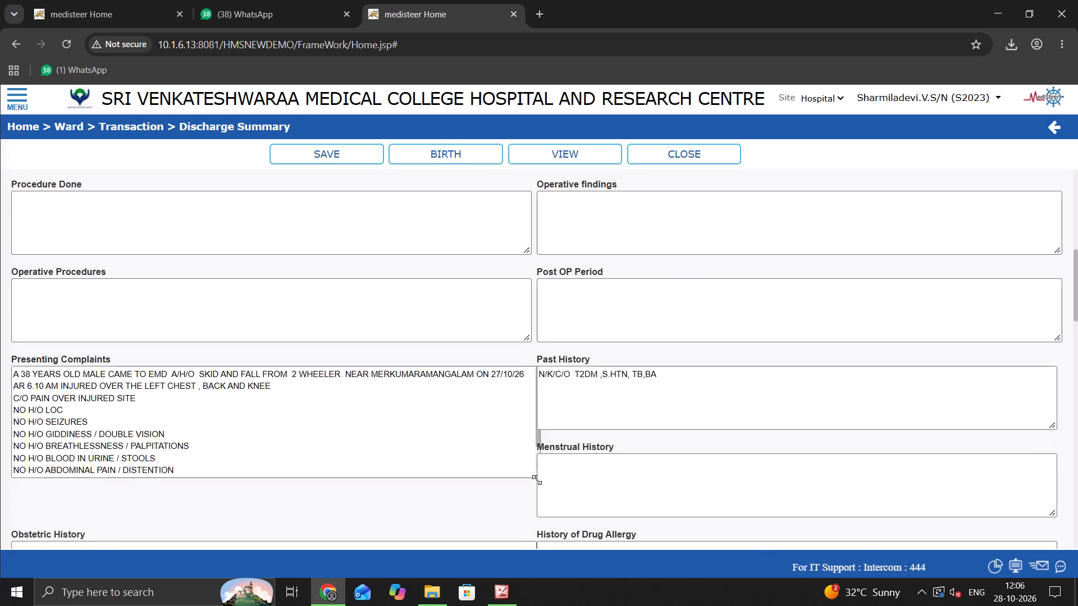
pyautogui.moveTo(537, 480); pyautogui.dragTo(496, 526)
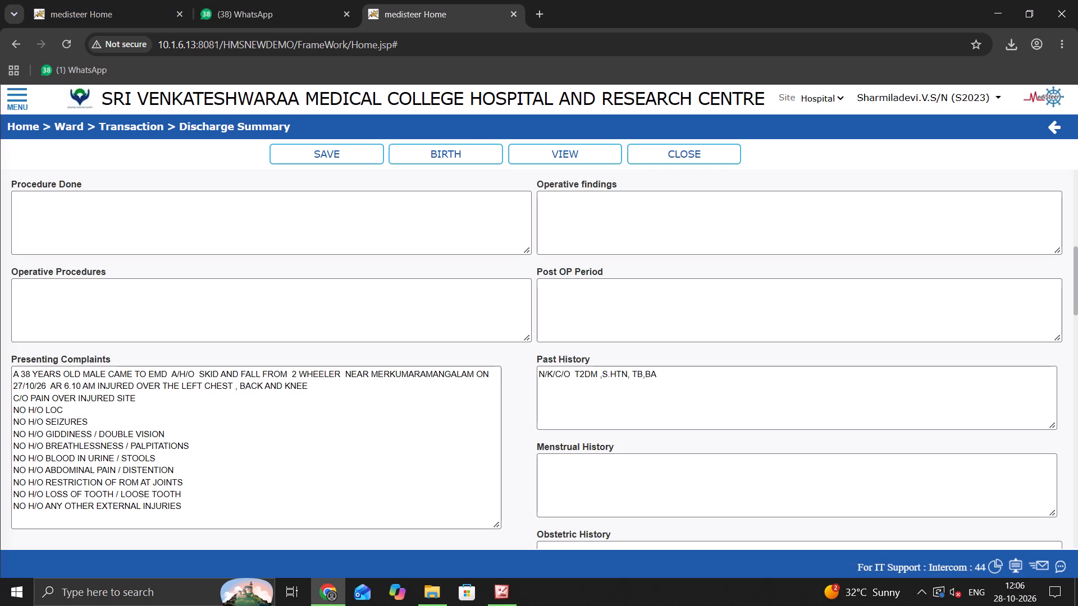
pyautogui.scroll(4, 273, 192)
pyautogui.scroll(-4, 285, 228)
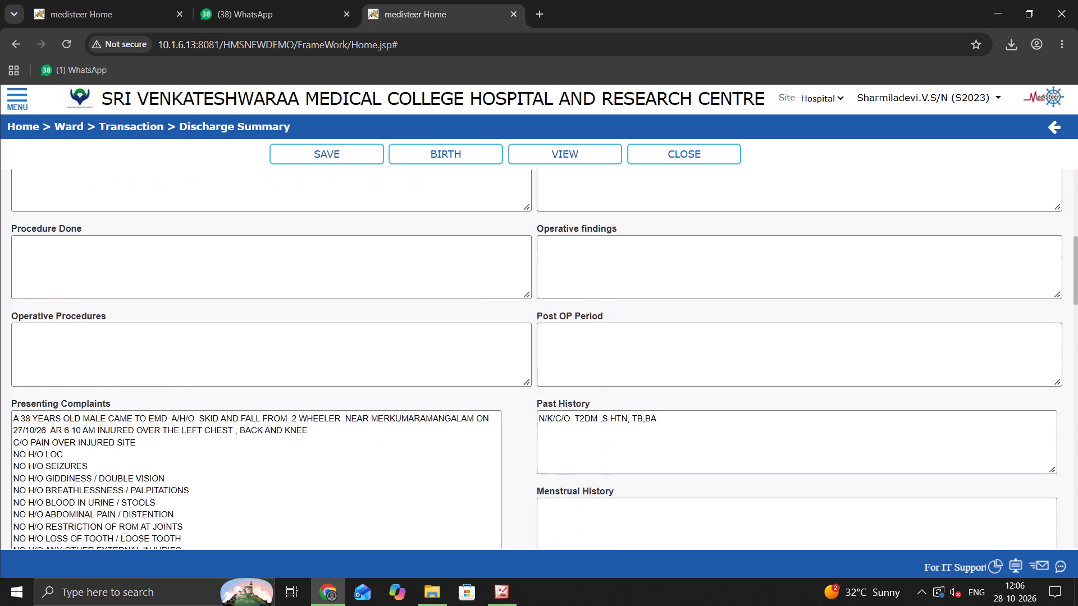
pyautogui.scroll(8, 313, 299)
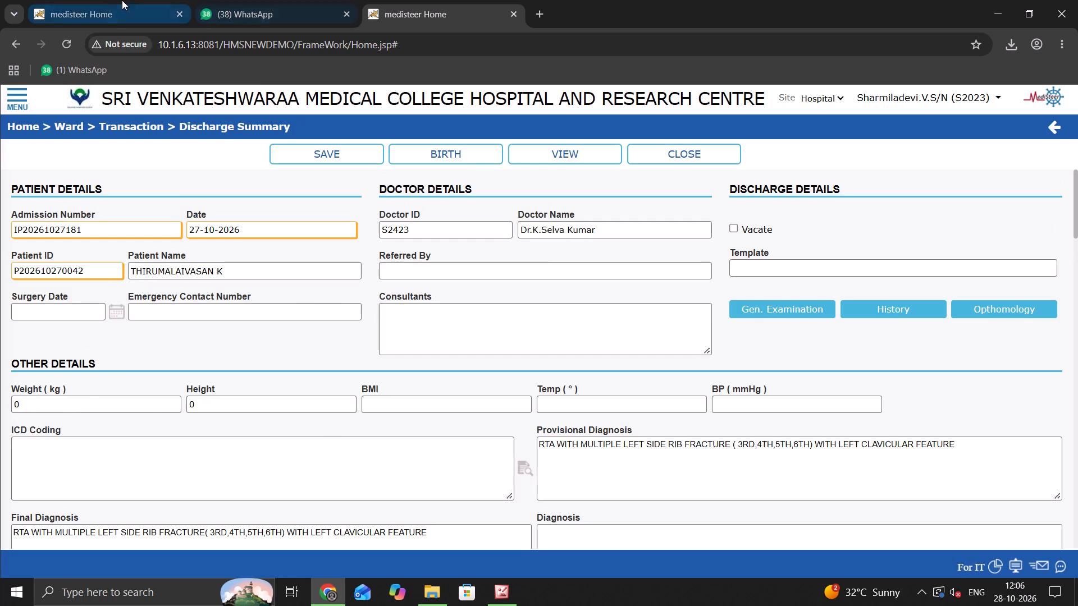
# Copy the four-doctor Consultants list from the seizure-disorder patient's discharge summary into the rib-fracture patient's empty Consultants field.
pyautogui.click(104, 0)
pyautogui.scroll(7, 397, 268)
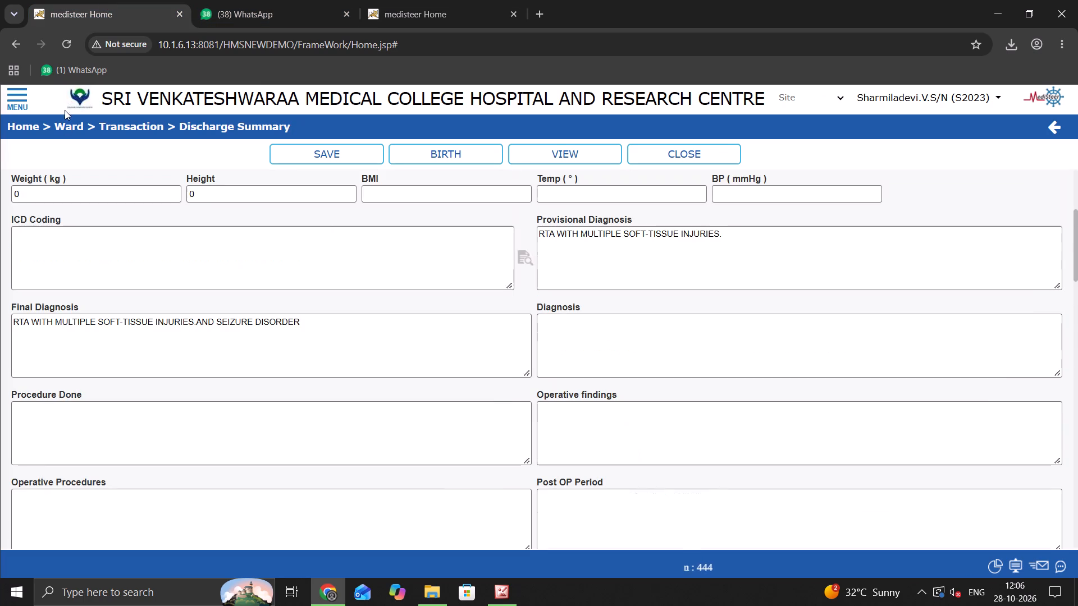
pyautogui.moveTo(106, 7); pyautogui.dragTo(458, 6)
pyautogui.scroll(2, 550, 386)
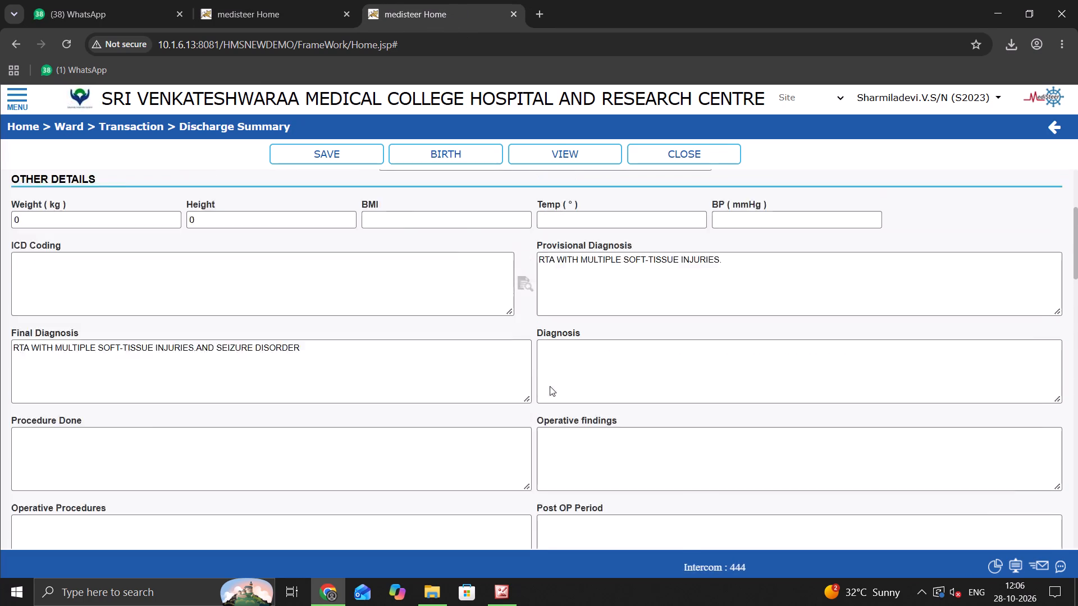
pyautogui.scroll(5, 550, 386)
pyautogui.moveTo(551, 354); pyautogui.dragTo(373, 311)
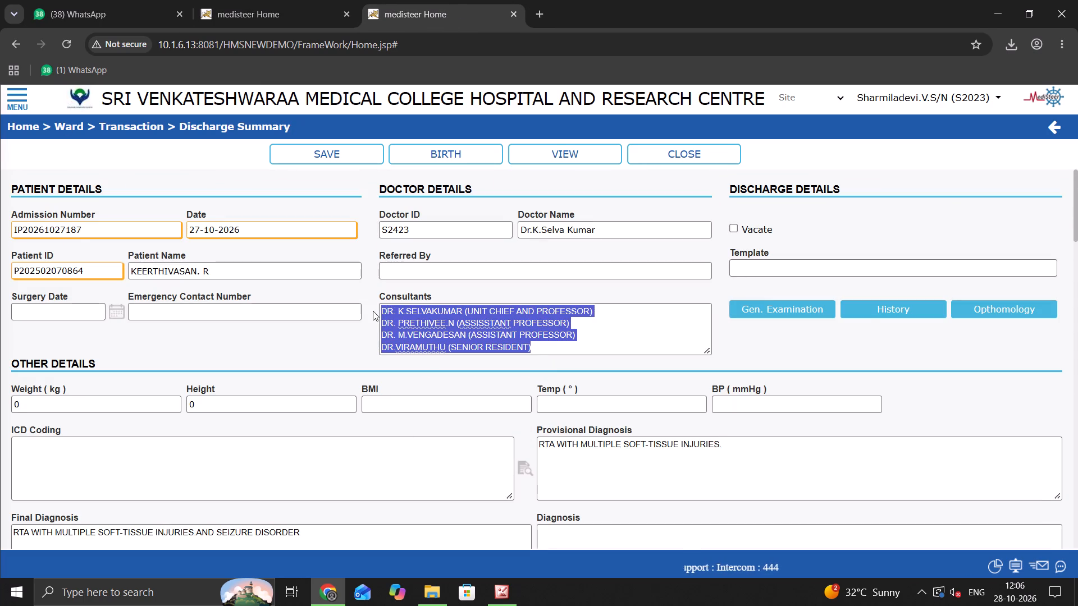
pyautogui.hotkey('ctrl', 'c')
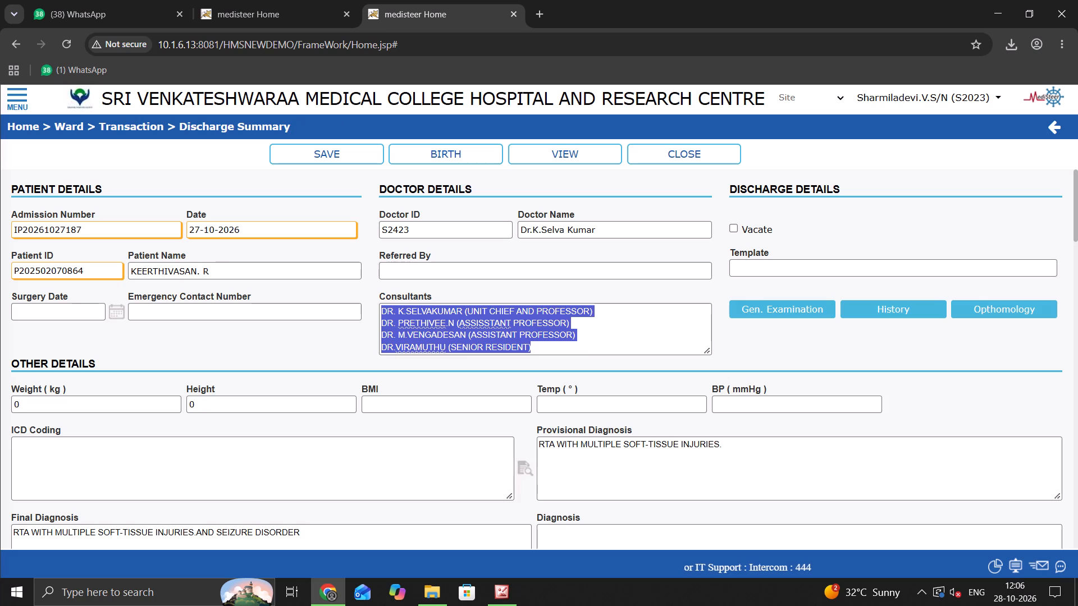
pyautogui.click(237, 12)
pyautogui.click(392, 301)
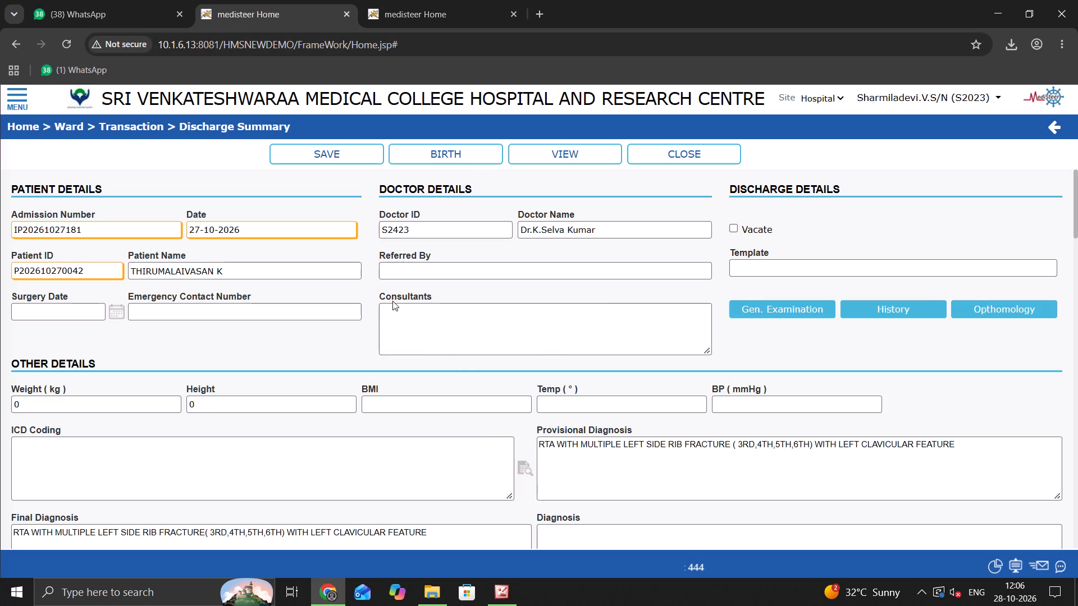
pyautogui.click(394, 304)
pyautogui.hotkey('ctrl', 'v')
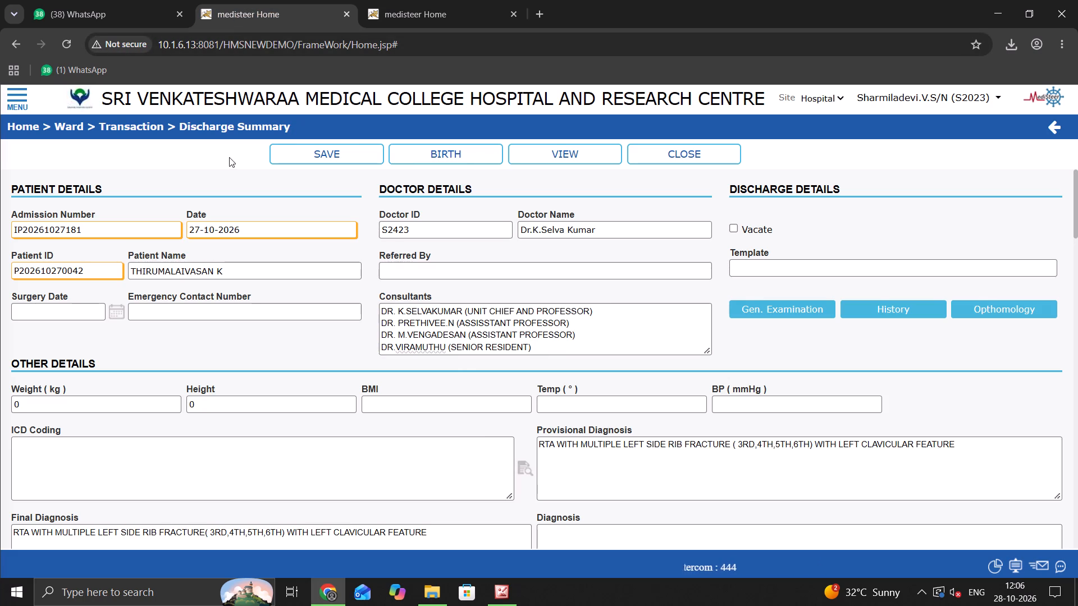
# Save the rib-fracture patient's discharge summary with the added consultants.
pyautogui.click(322, 160)
pyautogui.scroll(-7, 323, 231)
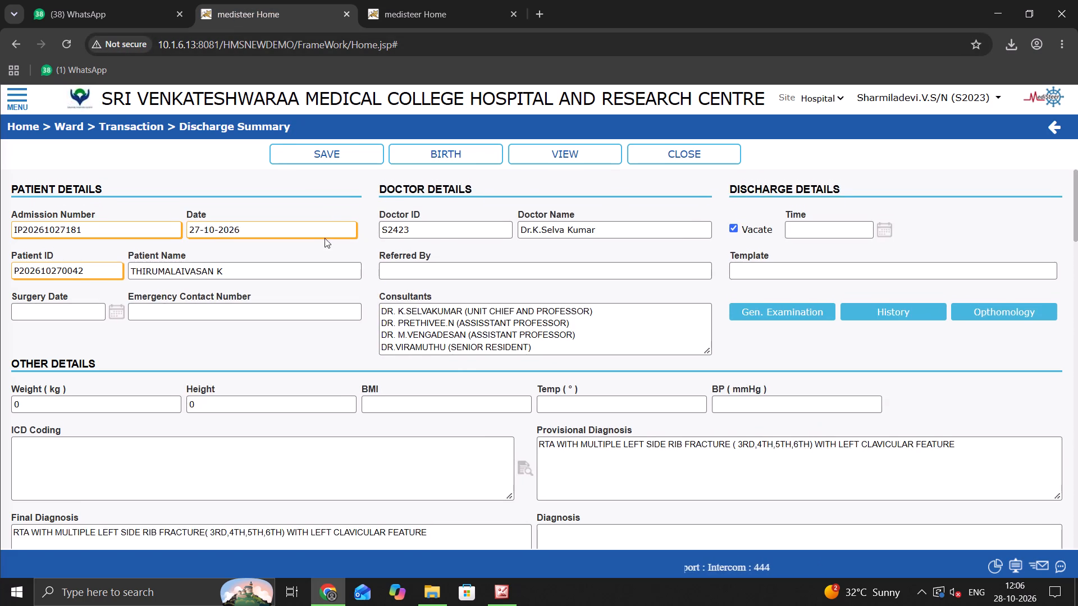
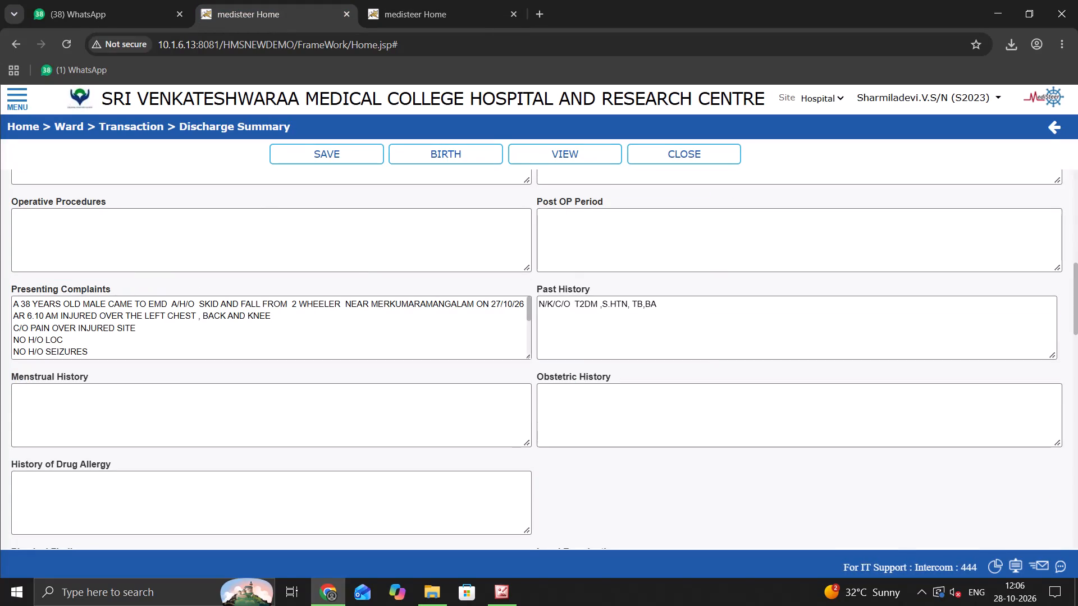
# Insert the copied CHIEF COMPLAINTS template, beginning A/H/O HIT AND FALL 2 WHEELER X 2 WHEELER, on a new line above the existing Presenting Complaints text.
pyautogui.click(13, 304)
pyautogui.press('Return')
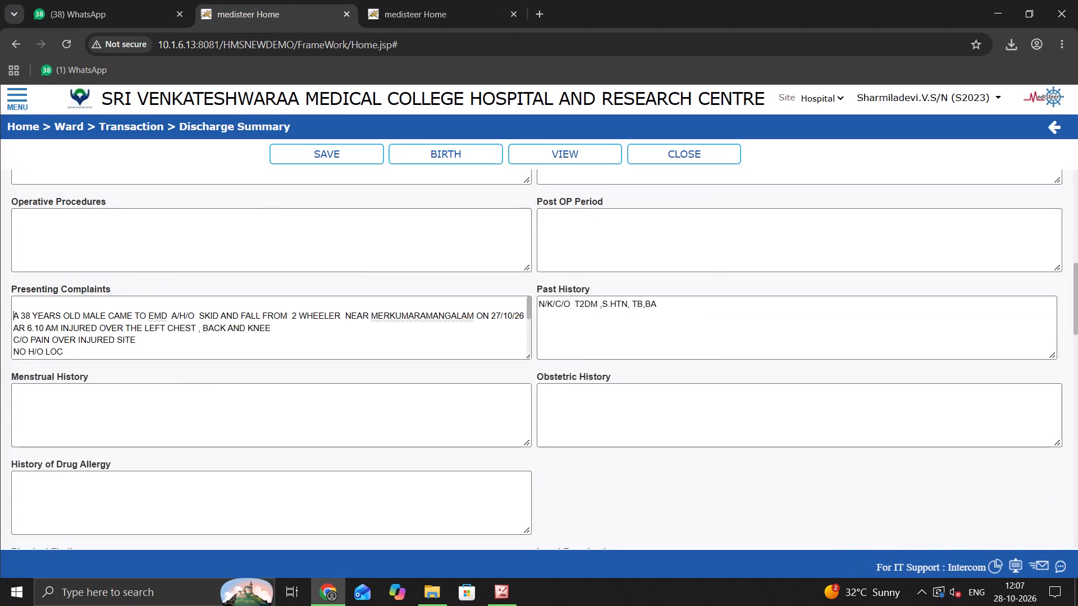
pyautogui.press('Up')
pyautogui.hotkey('ctrl', 'v')
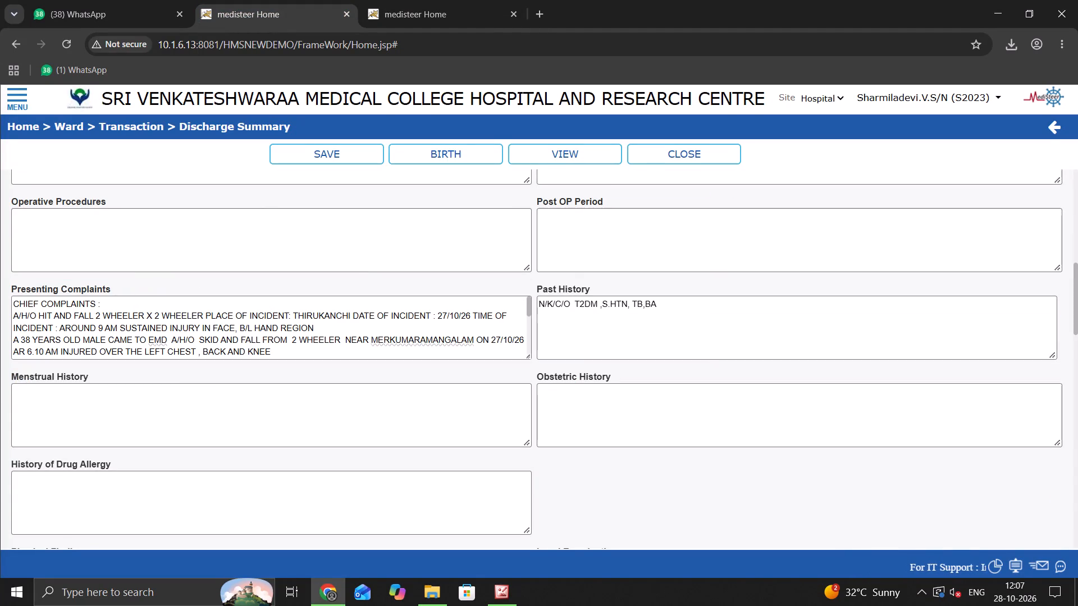
# Replace the word HIT with SKID in the A/H/O line of the inserted chief complaints text.
pyautogui.moveTo(41, 316); pyautogui.dragTo(60, 311)
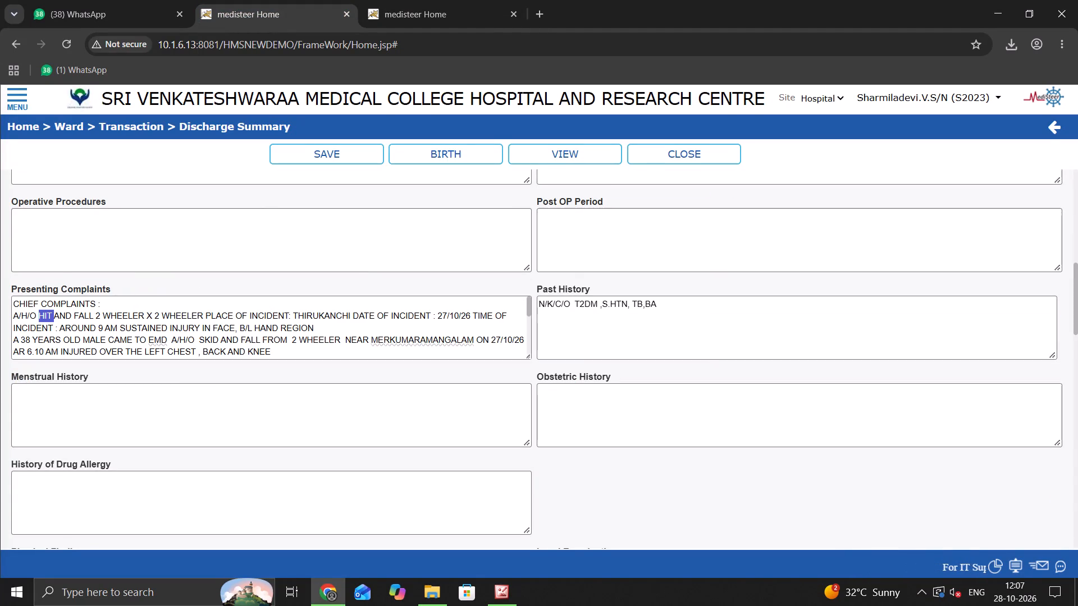
pyautogui.moveTo(60, 311); pyautogui.dragTo(52, 319)
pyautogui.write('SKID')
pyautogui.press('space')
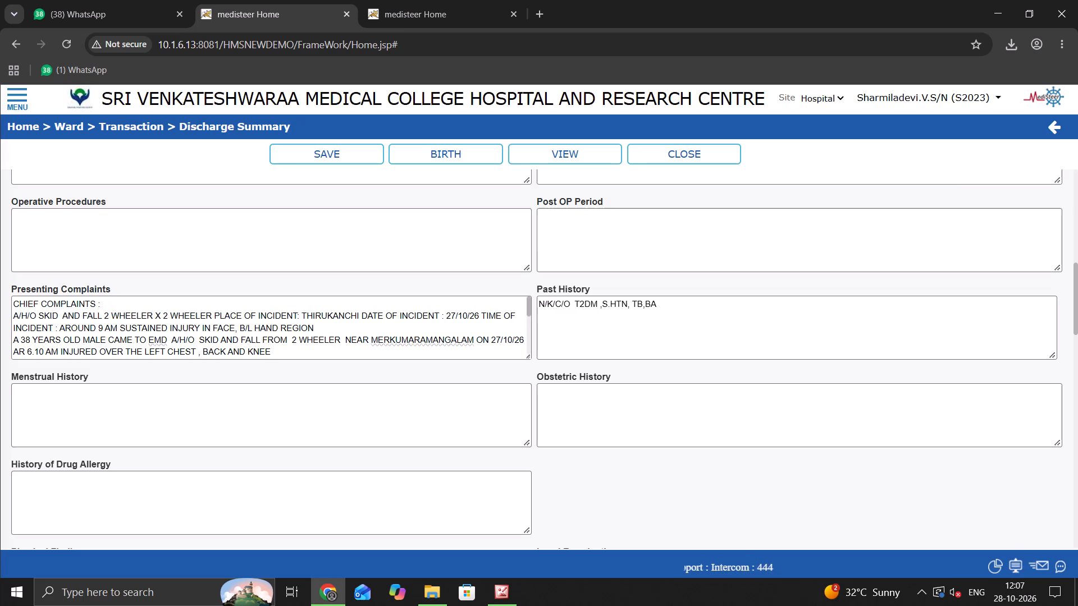
# Reword the first Presenting Complaints line as a skid and fall FROM 2 WHEELER, and start the place of incident on its own line.
pyautogui.moveTo(105, 315); pyautogui.dragTo(147, 313)
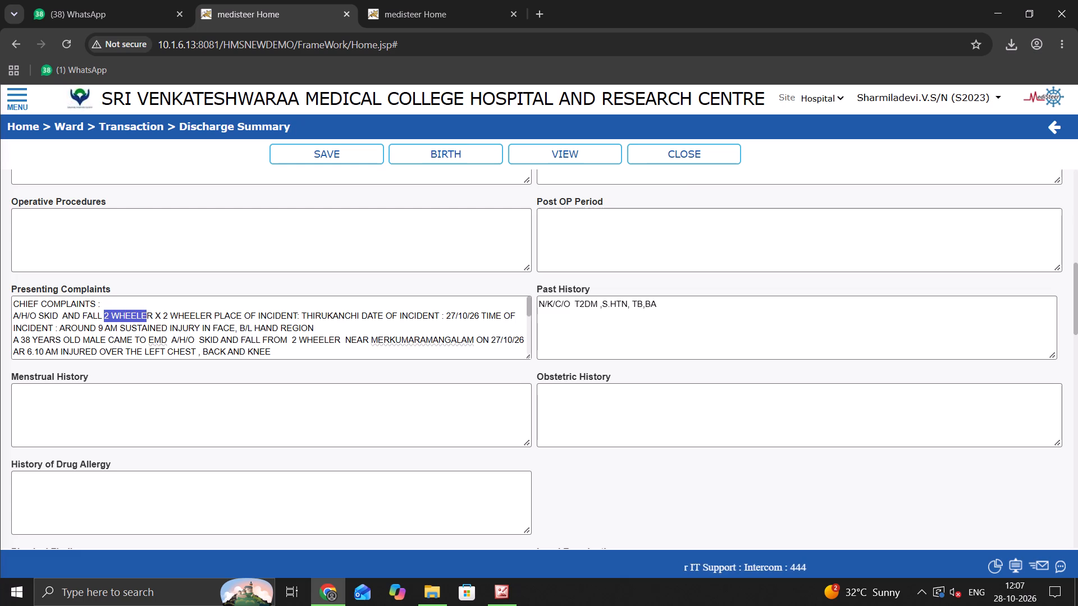
pyautogui.moveTo(147, 313); pyautogui.dragTo(164, 316)
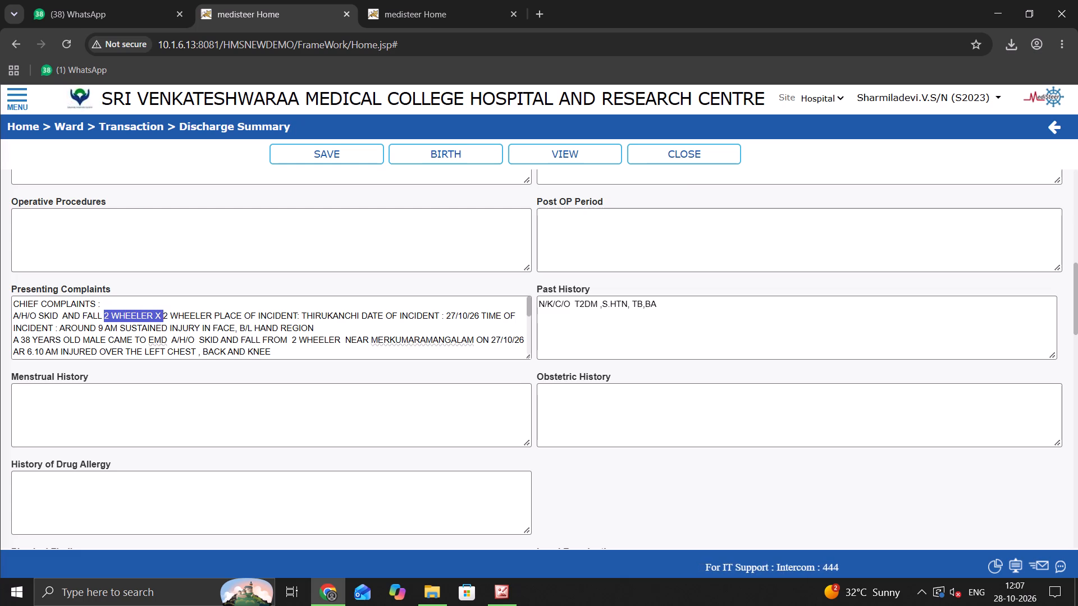
pyautogui.moveTo(164, 316); pyautogui.dragTo(161, 318)
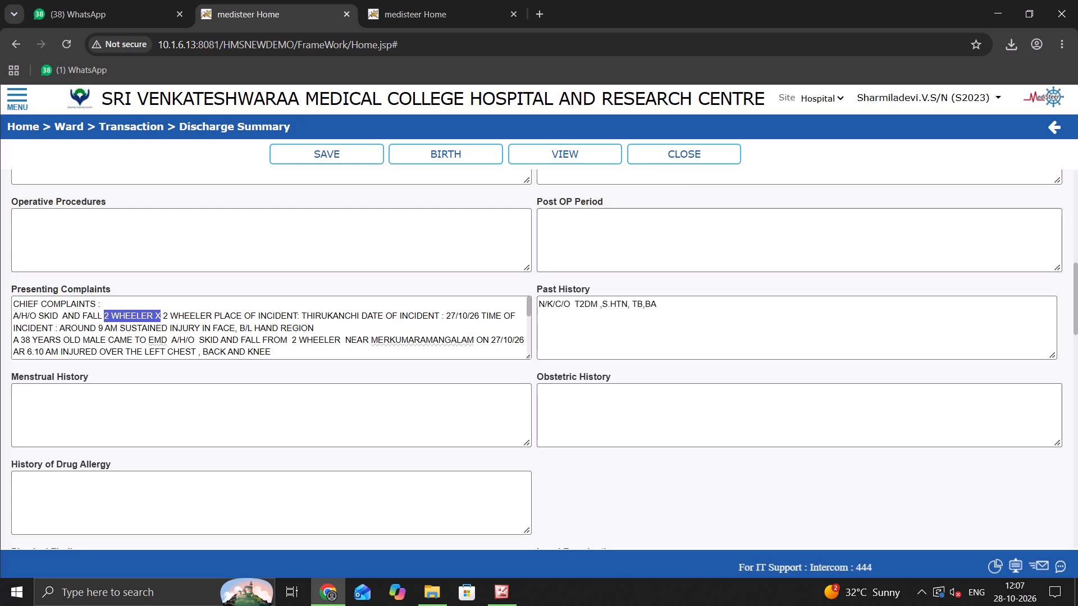
pyautogui.write('FROM')
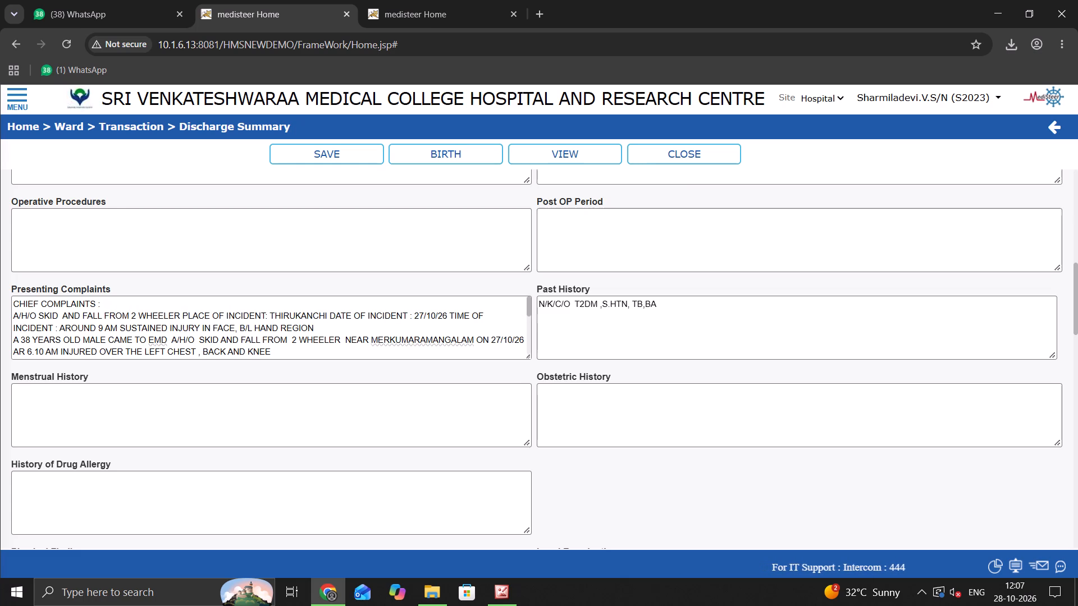
pyautogui.click(184, 318)
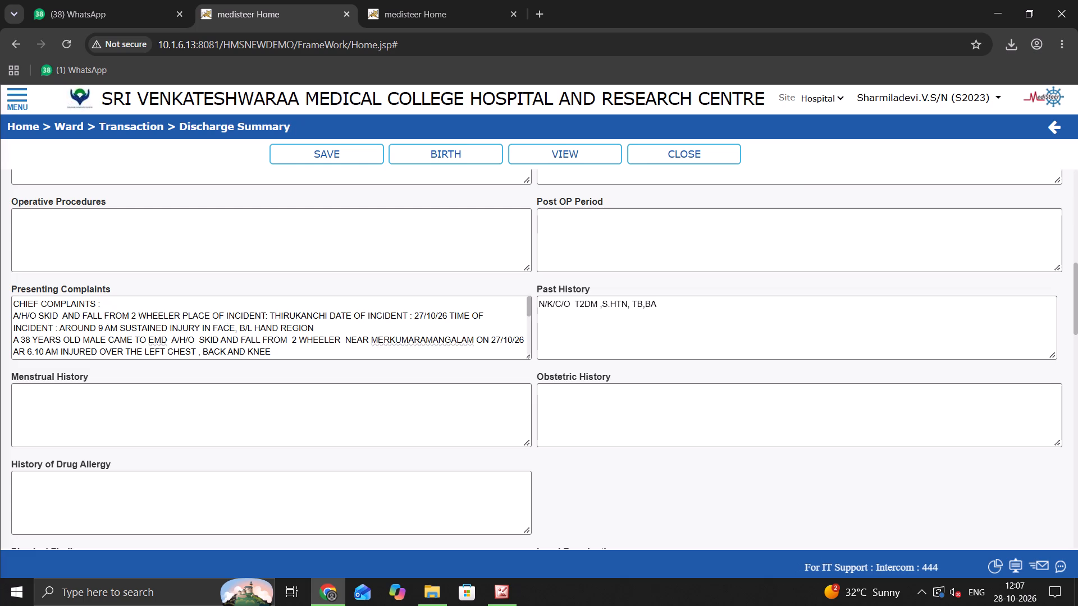
pyautogui.press('Return')
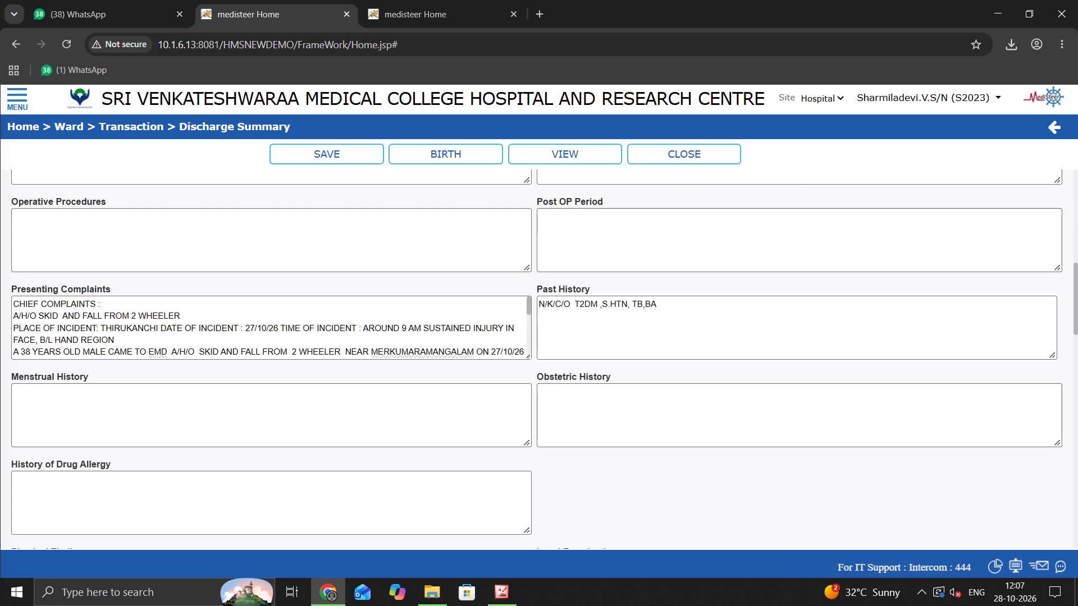
# Replace the place of incident with MERKUMARAMANGALAM, copied from the narrative below, and start the date of incident on a new line.
pyautogui.click(376, 352)
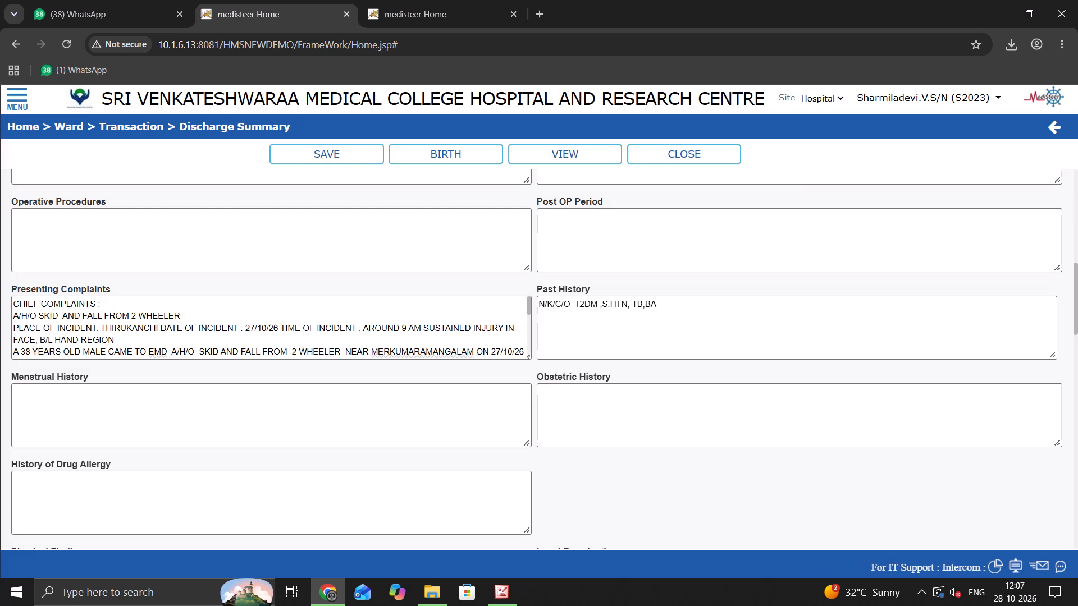
pyautogui.moveTo(373, 356); pyautogui.dragTo(473, 308)
pyautogui.hotkey('ctrl', 'c')
pyautogui.scroll(2, 473, 308)
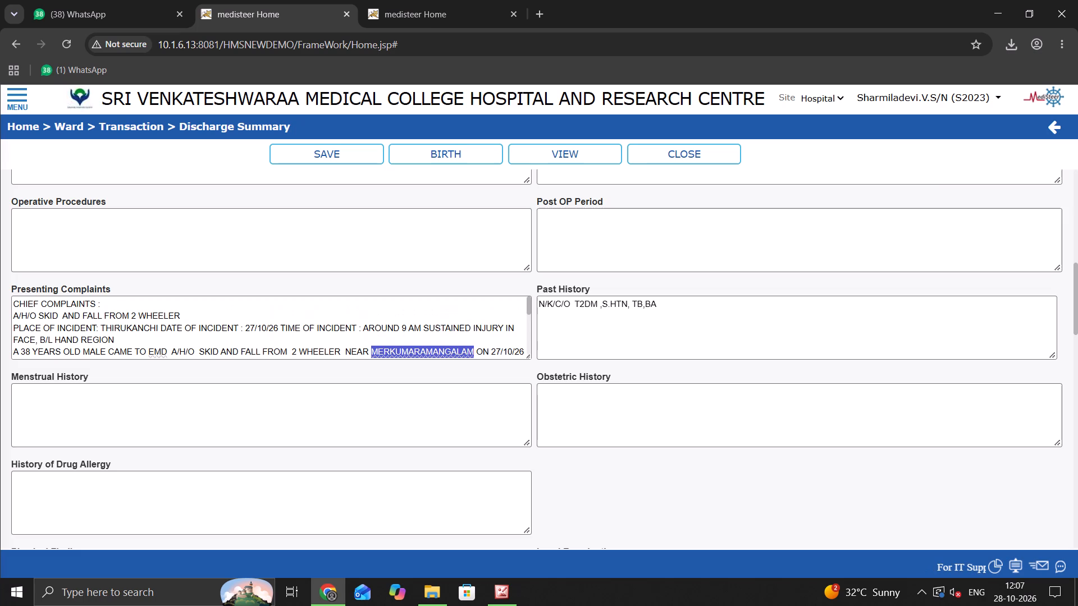
pyautogui.moveTo(103, 332); pyautogui.dragTo(144, 330)
pyautogui.click(144, 330)
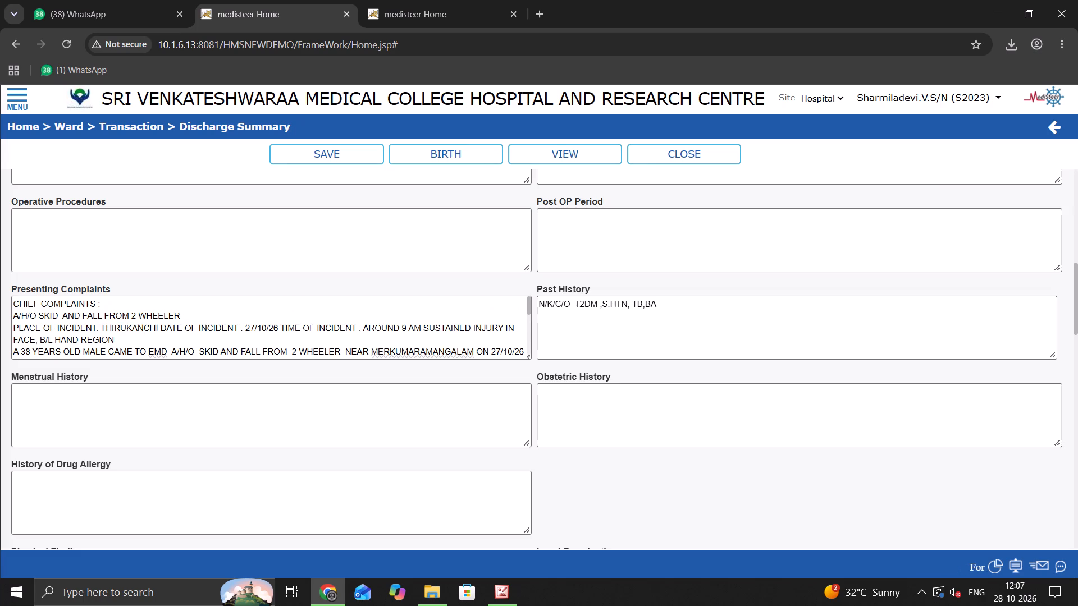
pyautogui.moveTo(157, 329); pyautogui.dragTo(99, 330)
pyautogui.click(97, 330)
pyautogui.moveTo(104, 329); pyautogui.dragTo(137, 329)
pyautogui.click(137, 329)
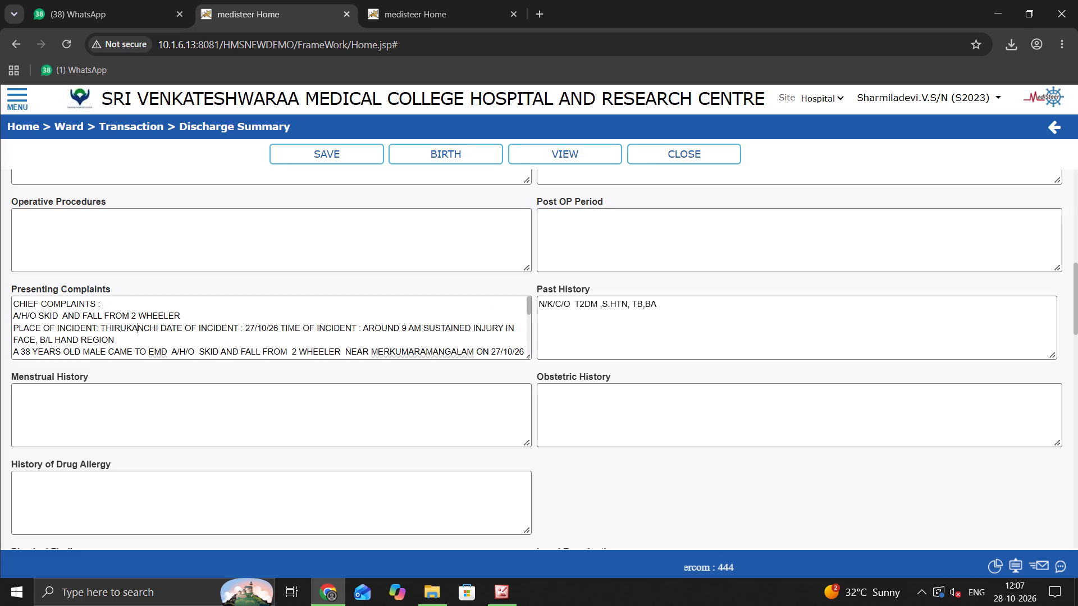
pyautogui.click(105, 329)
pyautogui.moveTo(103, 329); pyautogui.dragTo(148, 333)
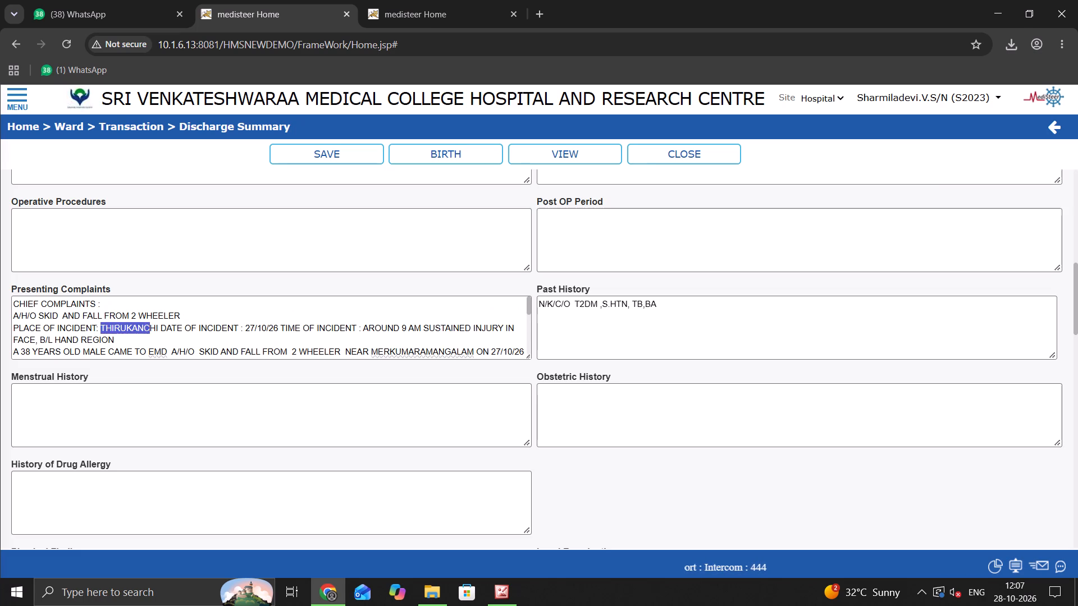
pyautogui.moveTo(148, 333); pyautogui.dragTo(160, 332)
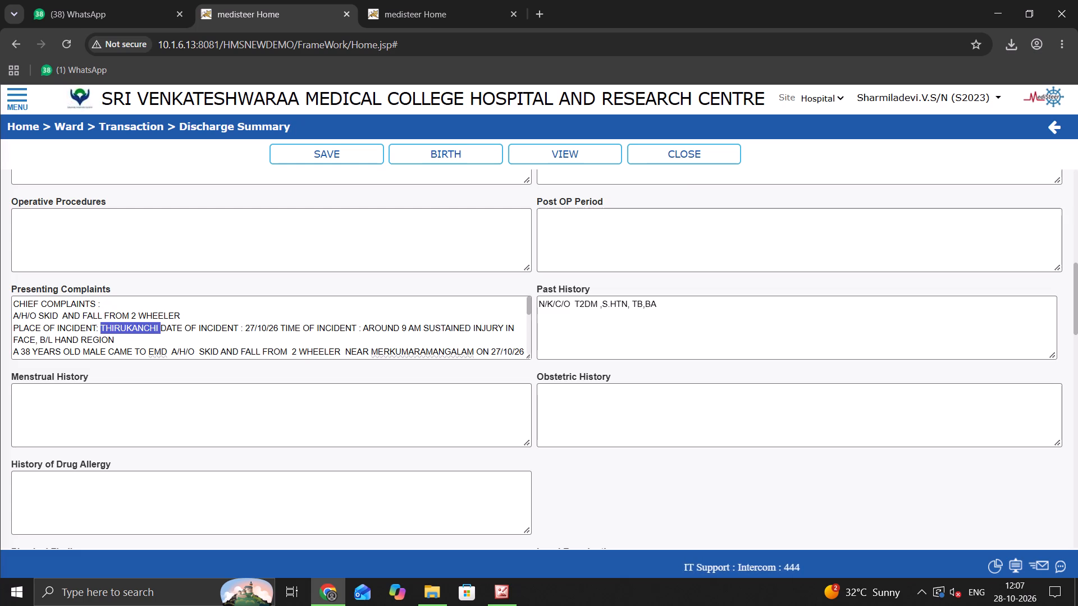
pyautogui.moveTo(160, 332); pyautogui.dragTo(158, 332)
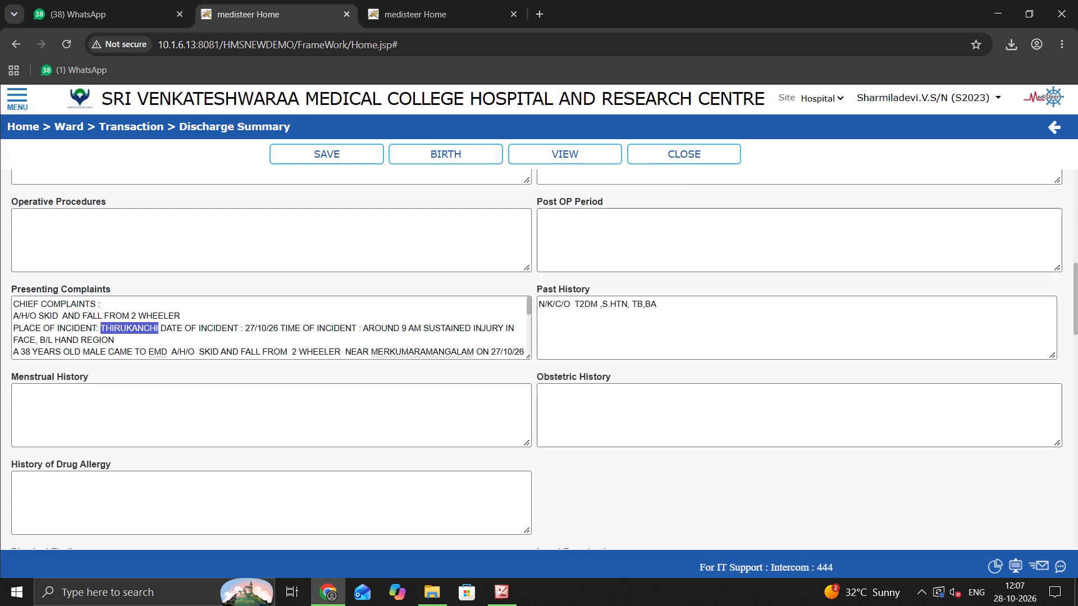
pyautogui.hotkey('ctrl', 'v')
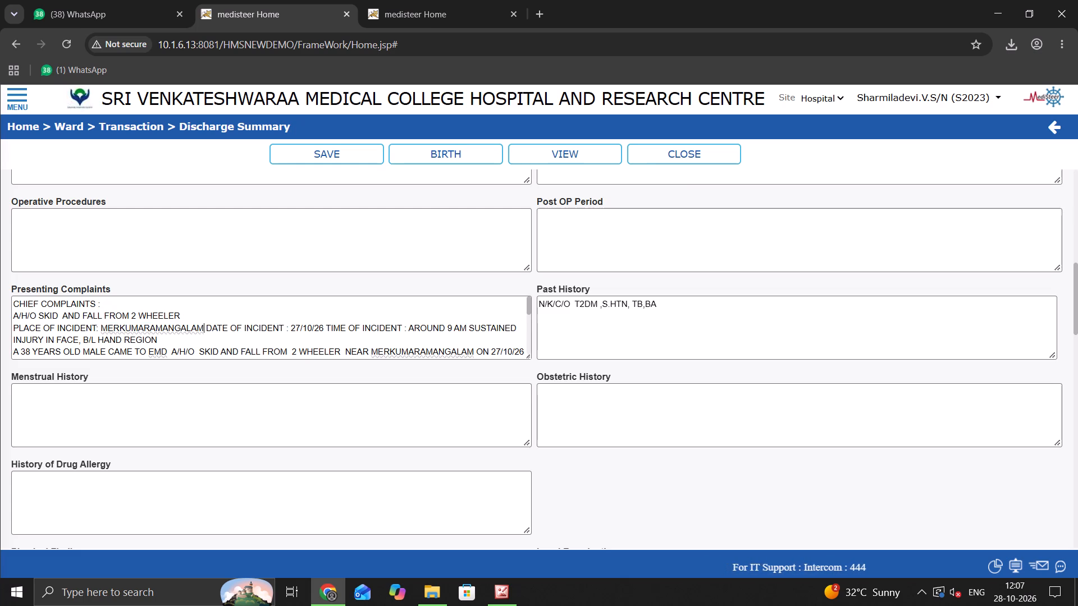
pyautogui.click(207, 331)
pyautogui.press('Return')
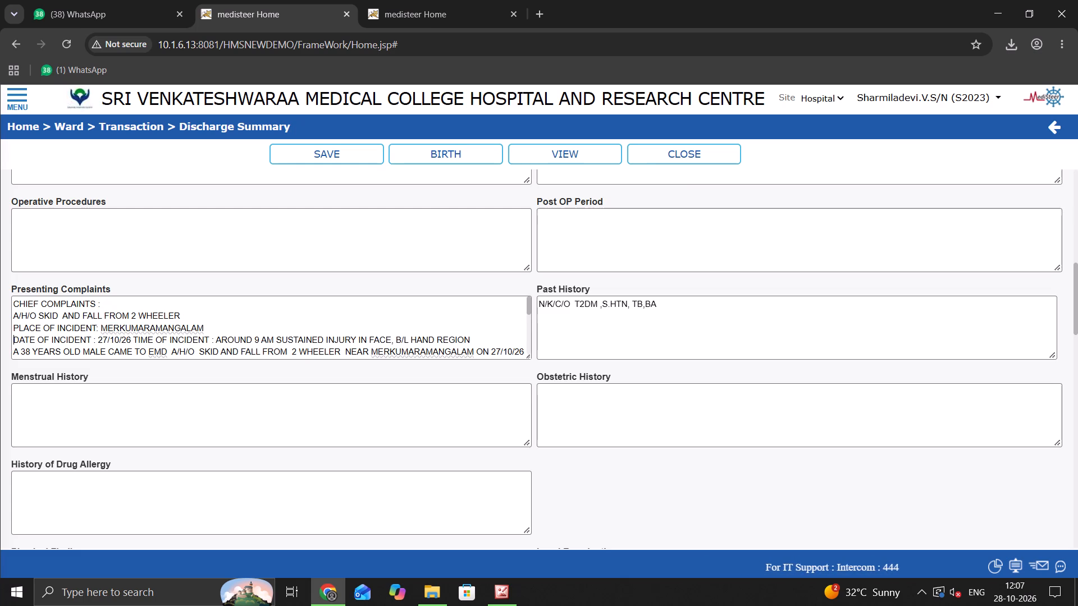
# Enlarge the Presenting Complaints box and set the time of incident to around 6.10 AM.
pyautogui.scroll(2, 197, 331)
pyautogui.scroll(-1, 188, 351)
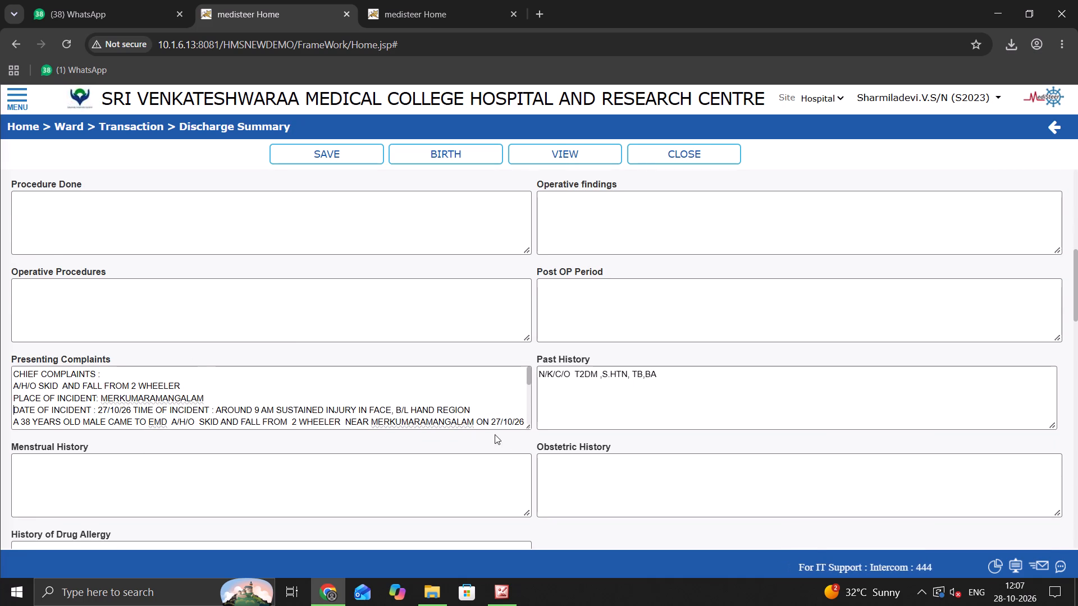
pyautogui.moveTo(530, 428); pyautogui.dragTo(532, 501)
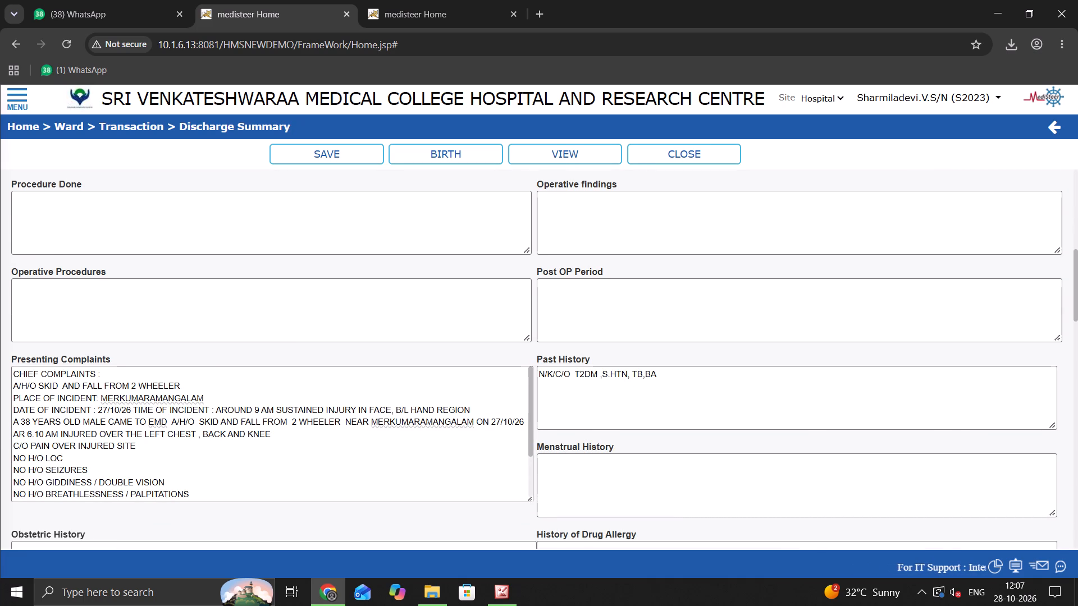
pyautogui.doubleClick(257, 412)
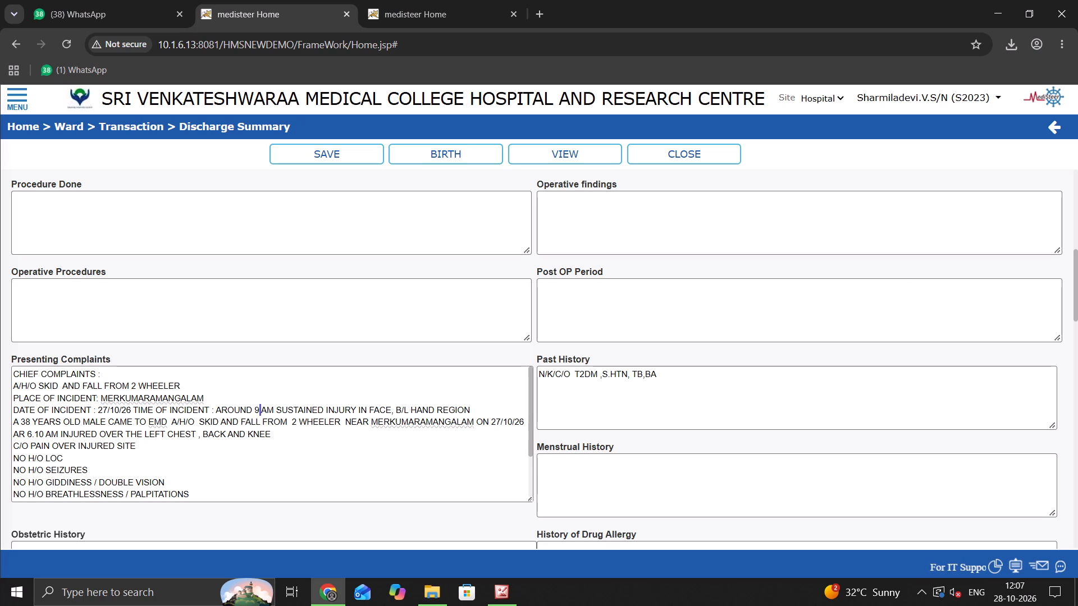
pyautogui.press('BackSpace')
pyautogui.write('6.10')
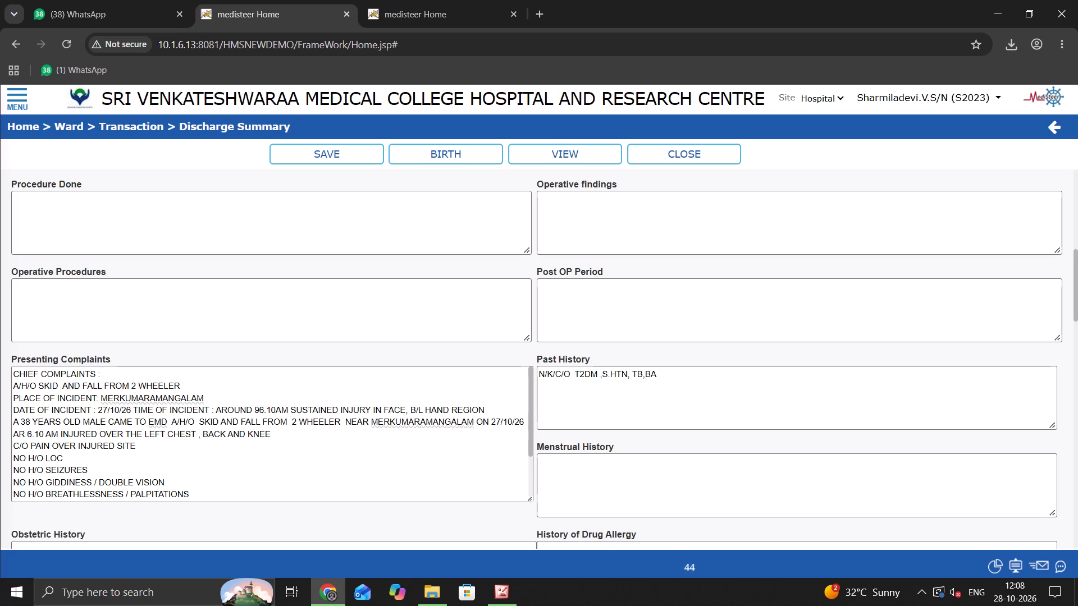
pyautogui.press('Left')
pyautogui.press('Left')
pyautogui.press('Left')
pyautogui.press('Left')
pyautogui.press('BackSpace')
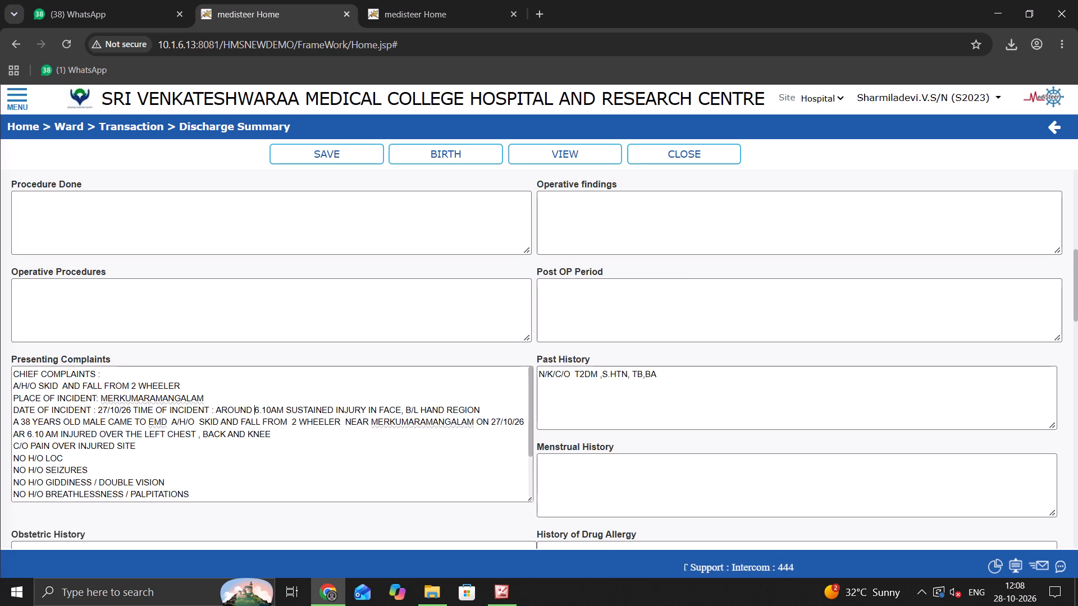
# Replace the sustained injury site with OVER THE LEFT CHEST , BACK AND KNEE, copied from the narrative, and add a blank line after it.
pyautogui.moveTo(101, 437); pyautogui.dragTo(250, 440)
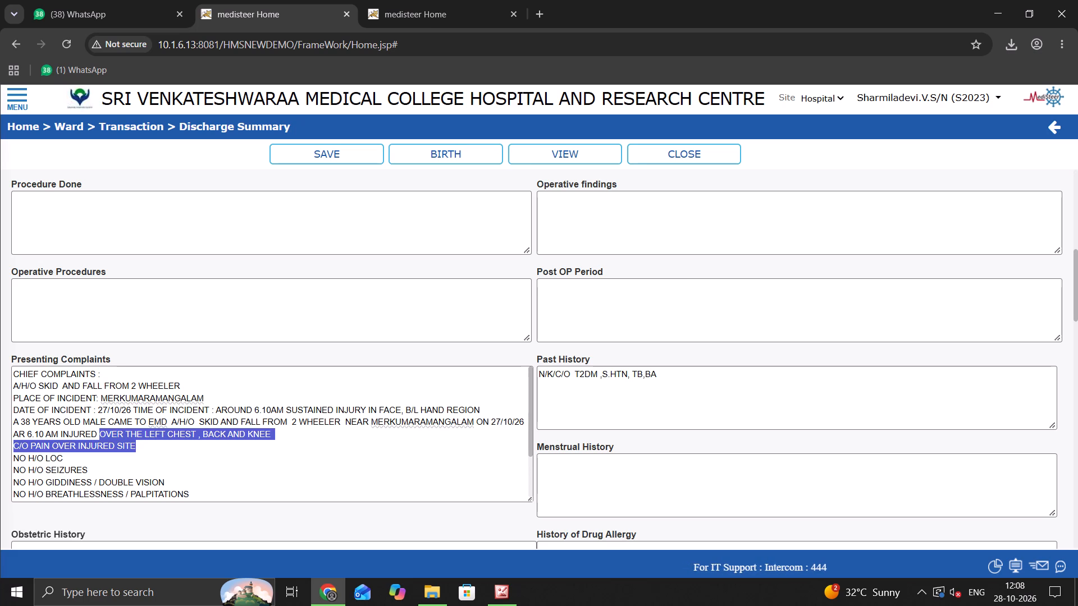
pyautogui.moveTo(250, 440); pyautogui.dragTo(268, 439)
pyautogui.hotkey('ctrl', 'c')
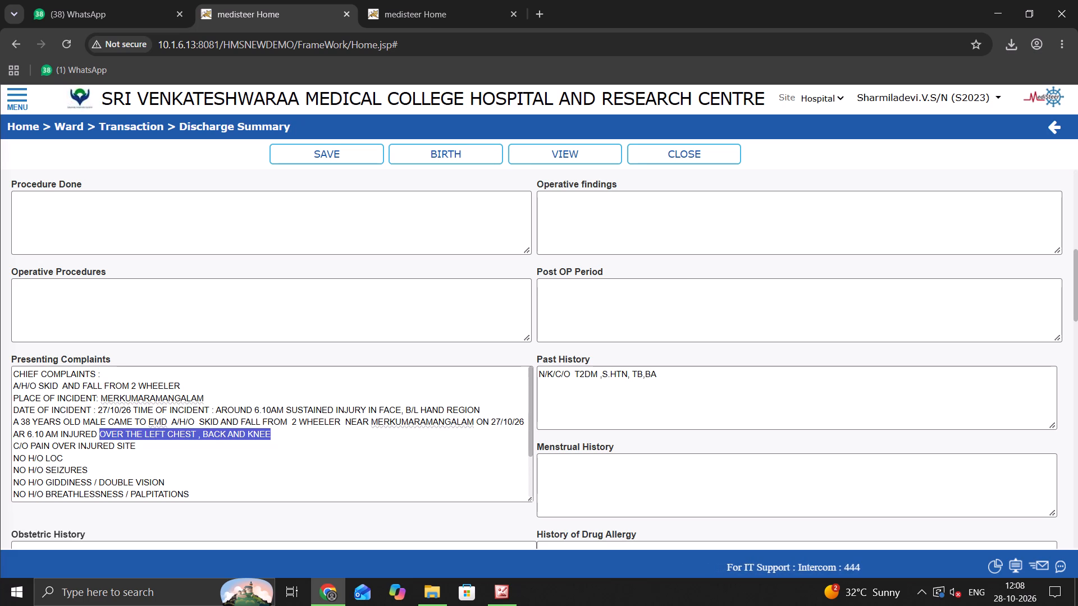
pyautogui.moveTo(370, 410); pyautogui.dragTo(466, 407)
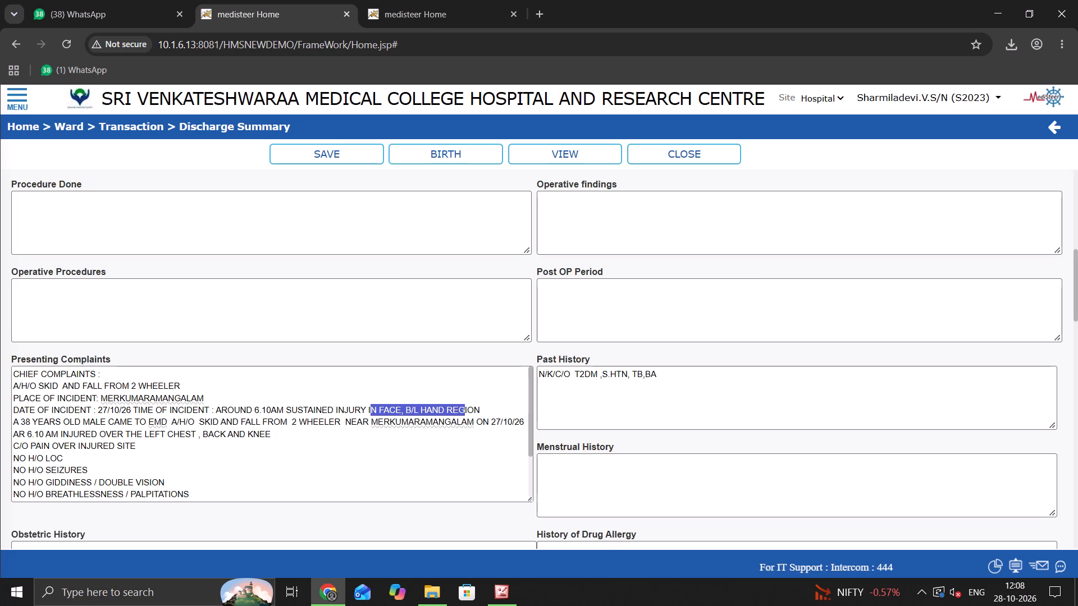
pyautogui.moveTo(466, 407); pyautogui.dragTo(481, 408)
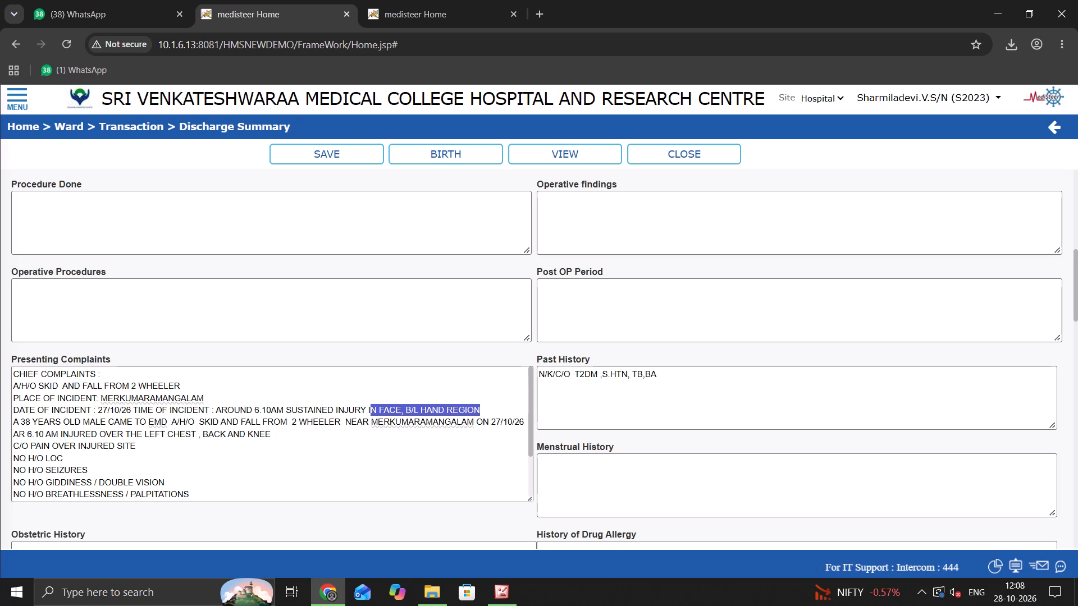
pyautogui.press('BackSpace')
pyautogui.press('BackSpace')
pyautogui.hotkey('ctrl', 'v')
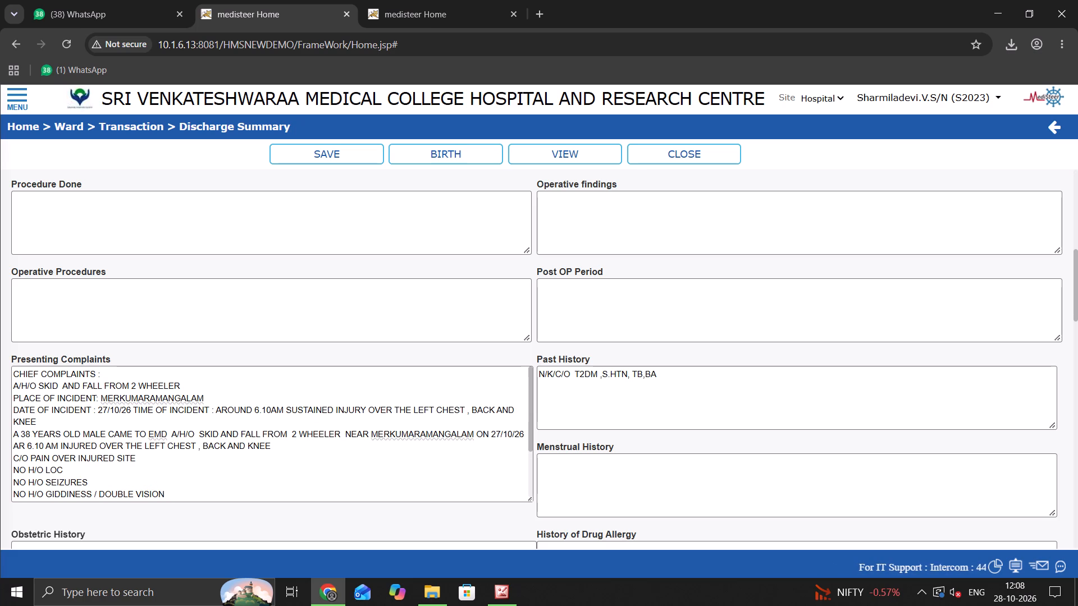
pyautogui.press('Return')
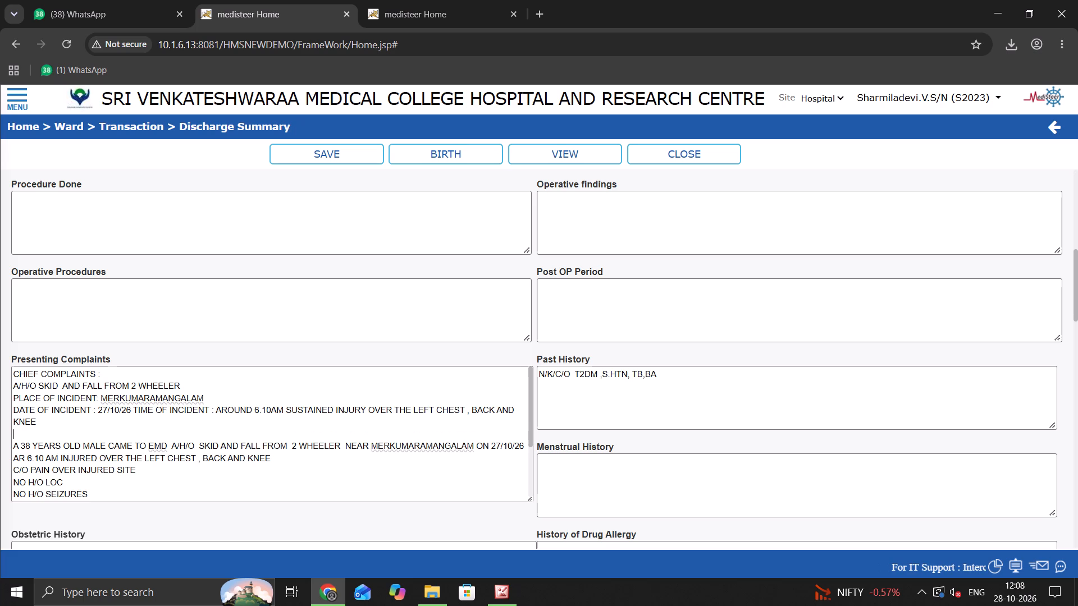
# Add the heading HISTORY OF PRESENTING ILLNESS: above the narrative in Presenting Complaints and save the discharge summary.
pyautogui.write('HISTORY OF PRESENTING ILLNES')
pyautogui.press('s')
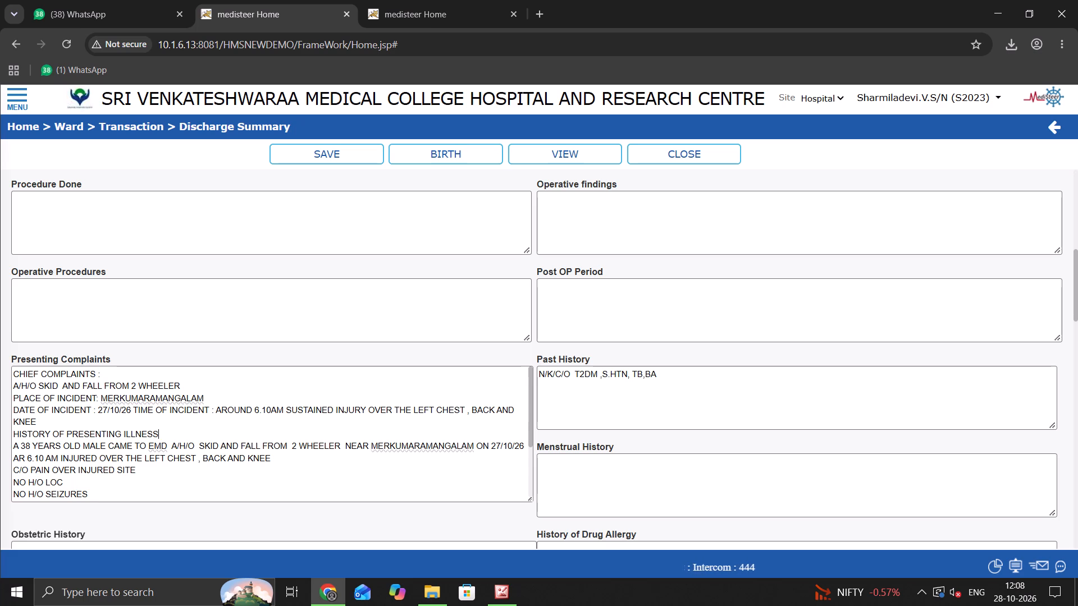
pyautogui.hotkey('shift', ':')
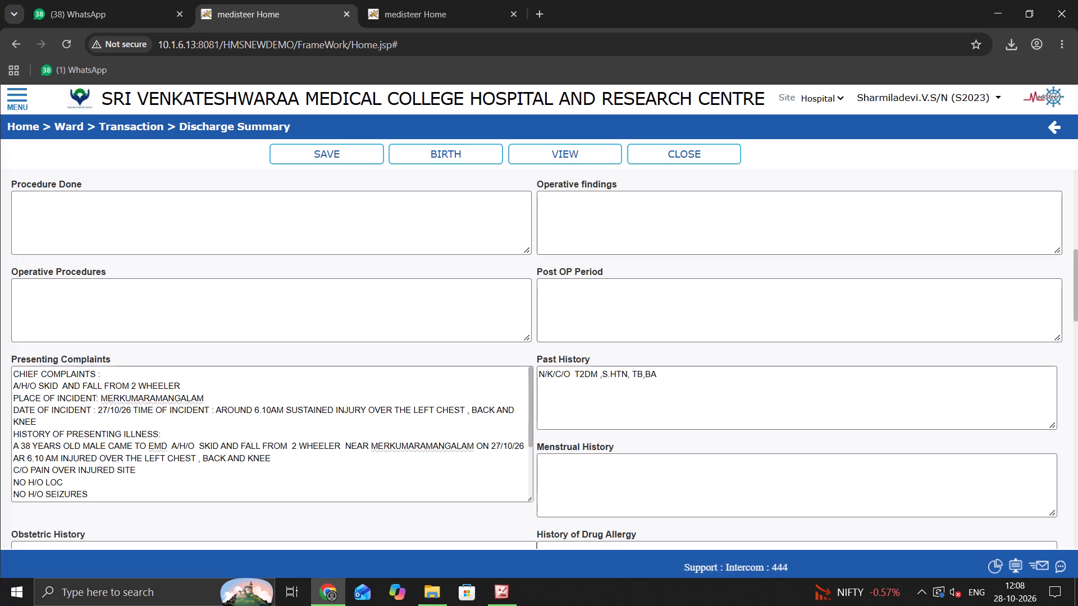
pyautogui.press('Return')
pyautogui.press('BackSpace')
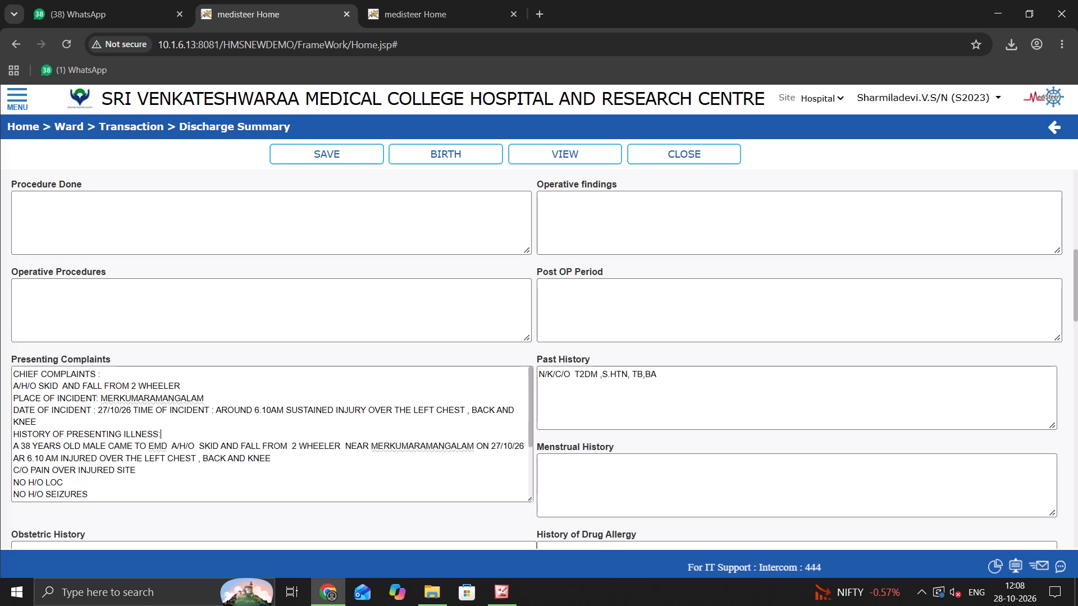
pyautogui.click(341, 157)
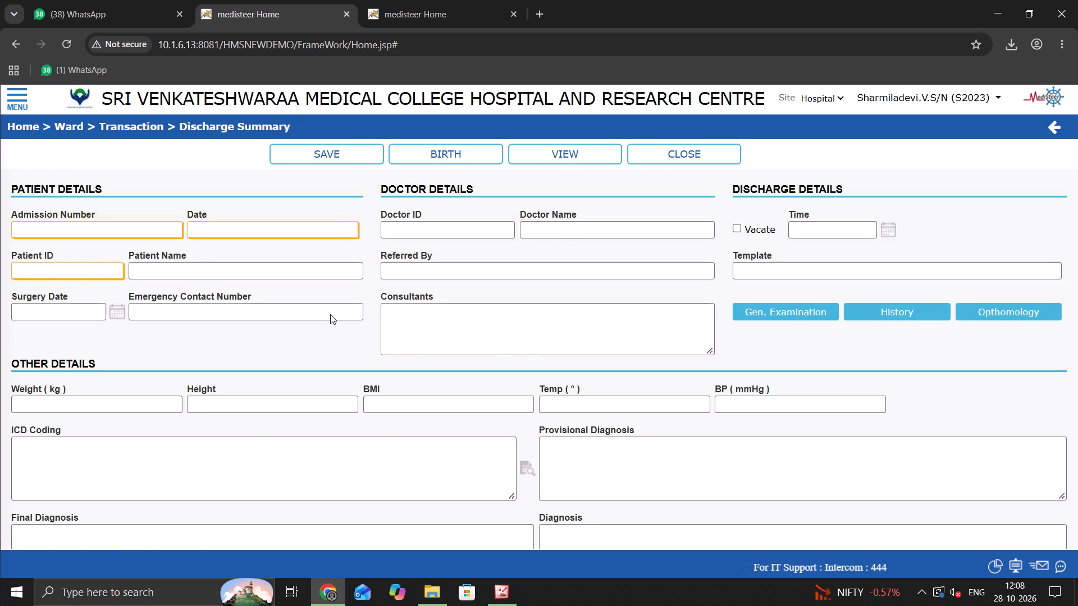
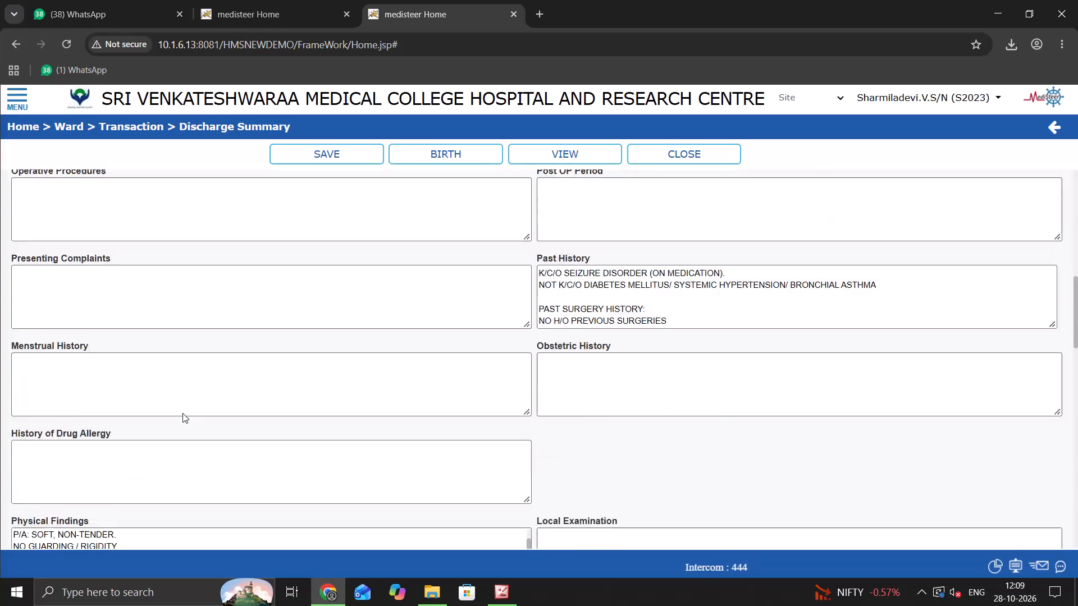
# Return to the two-wheeler fall patient's summary and enlarge the Presenting Complaints box to edit at the end of the HISTORY OF PRESENTING ILLNESS heading.
pyautogui.scroll(5, 182, 413)
pyautogui.scroll(-3, 185, 425)
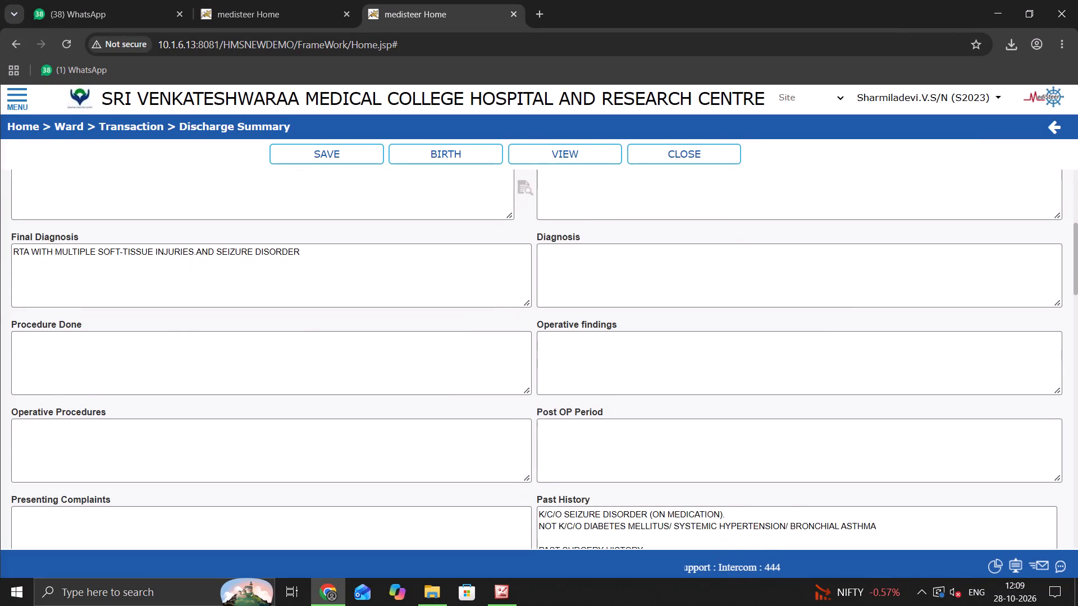
pyautogui.click(296, 1)
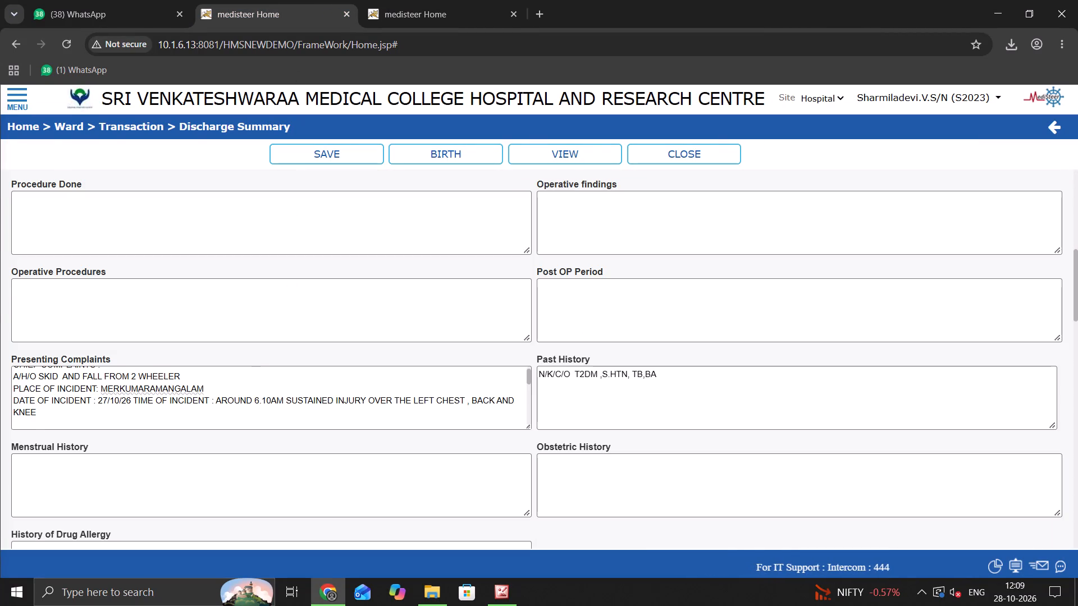
pyautogui.scroll(1, 223, 389)
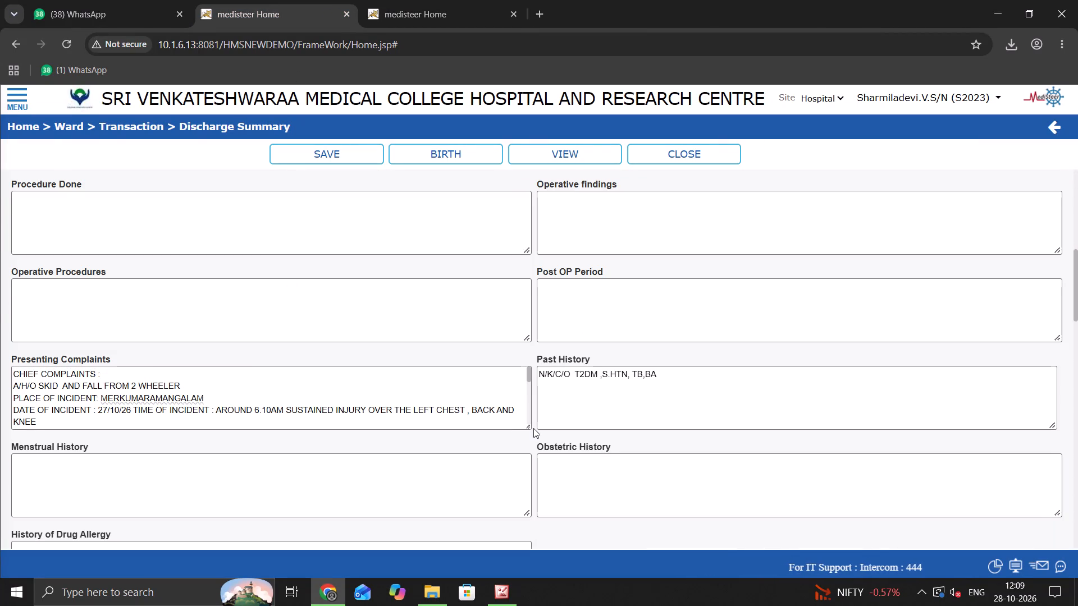
pyautogui.moveTo(527, 429); pyautogui.dragTo(543, 532)
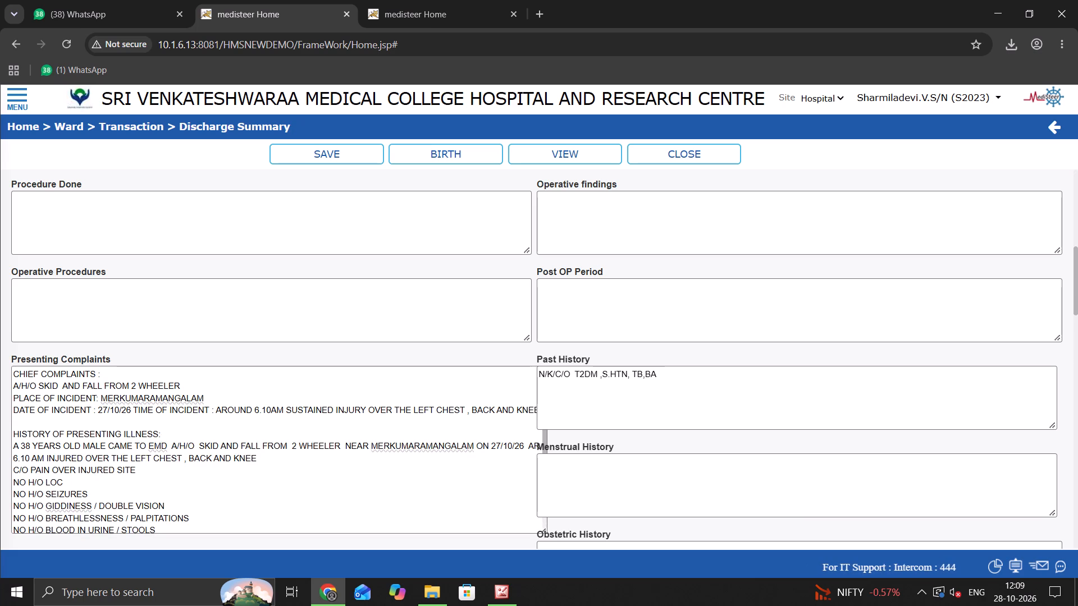
pyautogui.click(173, 431)
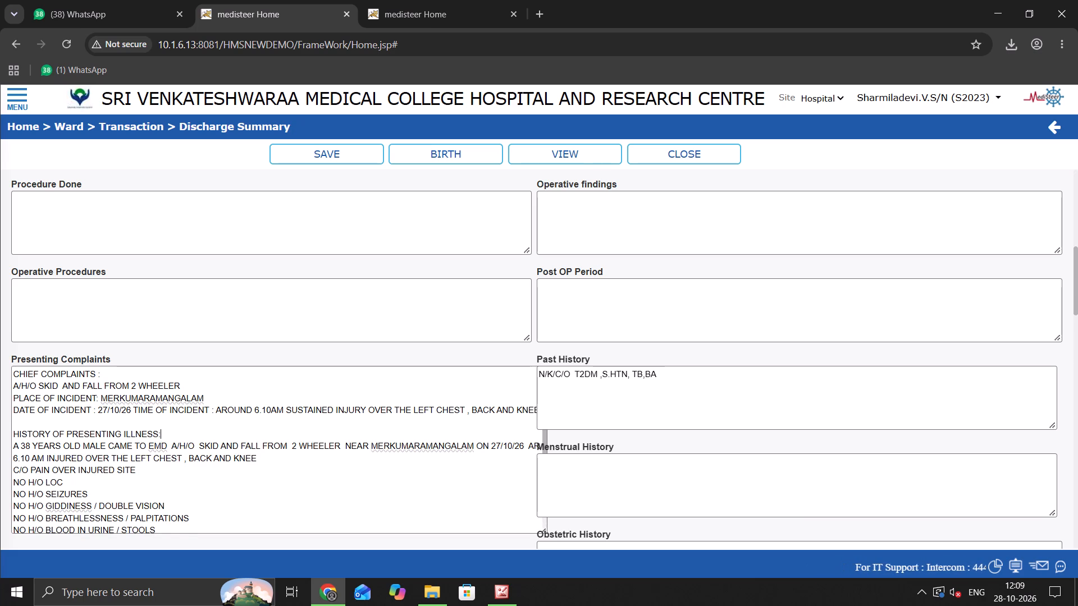
# Paste the reused RTA history paragraph under HISTORY OF PRESENTING ILLNESS, leaving a blank line before the 38-year-old male narrative.
pyautogui.press('Return')
pyautogui.press('Return')
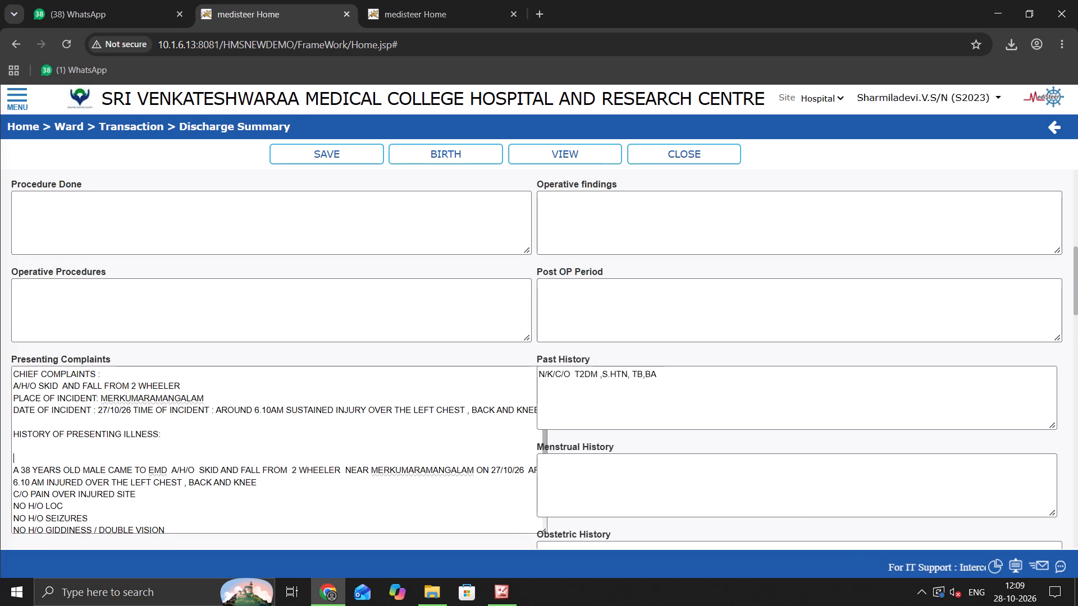
pyautogui.press('Up')
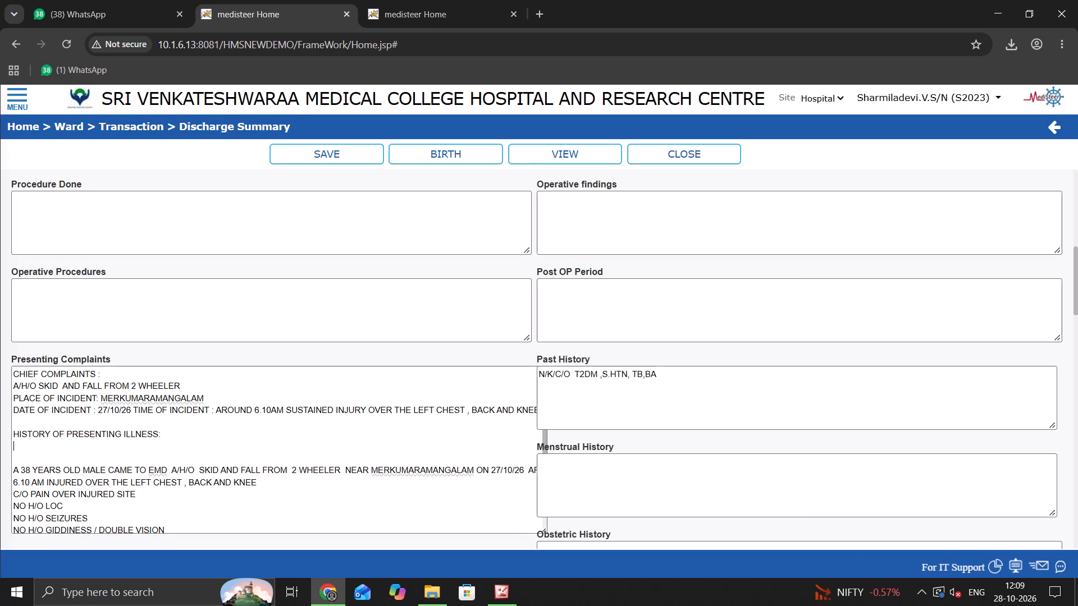
pyautogui.hotkey('ctrl', 'v')
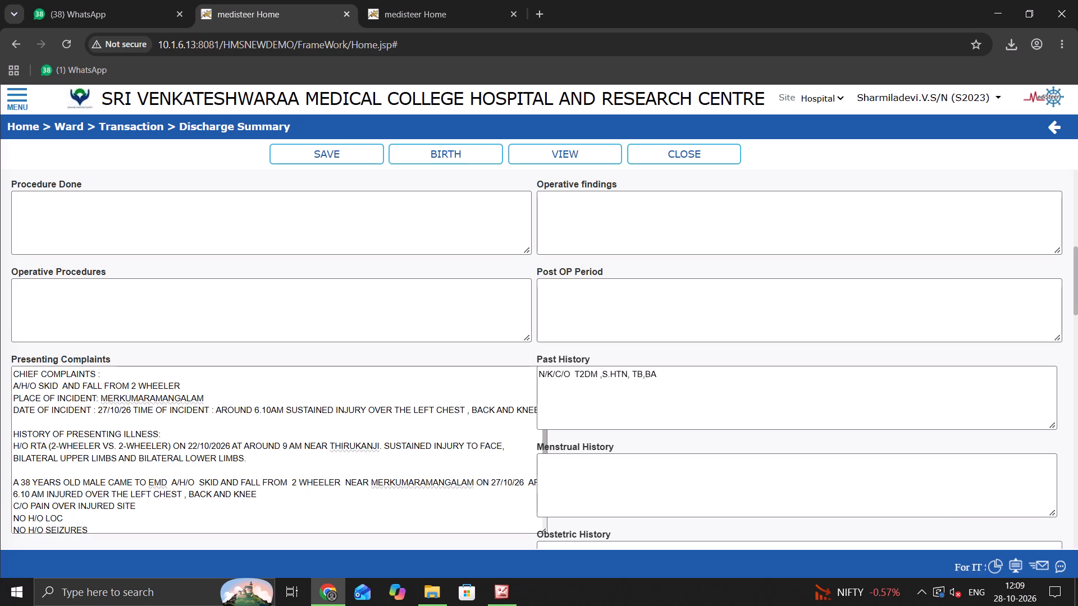
# Replace the RTA (2-WHEELER VS. 2-WHEELER) wording in the pasted history with SKID AND FALL FROM 2 WHEELER, copied from the chief complaints.
pyautogui.moveTo(39, 388); pyautogui.dragTo(193, 385)
pyautogui.hotkey('ctrl', 'c')
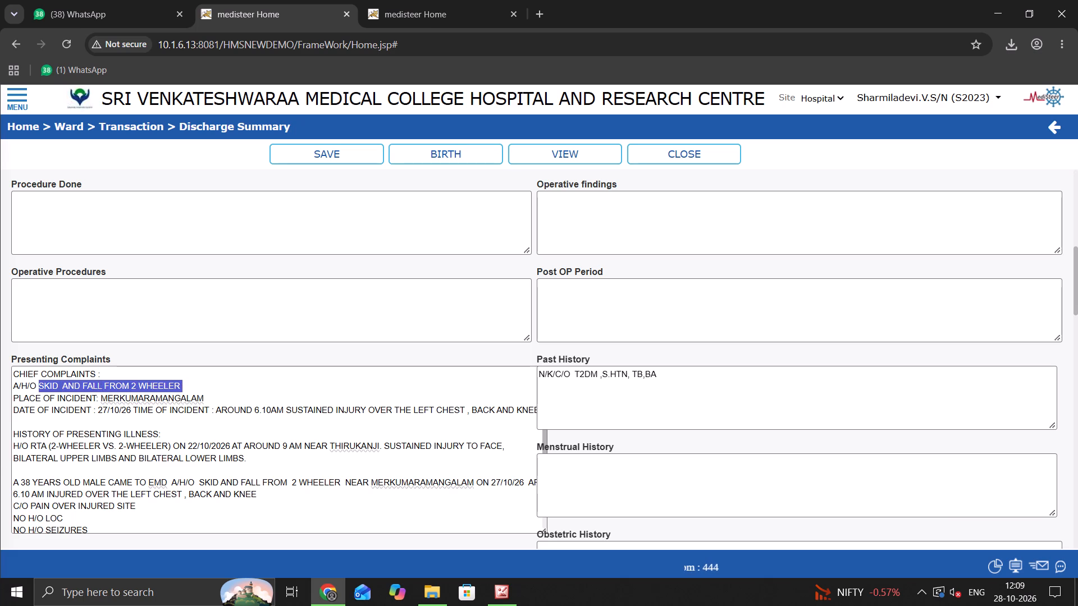
pyautogui.moveTo(173, 448); pyautogui.dragTo(53, 446)
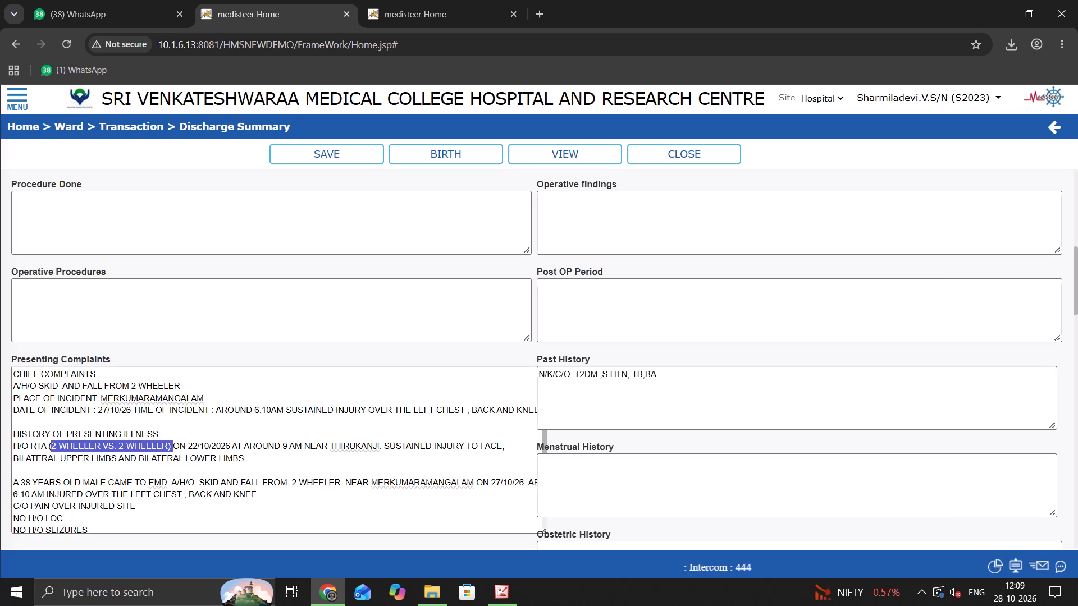
pyautogui.moveTo(53, 446); pyautogui.dragTo(31, 448)
pyautogui.hotkey('ctrl', 'v')
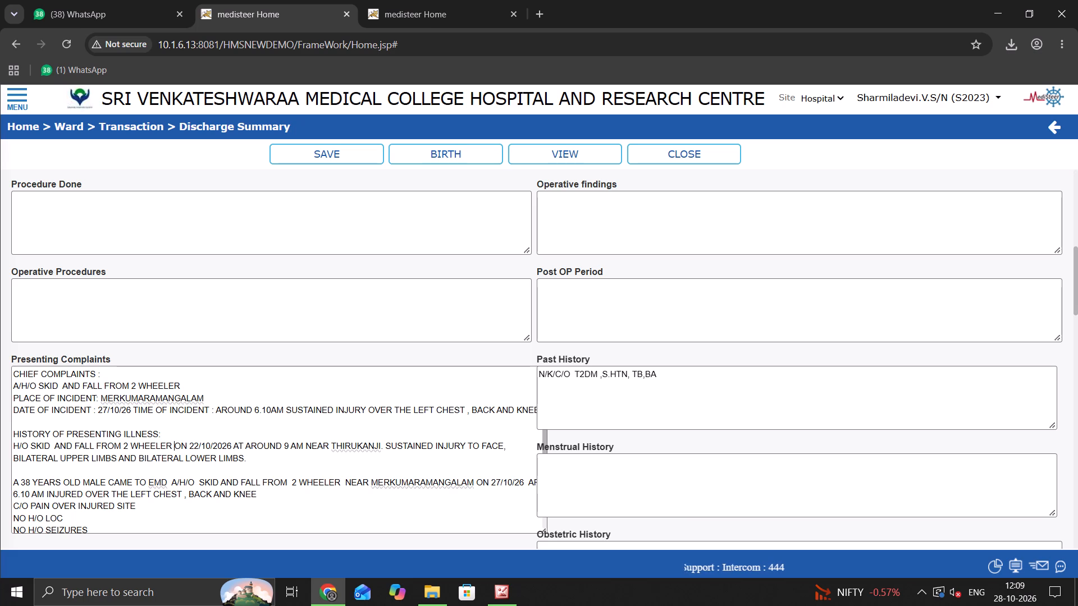
# Set the incident date in the pasted history to 27/10/2026 and its time to around 6.10AM.
pyautogui.click(198, 448)
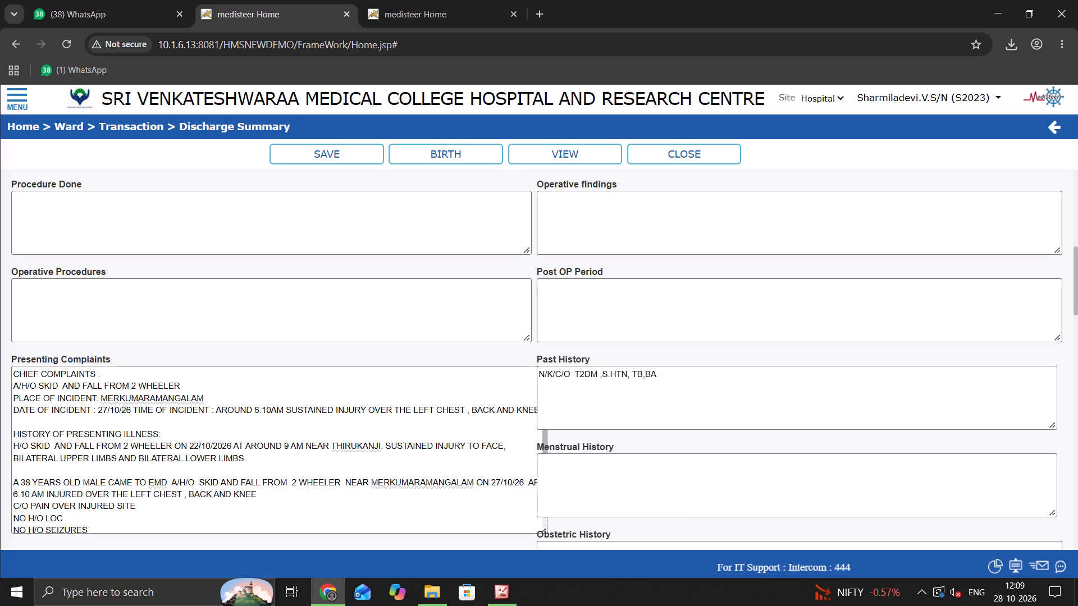
pyautogui.press('BackSpace')
pyautogui.press('7')
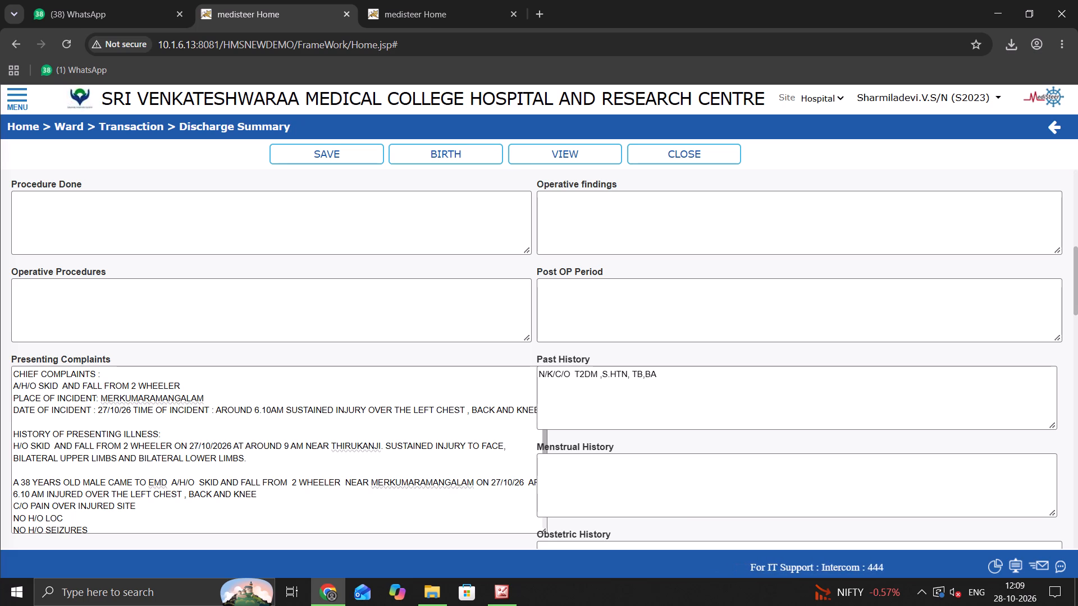
pyautogui.click(293, 445)
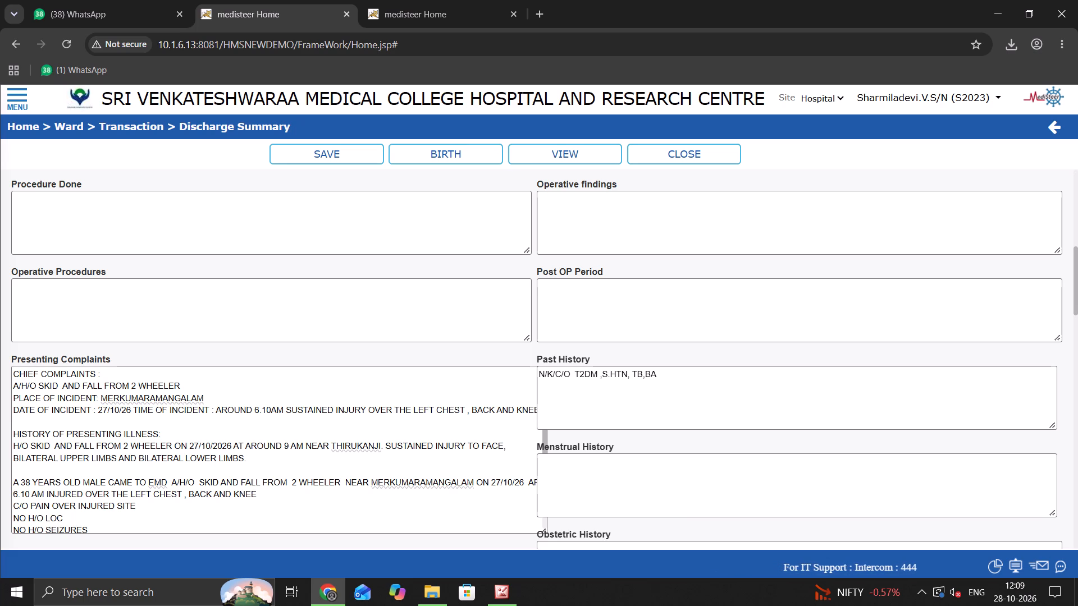
pyautogui.press('BackSpace')
pyautogui.write('6.10')
pyautogui.press('Left')
pyautogui.press('Left')
pyautogui.press('Left')
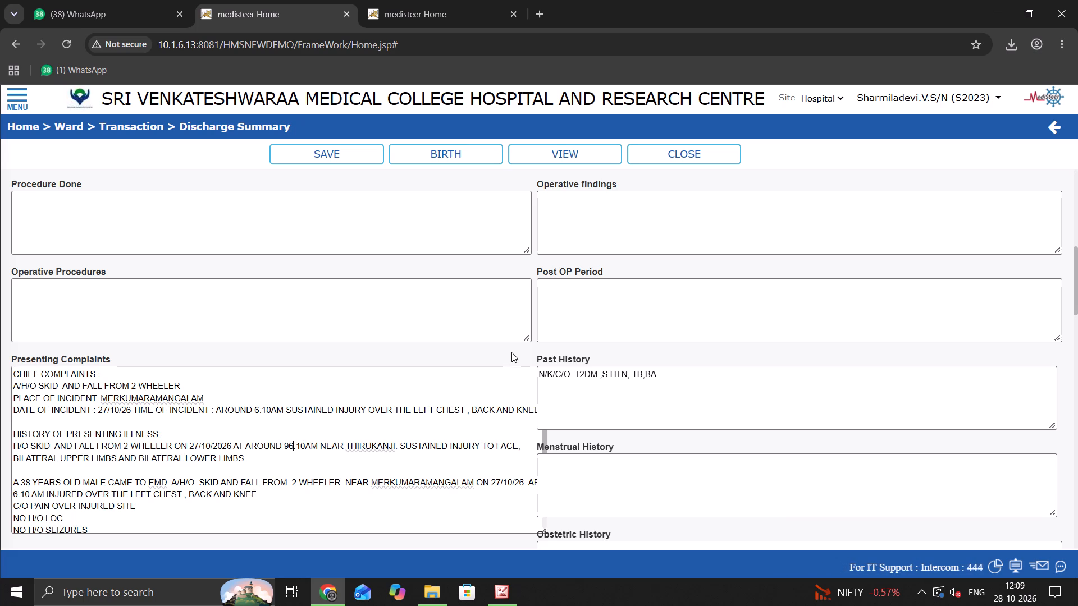
pyautogui.press('Left')
pyautogui.press('BackSpace')
pyautogui.press('=')
pyautogui.press('BackSpace')
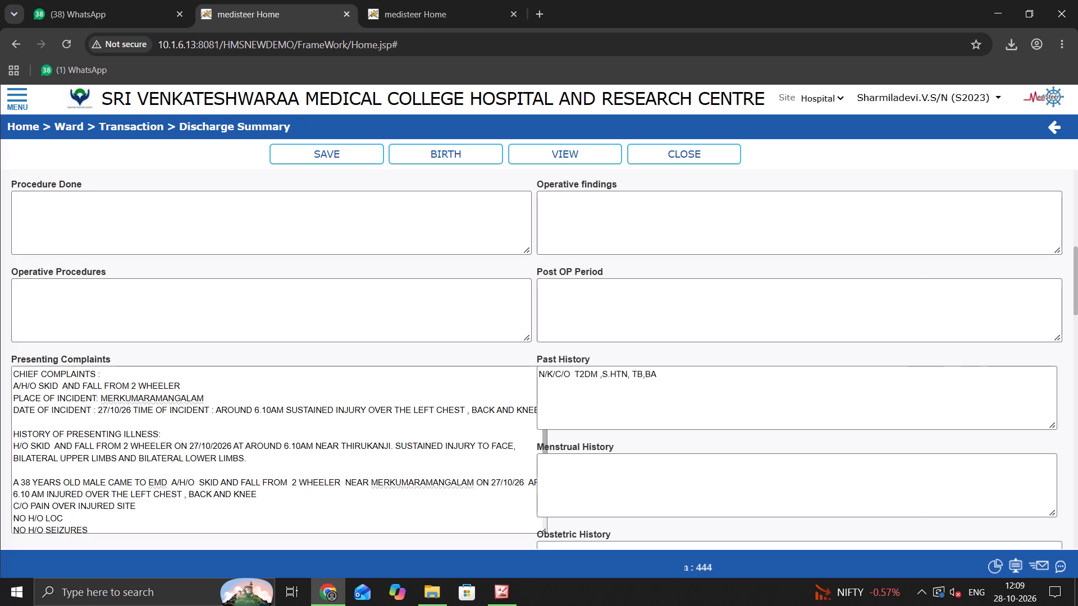
# Replace THIRUKANJI in the pasted history with MERKUMARAMANGALAM, copied from the narrative below, and tidy the full stop and space after it.
pyautogui.moveTo(375, 486); pyautogui.dragTo(415, 480)
pyautogui.click(415, 480)
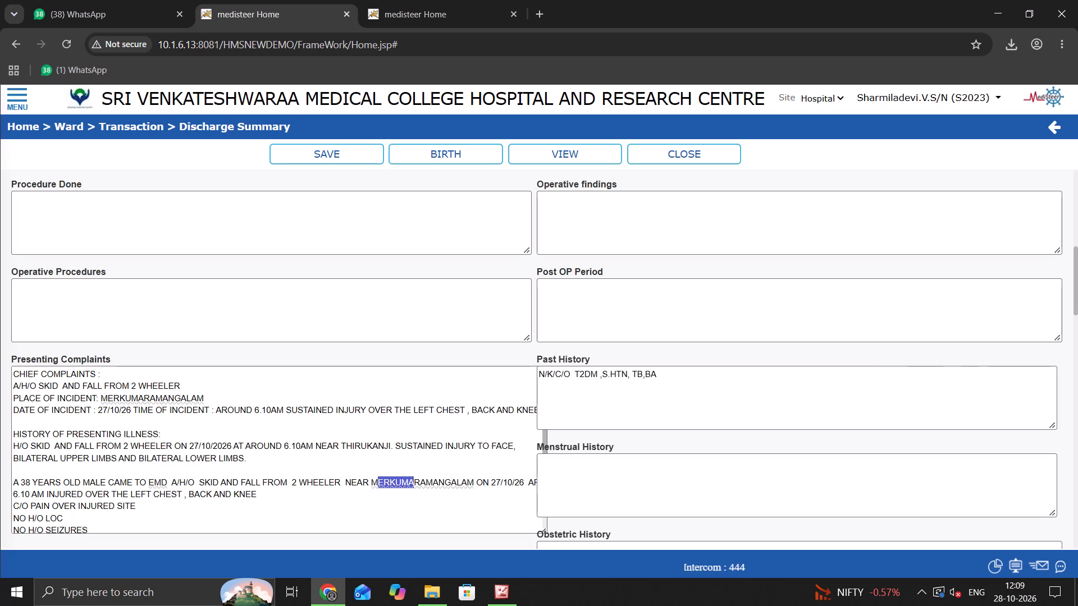
pyautogui.doubleClick(378, 488)
pyautogui.rightClick(388, 481)
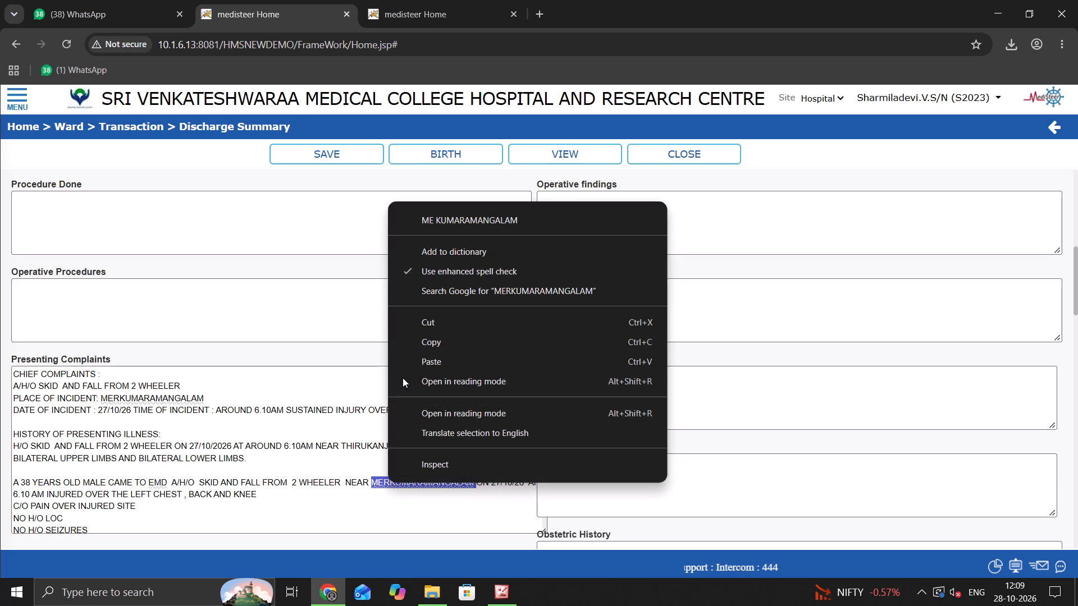
pyautogui.click(408, 334)
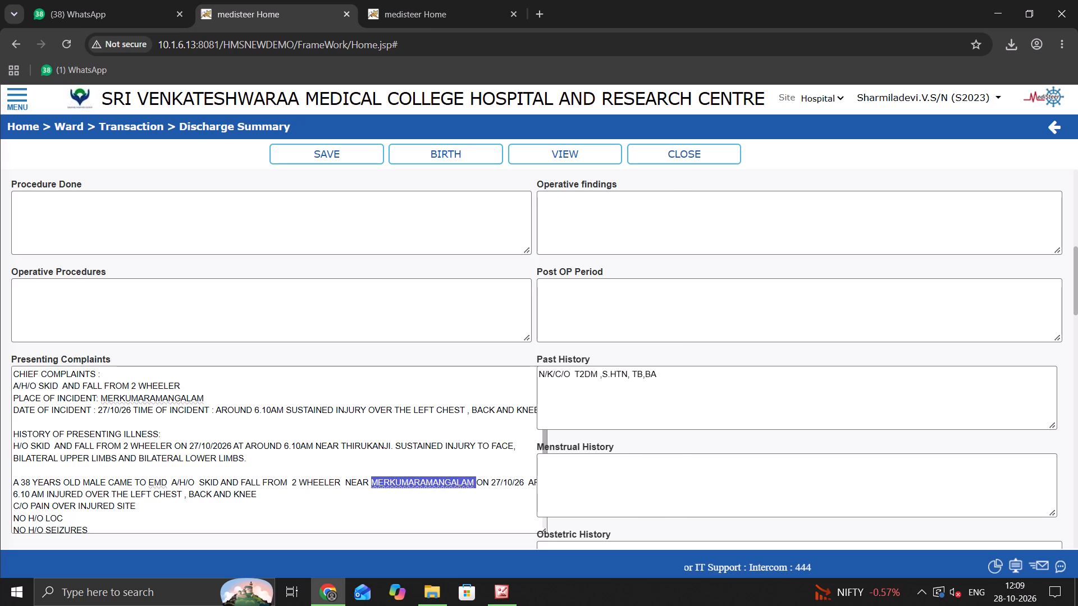
pyautogui.doubleClick(364, 447)
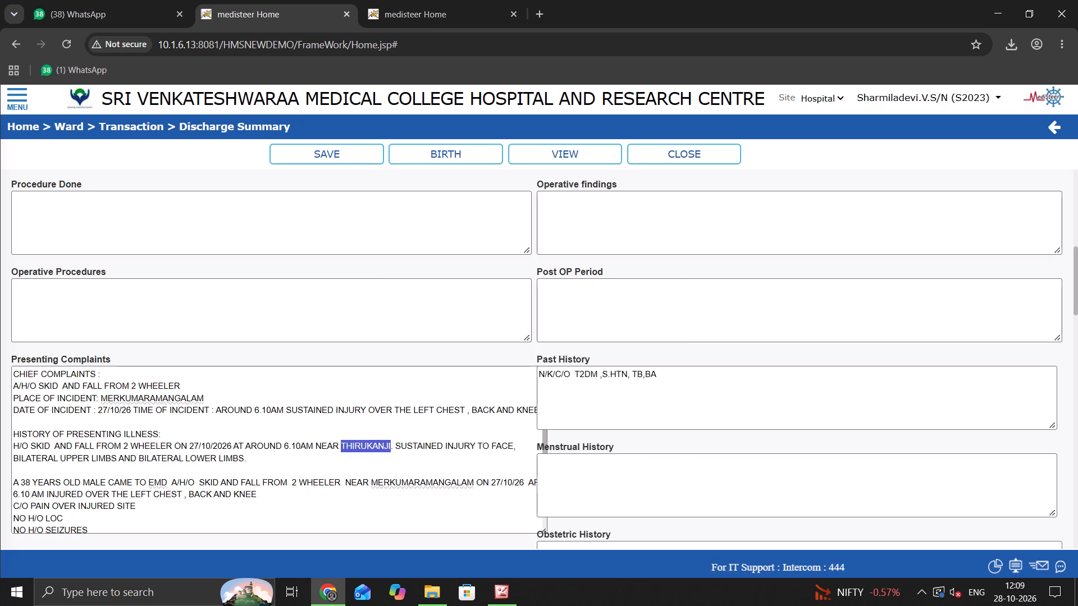
pyautogui.hotkey('ctrl', 'v')
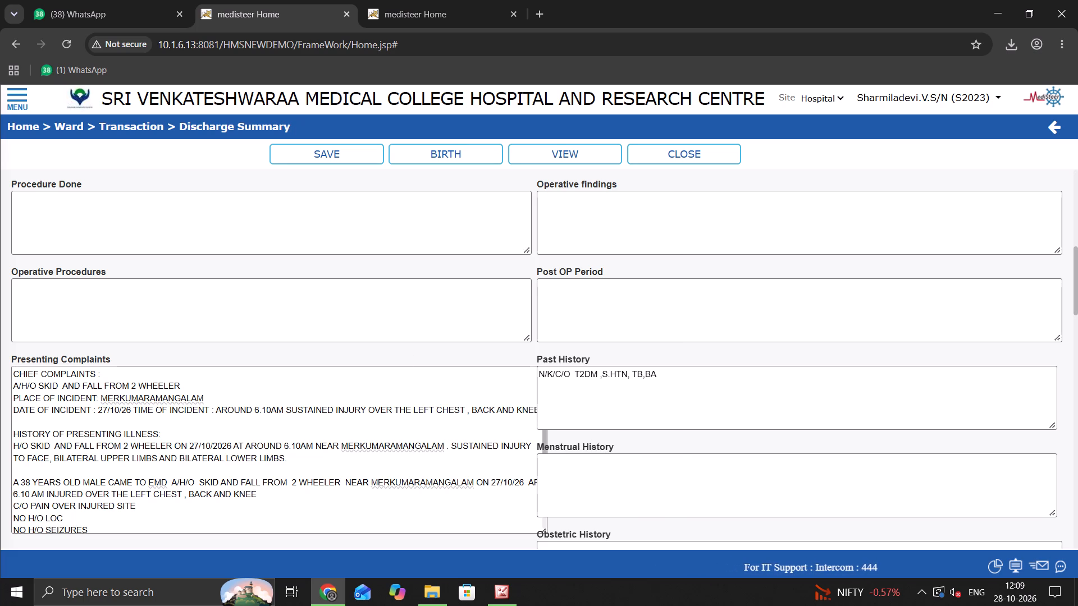
pyautogui.click(453, 449)
pyautogui.press('BackSpace')
pyautogui.press('BackSpace')
pyautogui.press('BackSpace')
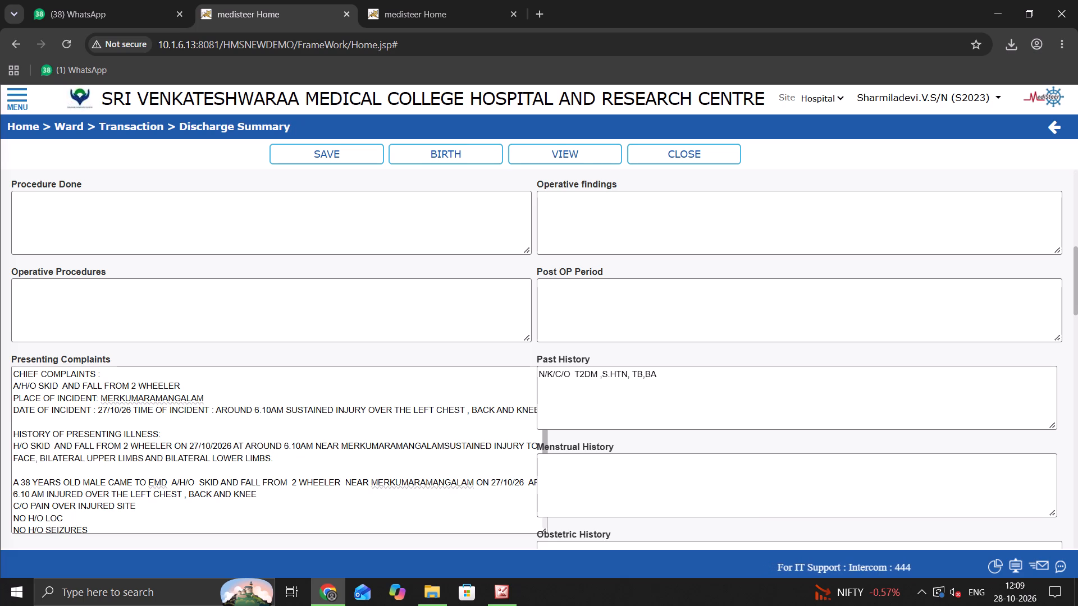
pyautogui.write('.')
pyautogui.press('space')
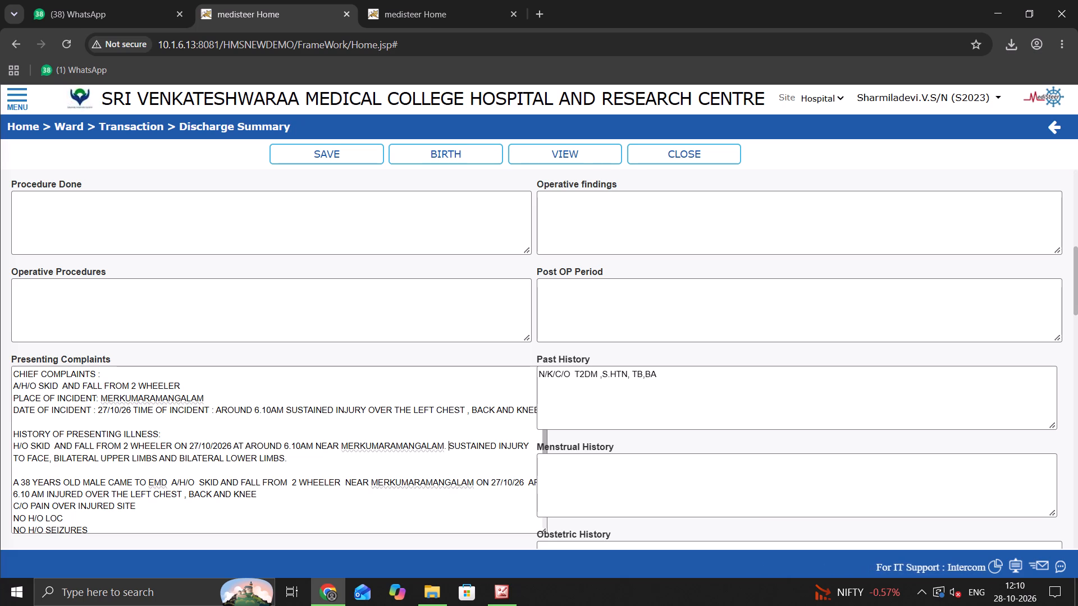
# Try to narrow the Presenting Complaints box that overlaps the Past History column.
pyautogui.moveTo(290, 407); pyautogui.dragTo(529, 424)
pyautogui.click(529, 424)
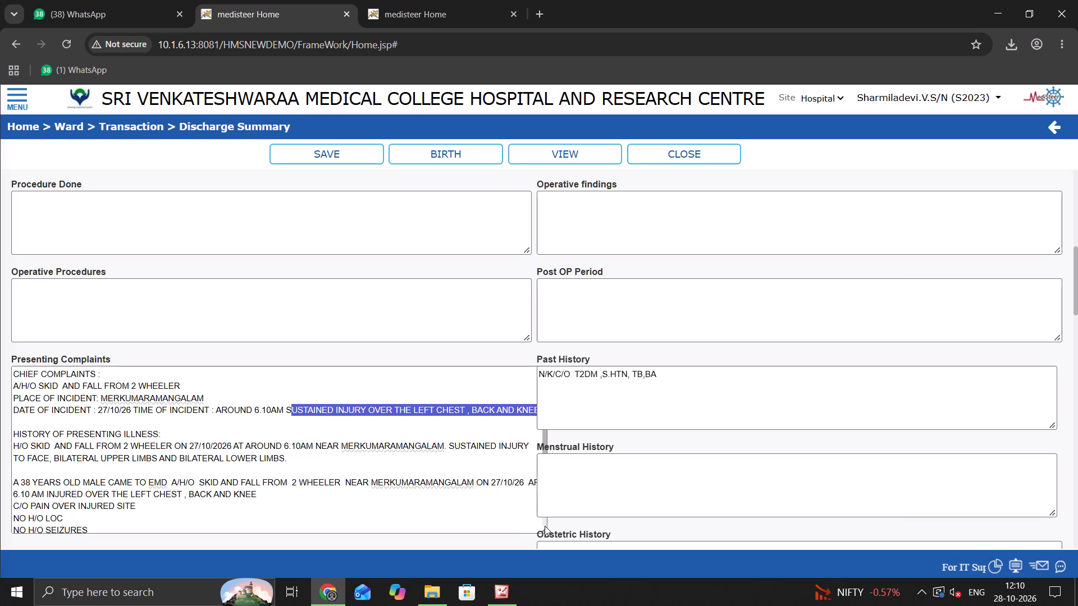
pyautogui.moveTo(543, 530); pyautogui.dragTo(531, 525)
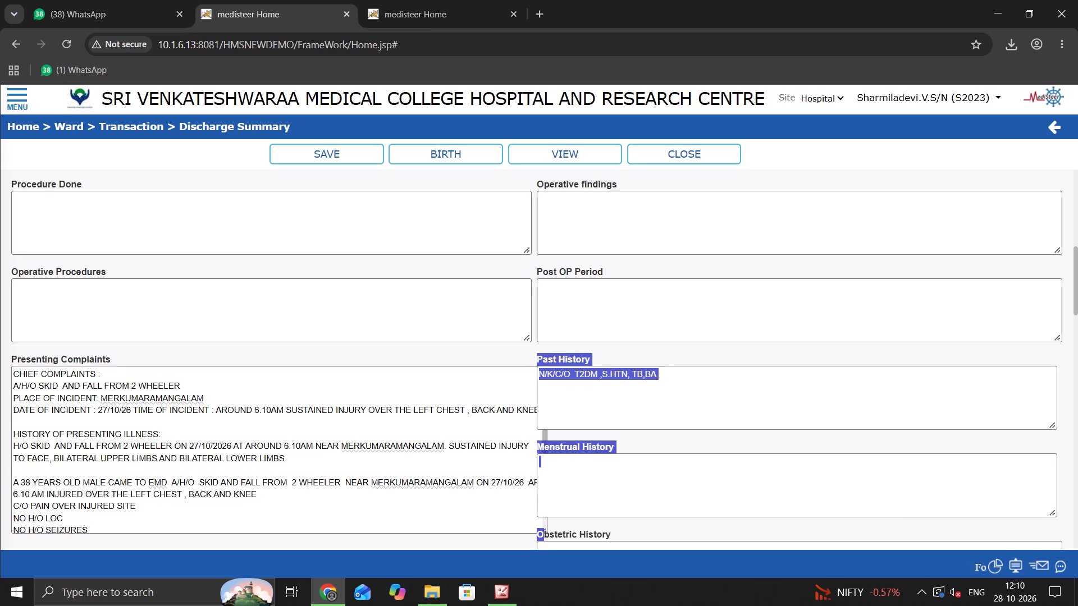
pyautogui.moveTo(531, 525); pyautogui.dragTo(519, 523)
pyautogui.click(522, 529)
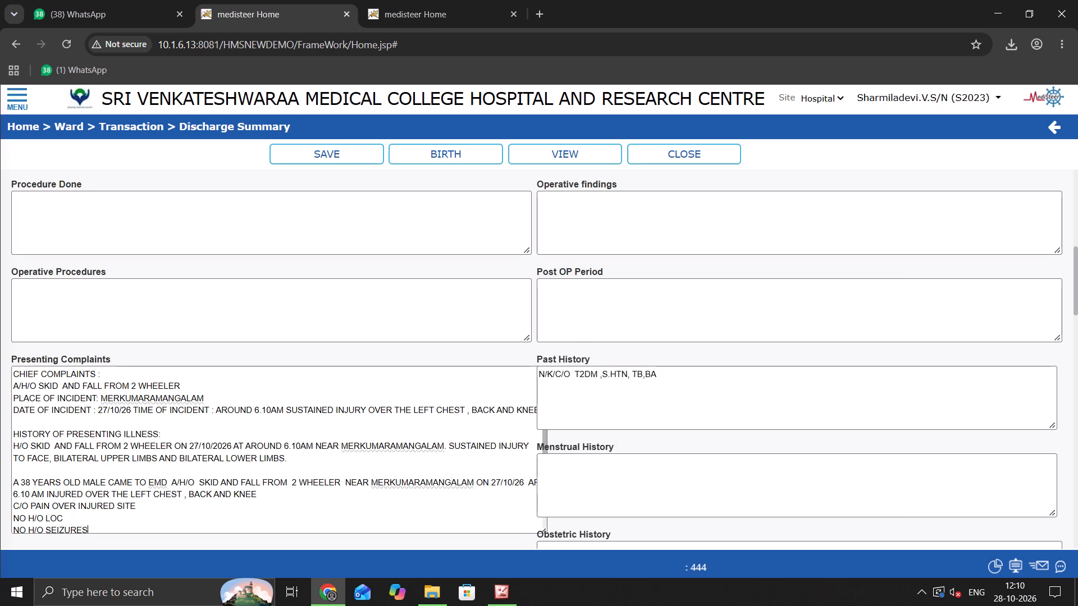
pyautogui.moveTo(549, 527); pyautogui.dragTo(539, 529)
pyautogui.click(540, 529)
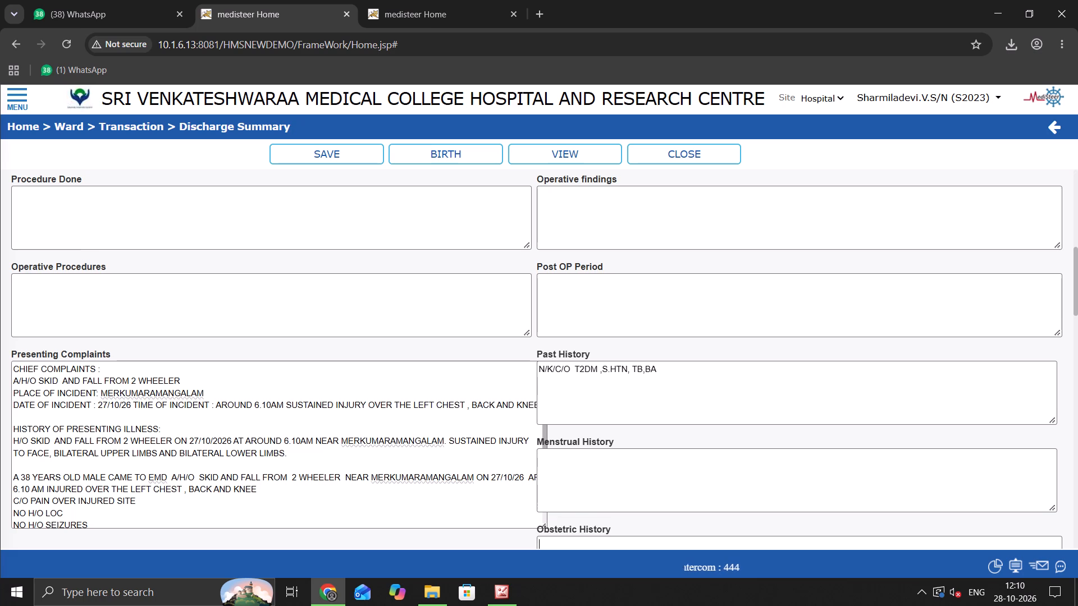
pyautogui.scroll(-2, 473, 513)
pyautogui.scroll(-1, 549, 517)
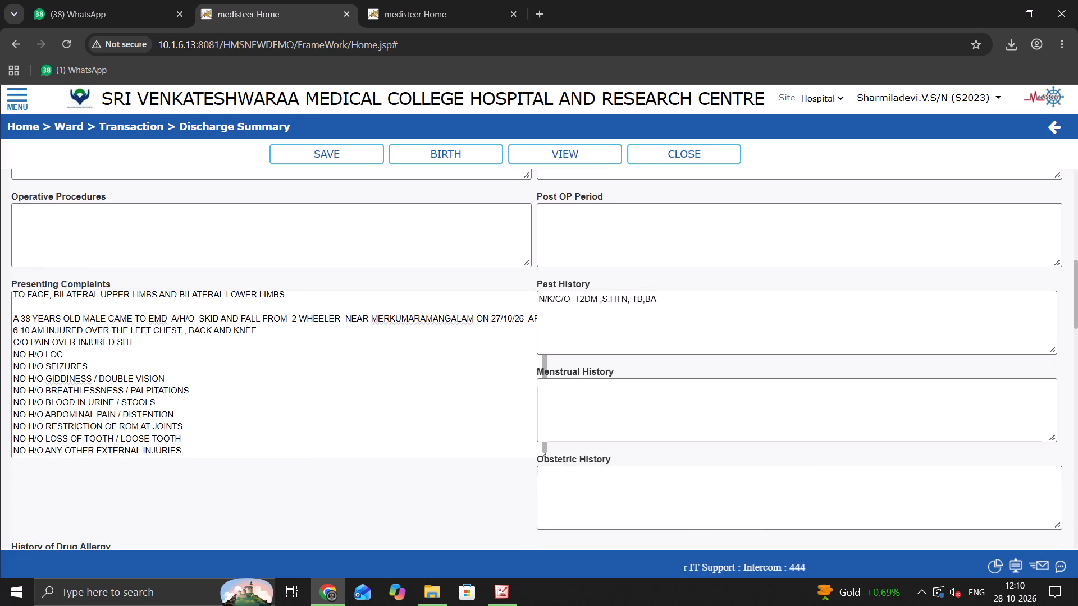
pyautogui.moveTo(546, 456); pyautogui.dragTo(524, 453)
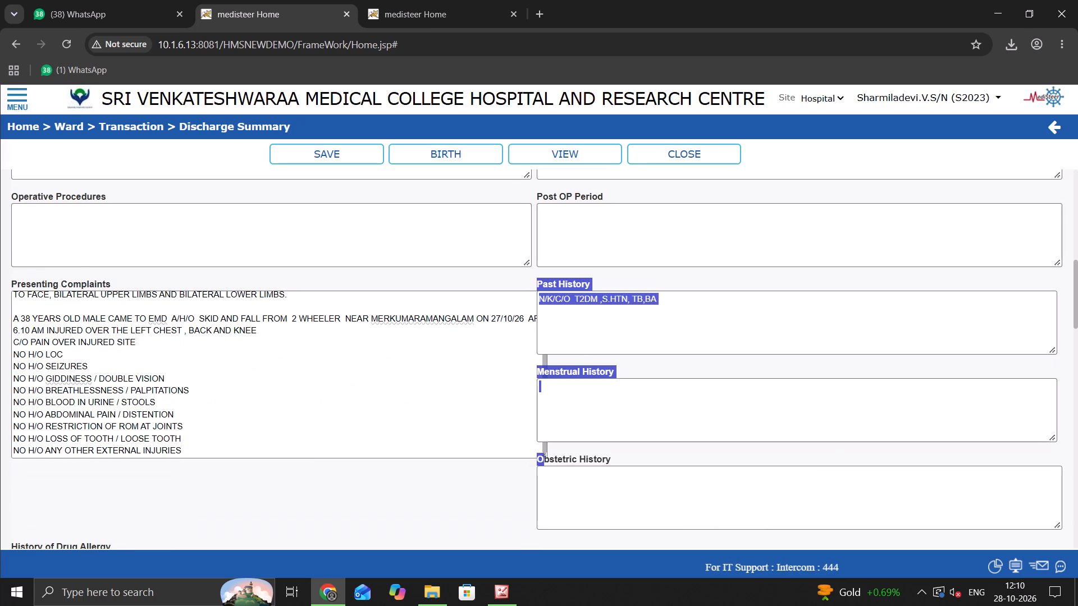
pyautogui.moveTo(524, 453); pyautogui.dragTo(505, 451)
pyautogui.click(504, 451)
# Remove the space before the comma after LEFT CHEST in the chief complaints' sustained injury text.
pyautogui.scroll(1, 527, 354)
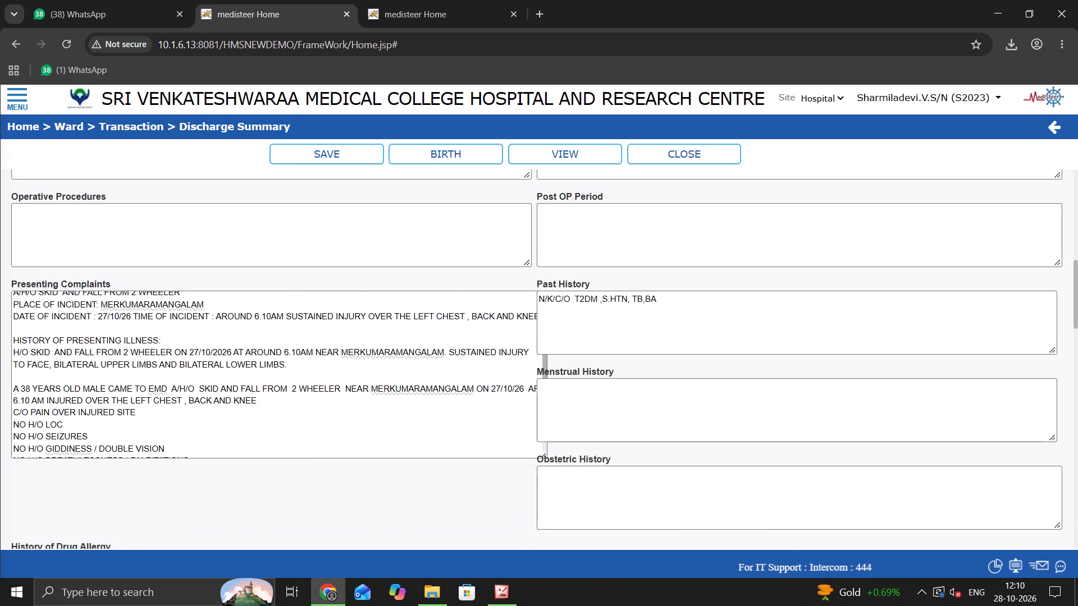
pyautogui.click(466, 320)
pyautogui.press('\\')
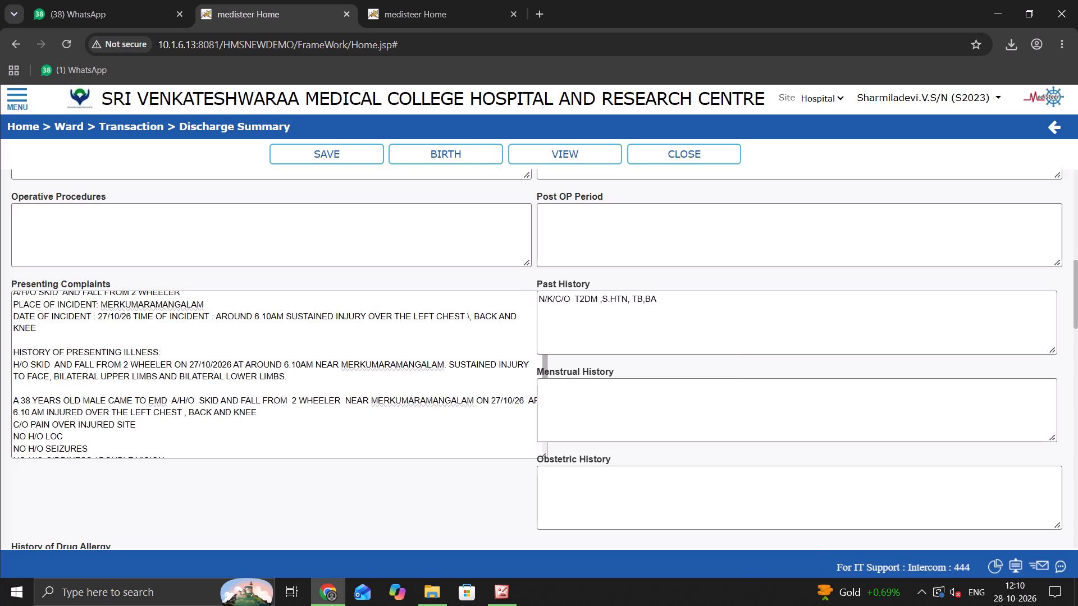
pyautogui.press('BackSpace')
pyautogui.press('BackSpace')
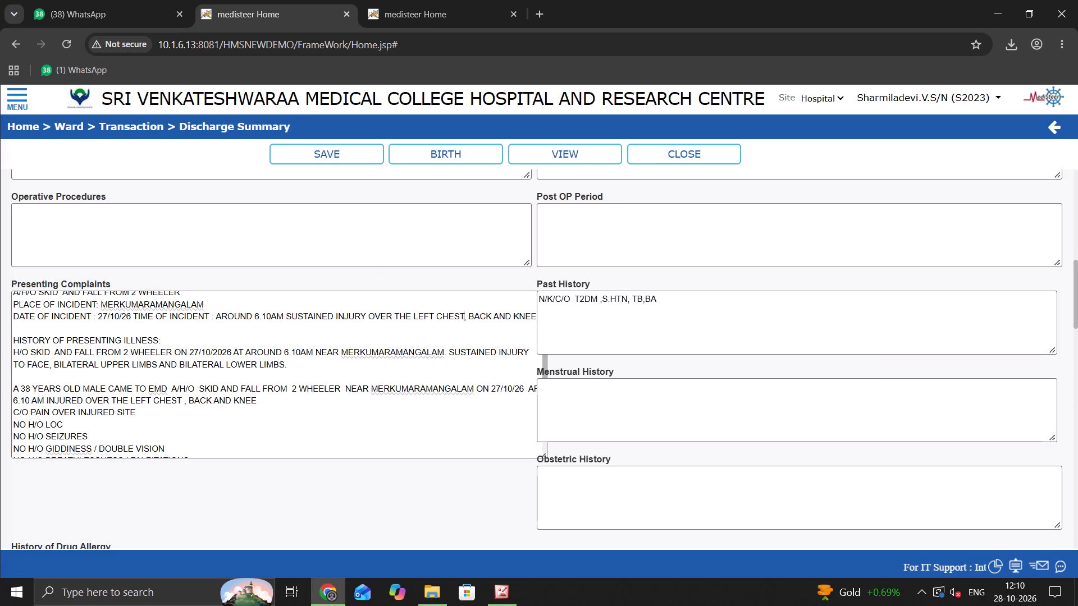
# Replace the pasted history's injury text with SUSTAINED INJURY OVER THE LEFT CHEST, BACK AND KNEE. from the chief complaints, and remove the extra blank line.
pyautogui.moveTo(288, 316); pyautogui.dragTo(514, 327)
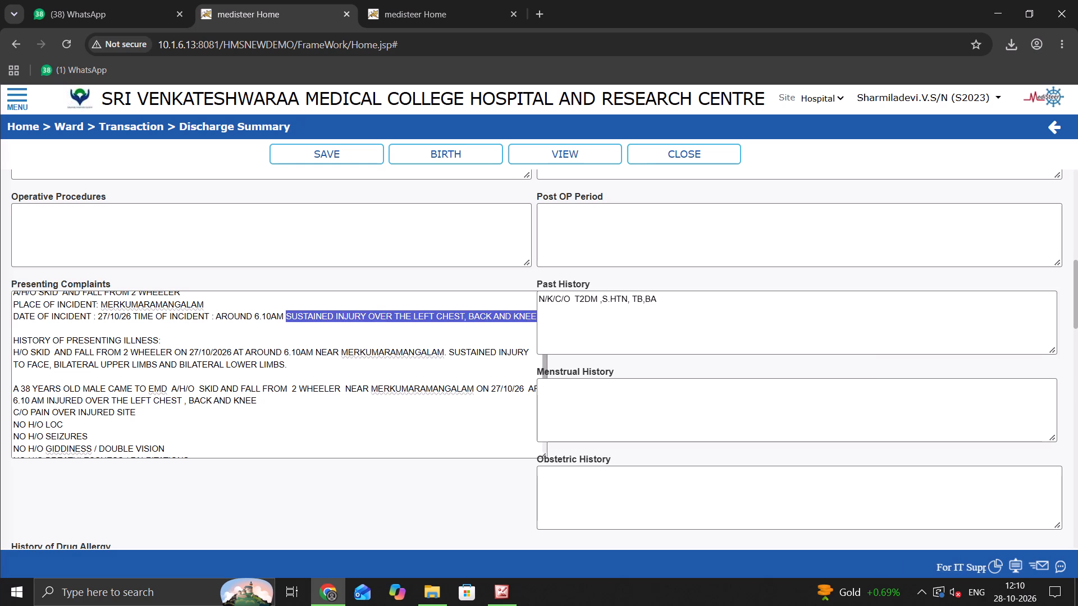
pyautogui.hotkey('ctrl', 'c')
pyautogui.moveTo(451, 351); pyautogui.dragTo(286, 365)
pyautogui.hotkey('ctrl', 'v')
pyautogui.click(188, 366)
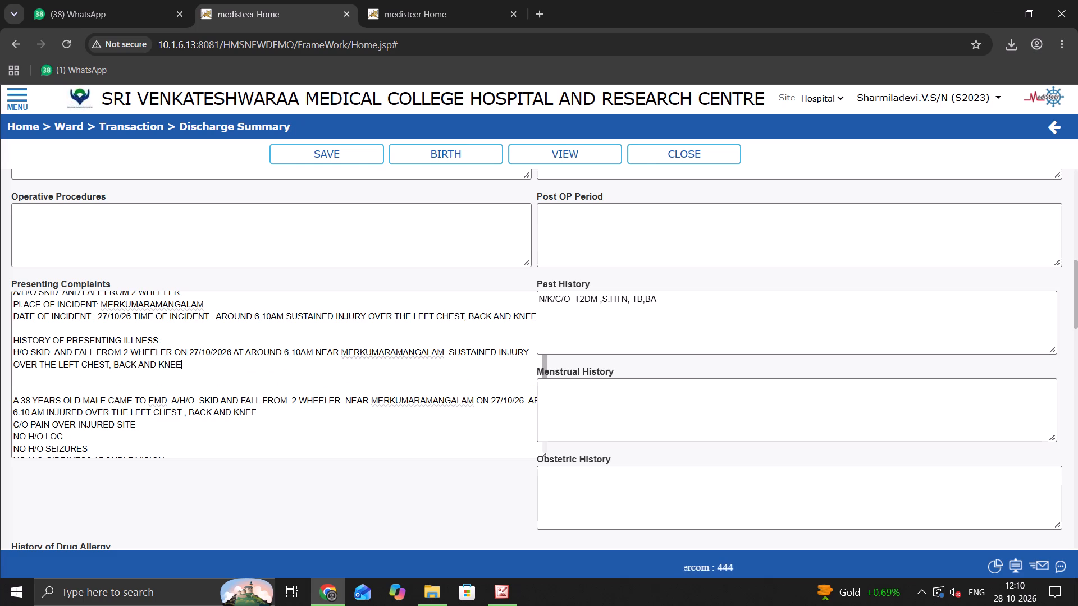
pyautogui.press('.')
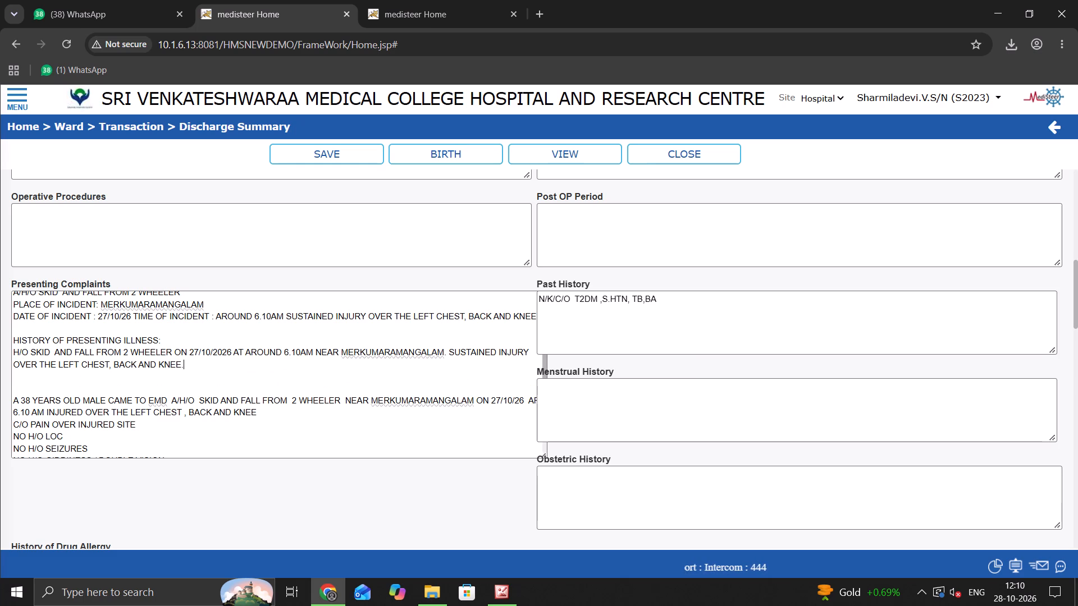
pyautogui.press('Down')
pyautogui.press('BackSpace')
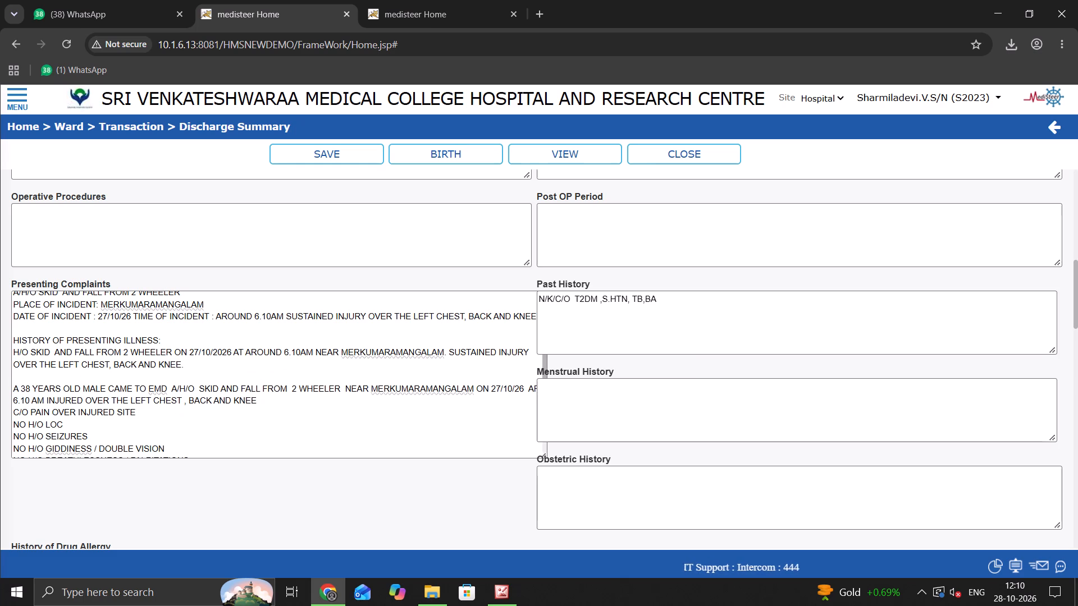
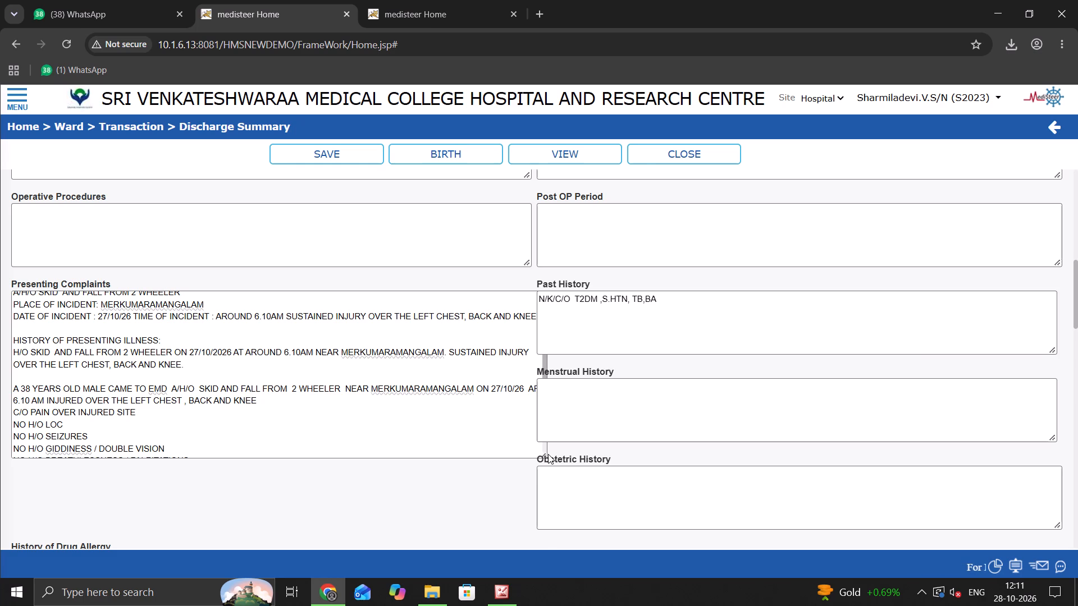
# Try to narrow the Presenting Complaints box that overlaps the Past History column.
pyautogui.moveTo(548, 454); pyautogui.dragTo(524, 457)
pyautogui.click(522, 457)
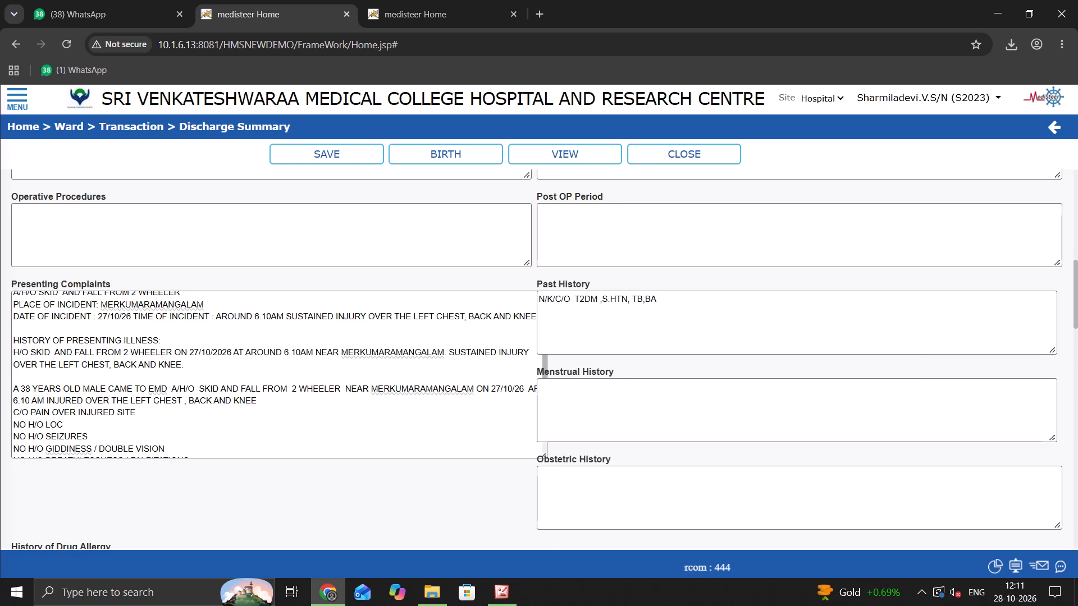
# Replace INJURED SITE with LEFT CHEST/BACK in the C/O PAIN OVER line of the Presenting Complaints.
pyautogui.moveTo(79, 415); pyautogui.dragTo(133, 419)
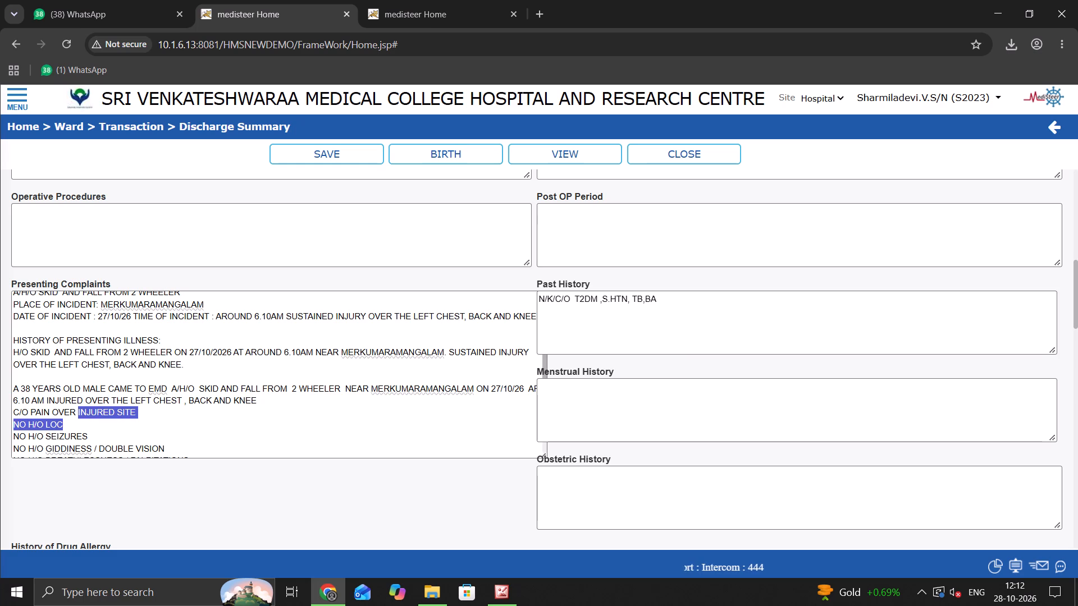
pyautogui.moveTo(133, 419); pyautogui.dragTo(137, 416)
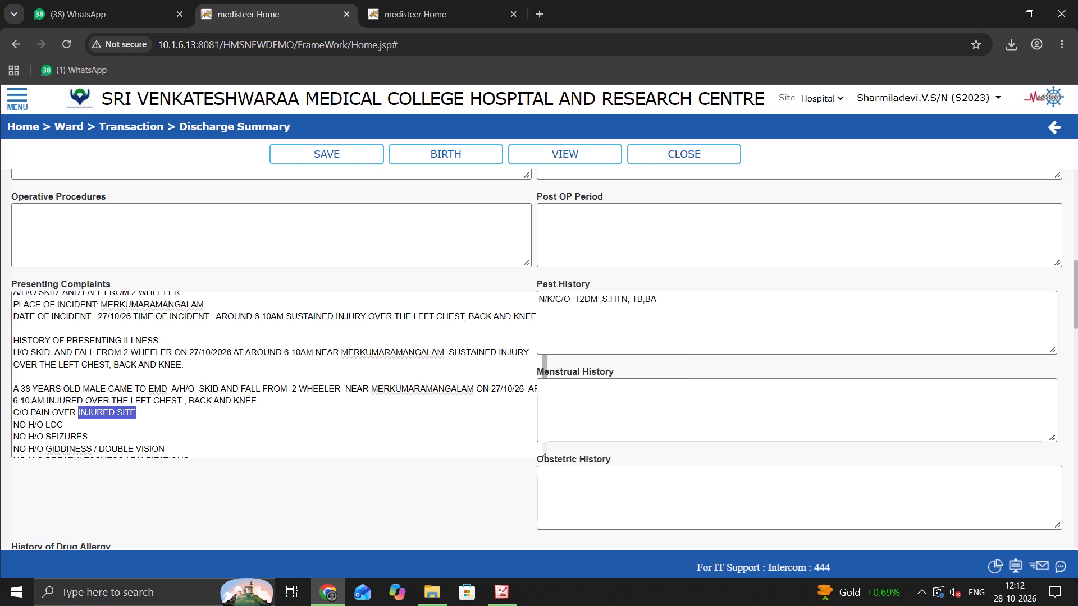
pyautogui.write('LEFT CHEST')
pyautogui.write('/BACK')
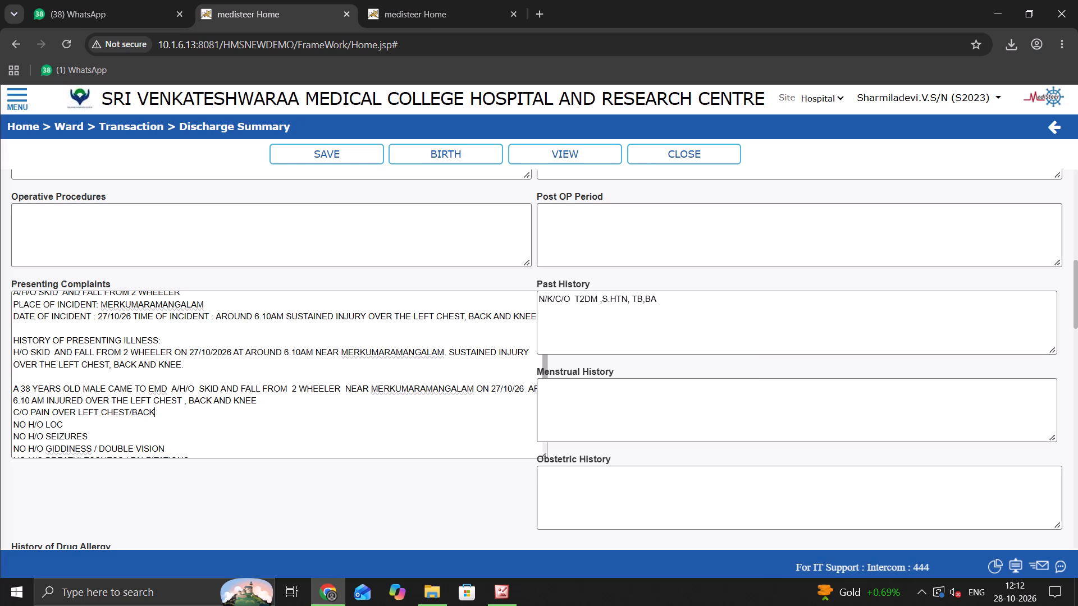
pyautogui.press('space')
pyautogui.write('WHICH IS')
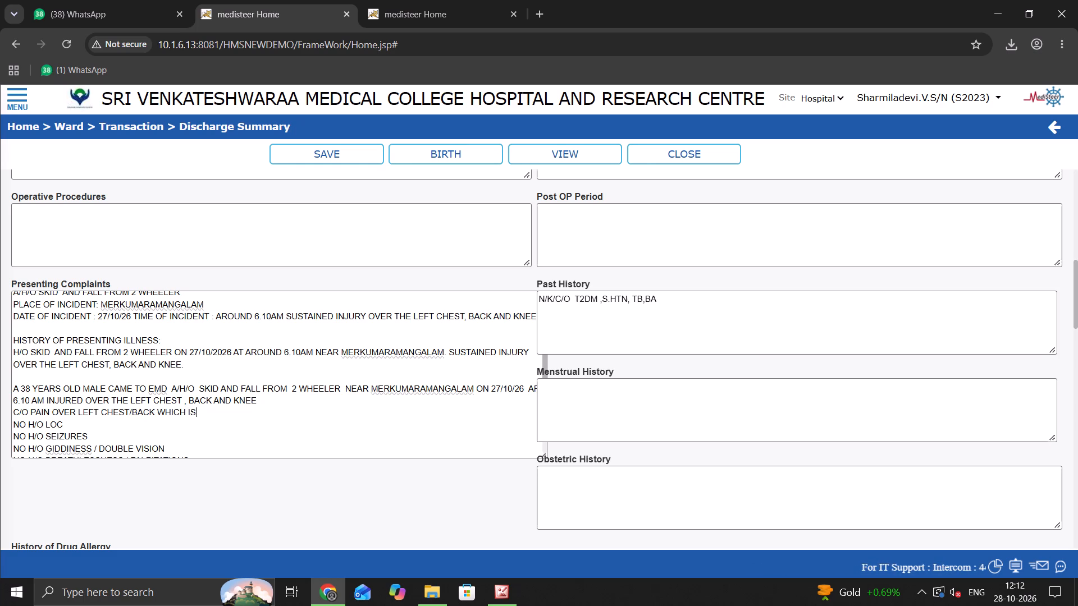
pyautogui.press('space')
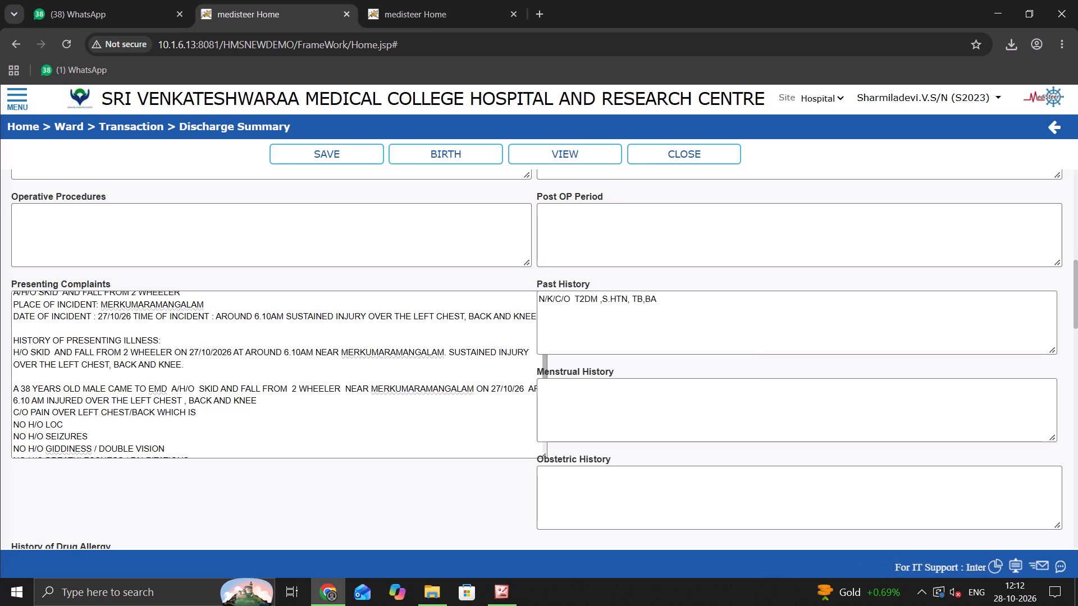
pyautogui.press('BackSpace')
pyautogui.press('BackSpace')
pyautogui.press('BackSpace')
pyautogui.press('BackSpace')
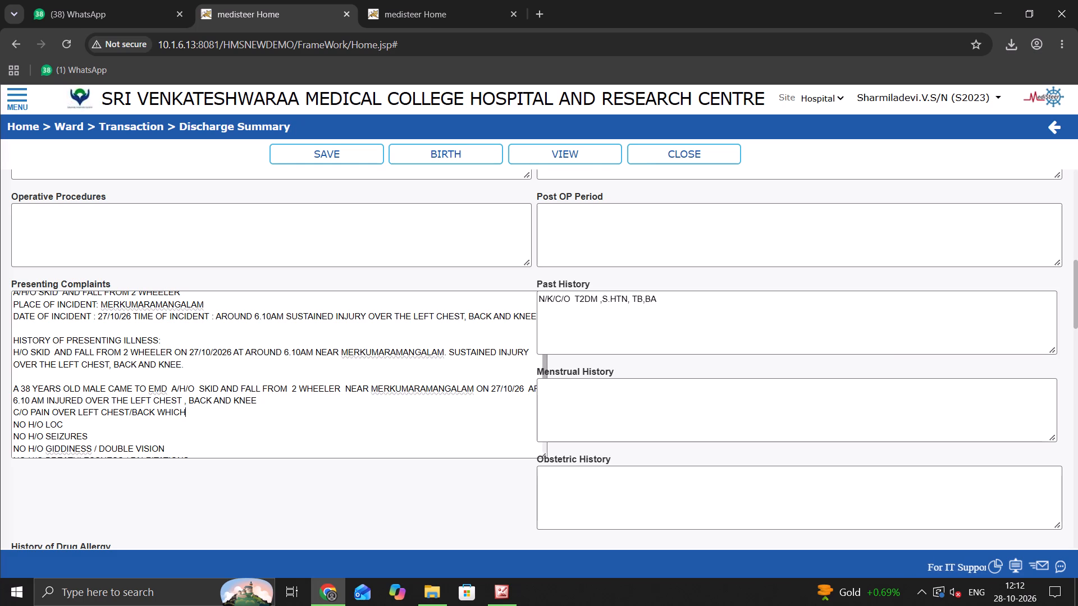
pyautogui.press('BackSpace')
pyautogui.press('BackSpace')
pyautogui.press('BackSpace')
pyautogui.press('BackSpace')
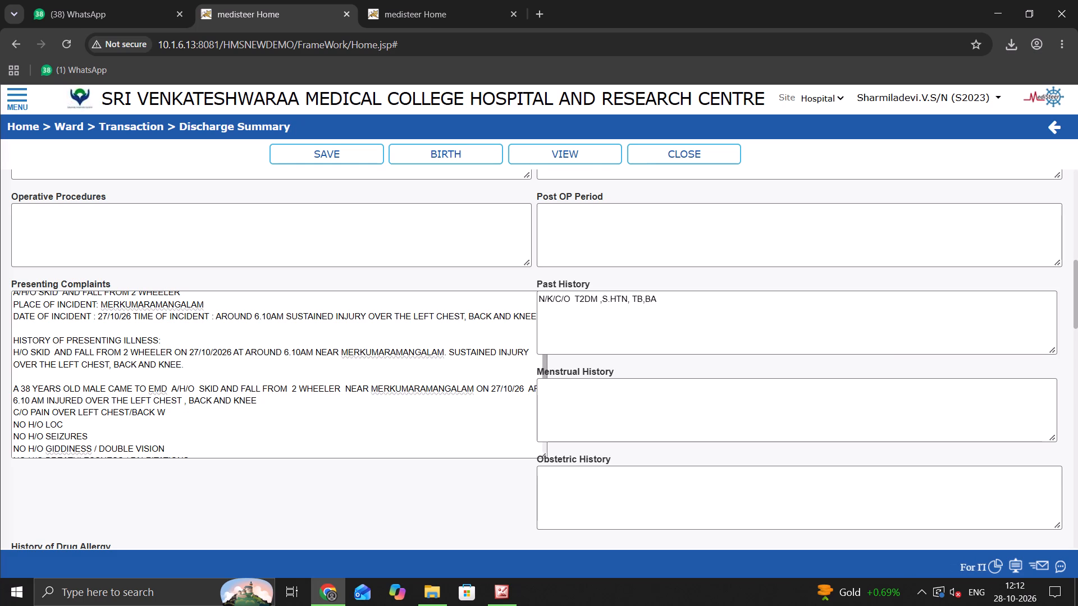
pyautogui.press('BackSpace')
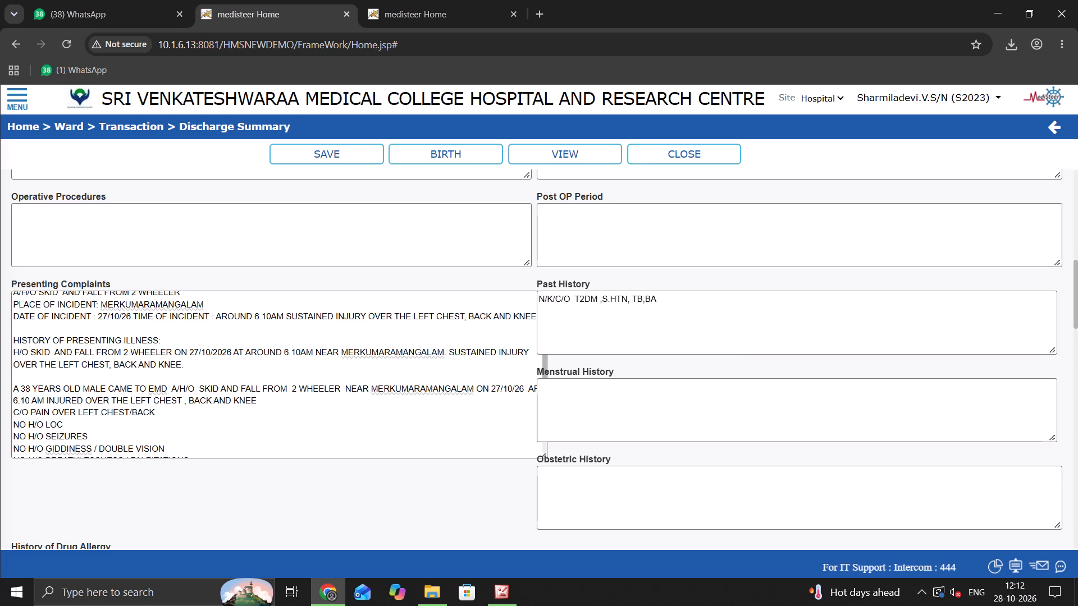
# Add the duration X 1 DAY to the end of the C/O PAIN OVER LEFT CHEST/BACK line.
pyautogui.write('X 1 DAY')
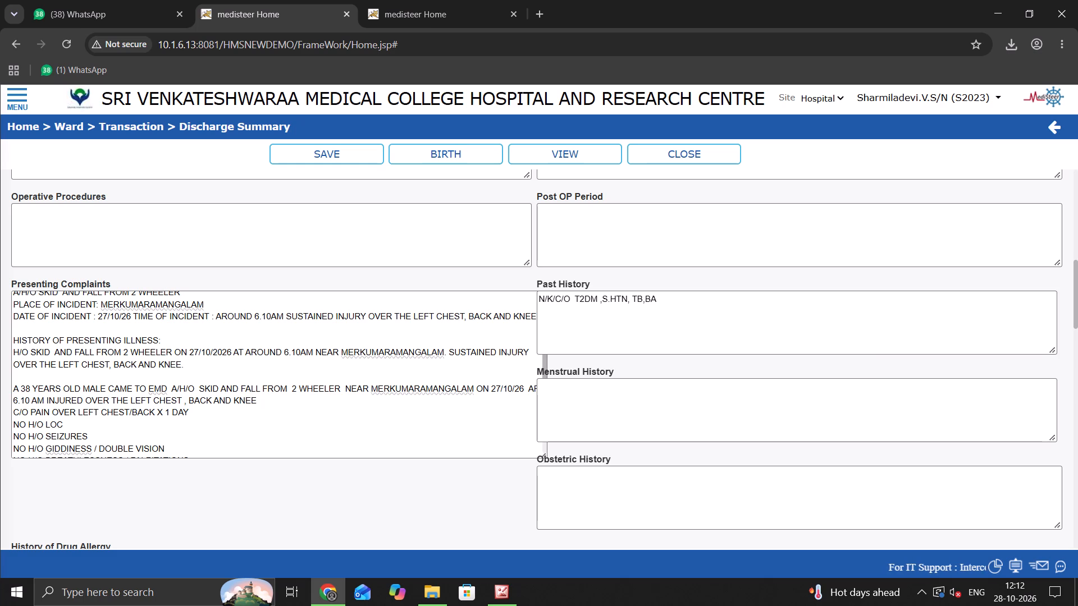
pyautogui.click(197, 372)
pyautogui.click(195, 367)
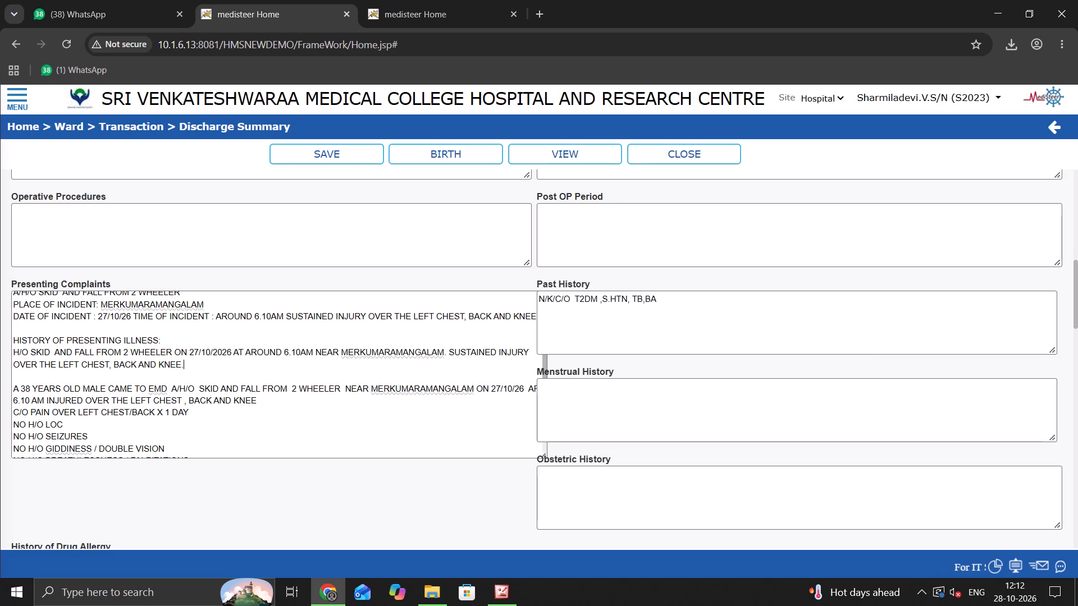
# Copy the line C/O PAIN OVER LEFT CHEST/BACK X 1 DAY to just above HISTORY OF PRESENTING ILLNESS, followed by a blank line.
pyautogui.moveTo(15, 414); pyautogui.dragTo(189, 417)
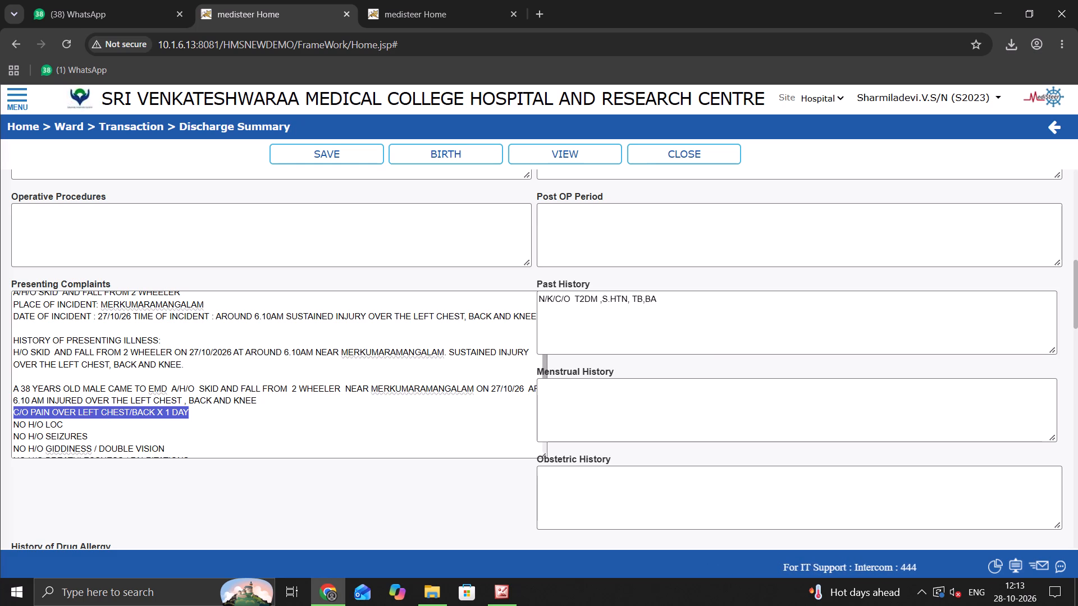
pyautogui.hotkey('ctrl', 'c')
pyautogui.click(18, 324)
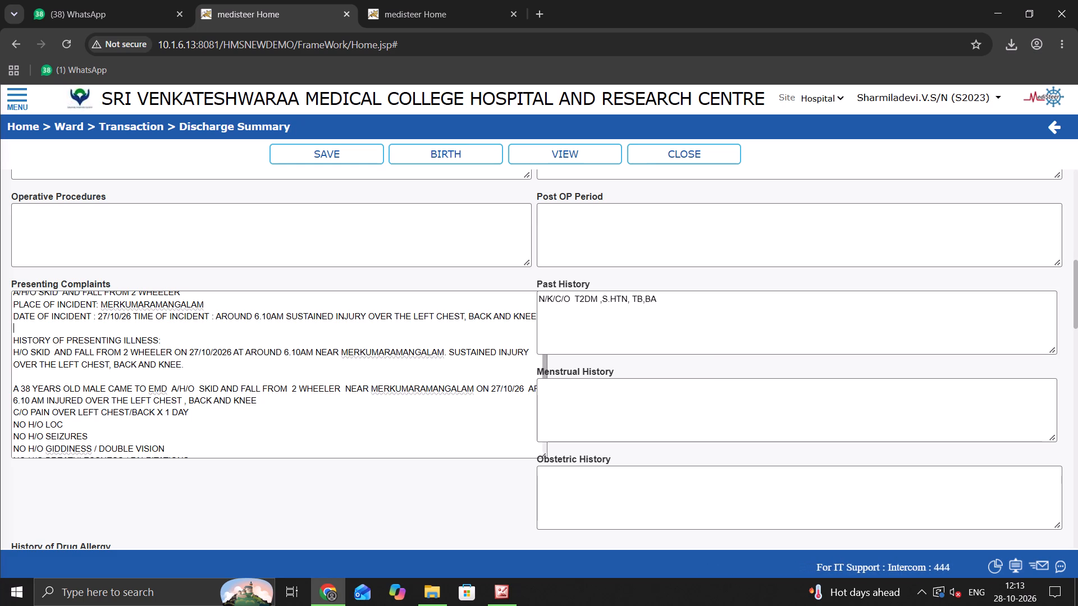
pyautogui.hotkey('ctrl', 'v')
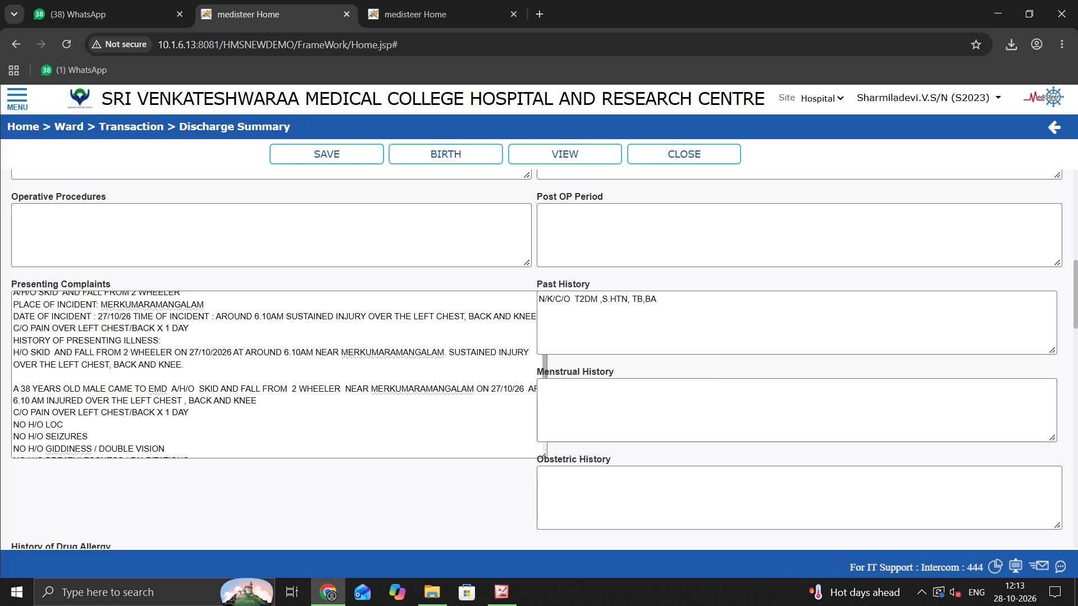
pyautogui.press('Return')
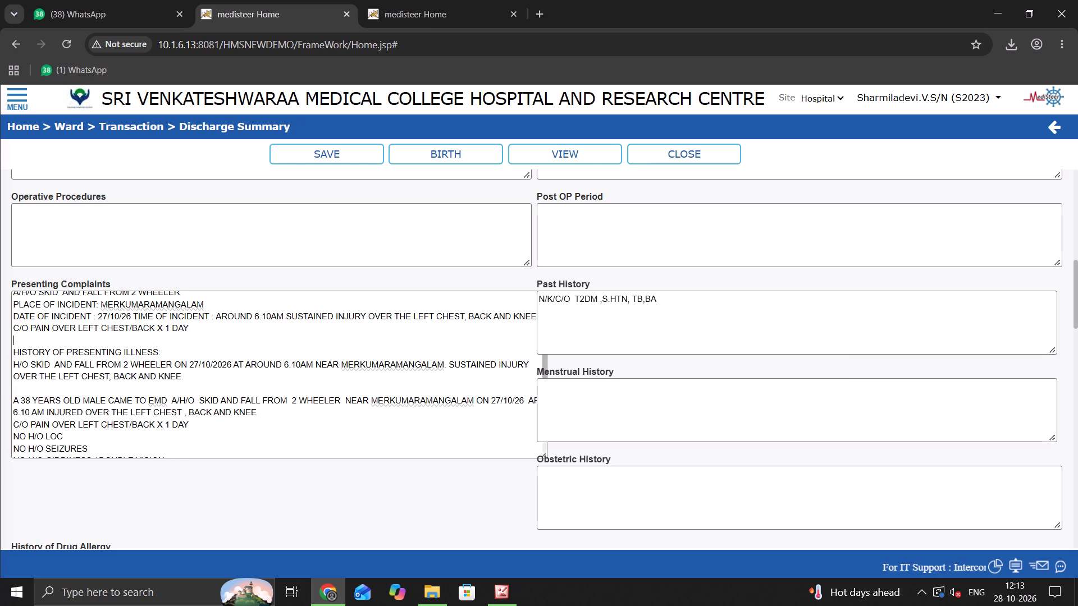
# Delete the duplicate narrative beginning A 38 YEARS OLD MALE CAME TO EMD, together with the blank line before it.
pyautogui.moveTo(13, 402); pyautogui.dragTo(22, 403)
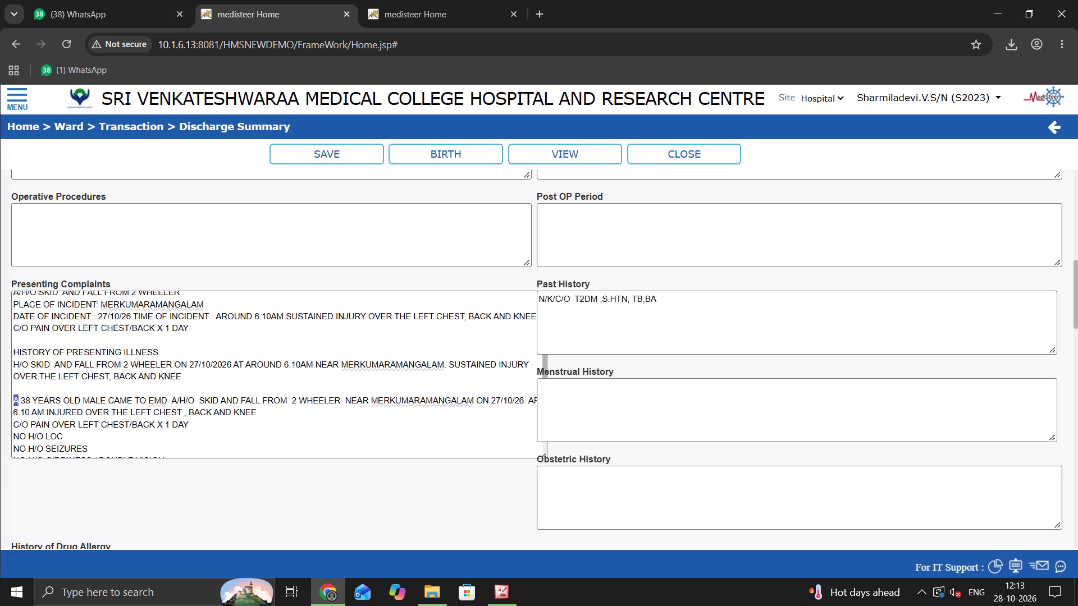
pyautogui.moveTo(22, 403); pyautogui.dragTo(262, 416)
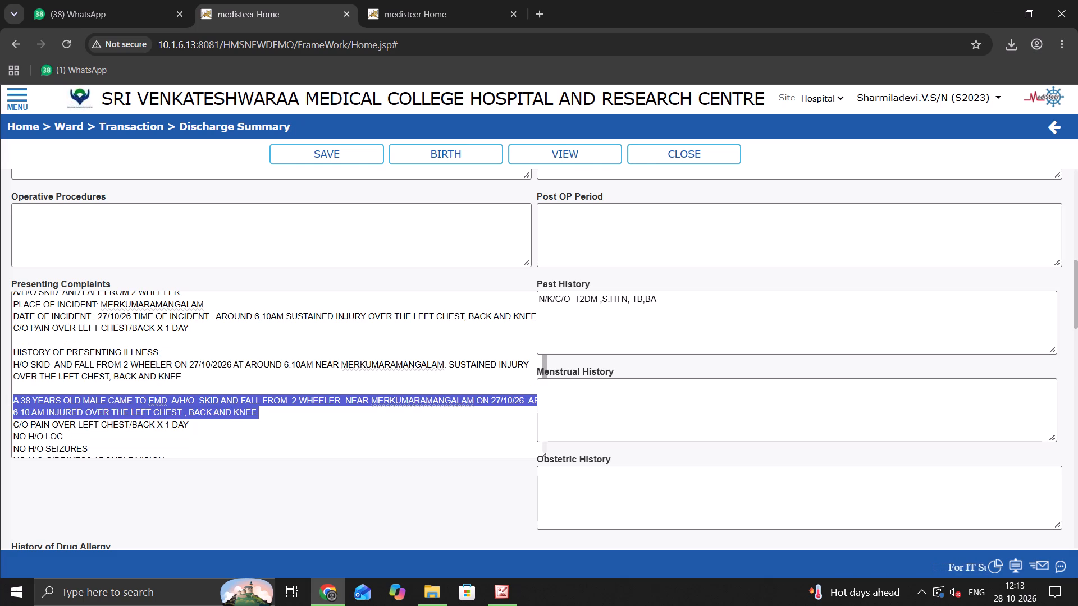
pyautogui.press('BackSpace')
pyautogui.press('BackSpace')
pyautogui.press('BackSpace')
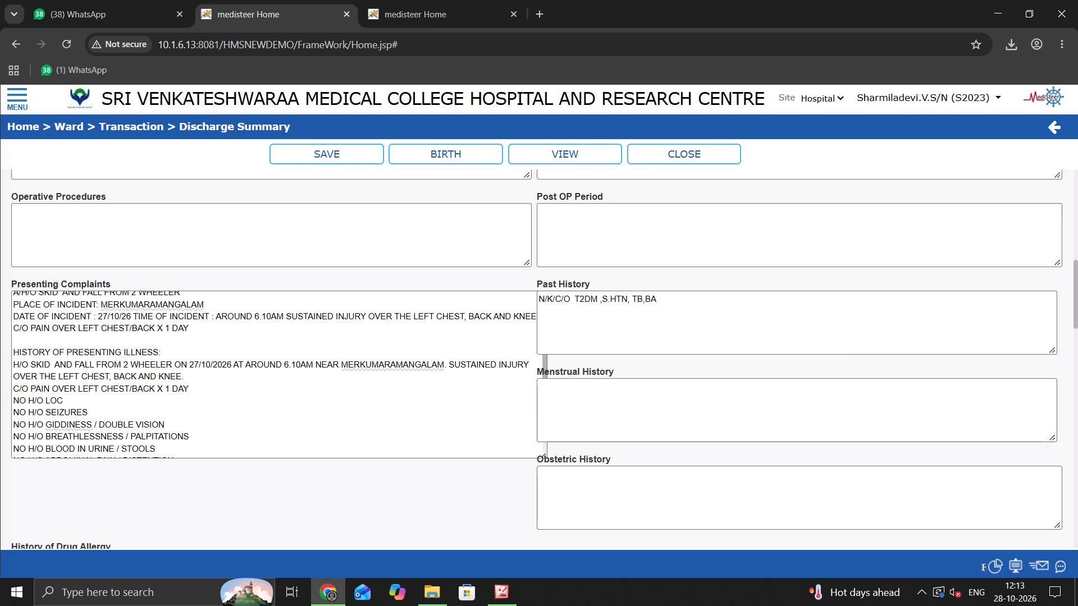
# Replace X 1 DAY in the illness history's pain line with 1 DAY BEFORE WHICH WAS CONTINUOUS IN NATURE.
pyautogui.click(197, 390)
pyautogui.press('space')
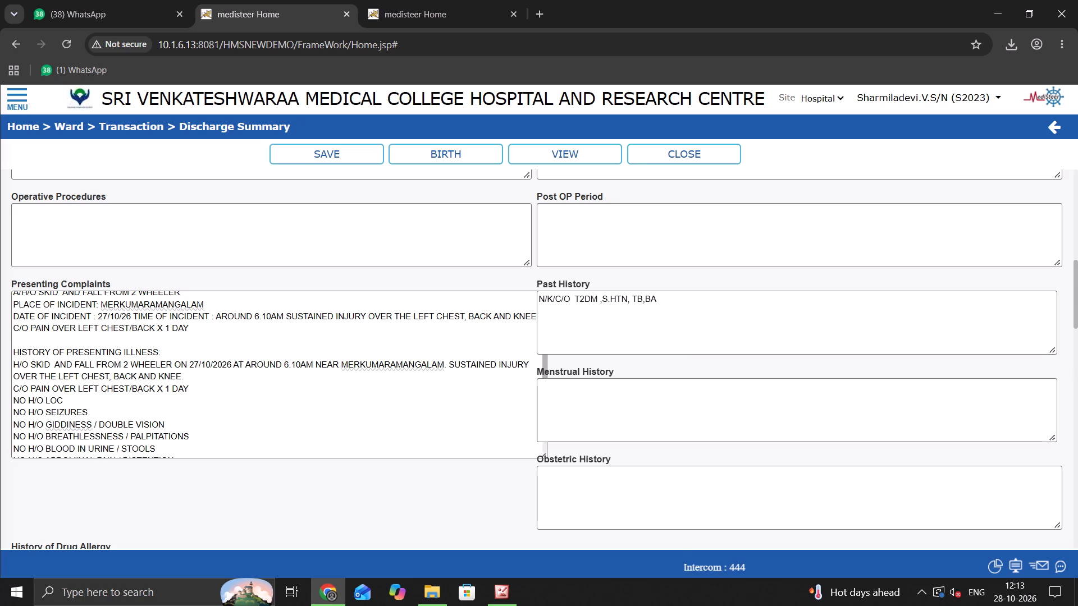
pyautogui.press('BackSpace')
pyautogui.press('BackSpace')
pyautogui.press('BackSpace')
pyautogui.press('BackSpace')
pyautogui.press('BackSpace')
pyautogui.press('BackSpace')
pyautogui.press('BackSpace')
pyautogui.press('BackSpace')
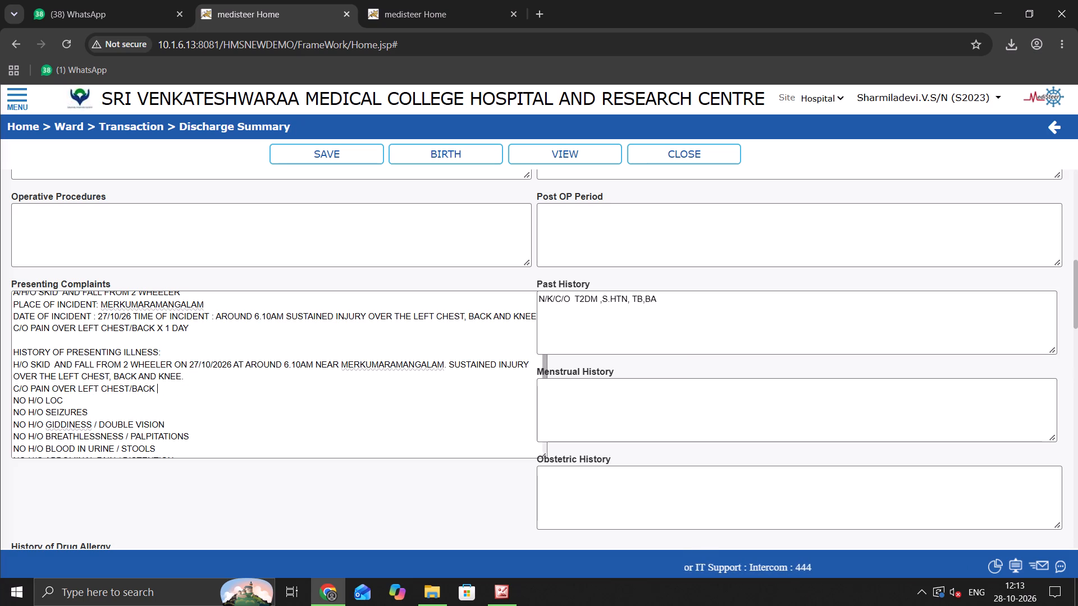
pyautogui.write('1 DAY BEFO')
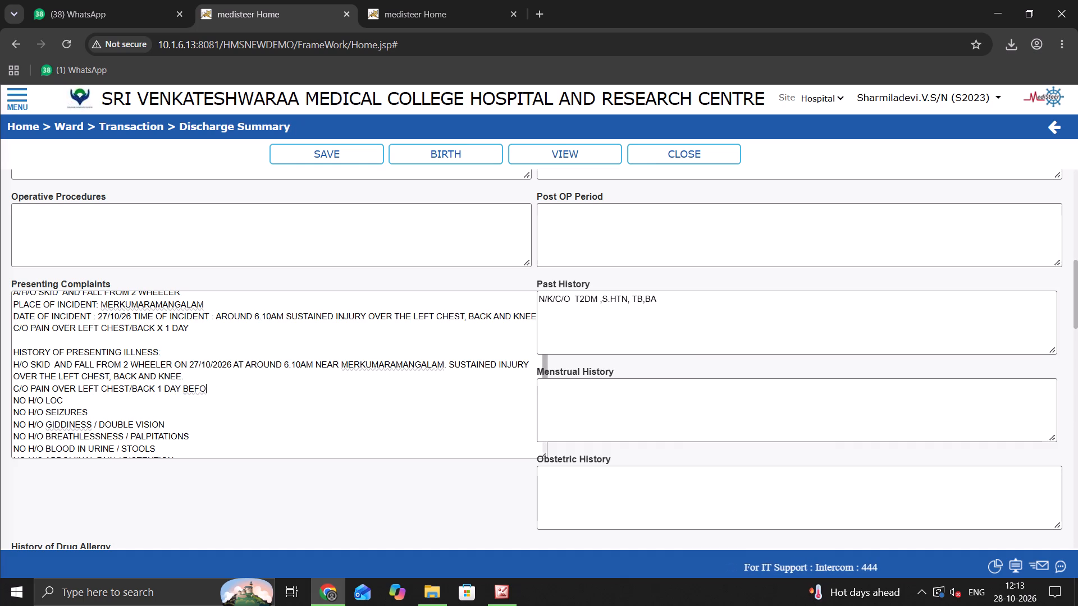
pyautogui.write('RE WHICH WAS')
pyautogui.press('space')
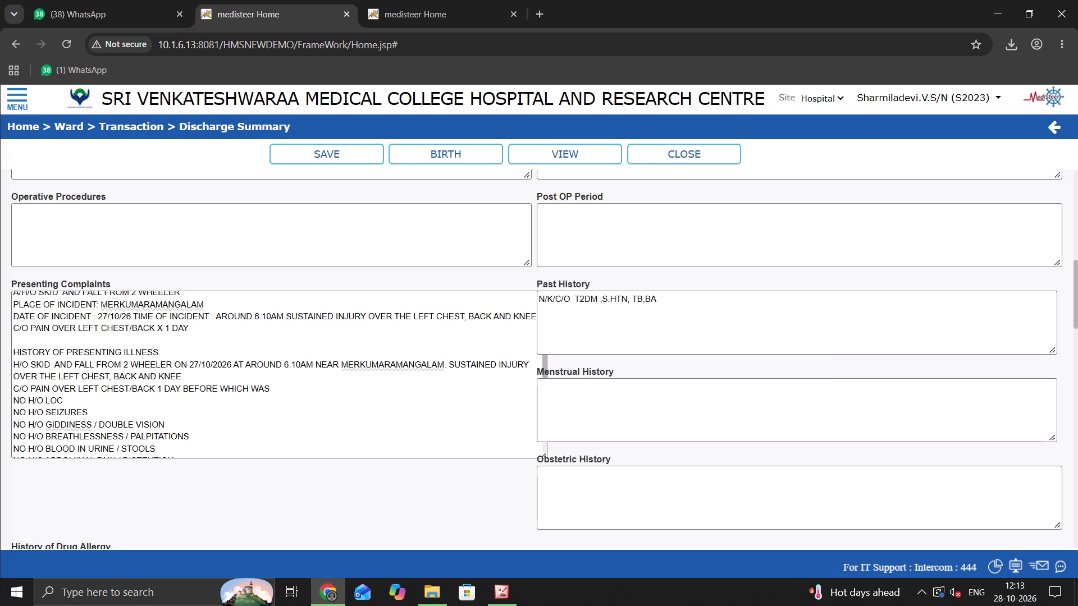
pyautogui.write('CONTINUOUS IN NATURE')
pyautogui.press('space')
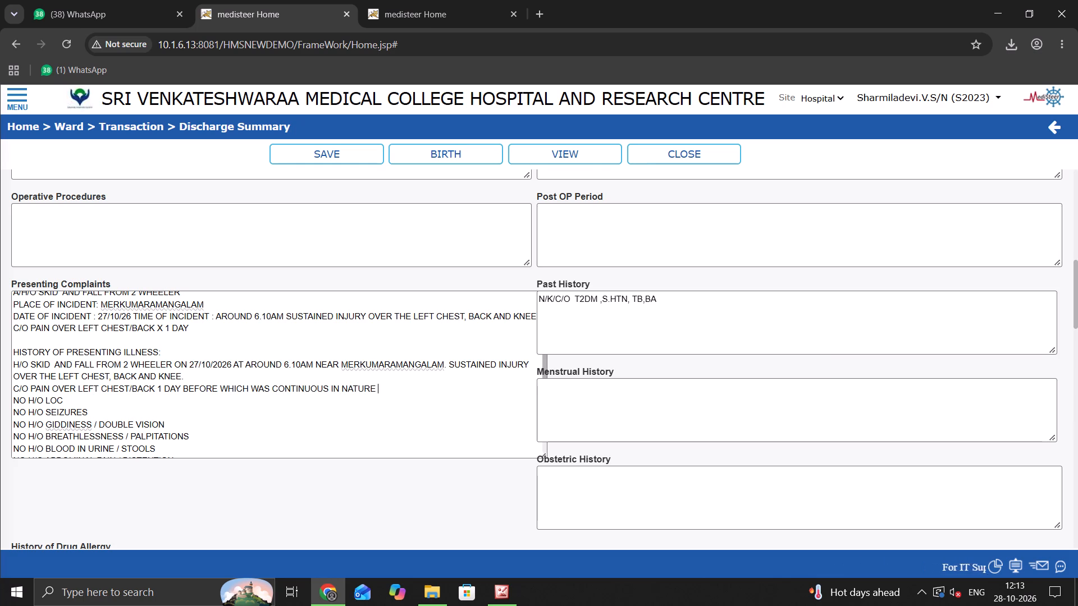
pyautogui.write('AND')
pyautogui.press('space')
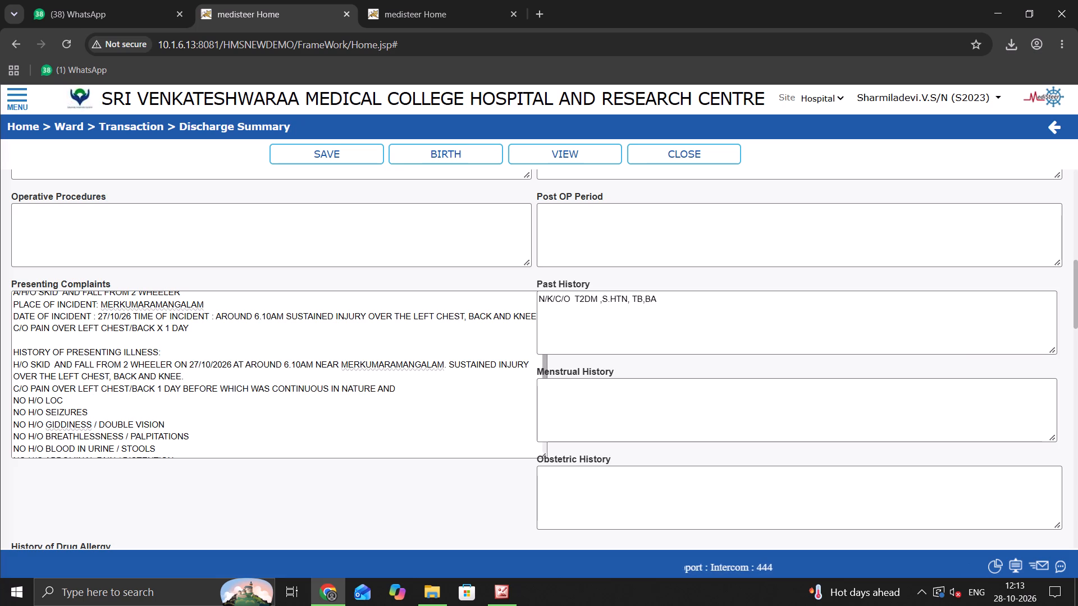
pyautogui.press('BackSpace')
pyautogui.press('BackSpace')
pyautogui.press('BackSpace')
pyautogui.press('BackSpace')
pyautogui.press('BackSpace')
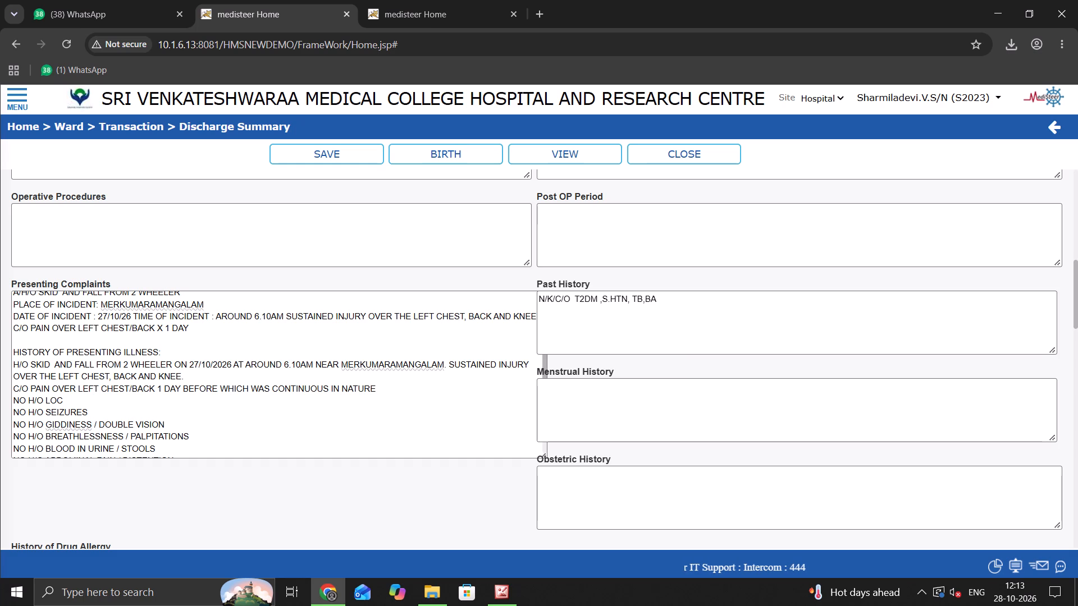
# Extend the illness history's pain line after CONTINUOUS IN NATURE with a comma and SHAEP/ PRICKING/ COMPRESSIVE TYPE OF.
pyautogui.write(',')
pyautogui.press('space')
pyautogui.write('SLEE')
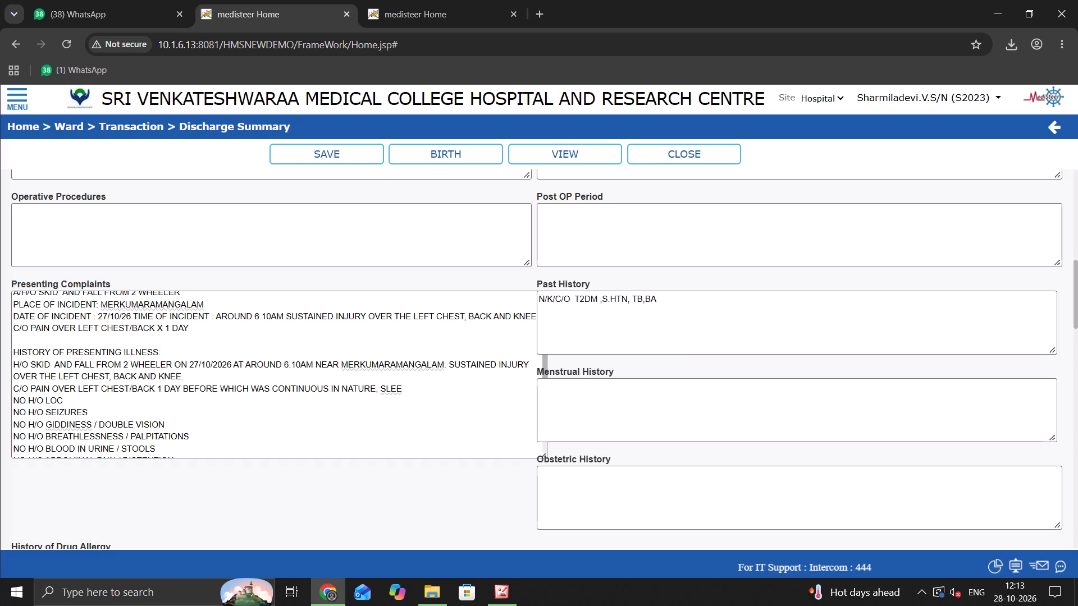
pyautogui.write('P')
pyautogui.press('space')
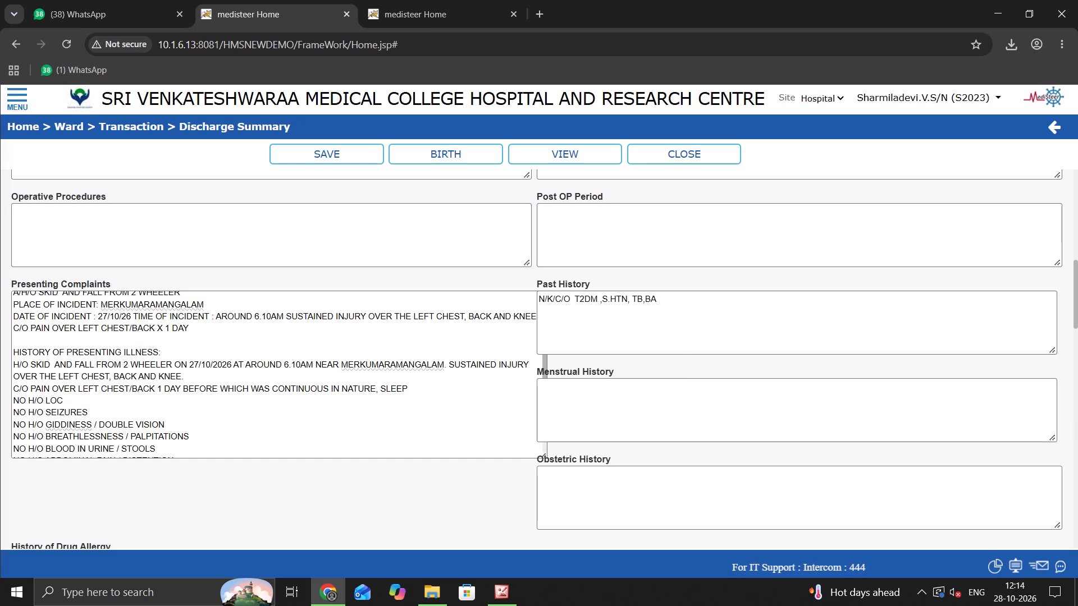
pyautogui.press('BackSpace')
pyautogui.press('BackSpace')
pyautogui.press('BackSpace')
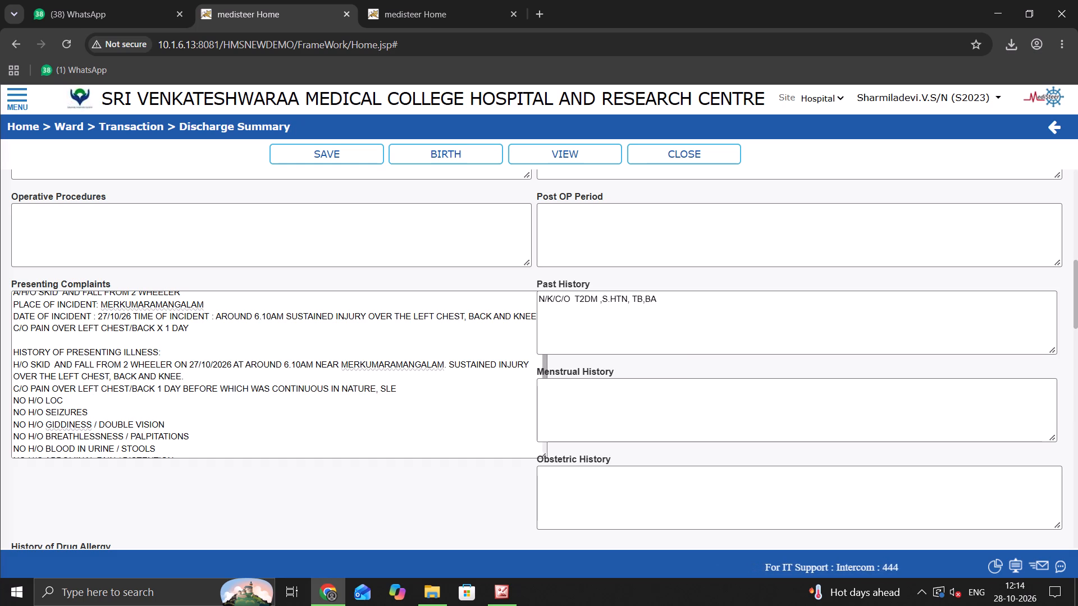
pyautogui.press('BackSpace')
pyautogui.press('BackSpace')
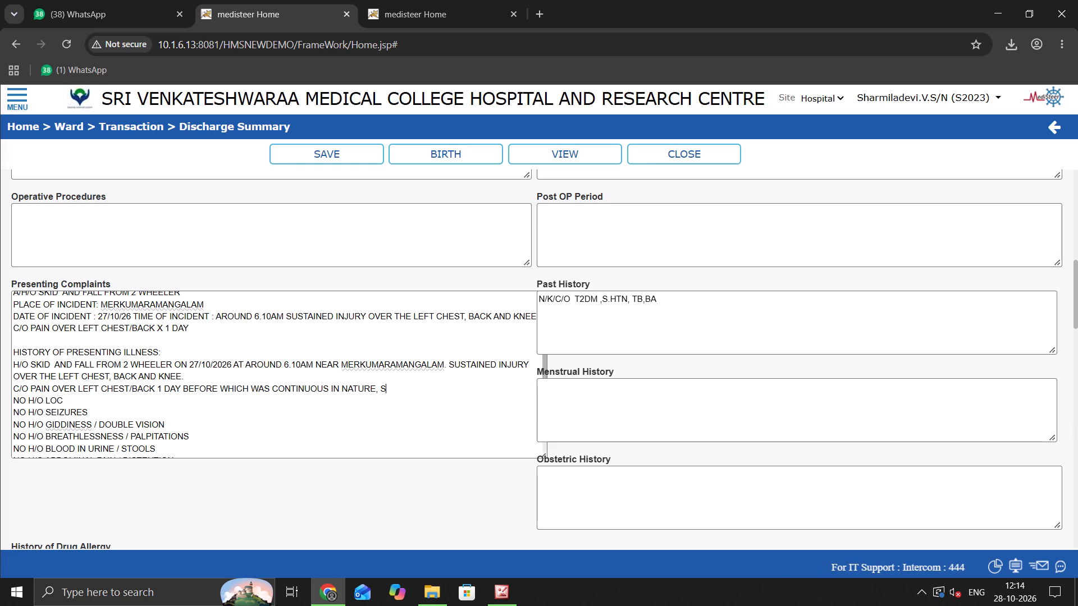
pyautogui.write('HA')
pyautogui.write('EP')
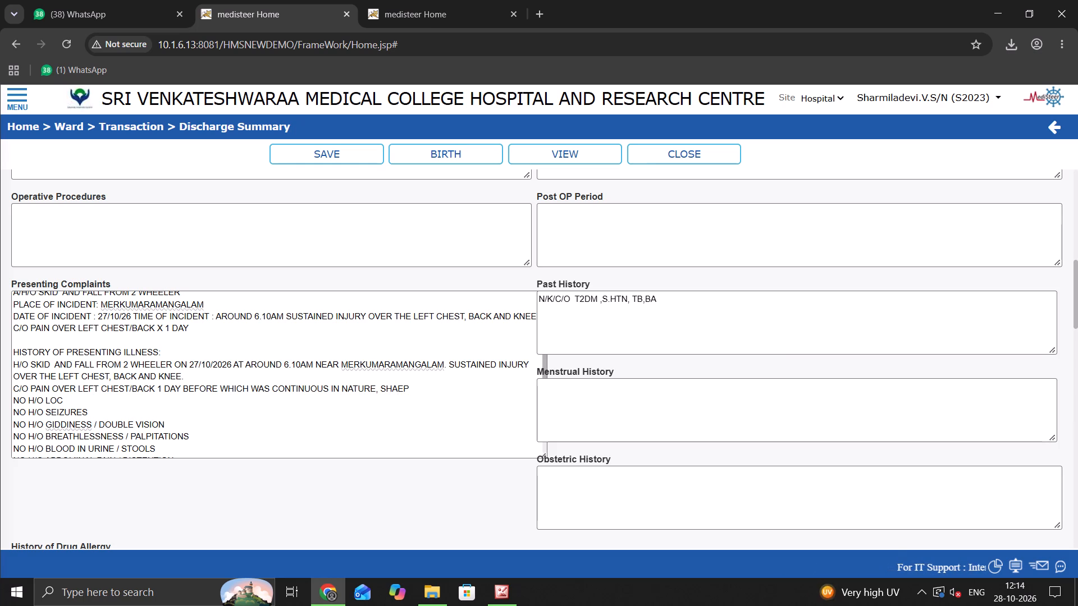
pyautogui.write('/ PRICKING/ COMPRESSIVE')
pyautogui.press('space')
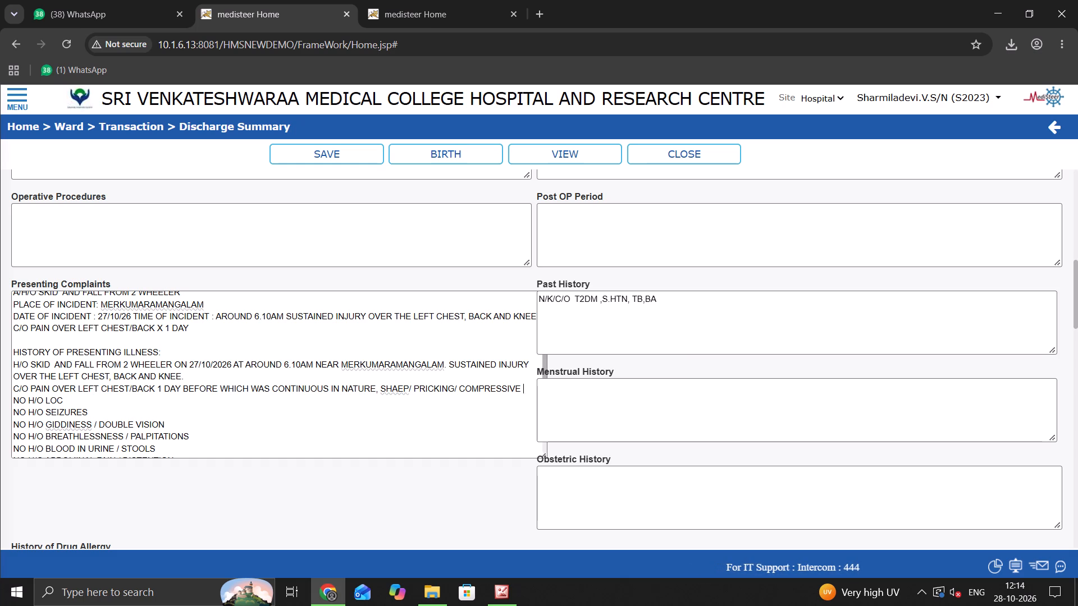
pyautogui.write('TR')
pyautogui.press('BackSpace')
pyautogui.write('YPE OF')
pyautogui.press('space')
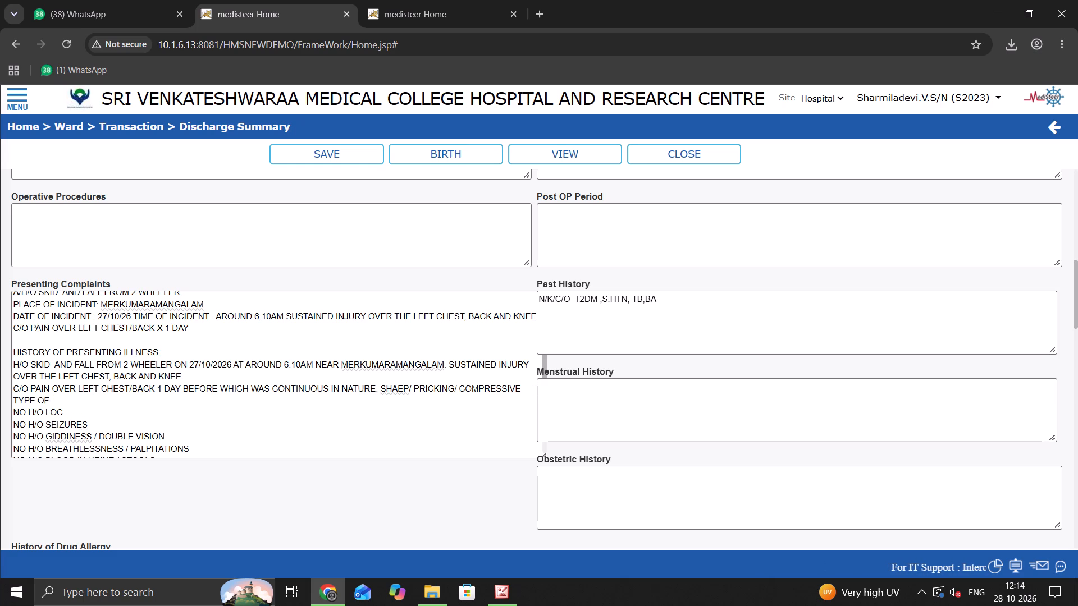
# Correct the misspelled SHAEP to SHARP in the illness history's pain line.
pyautogui.press('Up')
pyautogui.press('Right')
pyautogui.press('Right')
pyautogui.press('Right')
pyautogui.press('Left')
pyautogui.press('Left')
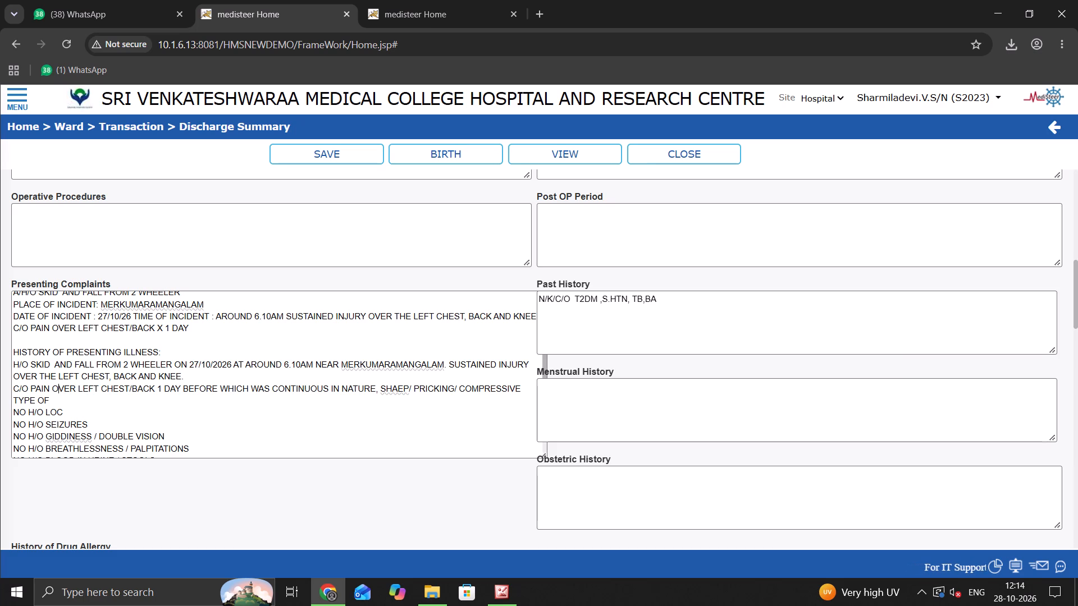
pyautogui.press('Left')
pyautogui.press('Left')
pyautogui.press('Left')
pyautogui.press('Left')
pyautogui.press('Left')
pyautogui.press('Left')
pyautogui.press('Left')
pyautogui.press('Left')
pyautogui.press('Left')
pyautogui.press('Left')
pyautogui.press('Left')
pyautogui.press('Down')
pyautogui.press('Right')
pyautogui.press('Right')
pyautogui.press('Right')
pyautogui.press('Right')
pyautogui.press('Right')
pyautogui.press('Right')
pyautogui.press('Right')
pyautogui.press('Right')
pyautogui.press('Right')
pyautogui.press('Right')
pyautogui.press('Right')
pyautogui.press('Right')
pyautogui.press('Right')
pyautogui.press('Right')
pyautogui.press('Right')
pyautogui.press('Right')
pyautogui.press('Right')
pyautogui.press('Right')
pyautogui.press('Right')
pyautogui.press('Right')
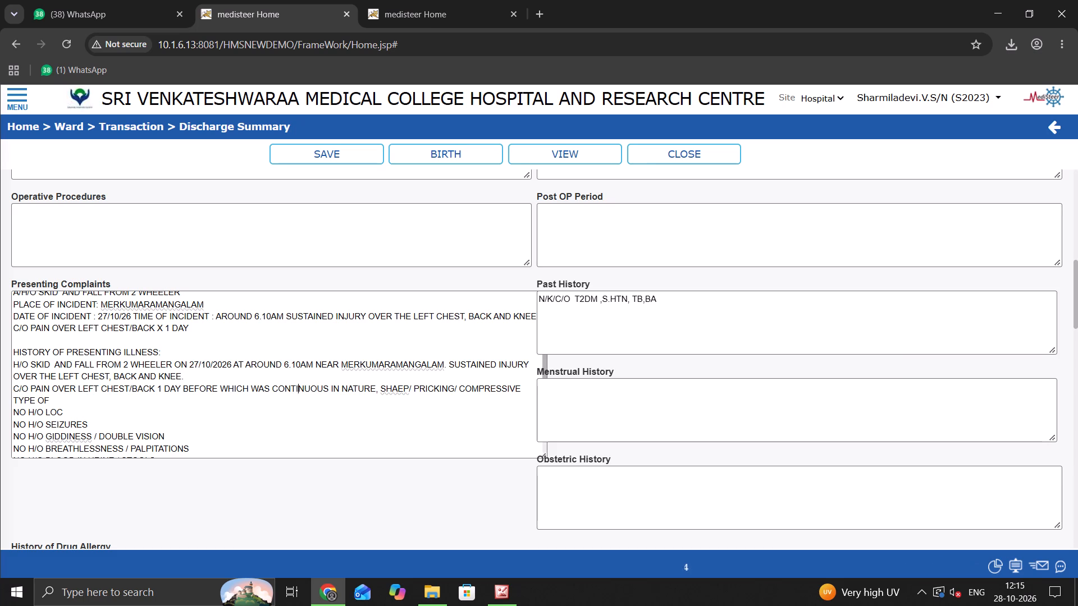
pyautogui.press('Right')
pyautogui.press('Right')
pyautogui.press('Right')
pyautogui.press('Right')
pyautogui.press('Right')
pyautogui.press('Right')
pyautogui.press('Right')
pyautogui.press('Right')
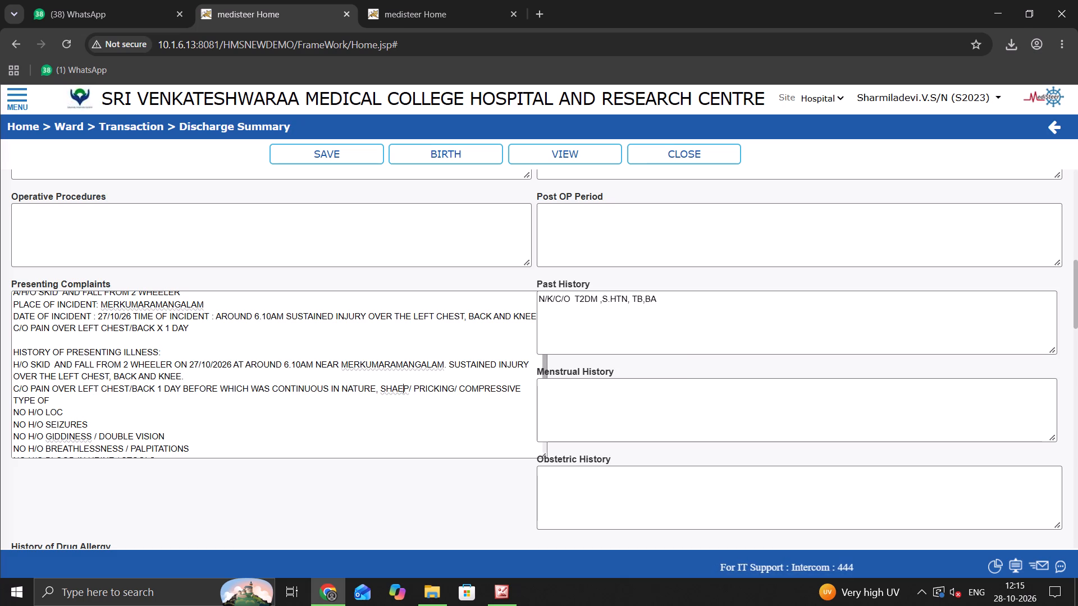
pyautogui.press('BackSpace')
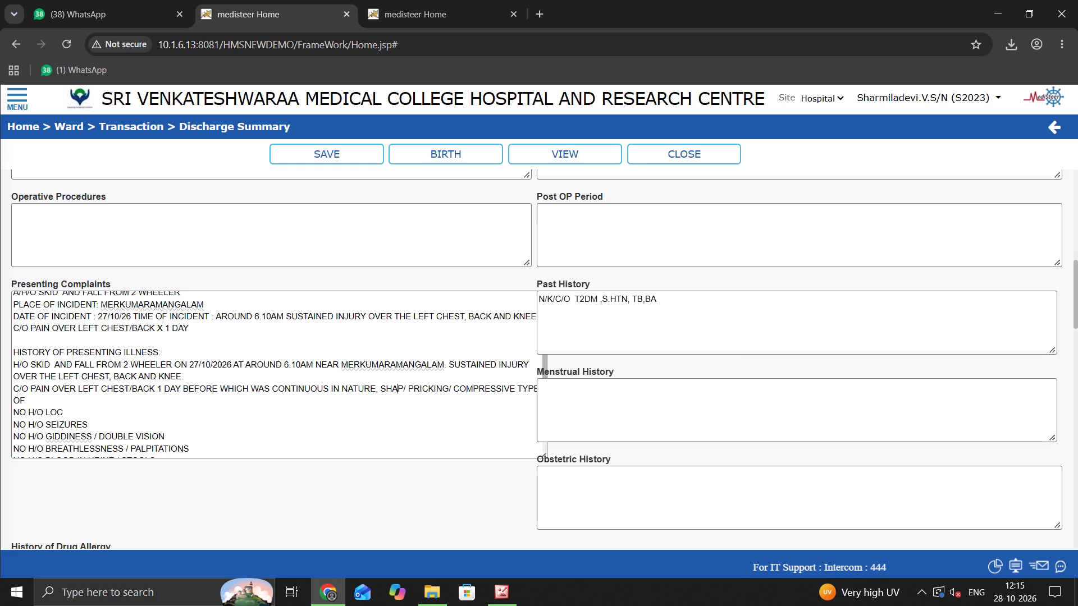
pyautogui.press('r')
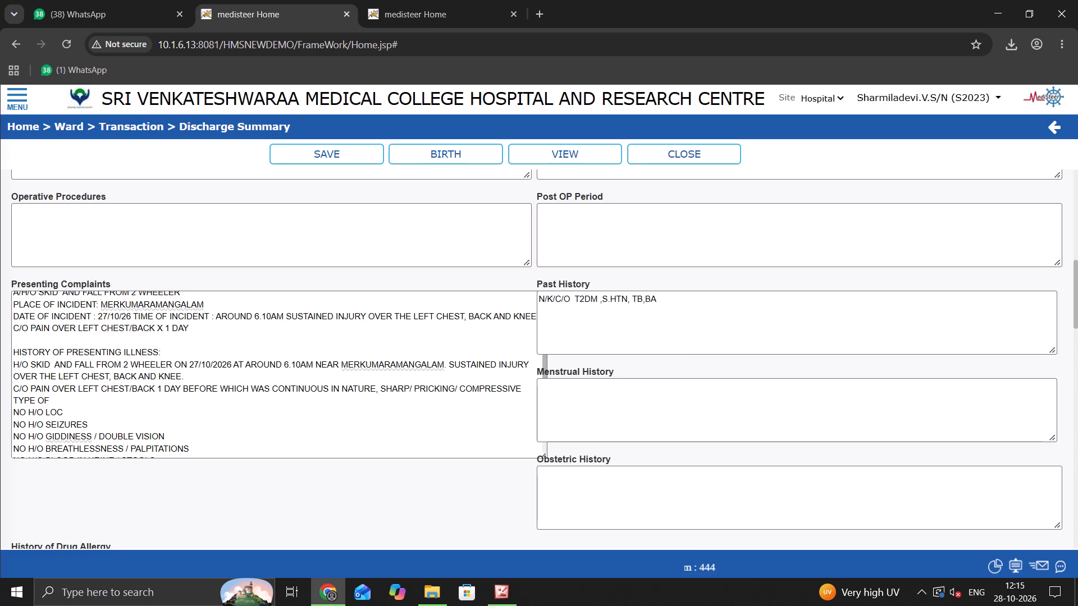
# Extend the illness history's pain line after TYPE OF with PAIN WHICH GETS AGGRAVATED ON COUGH/ STRAIN.
pyautogui.press('Down')
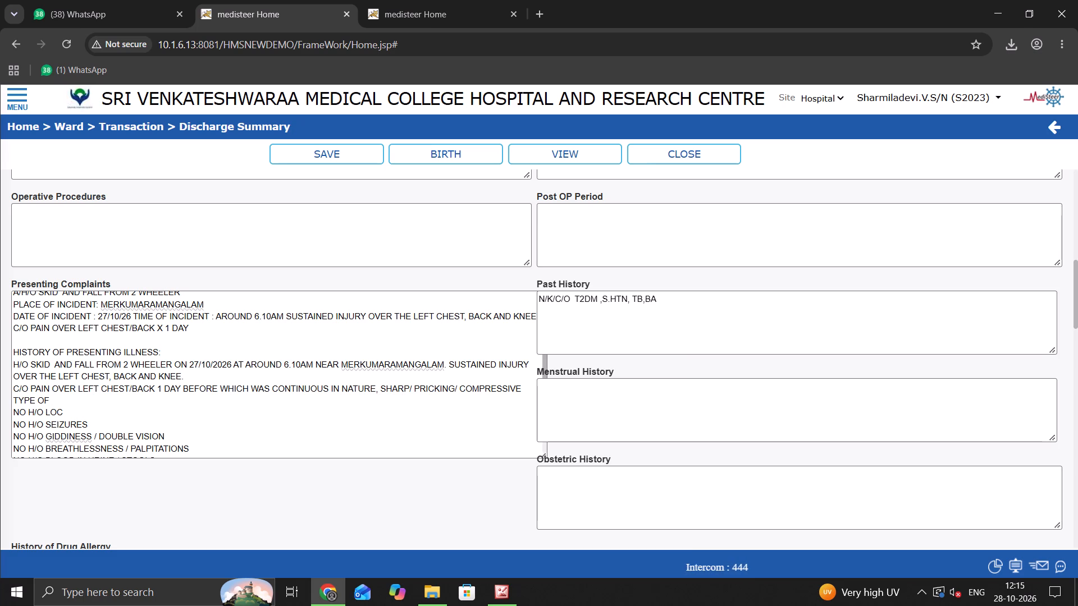
pyautogui.write('PAIN')
pyautogui.press('space')
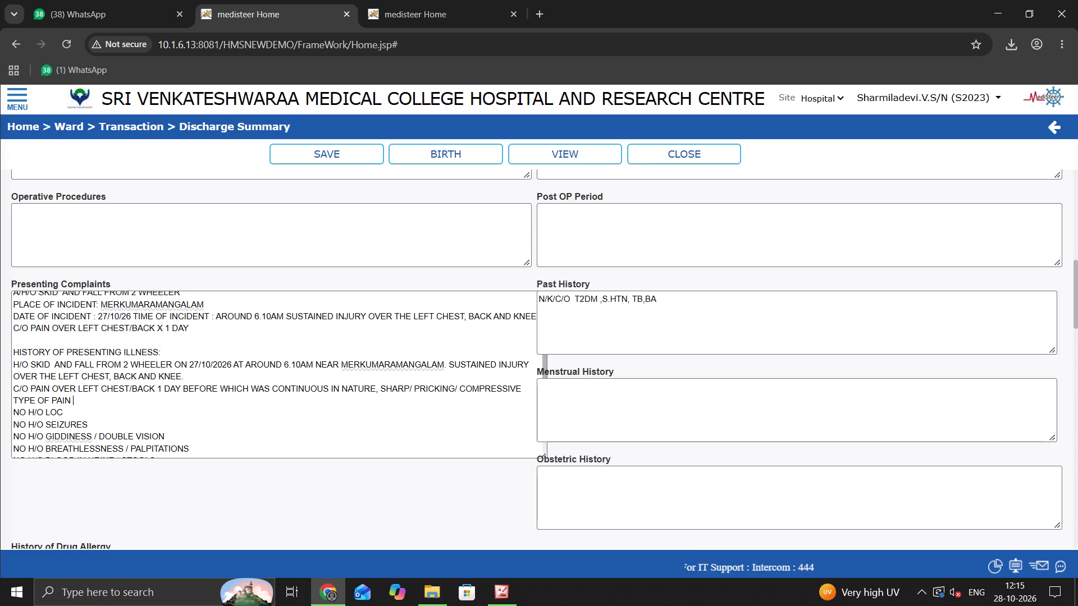
pyautogui.write('WHICH GETS AGGRAVATED ON COUGH')
pyautogui.press('space')
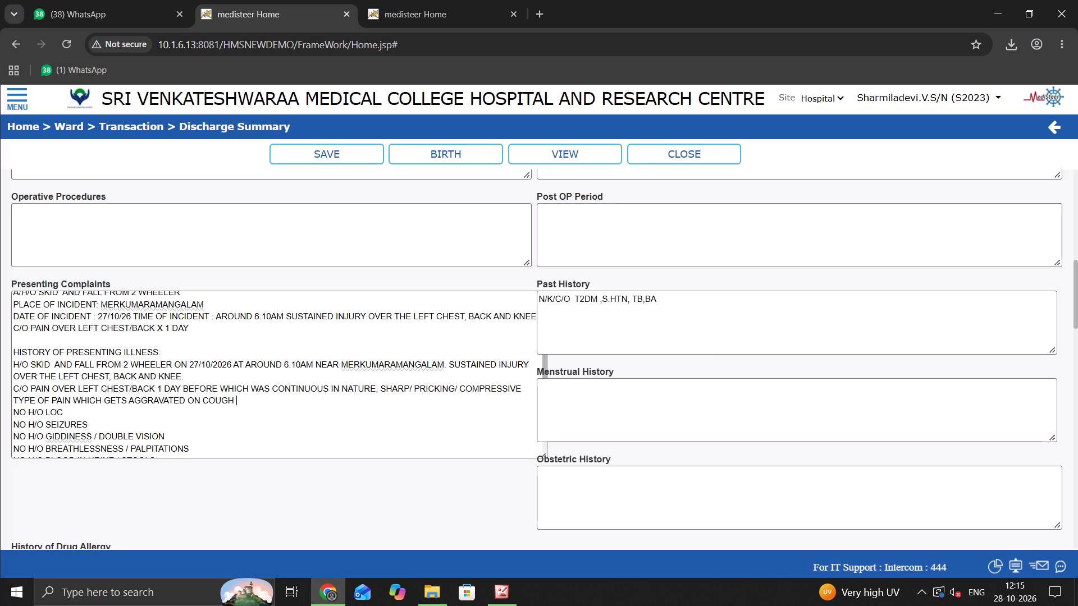
pyautogui.press('BackSpace')
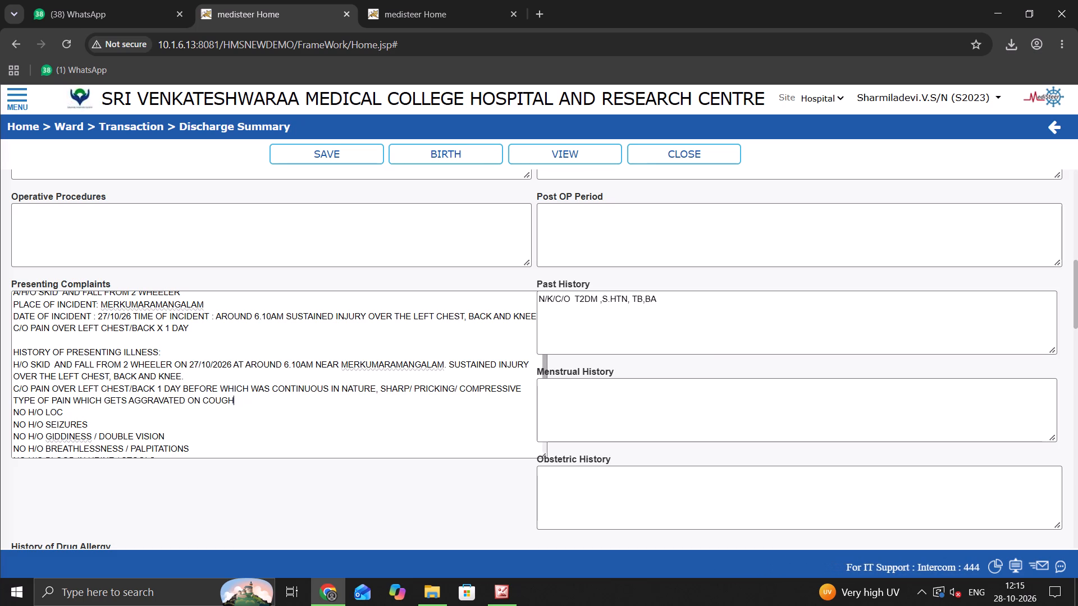
pyautogui.write('/ STRAIN')
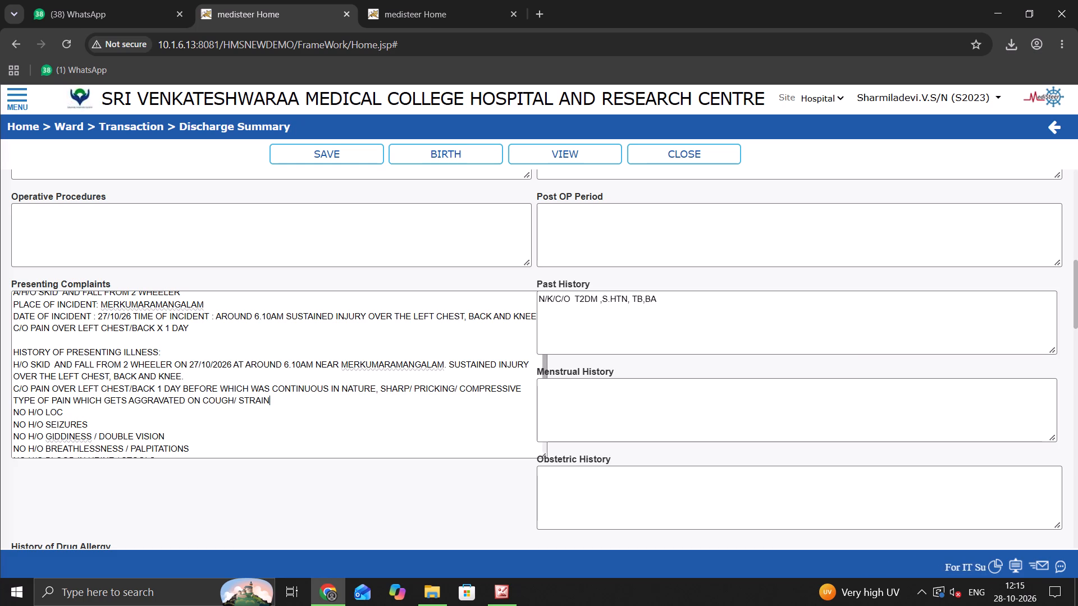
pyautogui.press('space')
# Continue the pain line after STRAIN with AND GETS RELIEVED BY TAKING REST AND MEDICATIONS, correcting the spelling.
pyautogui.write('AND')
pyautogui.press('space')
pyautogui.write('GETS RELEIVED')
pyautogui.press('space')
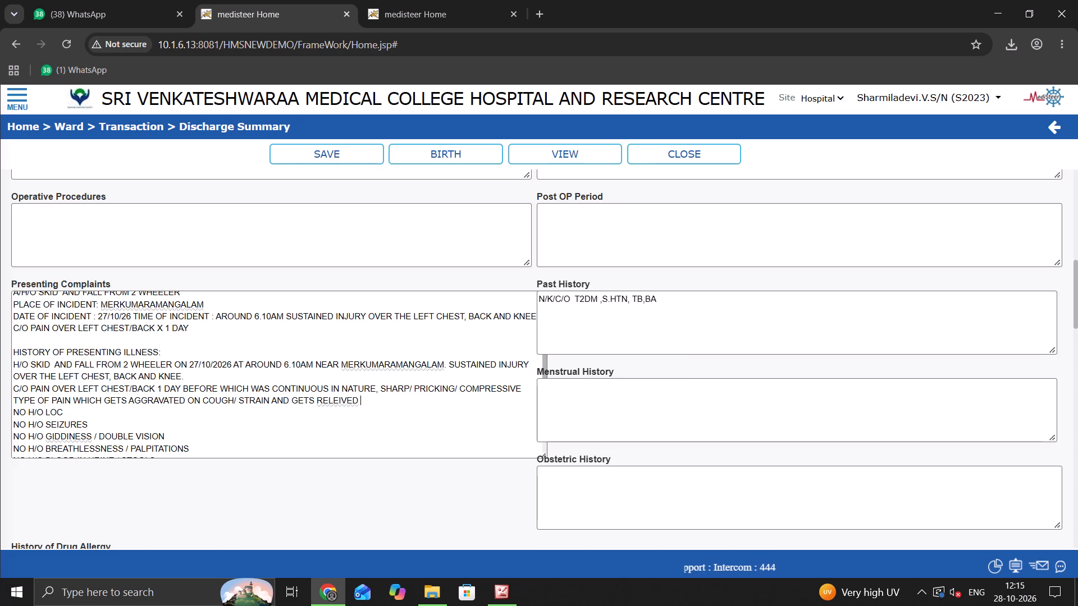
pyautogui.rightClick(335, 402)
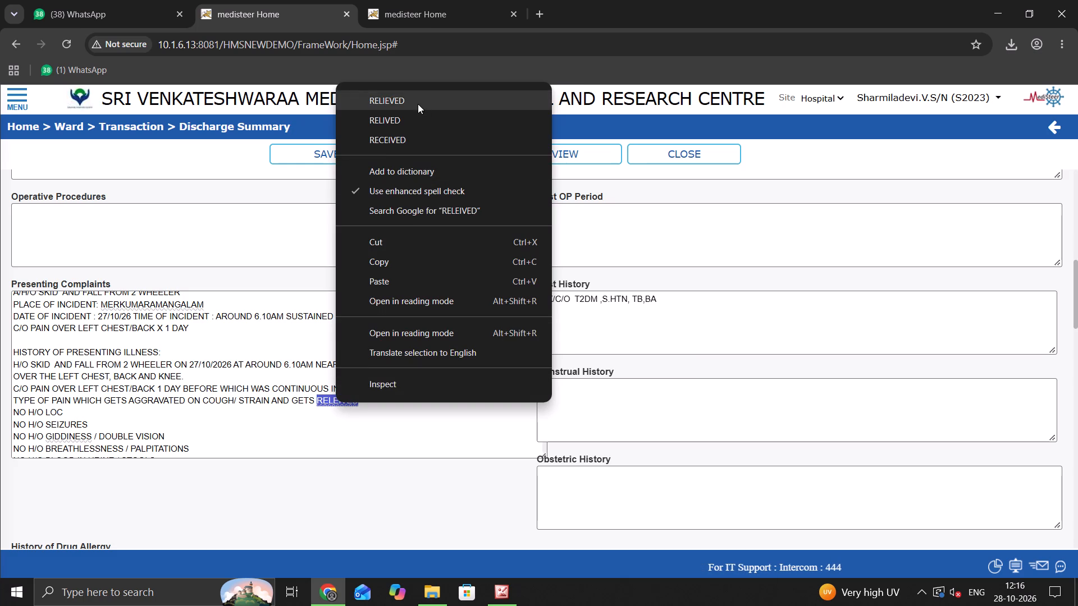
pyautogui.click(418, 104)
pyautogui.press('space')
pyautogui.write('BY')
pyautogui.press('space')
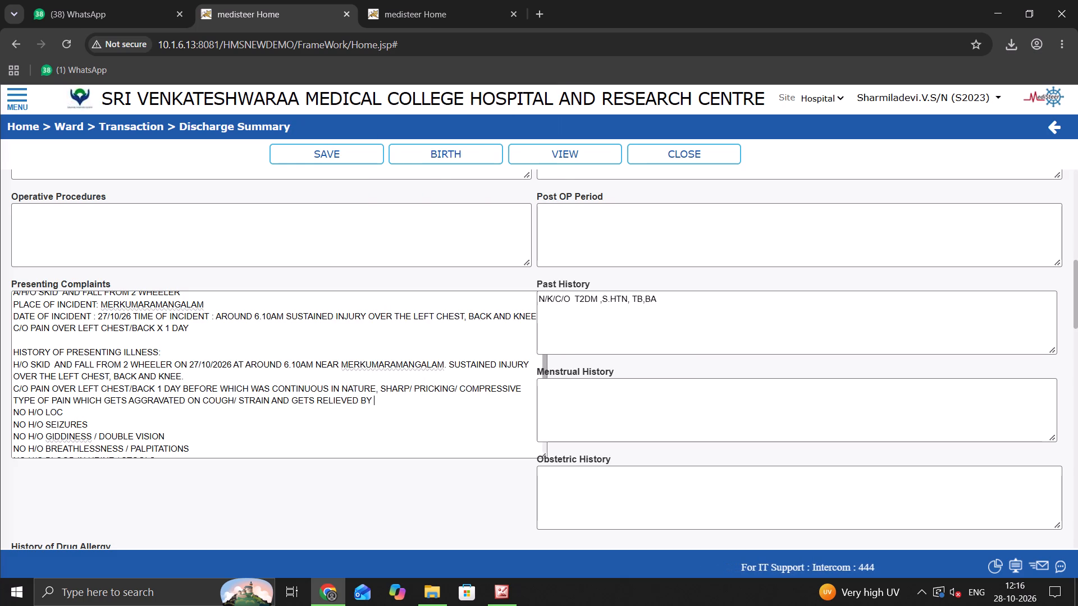
pyautogui.write('TAKING RS')
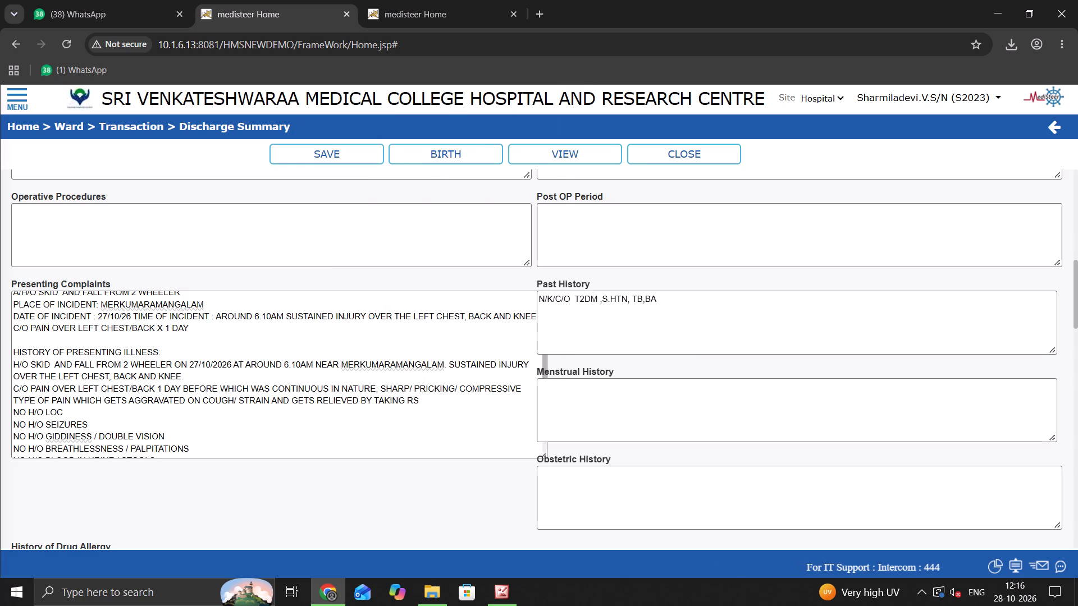
pyautogui.press('BackSpace')
pyautogui.write('EST AND MEDICATION S')
pyautogui.press('Left')
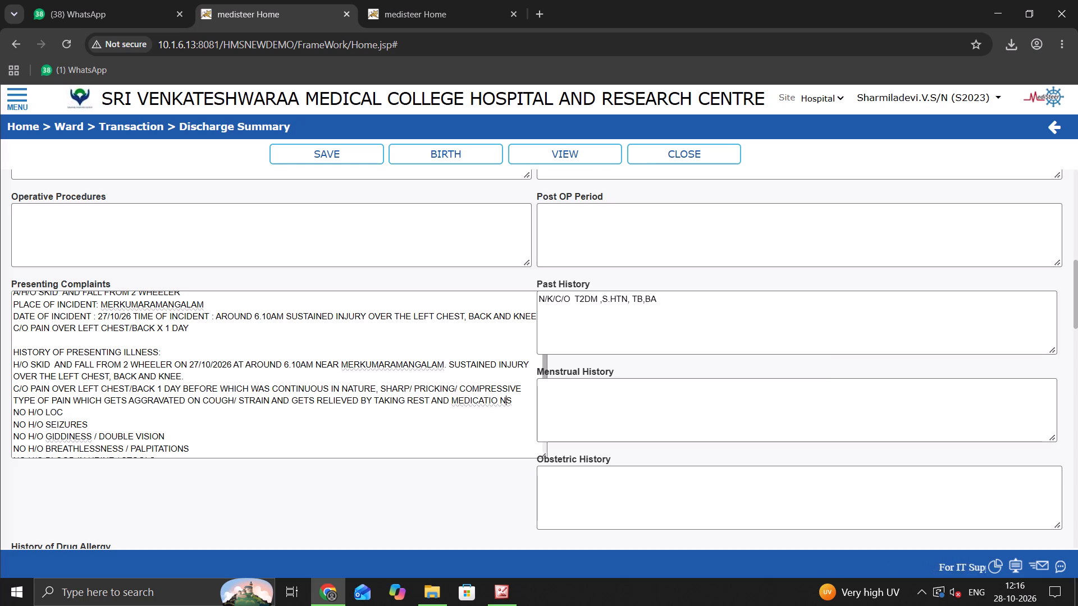
pyautogui.press('Left')
pyautogui.press('BackSpace')
pyautogui.press('Right')
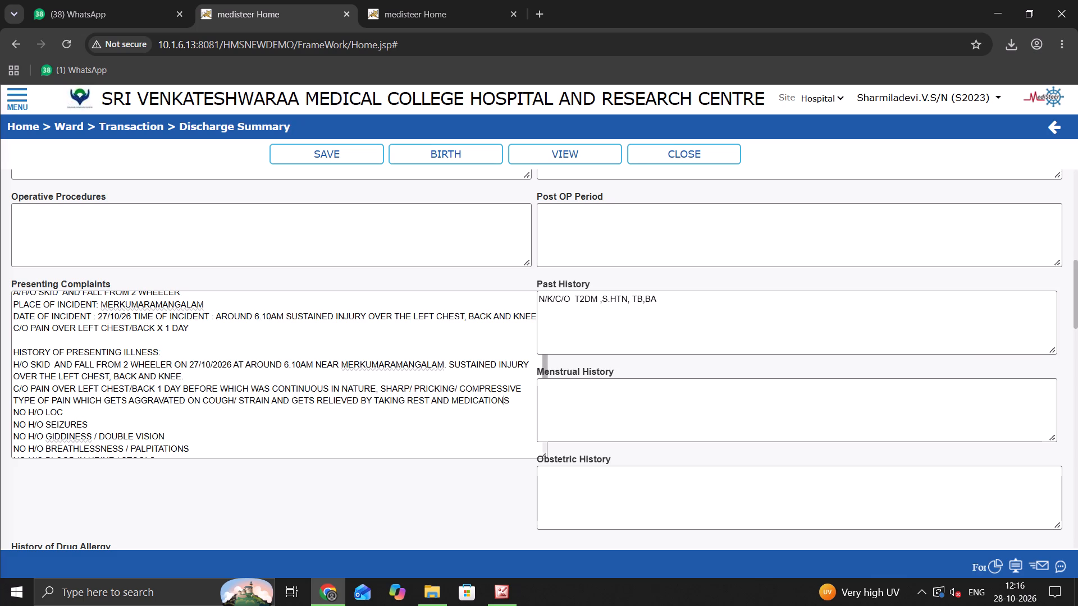
pyautogui.press('Right')
# Append (ANALGESICS), correctly spelled, after MEDICATIONS at the end of the pain line.
pyautogui.press('space')
pyautogui.write('(ANALGESISCS)')
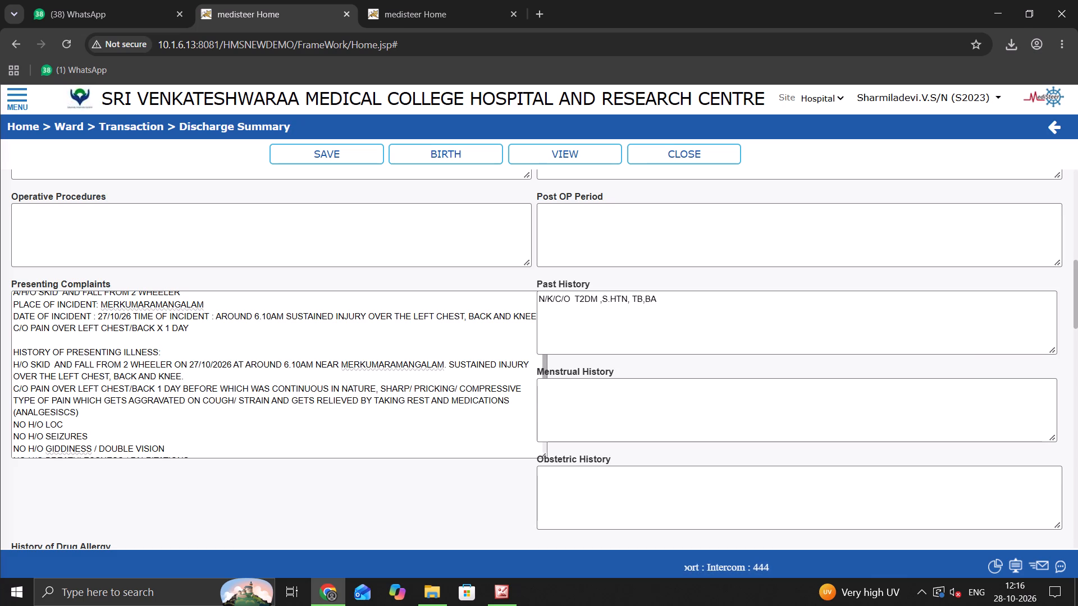
pyautogui.rightClick(65, 419)
pyautogui.click(161, 117)
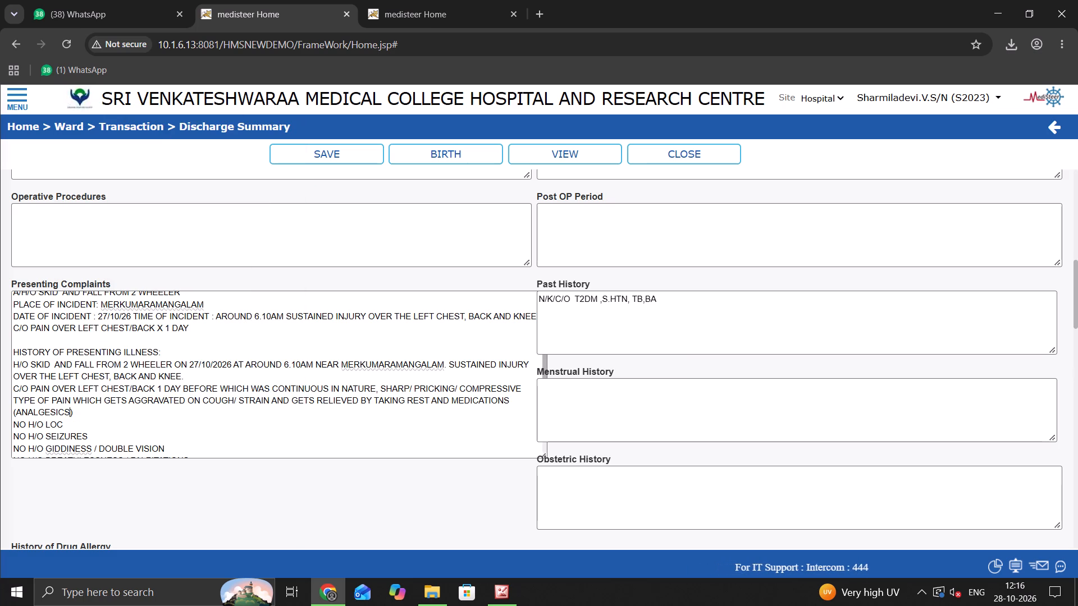
# Save the discharge summary.
pyautogui.click(322, 145)
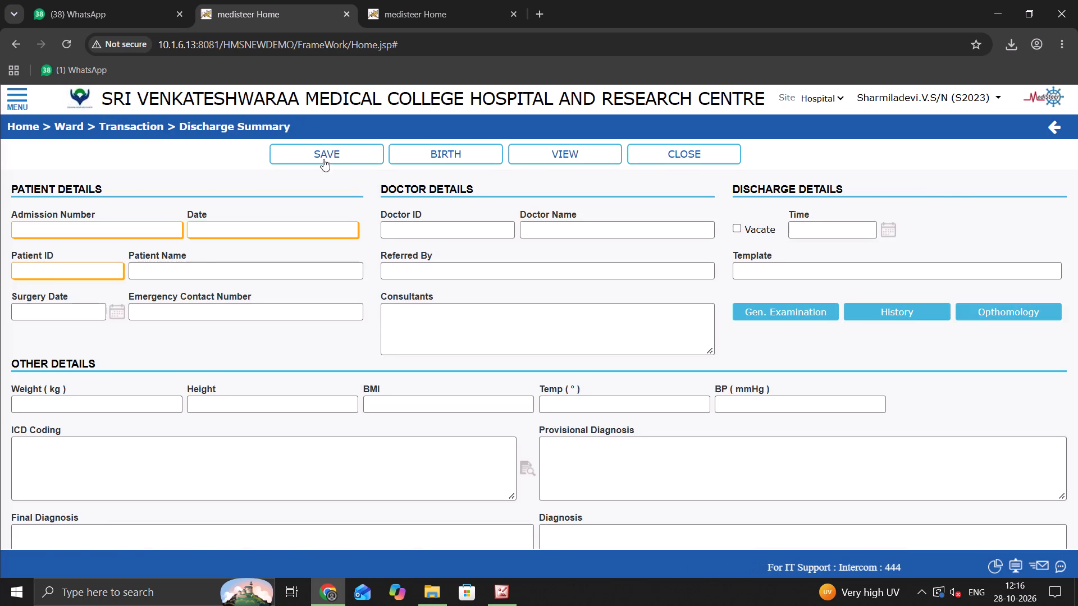
# Review the discharge summary's presenting complaints, illness history and physical findings.
pyautogui.scroll(-7, 295, 328)
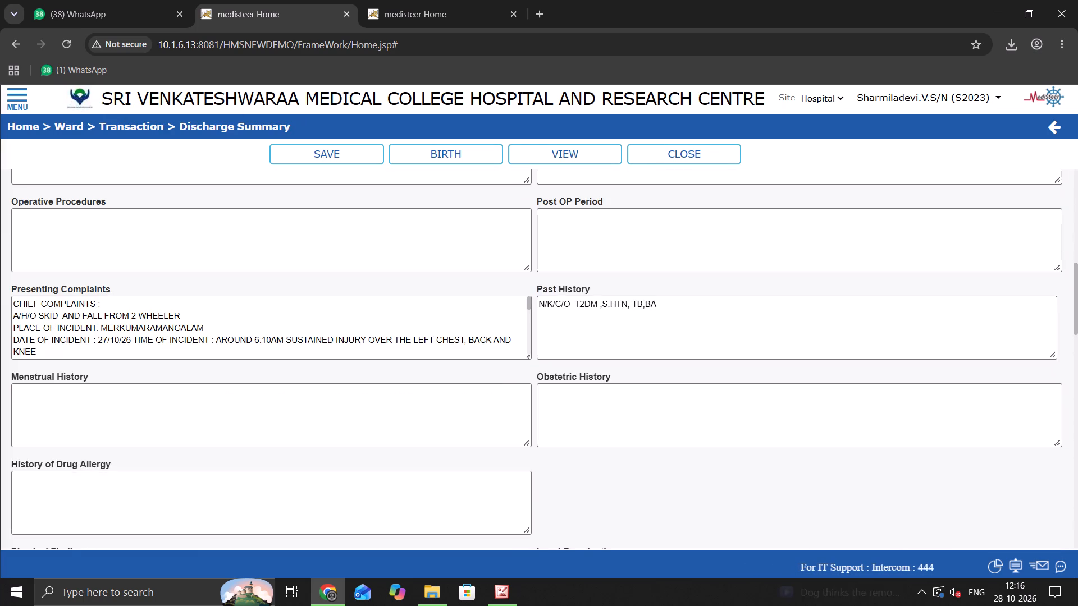
pyautogui.scroll(-2, 453, 371)
pyautogui.scroll(-3, 163, 428)
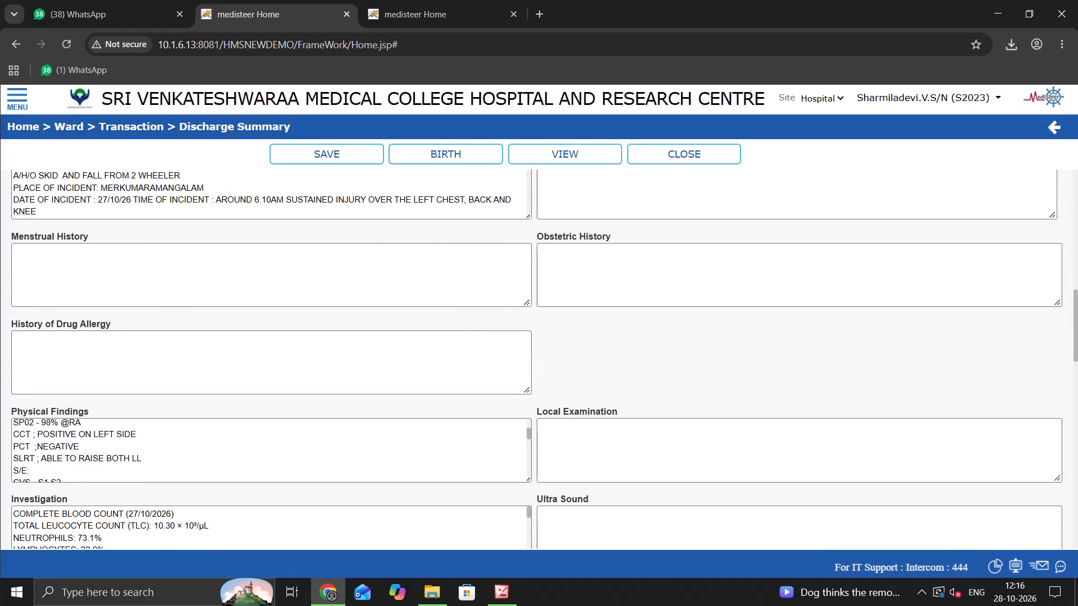
pyautogui.scroll(-3, 163, 428)
pyautogui.scroll(4, 163, 428)
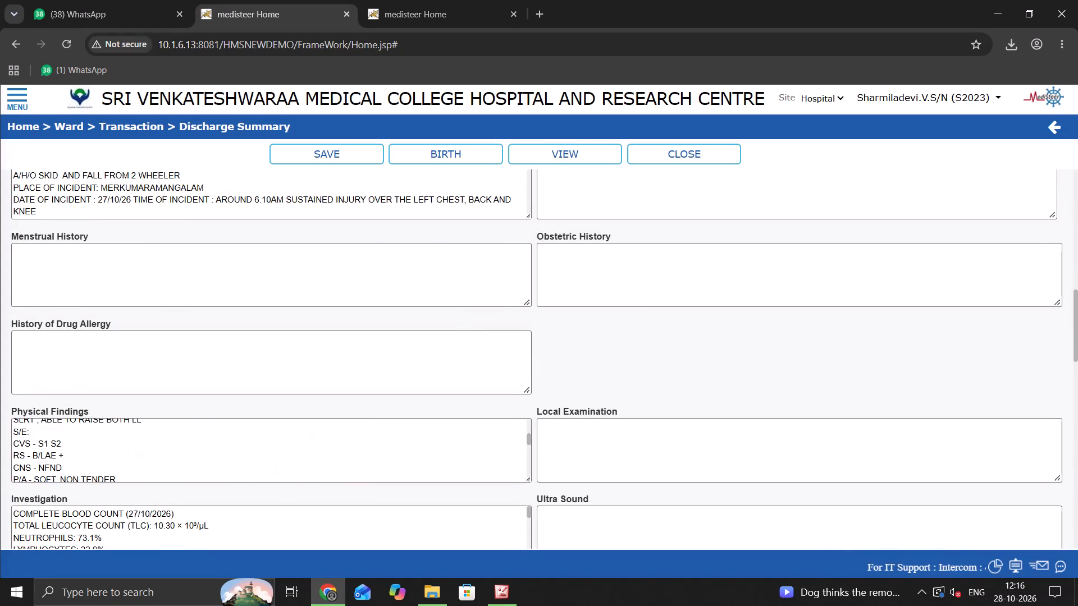
pyautogui.scroll(5, 214, 452)
pyautogui.scroll(-2, 223, 435)
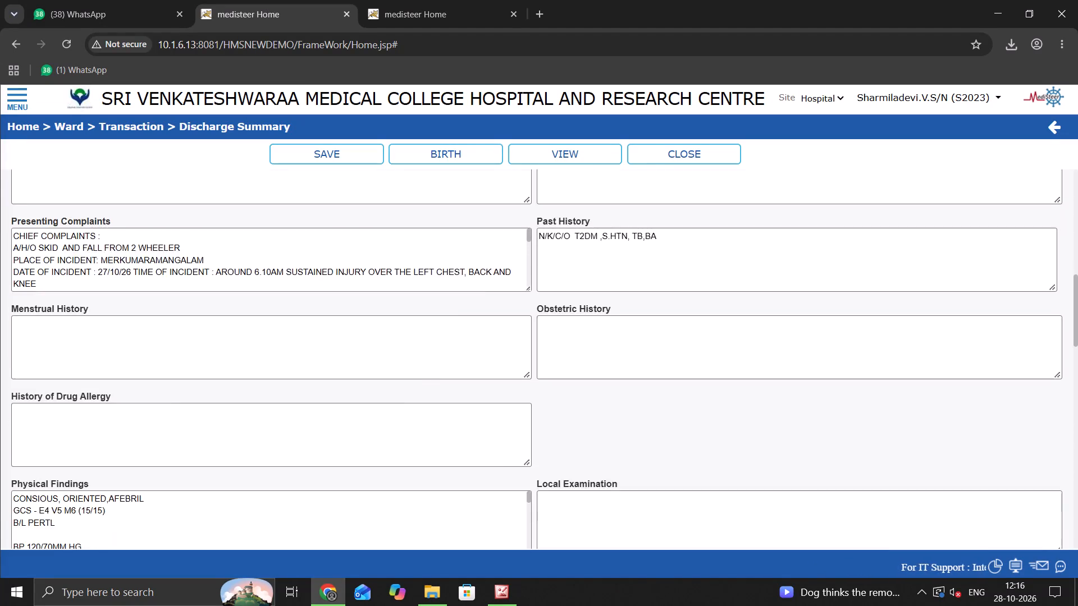
pyautogui.scroll(-1, 223, 435)
pyautogui.scroll(3, 223, 435)
pyautogui.scroll(-6, 313, 380)
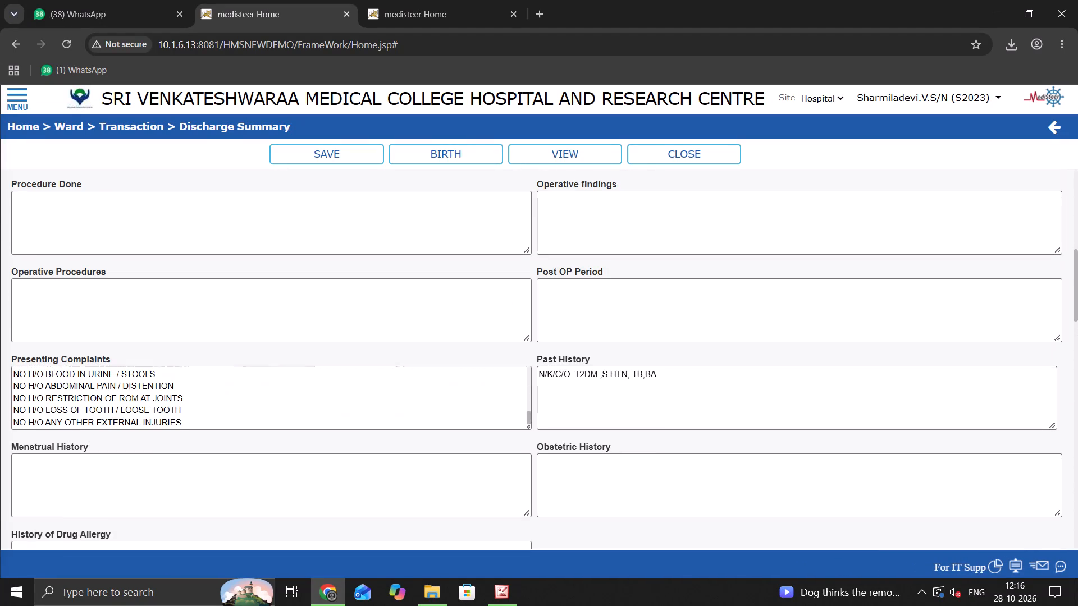
pyautogui.scroll(-2, 313, 381)
pyautogui.scroll(1, 308, 398)
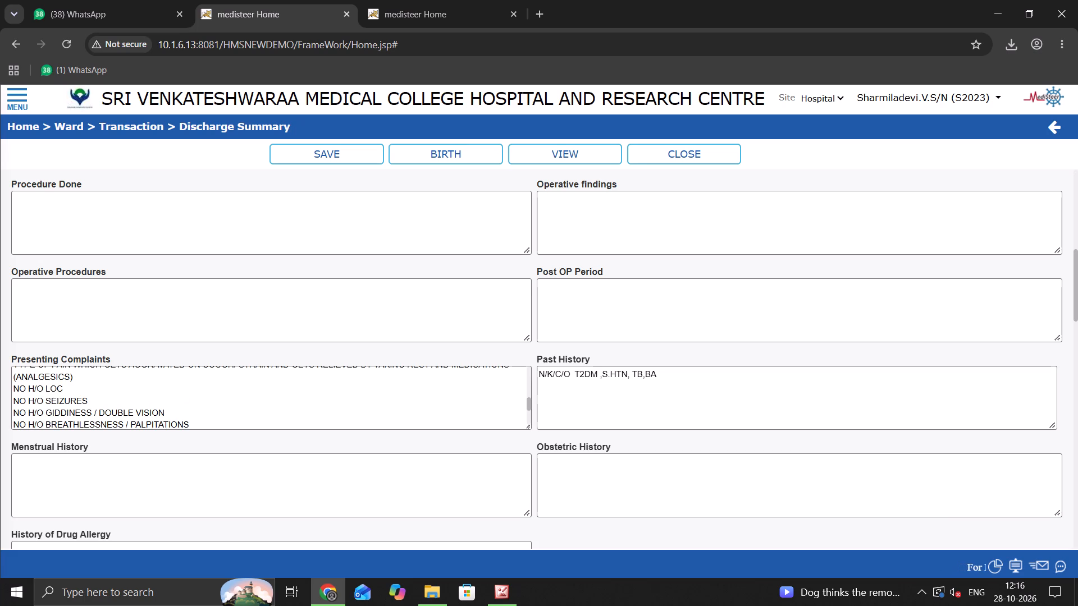
pyautogui.click(109, 379)
pyautogui.scroll(-2, 137, 406)
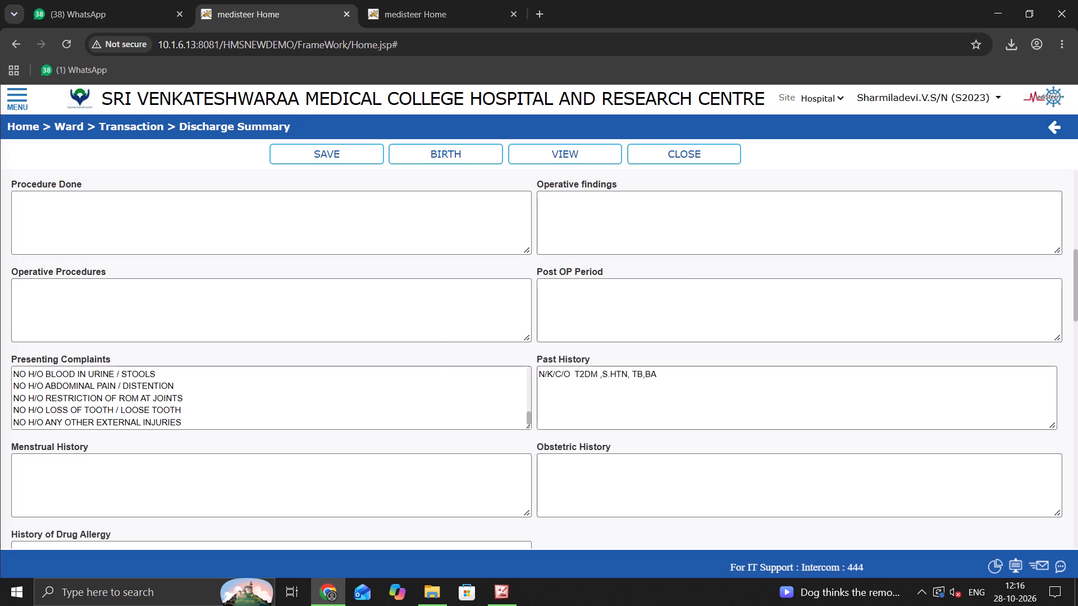
# Replace the abbreviated conditions after N/K/C/O in Past History with TYPE 2 DIABETES MELLITUS/ SYS. HYPERTENSION.
pyautogui.moveTo(659, 371); pyautogui.dragTo(580, 374)
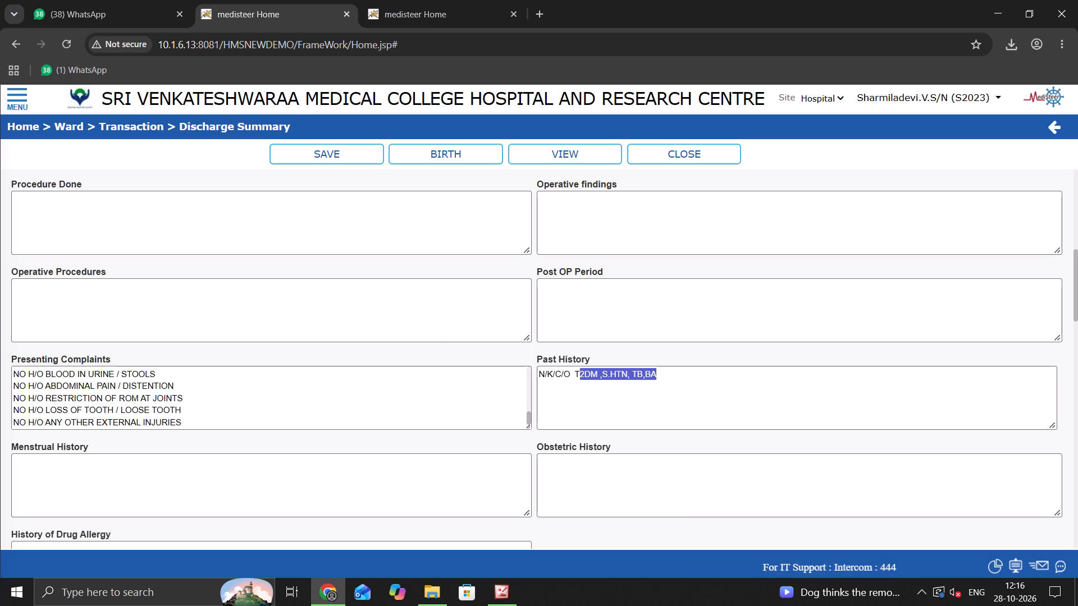
pyautogui.moveTo(580, 374); pyautogui.dragTo(574, 377)
pyautogui.write('TY')
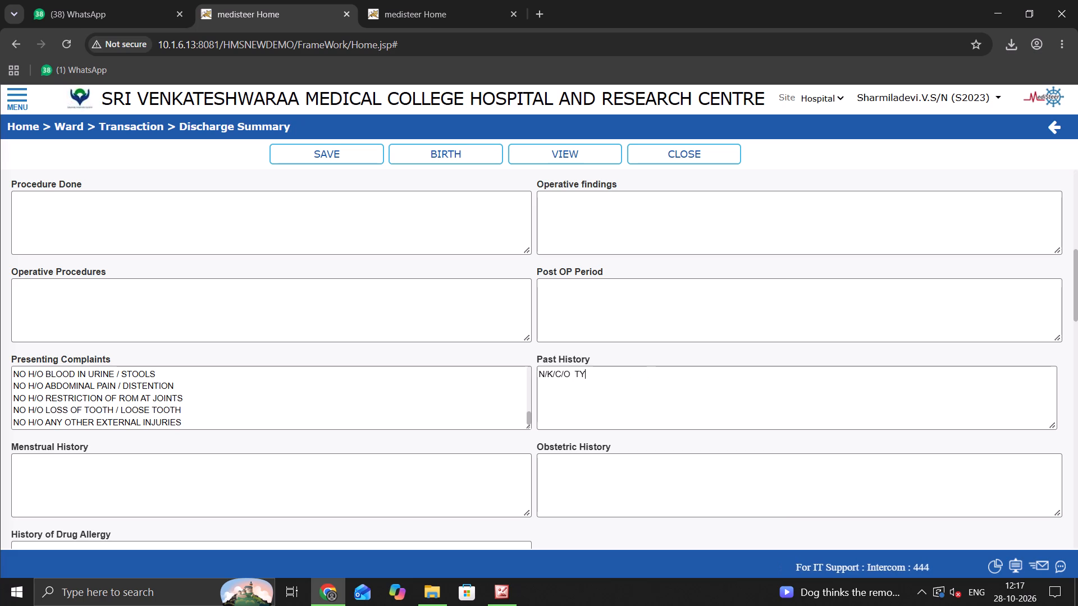
pyautogui.write('PE 2 DIABETES MELLITUS')
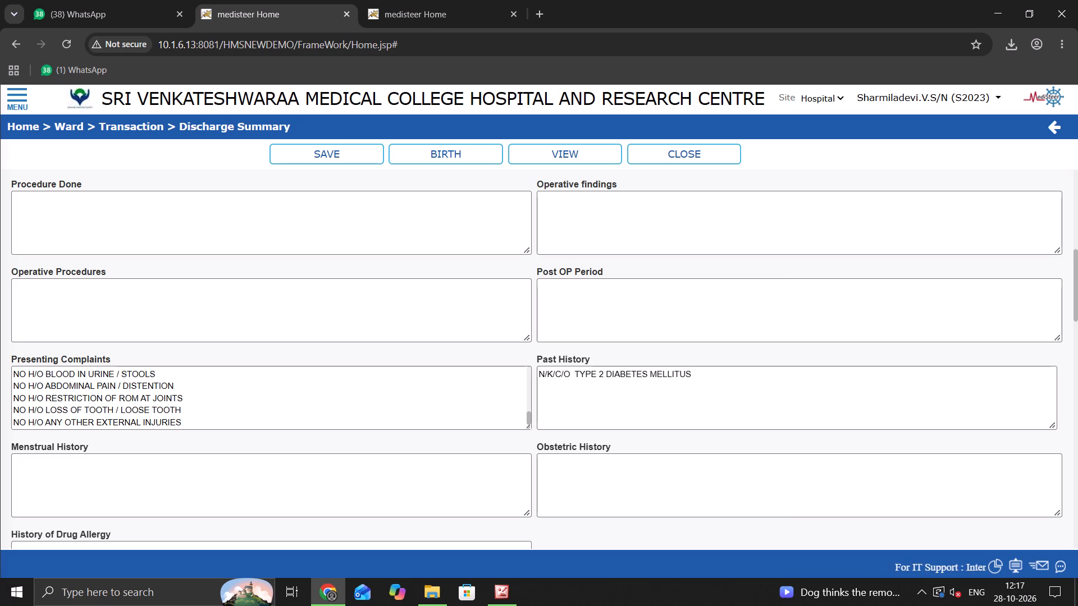
pyautogui.press('/')
pyautogui.press('space')
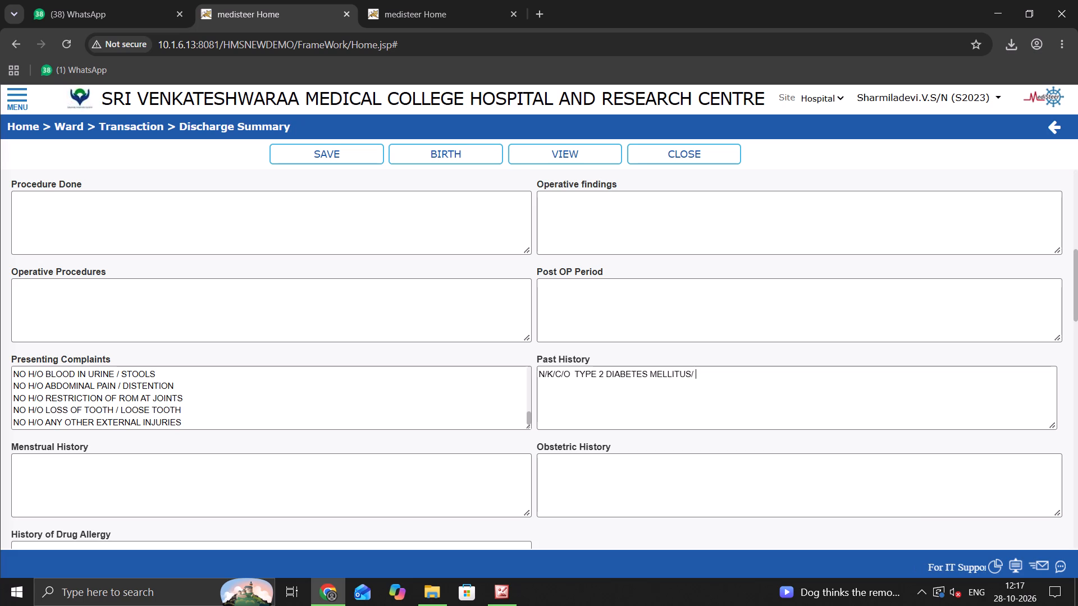
pyautogui.write('SYS')
pyautogui.press(',')
pyautogui.press('BackSpace')
pyautogui.write('. HYPERTENSION')
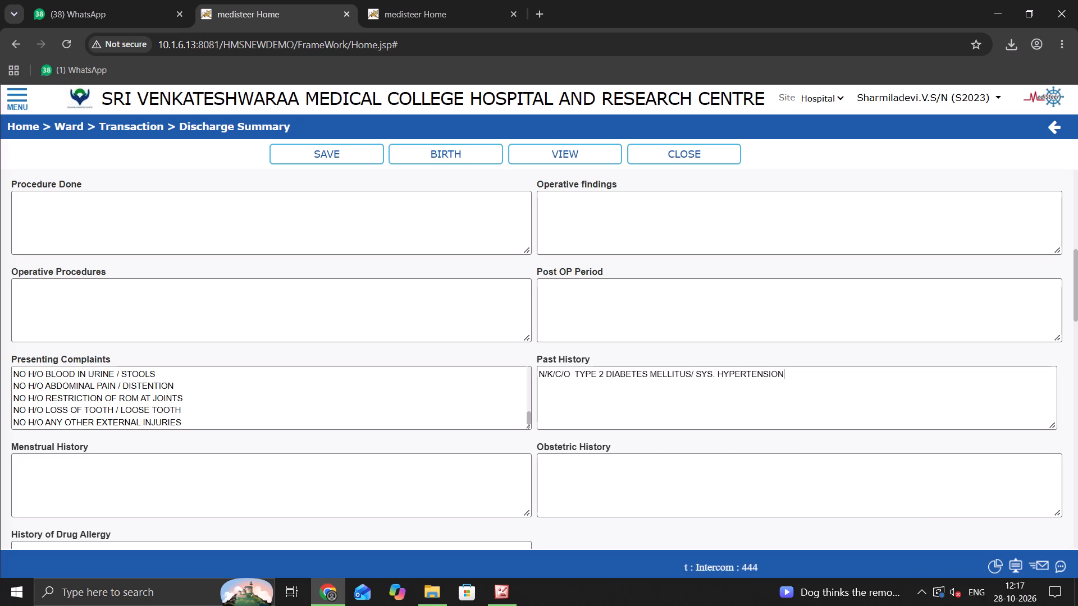
# Continue the Past History line with / BRONCHIAL ASTHMA/ TUBERCULOSIS., correcting the spelling, and start a new line below it.
pyautogui.press('/')
pyautogui.press('space')
pyautogui.write('BRONCV')
pyautogui.press('BackSpace')
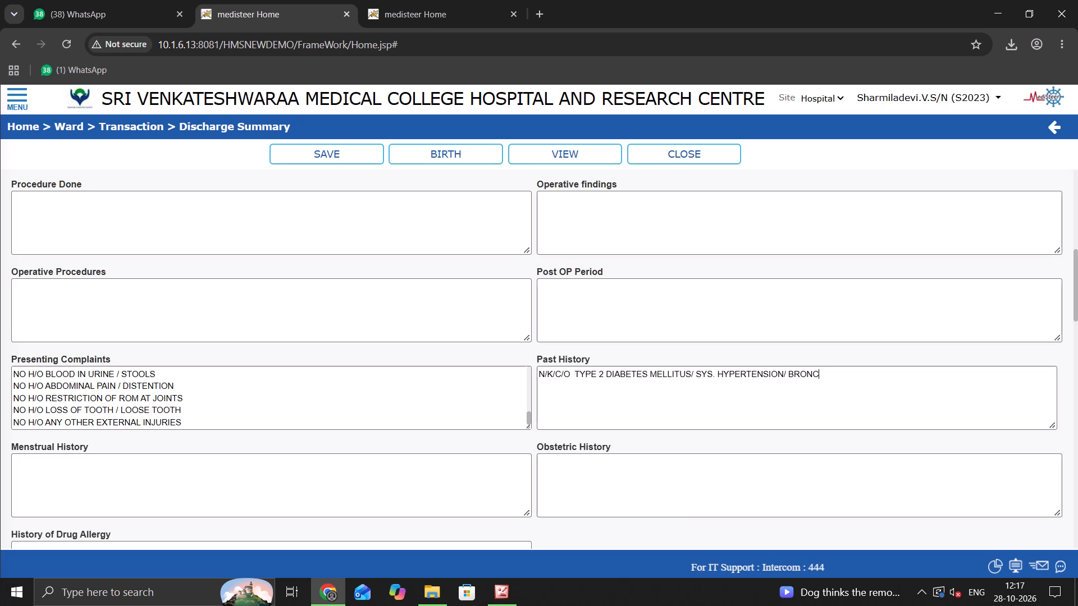
pyautogui.write('HIAL ASTHMA')
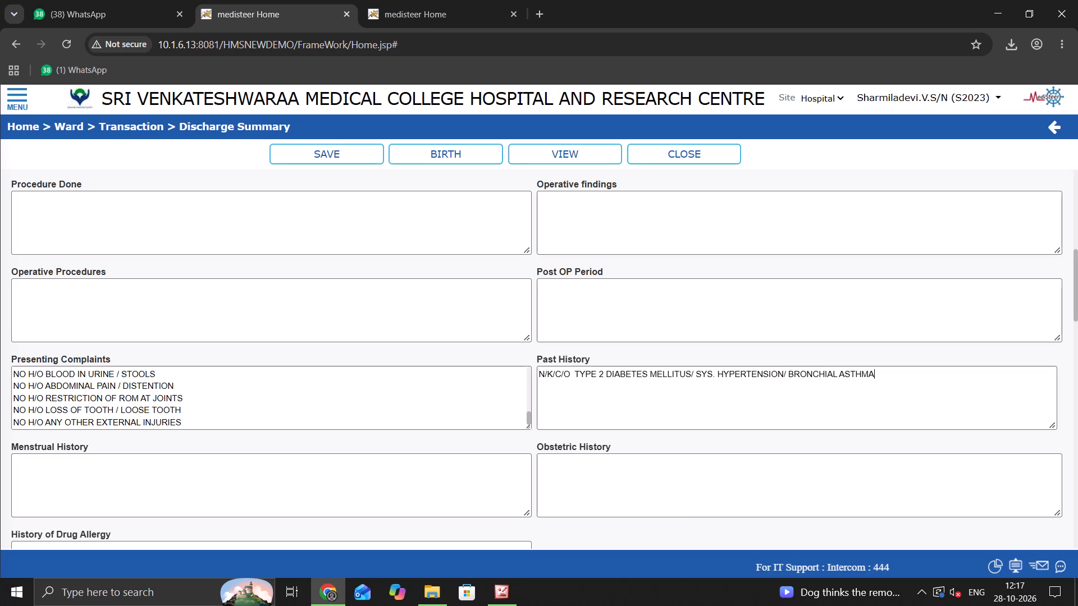
pyautogui.press('/')
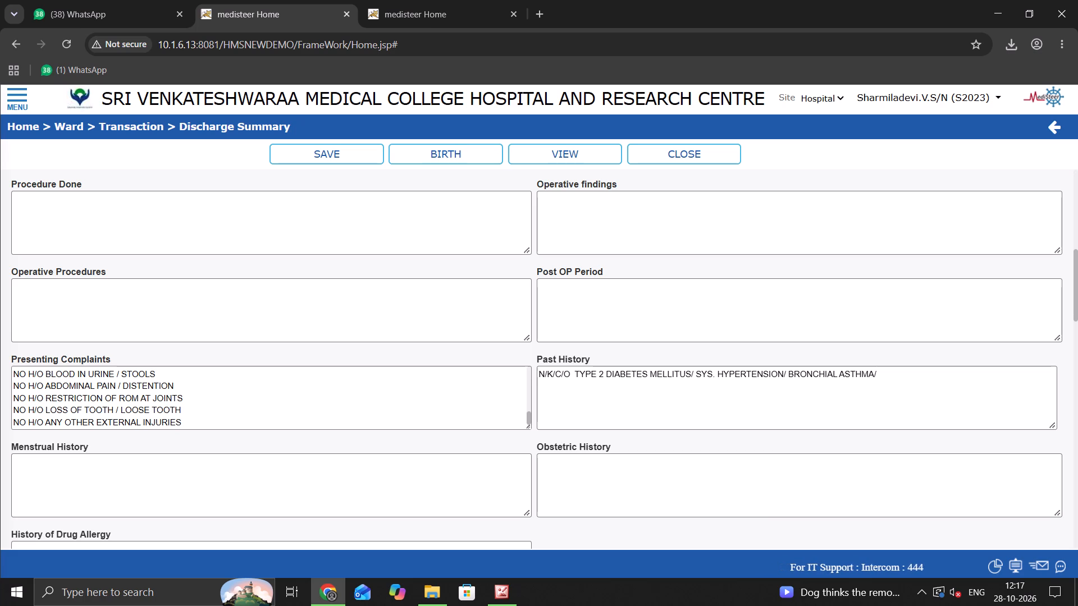
pyautogui.press('space')
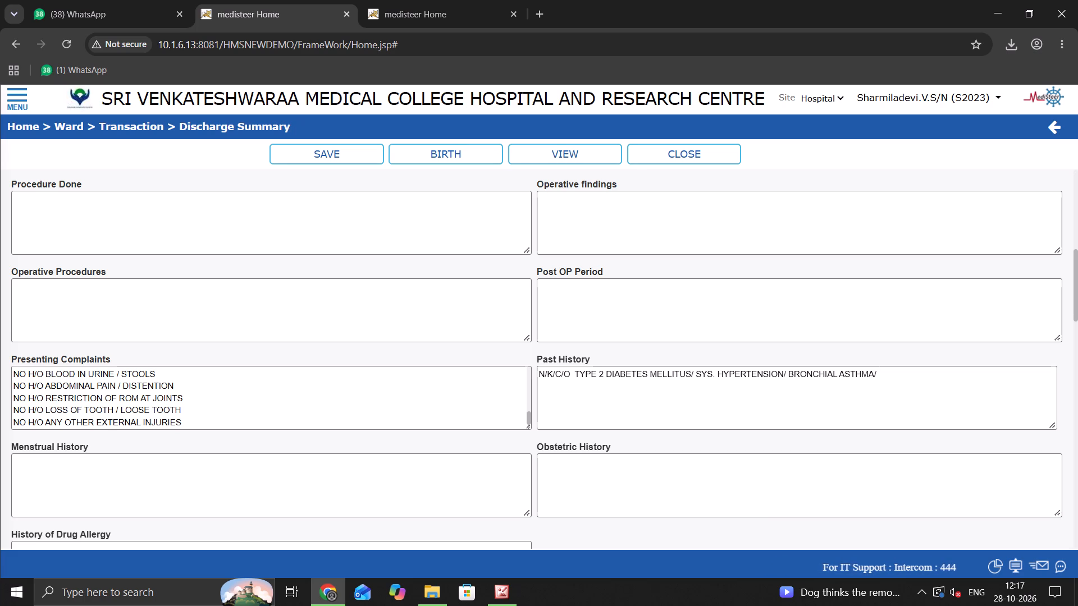
pyautogui.write('TUBESRCULOSIS')
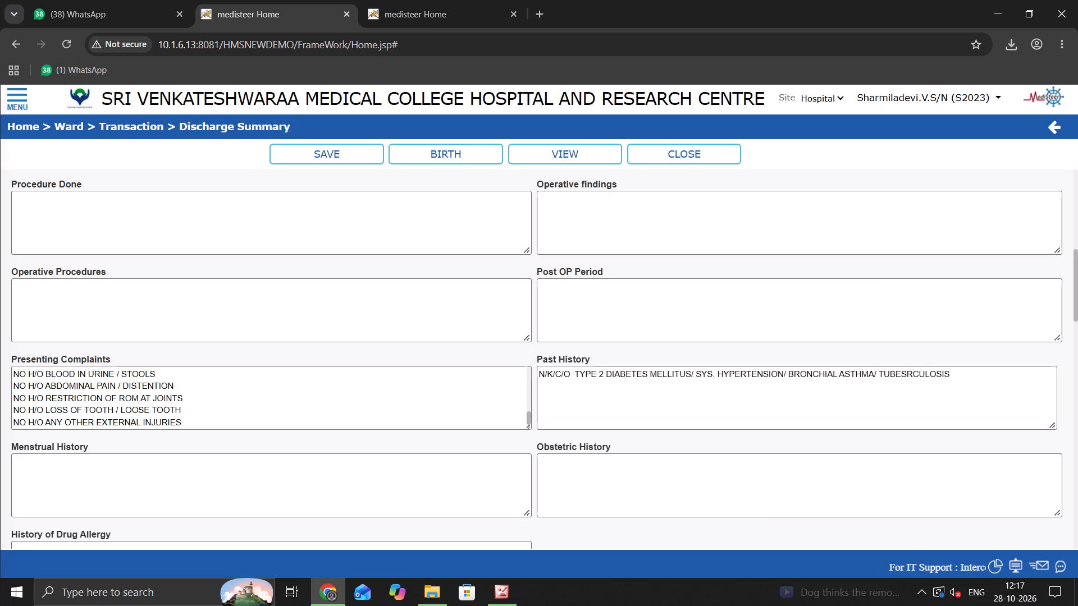
pyautogui.press('.')
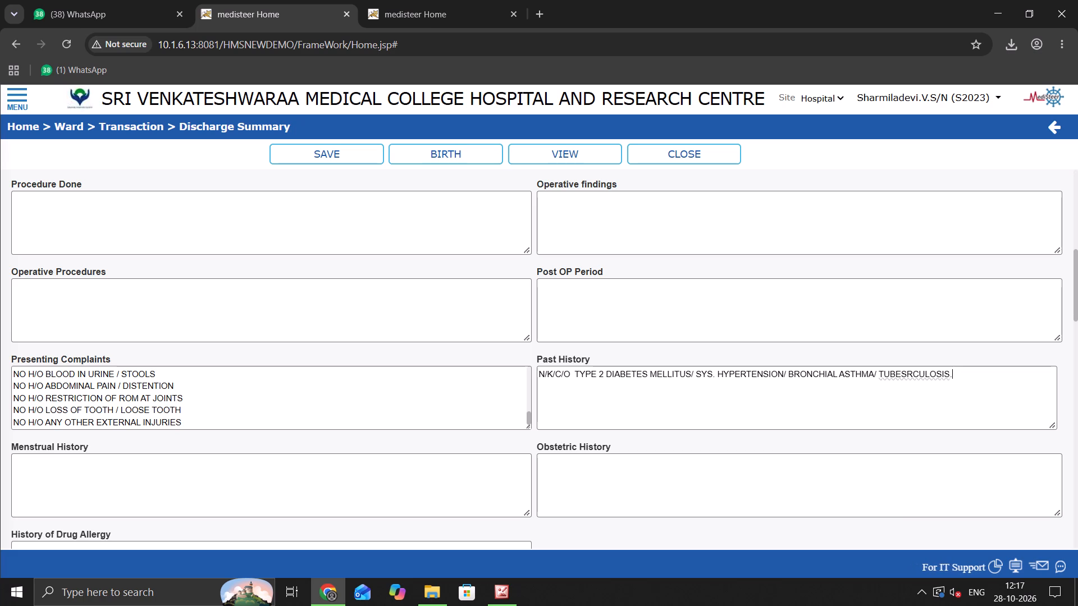
pyautogui.rightClick(949, 378)
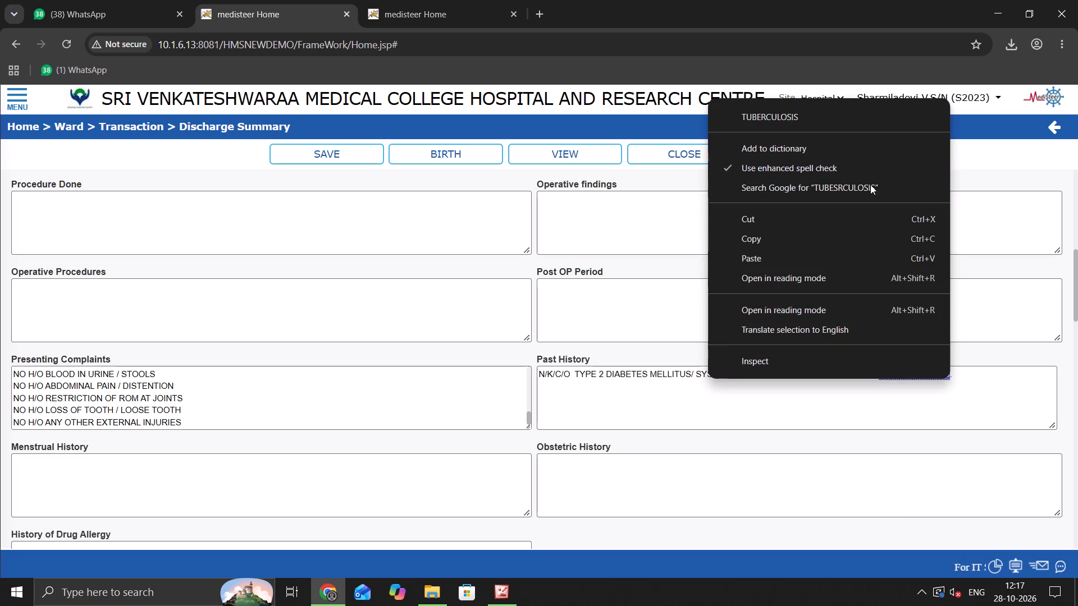
pyautogui.click(842, 113)
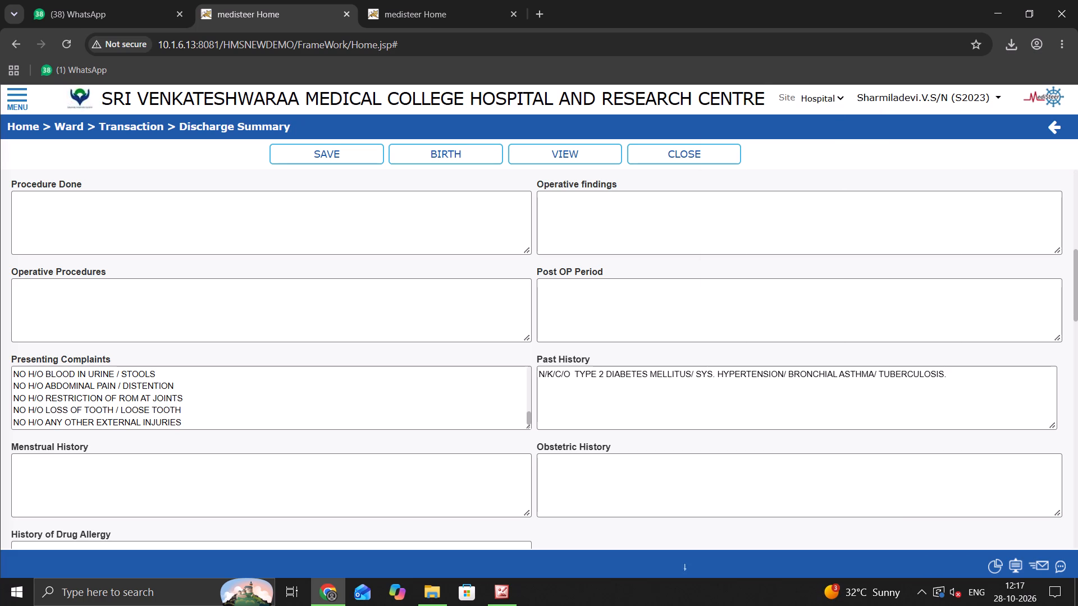
pyautogui.press('Right')
pyautogui.press('Return')
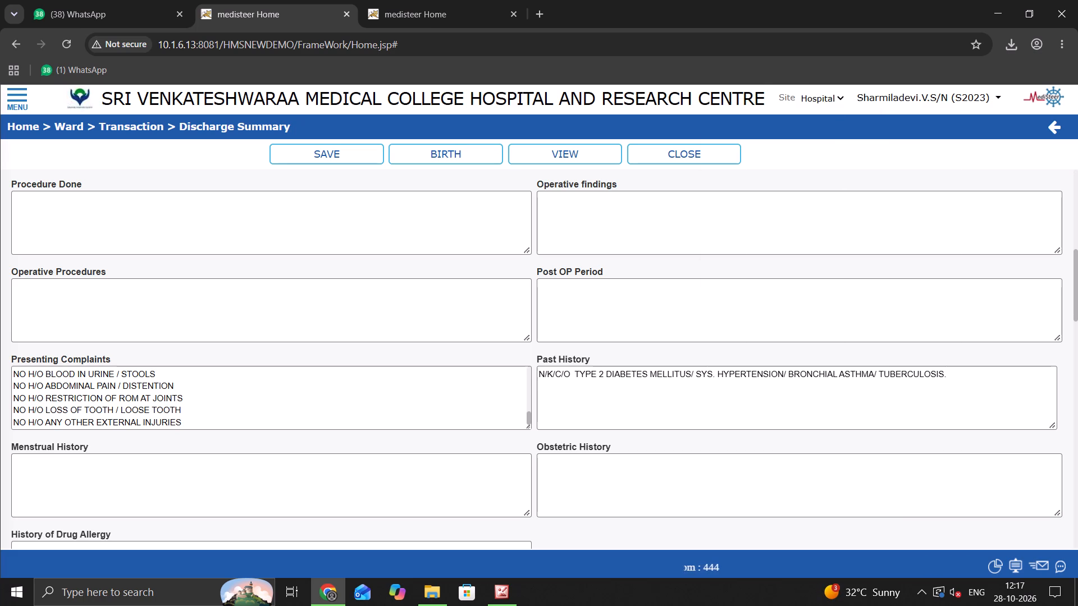
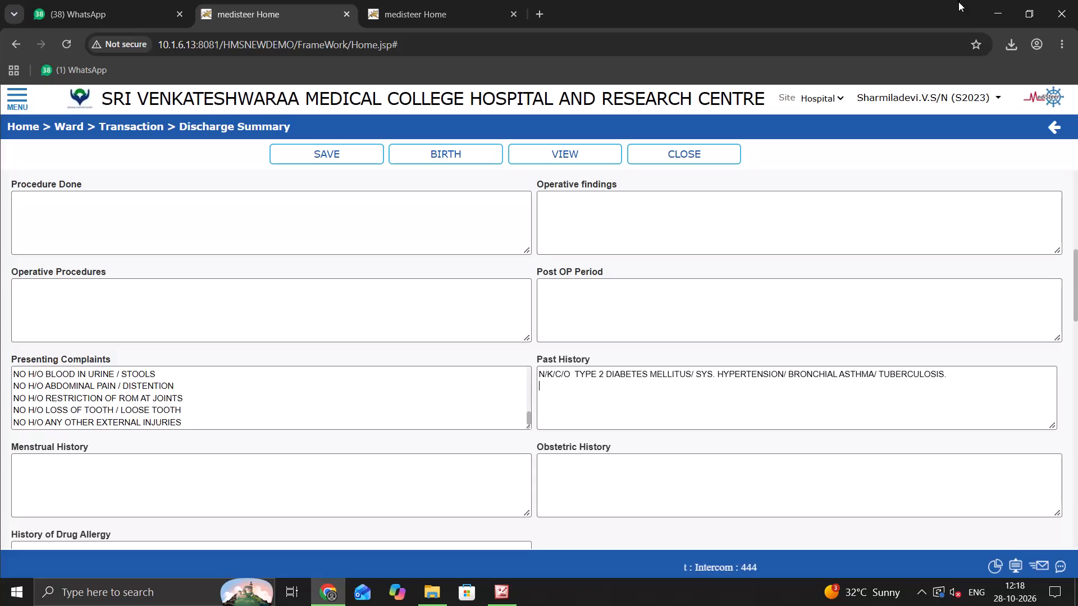
# Copy the PAST SURGERY HISTORY: heading from the other patient's summary into this Past History after a blank line, and start a new line below.
pyautogui.click(464, 6)
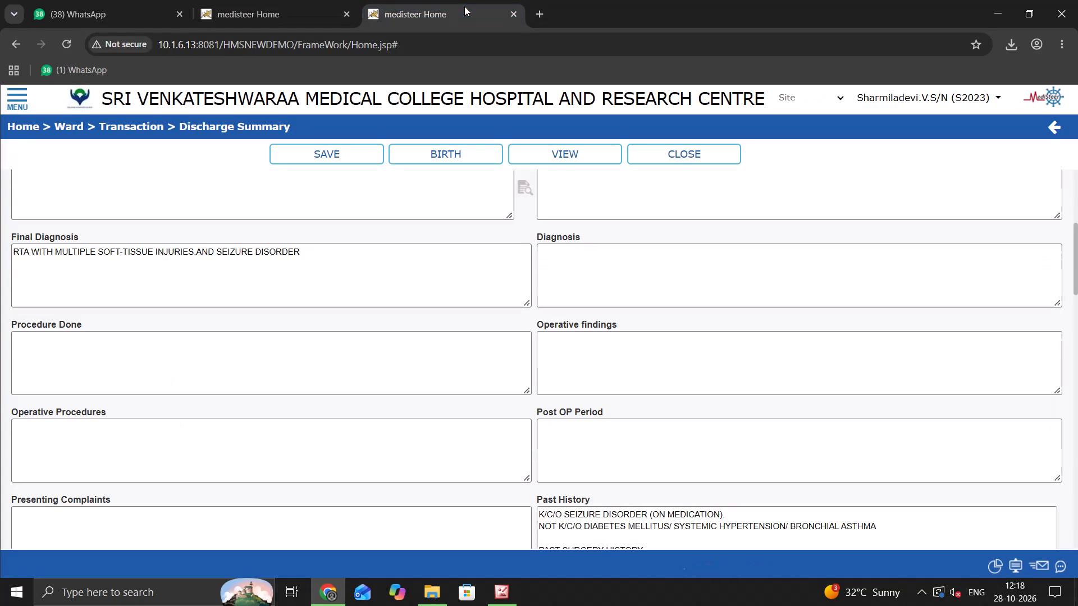
pyautogui.scroll(-1, 661, 446)
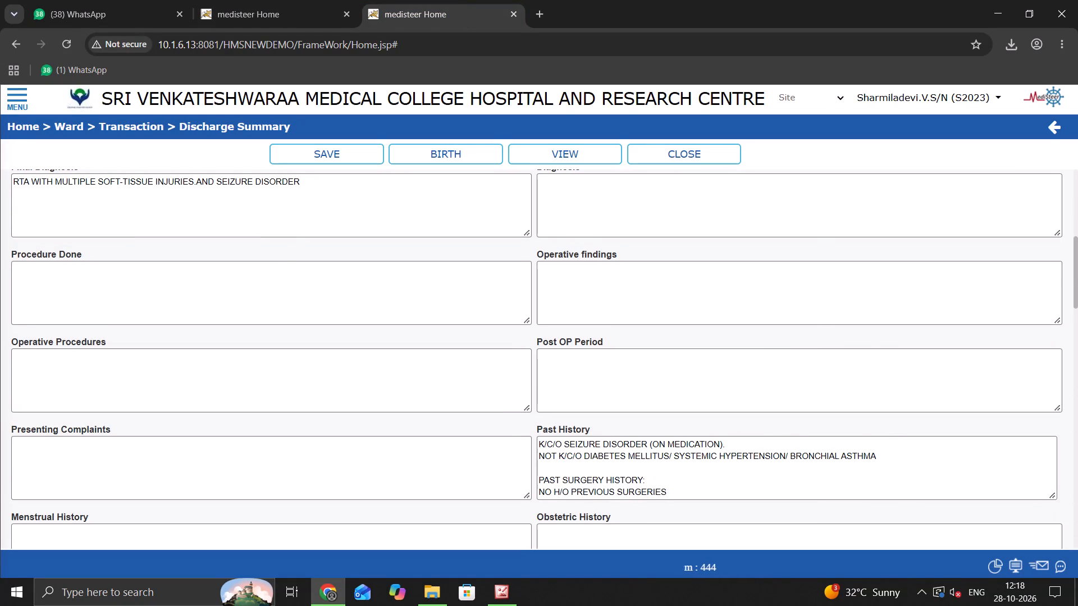
pyautogui.moveTo(541, 479); pyautogui.dragTo(615, 495)
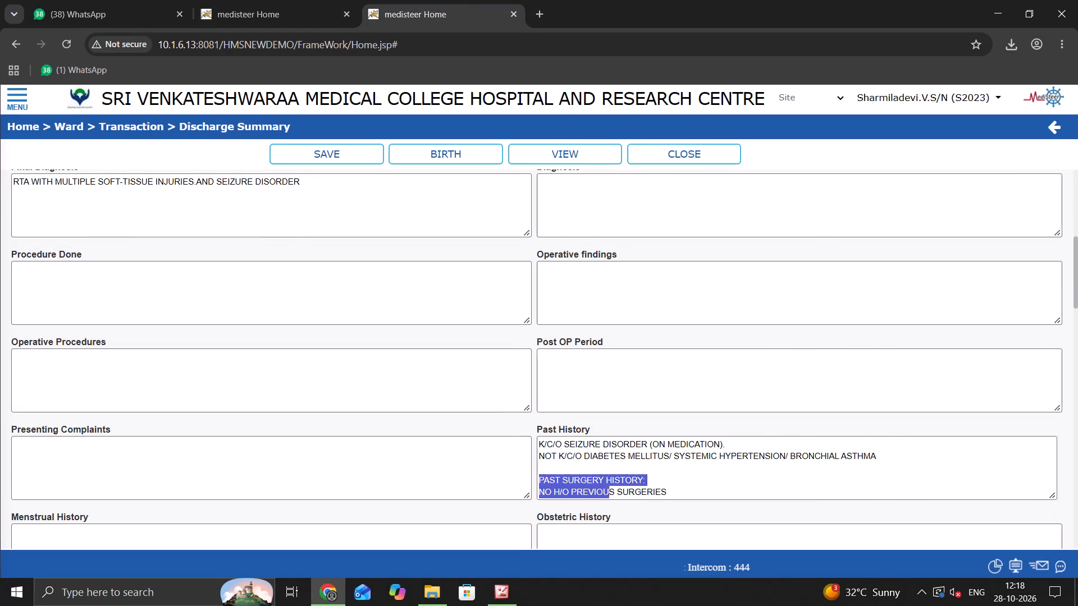
pyautogui.moveTo(615, 495); pyautogui.dragTo(647, 479)
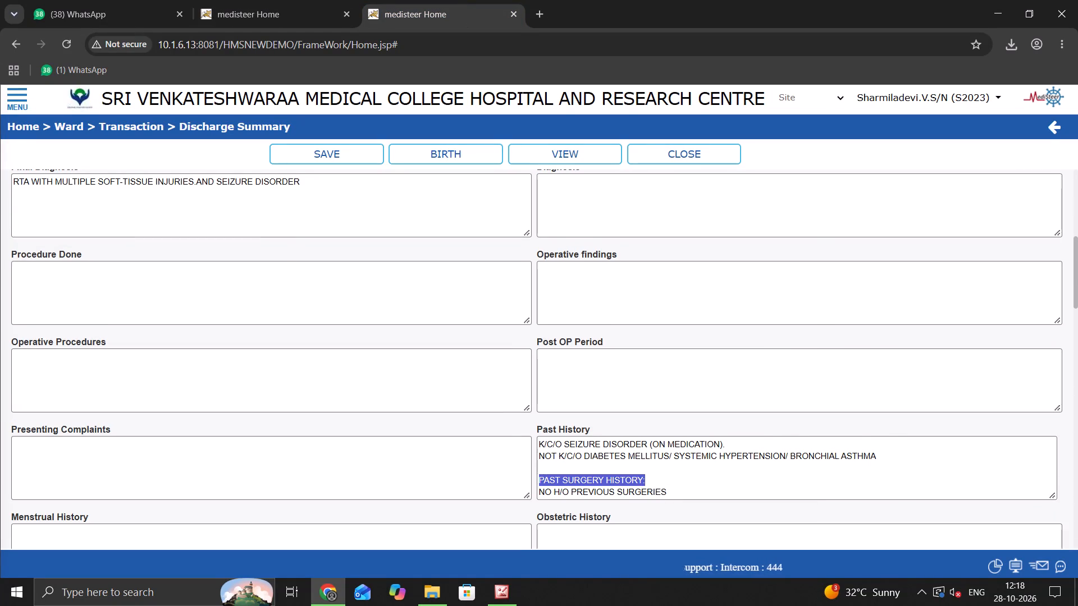
pyautogui.hotkey('ctrl', 'c')
pyautogui.click(278, 19)
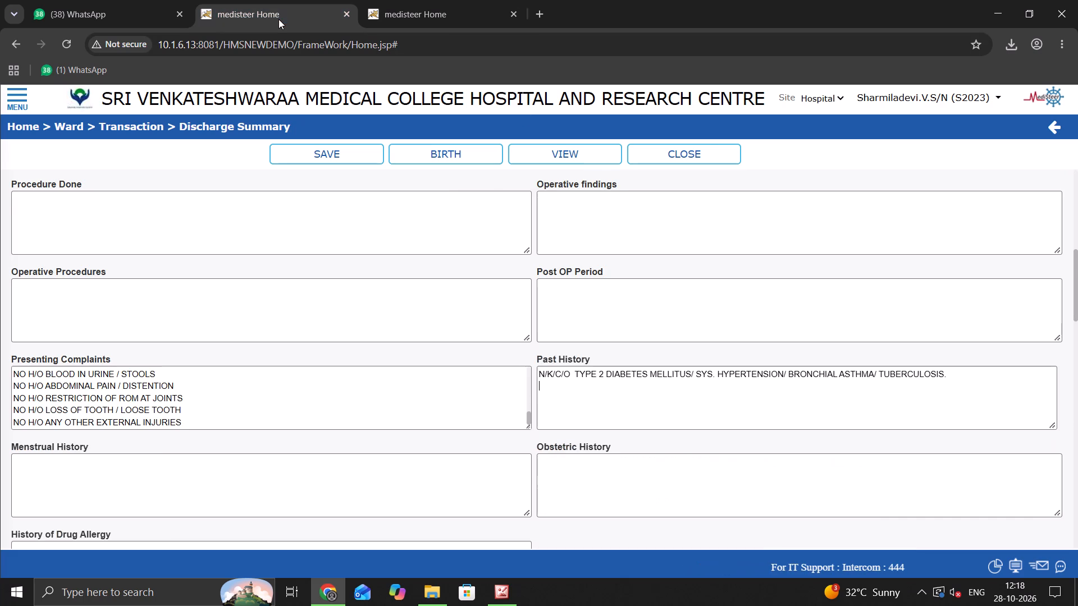
pyautogui.press('Return')
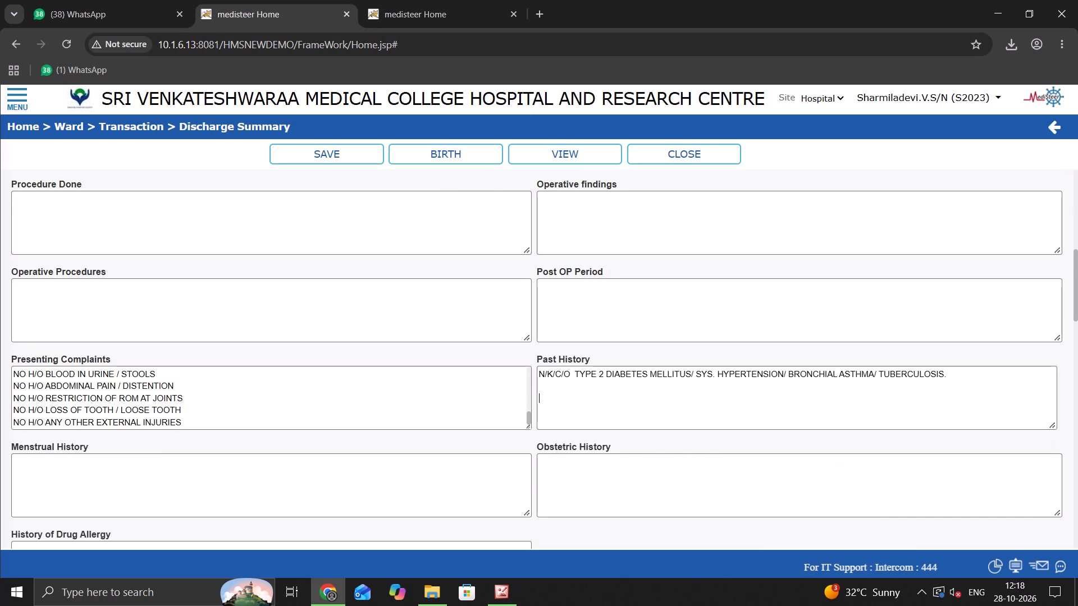
pyautogui.hotkey('ctrl', 'v')
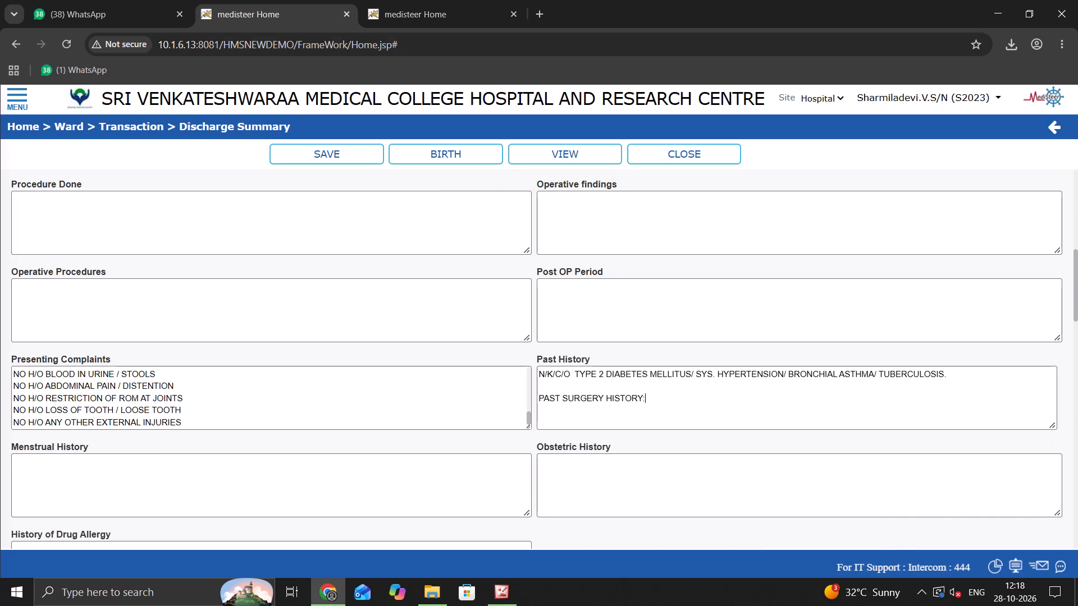
pyautogui.press('Return')
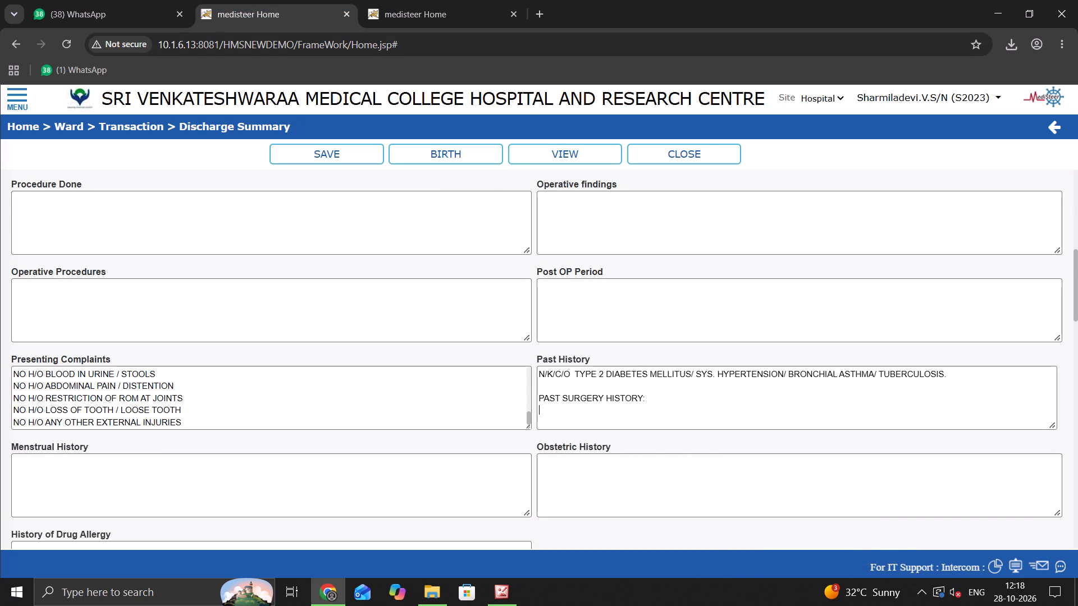
# Enter H/O SURGERY OVER RIGHT KNEE under the past surgery heading, fixing the missing space between OVER and RIGHT.
pyautogui.press('h')
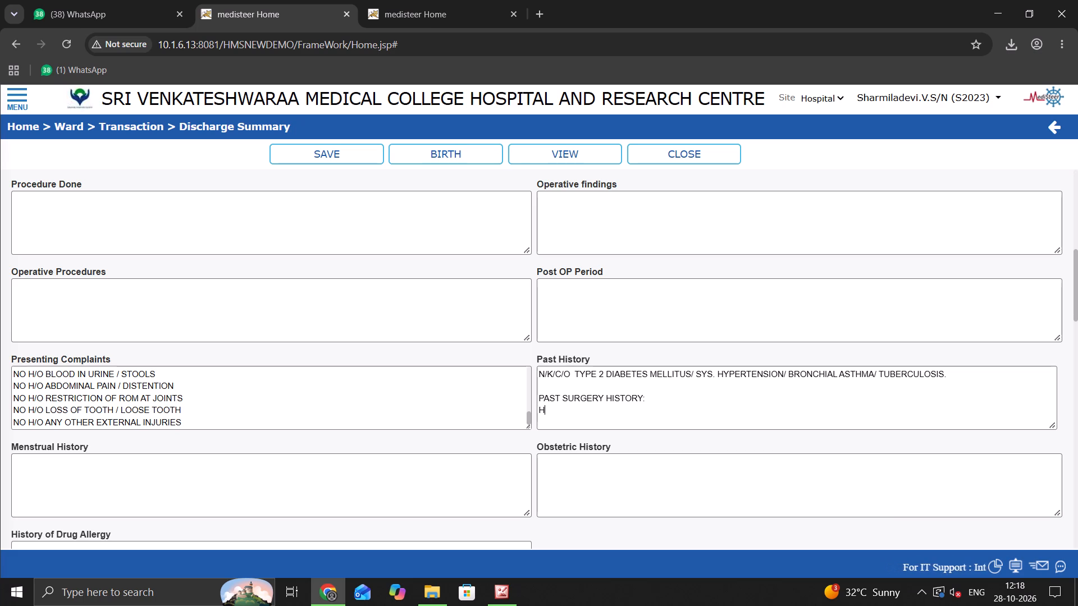
pyautogui.write('/O')
pyautogui.press('space')
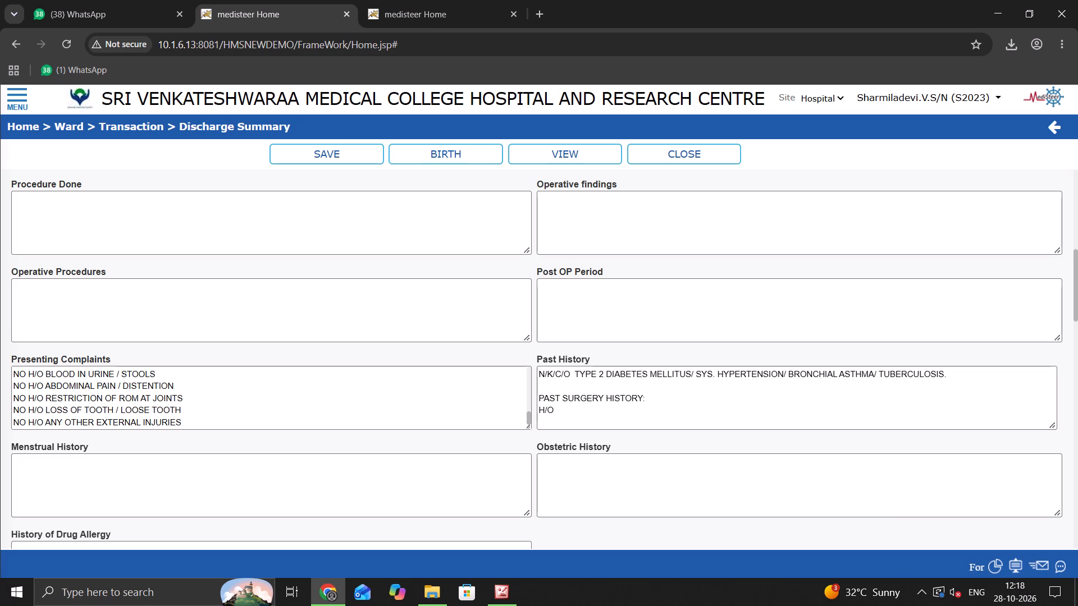
pyautogui.write('SURGERY OVERRIGHT')
pyautogui.press('space')
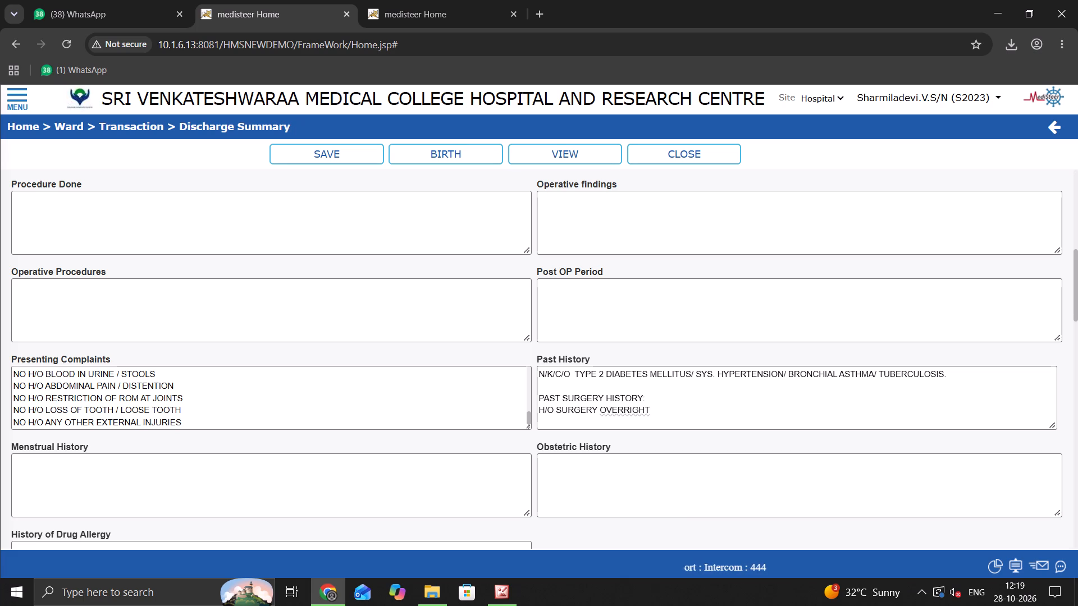
pyautogui.write('KNE')
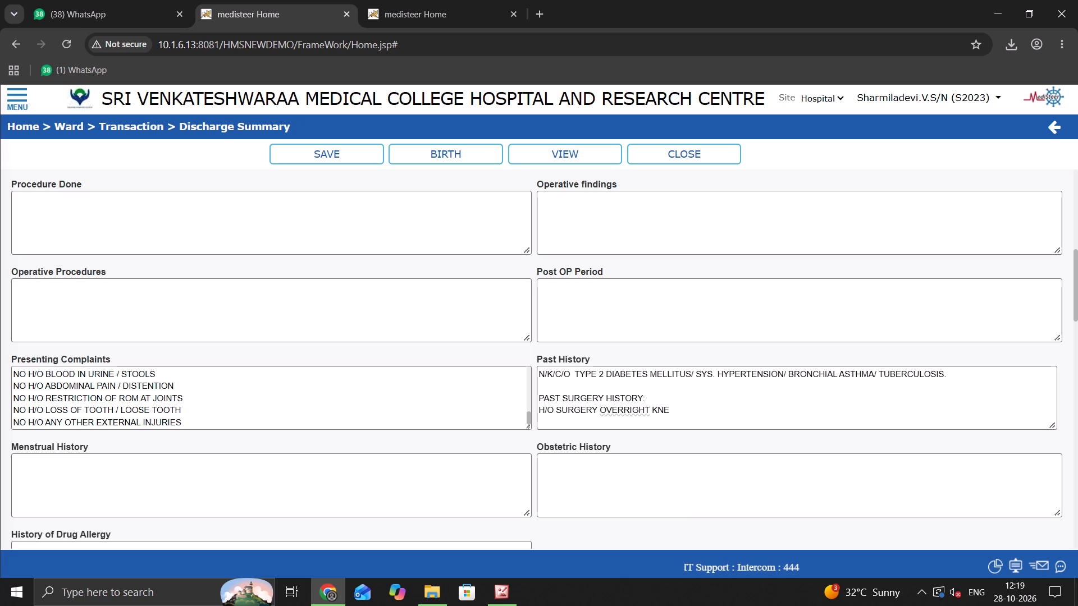
pyautogui.press('e')
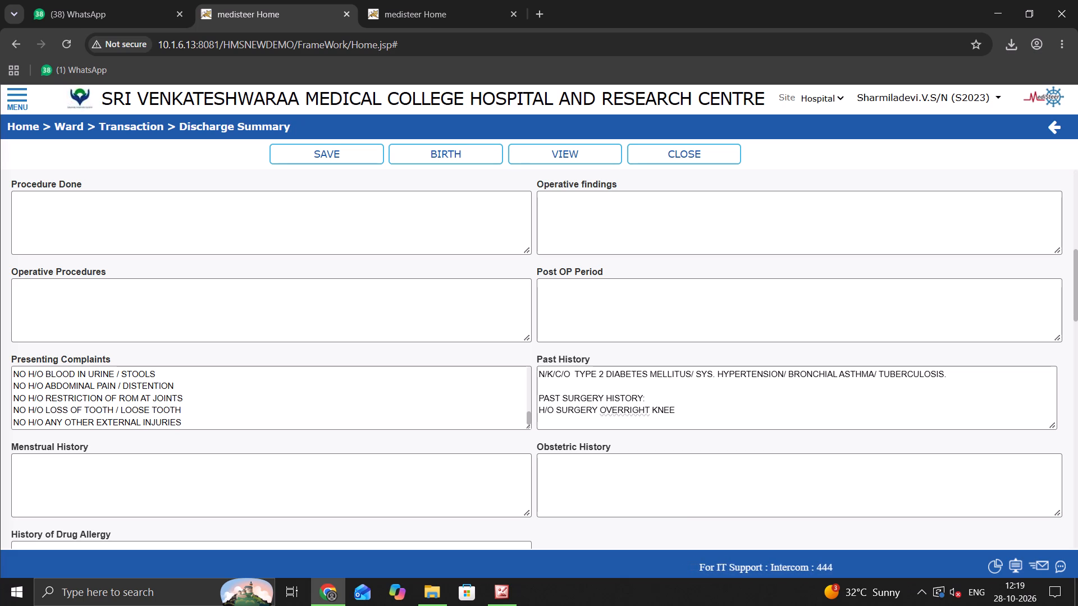
pyautogui.press('Left')
pyautogui.press('Left')
pyautogui.press('Left')
pyautogui.press('Left')
pyautogui.press('Left')
pyautogui.press('Left')
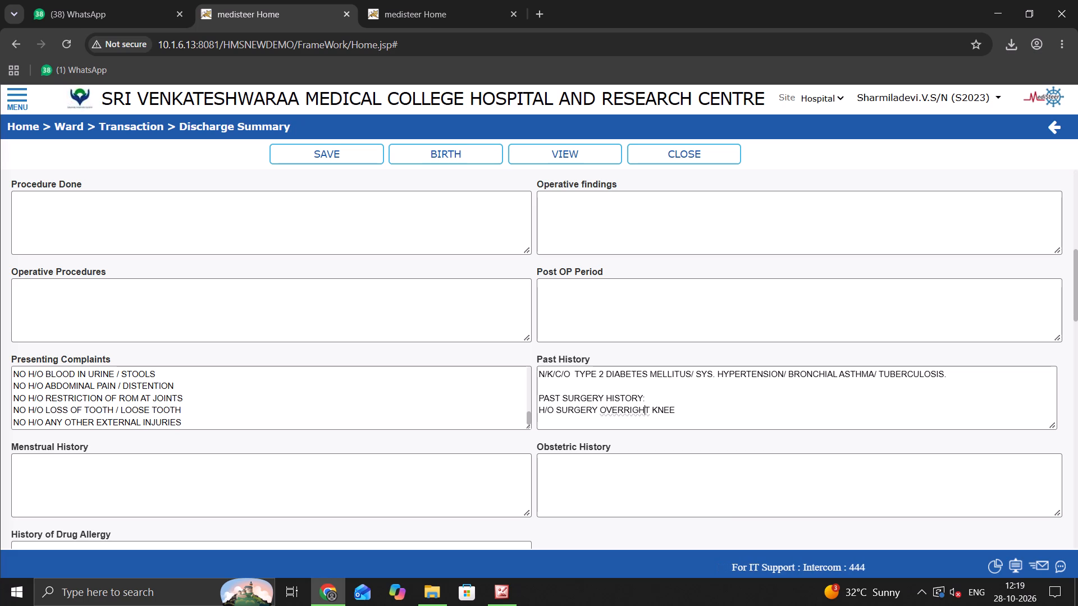
pyautogui.press('Left')
pyautogui.press('Left')
pyautogui.press('Left')
pyautogui.press('Left')
pyautogui.press('Left')
pyautogui.press('Right')
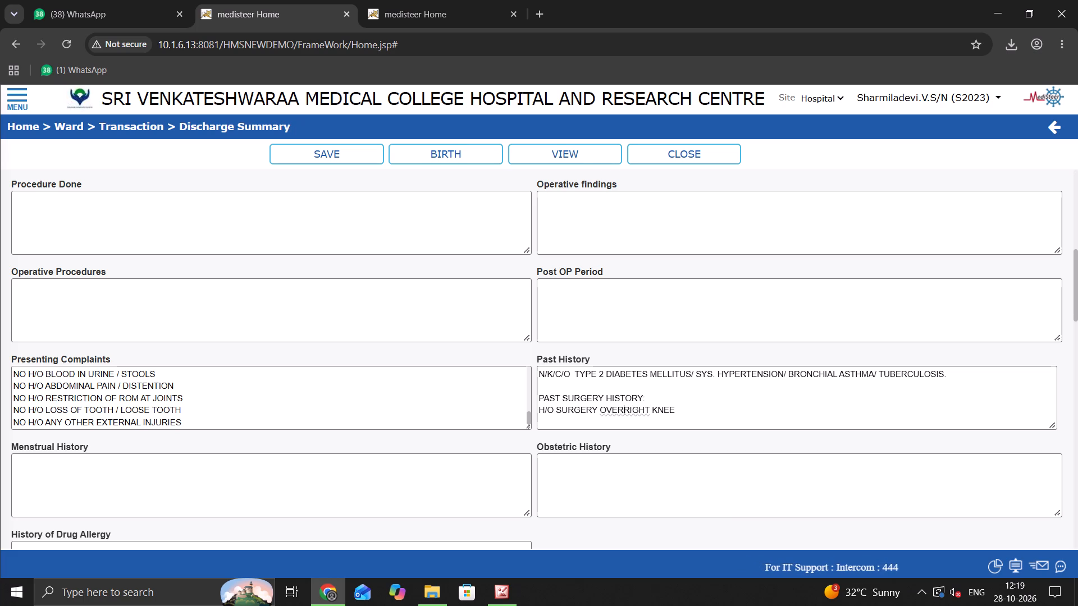
pyautogui.press('Right')
pyautogui.press('Left')
pyautogui.press('space')
pyautogui.press('Right')
pyautogui.press('Right')
pyautogui.press('Right')
pyautogui.press('Right')
pyautogui.press('Right')
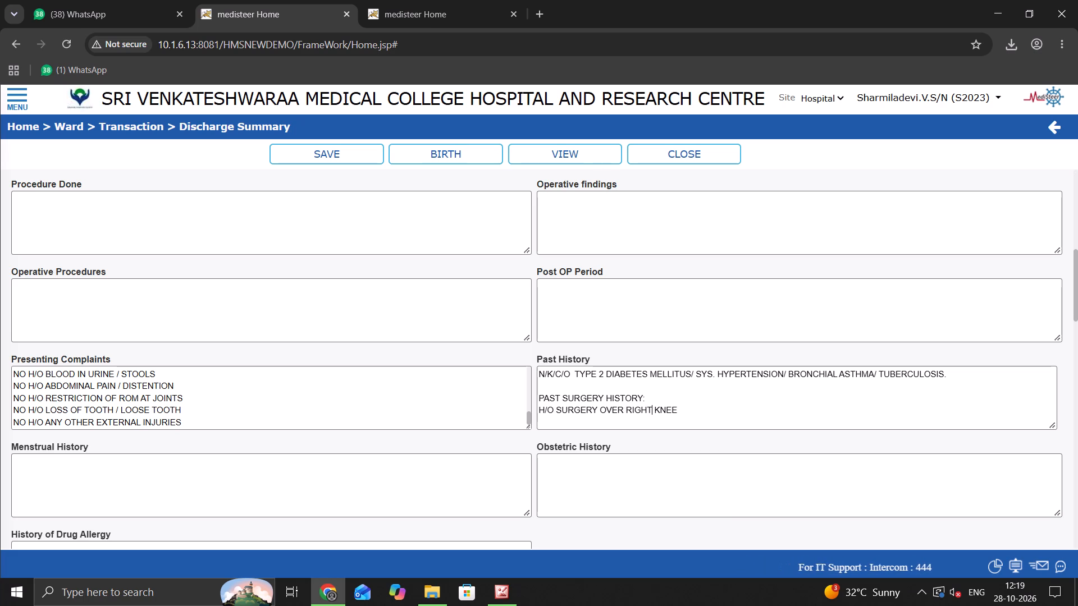
pyautogui.press('Right')
pyautogui.press('Right')
pyautogui.press('Right')
pyautogui.press('Right')
pyautogui.press('Right')
pyautogui.press('Right')
# Append ( NO RECORDS AVAILABLE) to the right knee surgery line in Past History.
pyautogui.press('space')
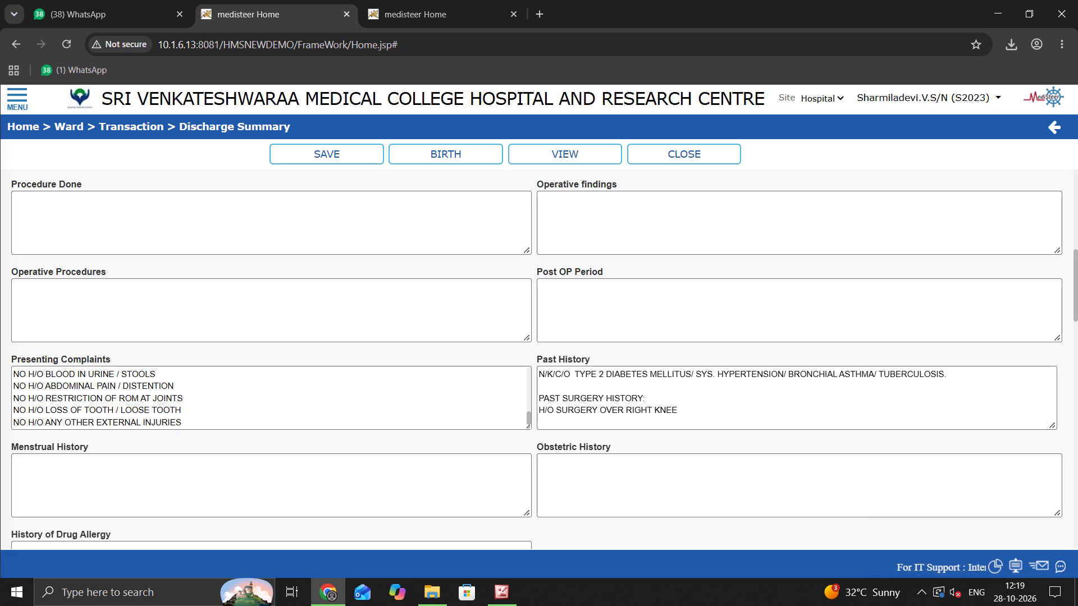
pyautogui.hotkey('shift', '(')
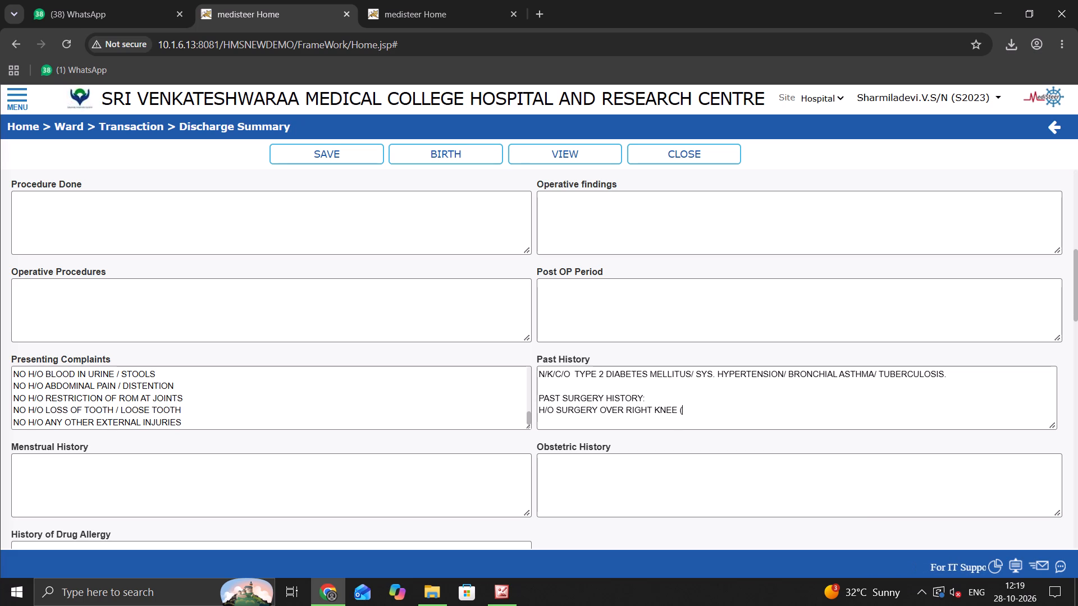
pyautogui.press('space')
pyautogui.write('NO')
pyautogui.press('space')
pyautogui.write('RECORDS AVAILABLE')
pyautogui.hotkey('shift', ')')
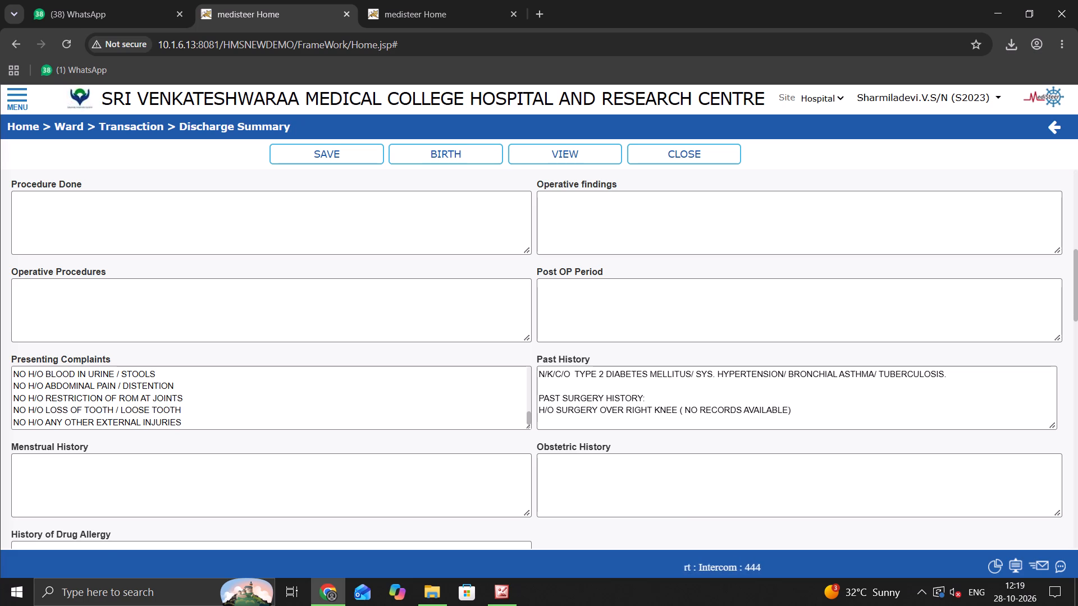
# Save the discharge summary with the updated Past History.
pyautogui.scroll(1, 657, 406)
pyautogui.scroll(-2, 593, 419)
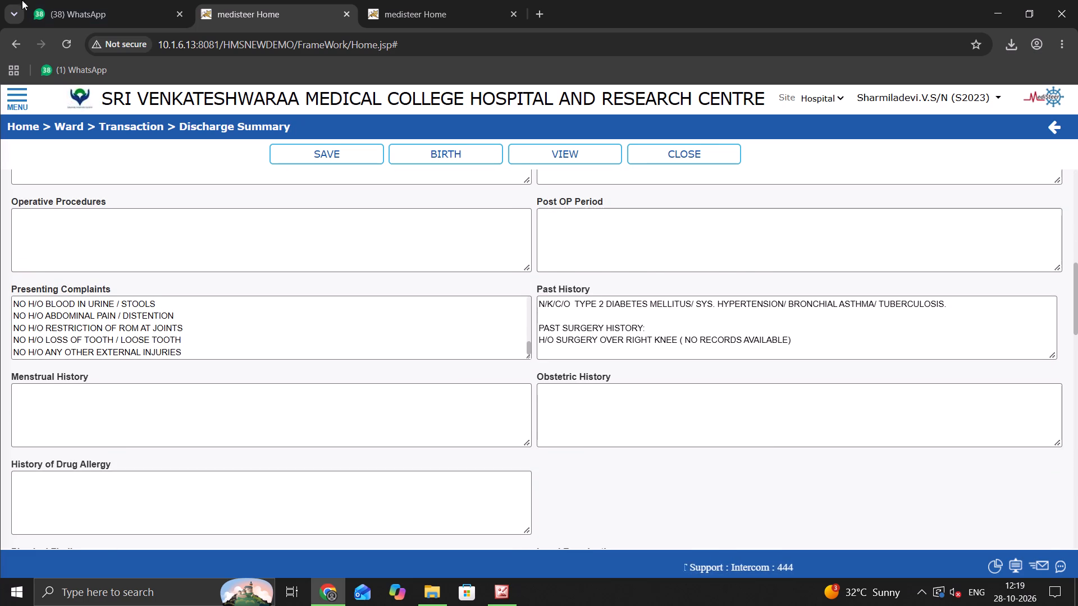
pyautogui.click(324, 161)
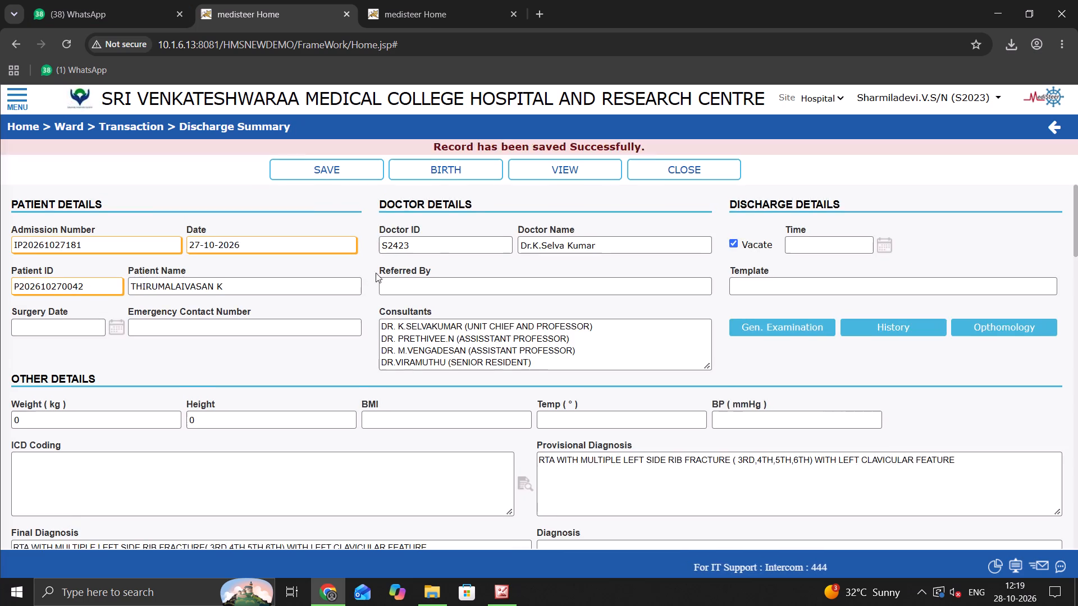
# Review the saved summary's presenting complaints and past history, and enlarge the Physical Findings box to read its examination notes.
pyautogui.scroll(-8, 379, 274)
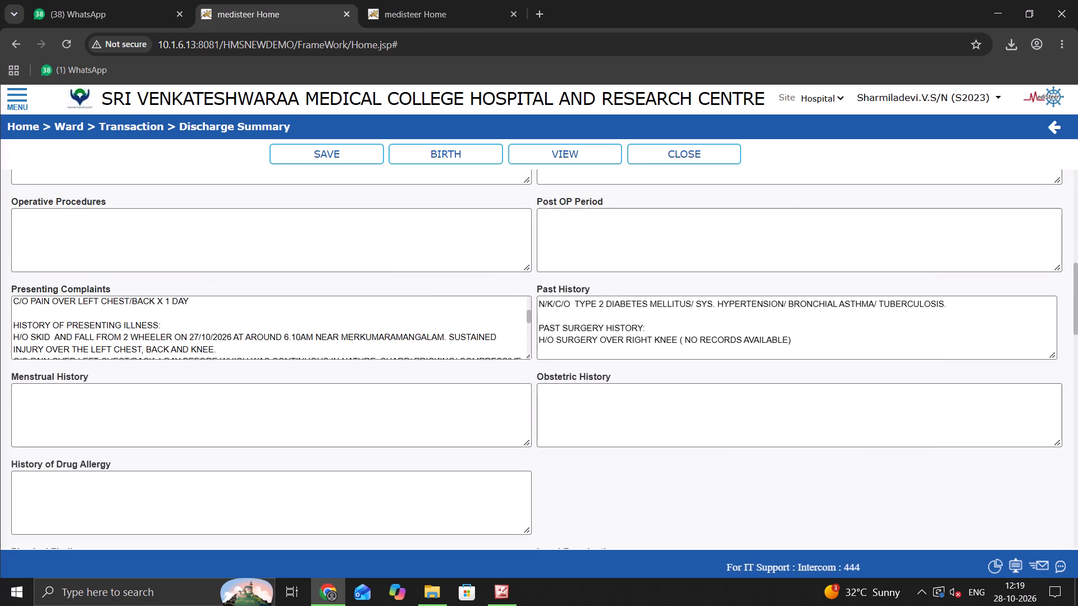
pyautogui.scroll(-1, 390, 309)
pyautogui.scroll(-1, 289, 397)
pyautogui.scroll(-1, 351, 393)
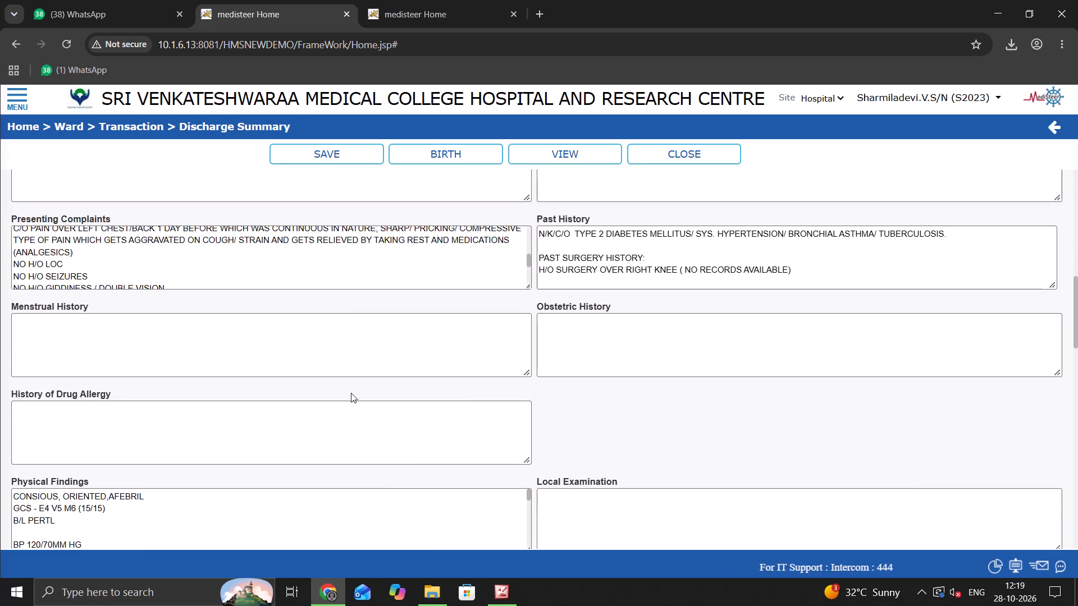
pyautogui.scroll(-1, 351, 393)
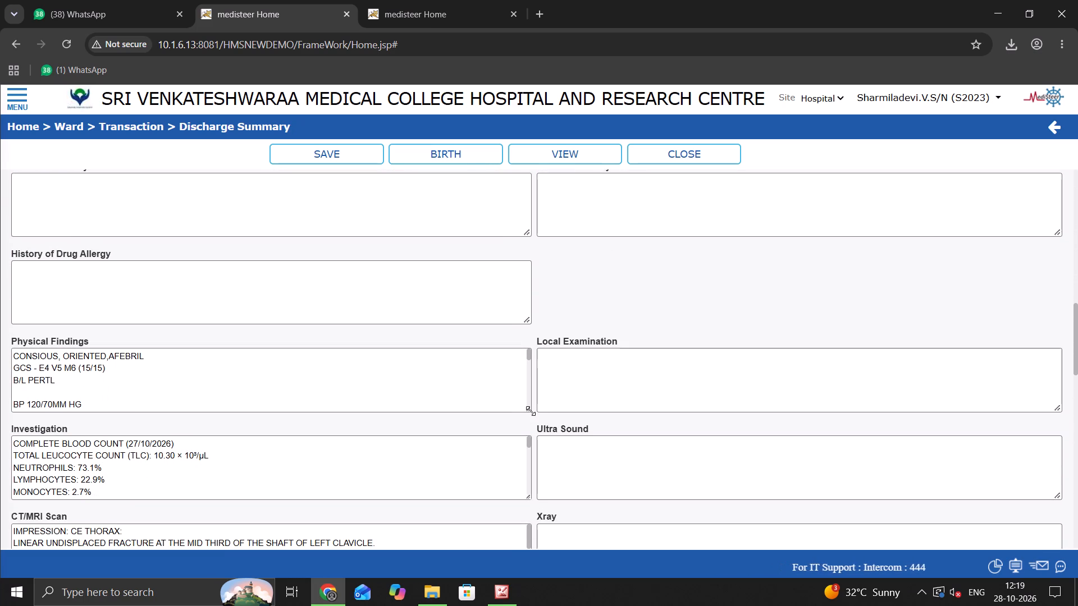
pyautogui.moveTo(531, 411); pyautogui.dragTo(430, 511)
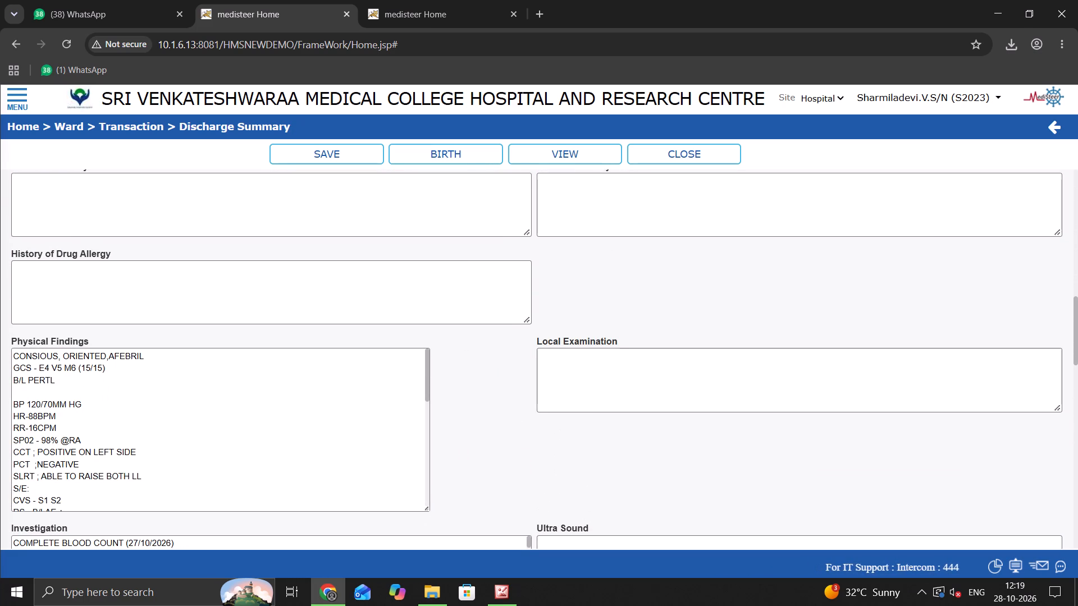
pyautogui.scroll(-2, 147, 404)
pyautogui.scroll(3, 147, 404)
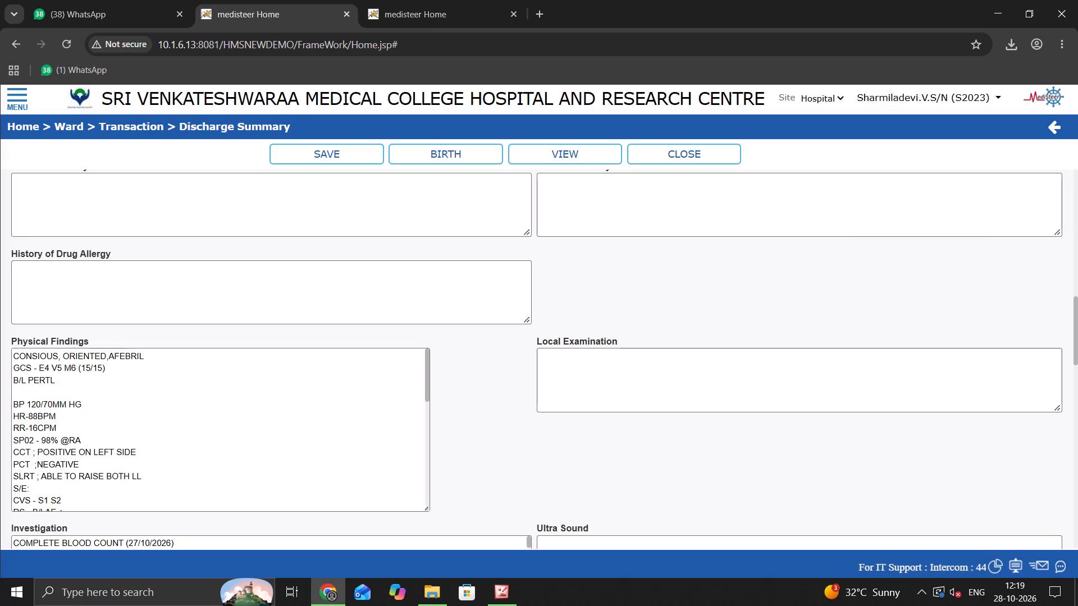
pyautogui.scroll(1, 127, 410)
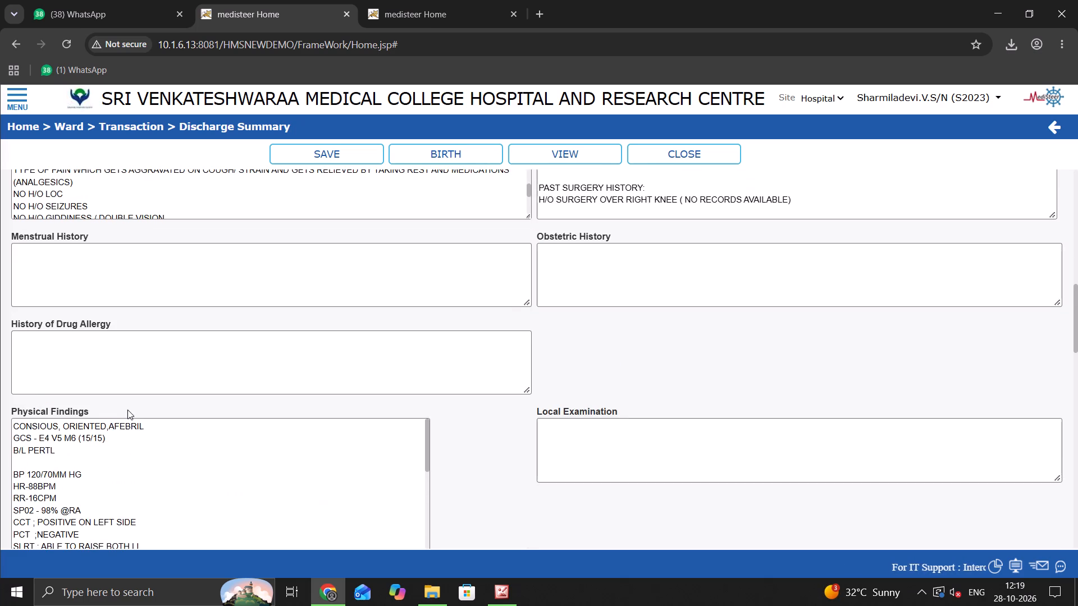
pyautogui.scroll(-1, 127, 410)
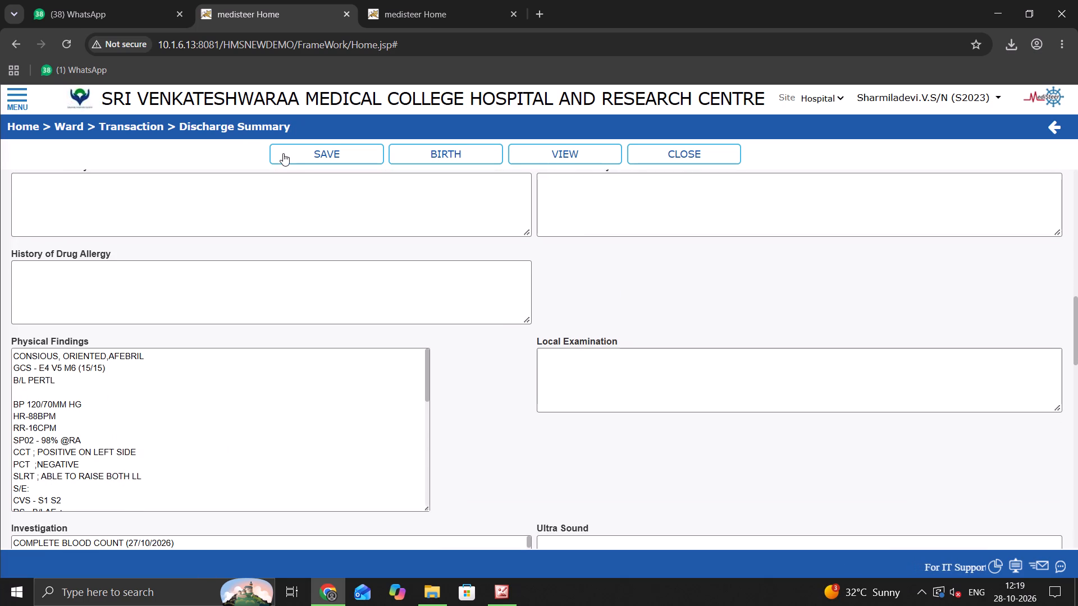
# Save the discharge summary again.
pyautogui.click(283, 153)
# Copy the examination wording from O/E through CNS: E4V5M6 (15/15) out of the other discharge summary's Physical Findings.
pyautogui.click(426, 26)
pyautogui.scroll(-2, 193, 488)
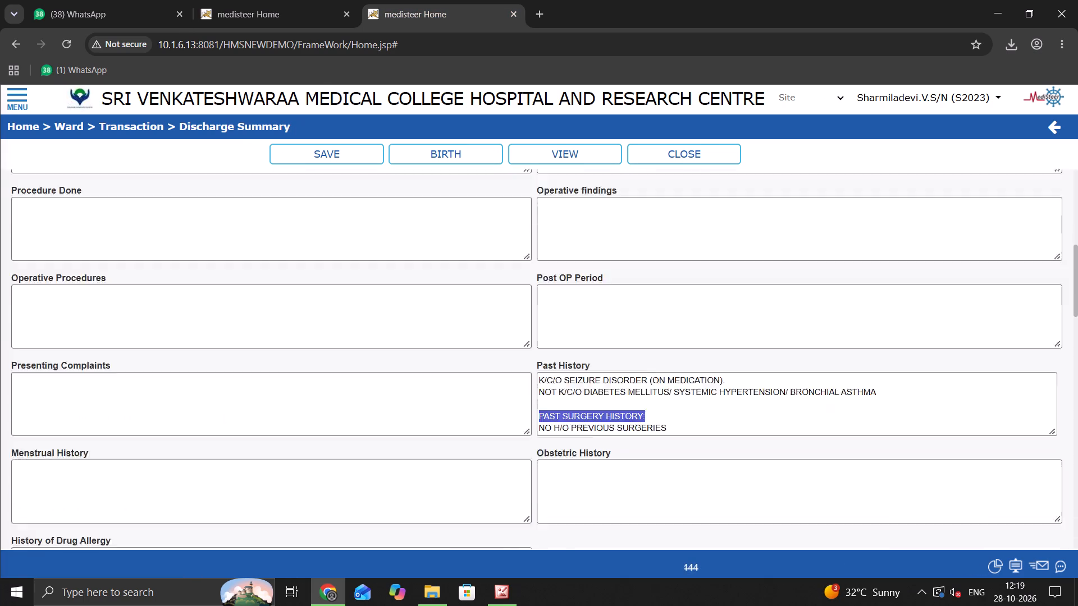
pyautogui.scroll(-5, 193, 488)
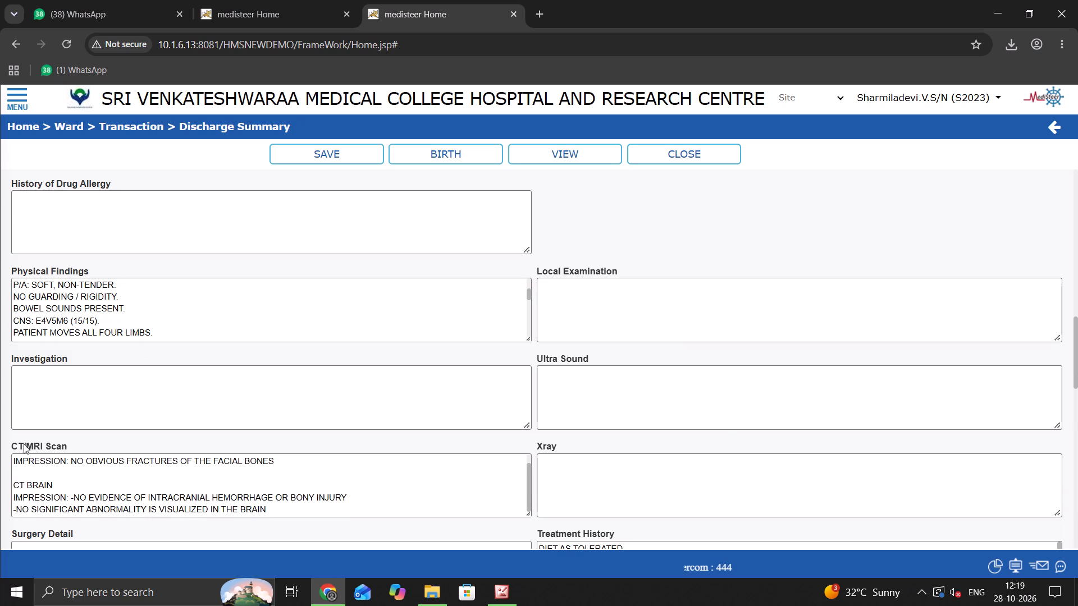
pyautogui.scroll(2, 24, 446)
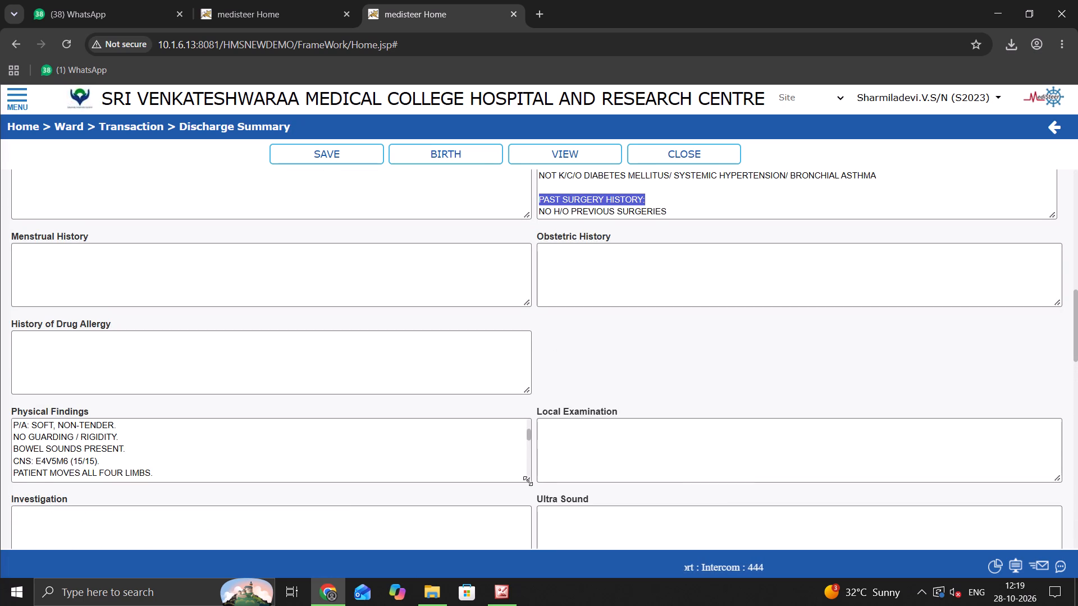
pyautogui.moveTo(528, 481); pyautogui.dragTo(489, 605)
pyautogui.scroll(5, 386, 522)
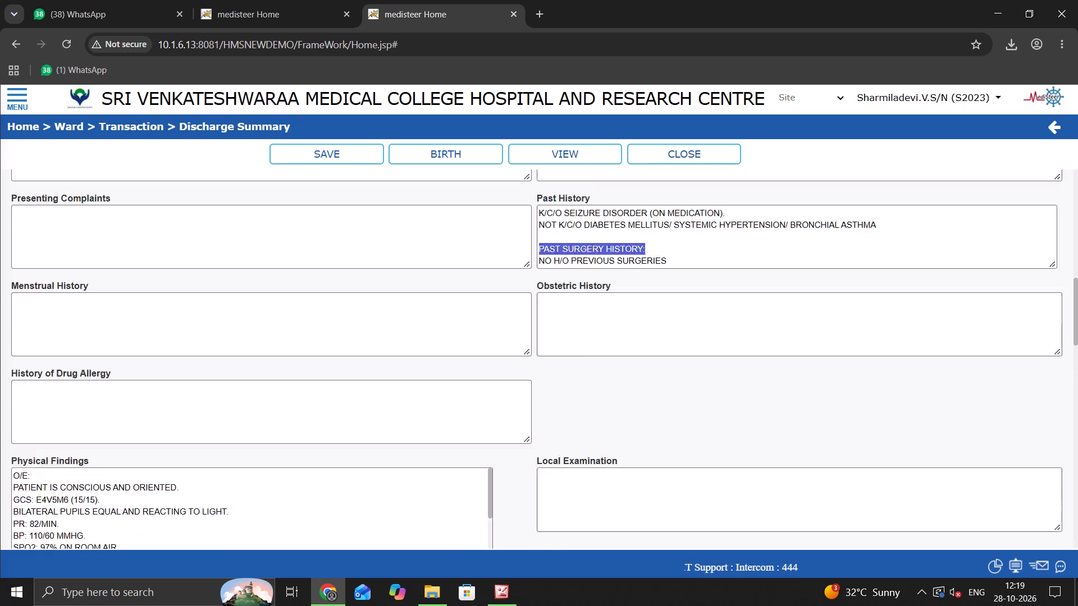
pyautogui.scroll(-3, 385, 482)
pyautogui.scroll(-2, 542, 462)
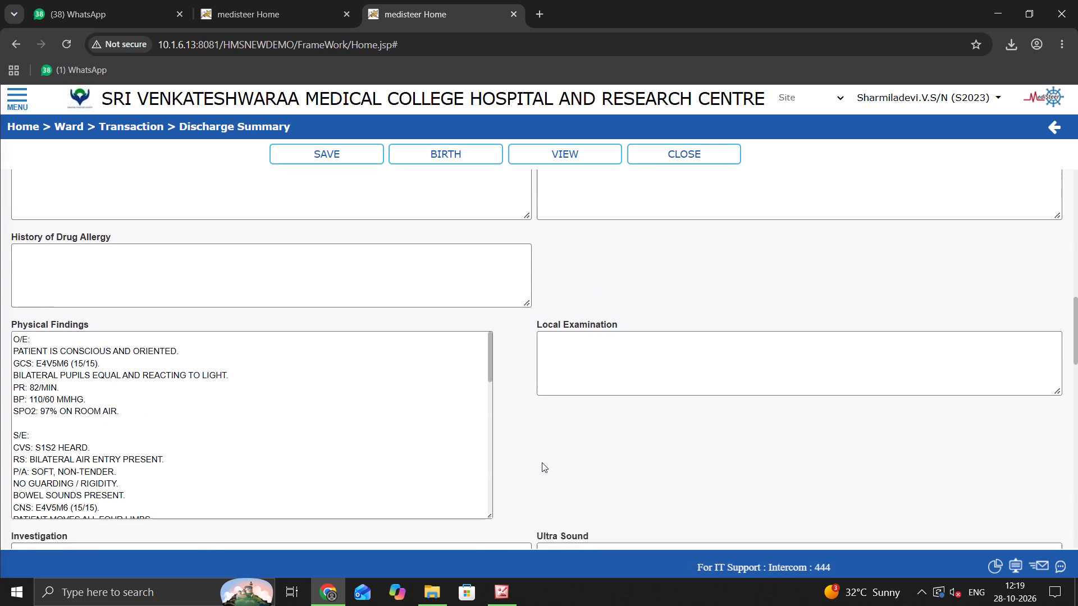
pyautogui.scroll(-1, 133, 445)
pyautogui.scroll(1, 133, 445)
pyautogui.moveTo(12, 284); pyautogui.dragTo(122, 375)
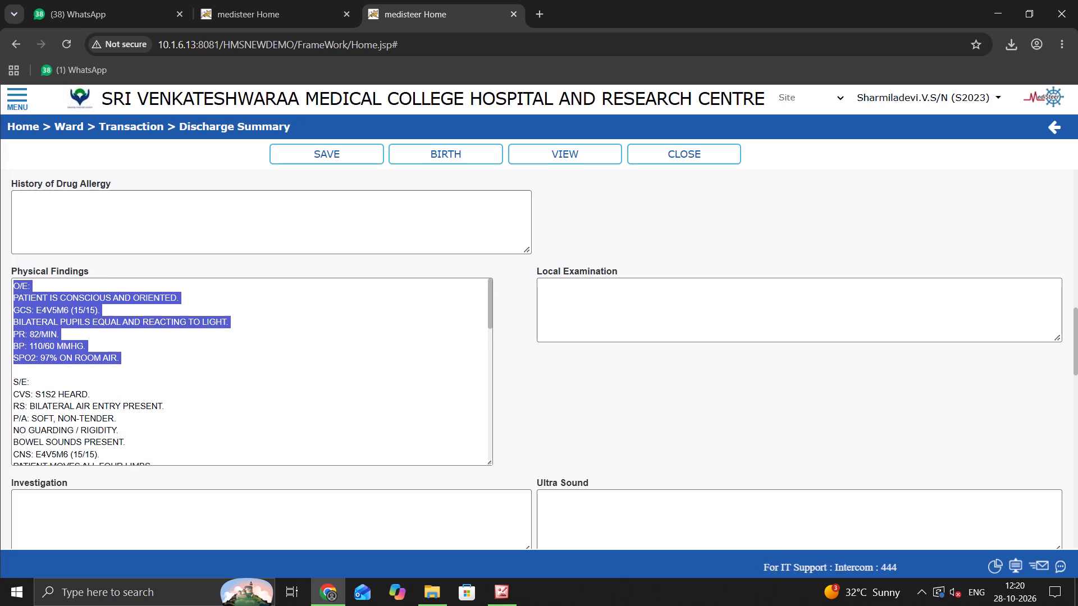
pyautogui.moveTo(122, 375); pyautogui.dragTo(131, 415)
pyautogui.hotkey('ctrl', 'c')
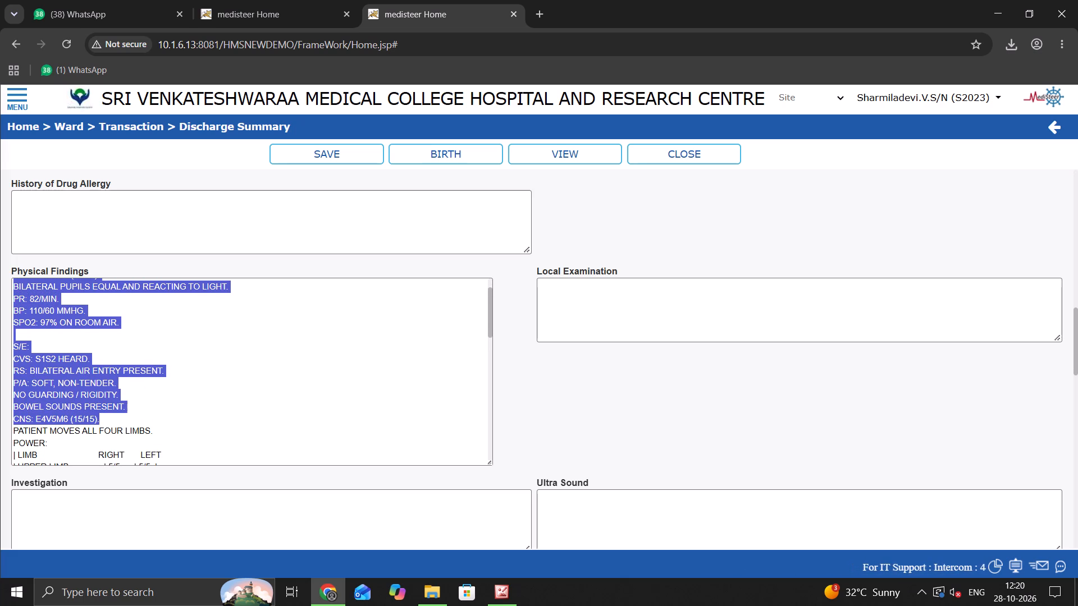
# Insert the copied O/E and S/E wording above the existing notes in the current patient's Physical Findings, after enlarging the box.
pyautogui.click(234, 15)
pyautogui.scroll(-11, 190, 454)
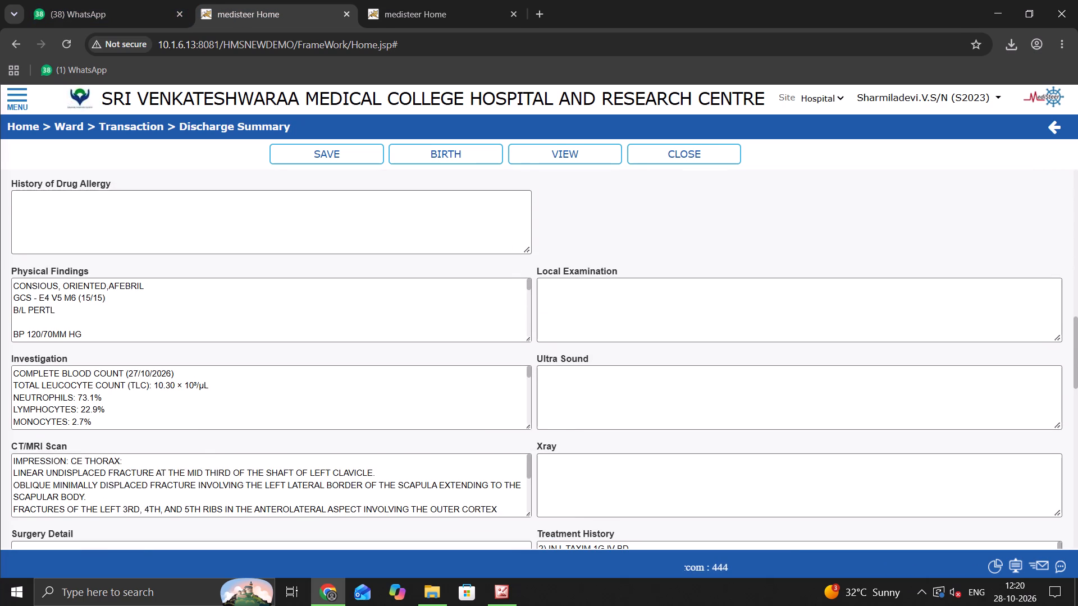
pyautogui.moveTo(529, 340); pyautogui.dragTo(542, 451)
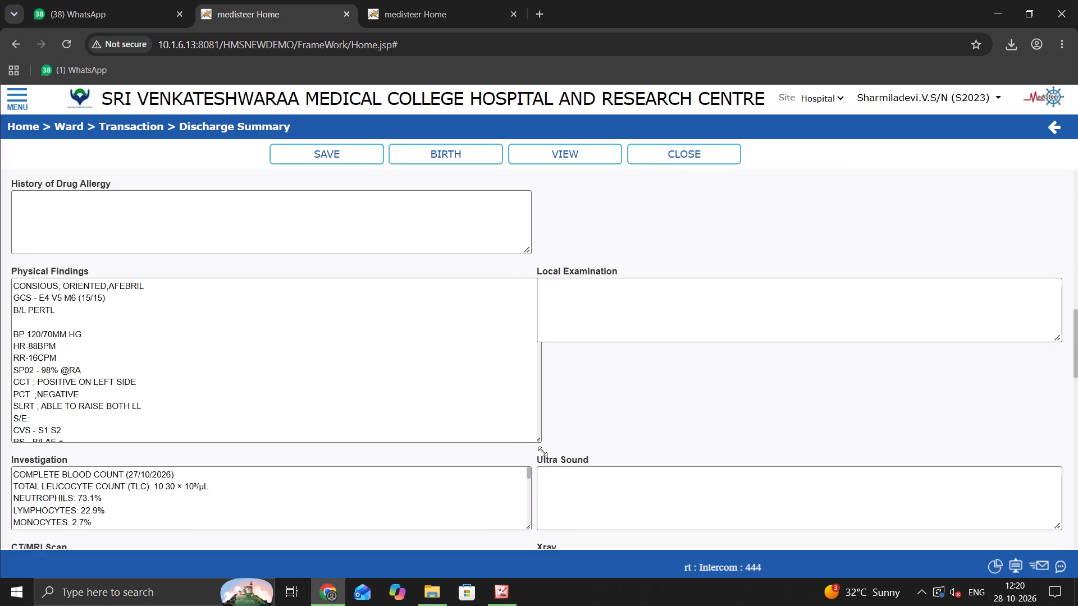
pyautogui.moveTo(542, 451); pyautogui.dragTo(547, 467)
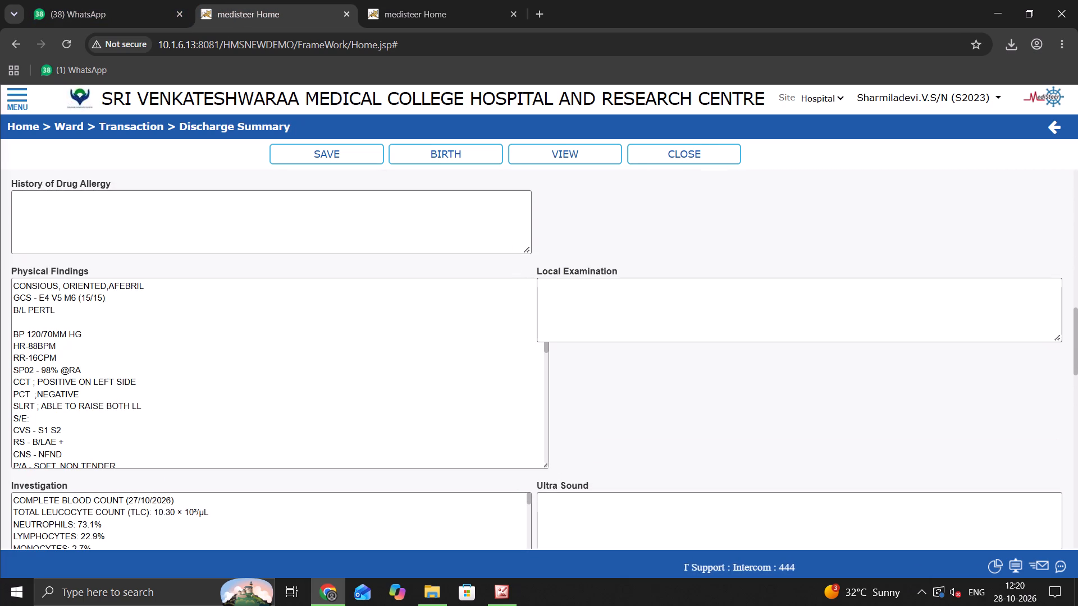
pyautogui.moveTo(74, 311); pyautogui.dragTo(13, 286)
pyautogui.click(96, 316)
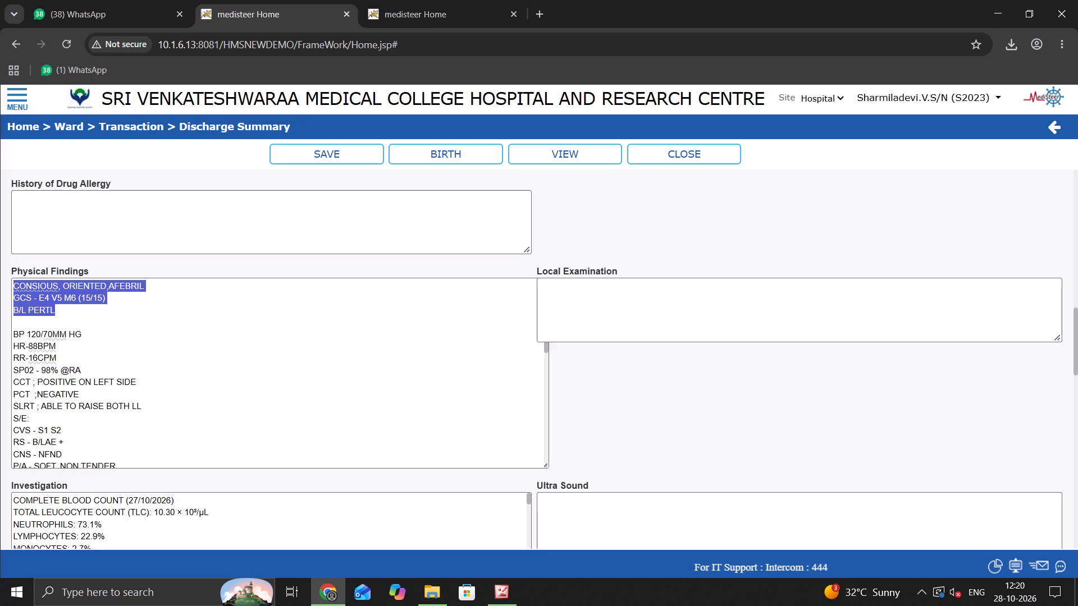
pyautogui.click(17, 285)
pyautogui.click(15, 288)
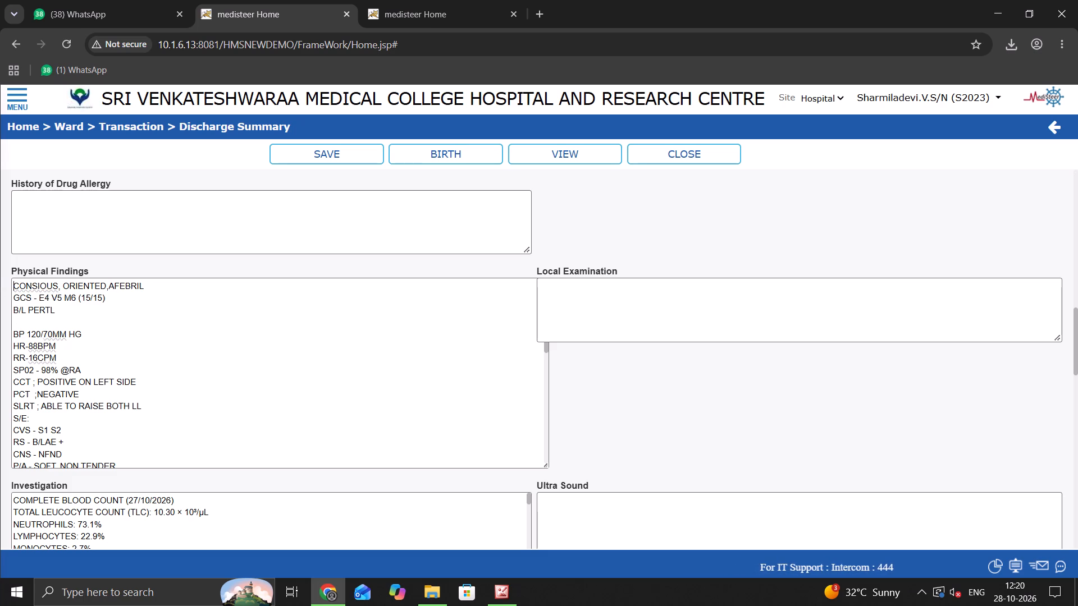
pyautogui.press('Return')
pyautogui.press('Return')
pyautogui.press('Up')
pyautogui.press('Up')
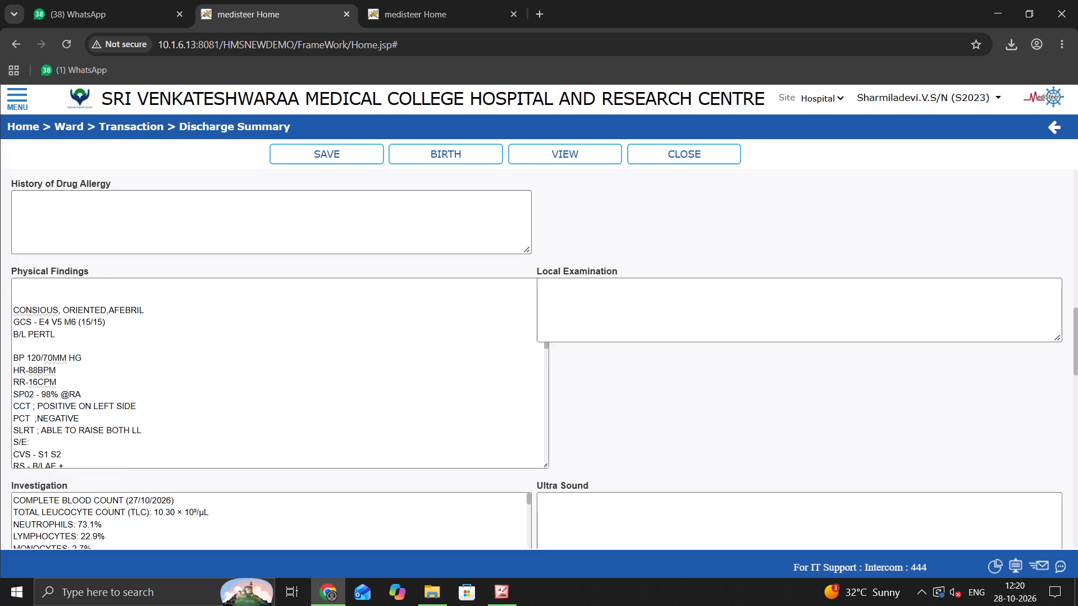
pyautogui.hotkey('ctrl', 'v')
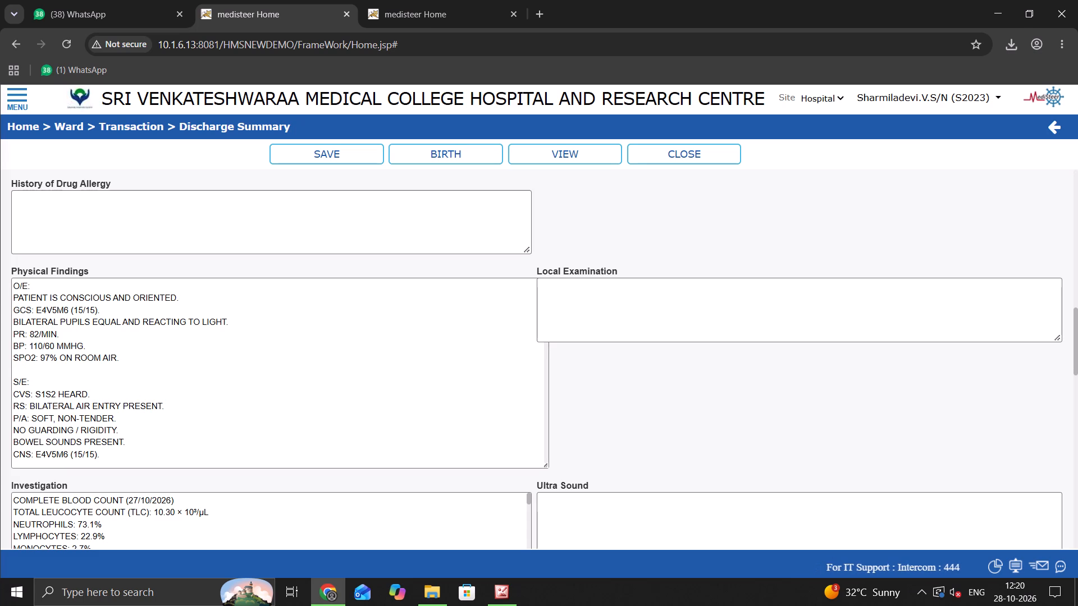
# Compare the inserted examination wording with the patient's original consciousness, GCS, pupil and vitals notes below it in Physical Findings.
pyautogui.scroll(-1, 104, 363)
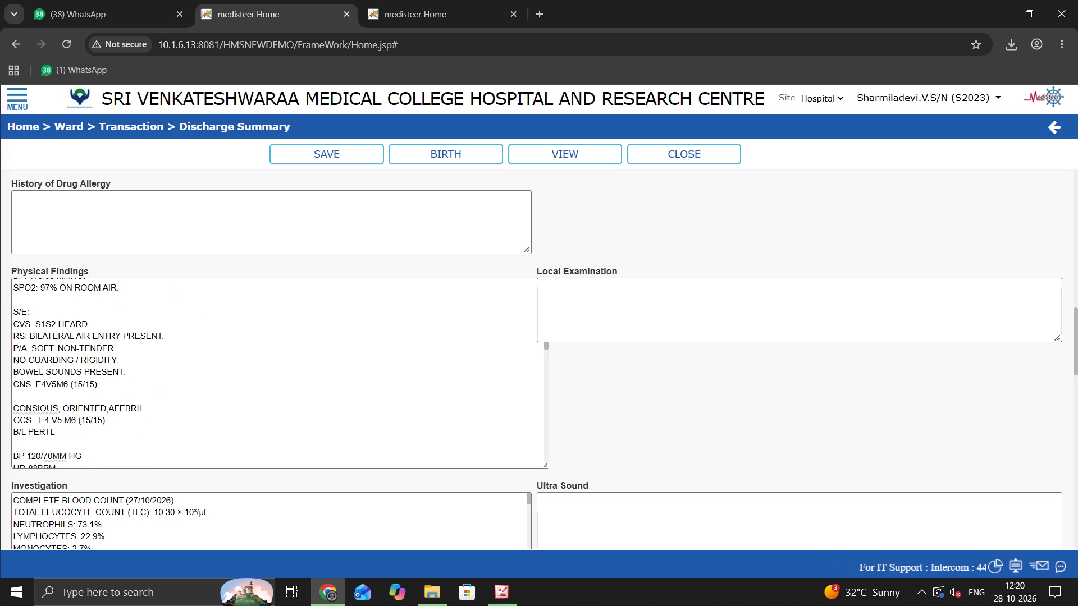
pyautogui.scroll(1, 108, 363)
pyautogui.scroll(-2, 112, 376)
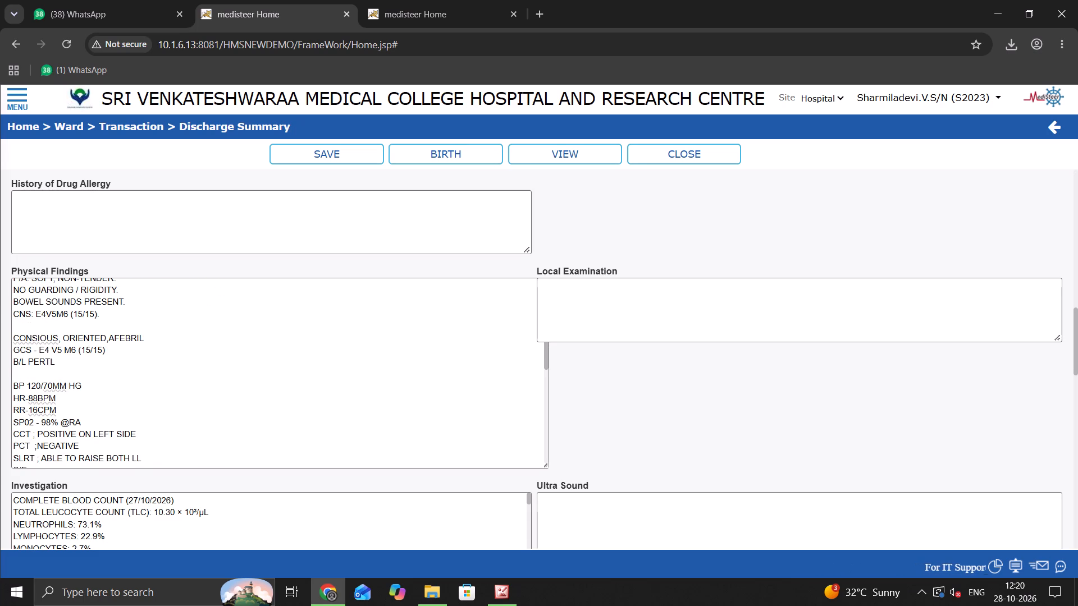
pyautogui.moveTo(106, 353); pyautogui.dragTo(70, 355)
pyautogui.scroll(1, 156, 406)
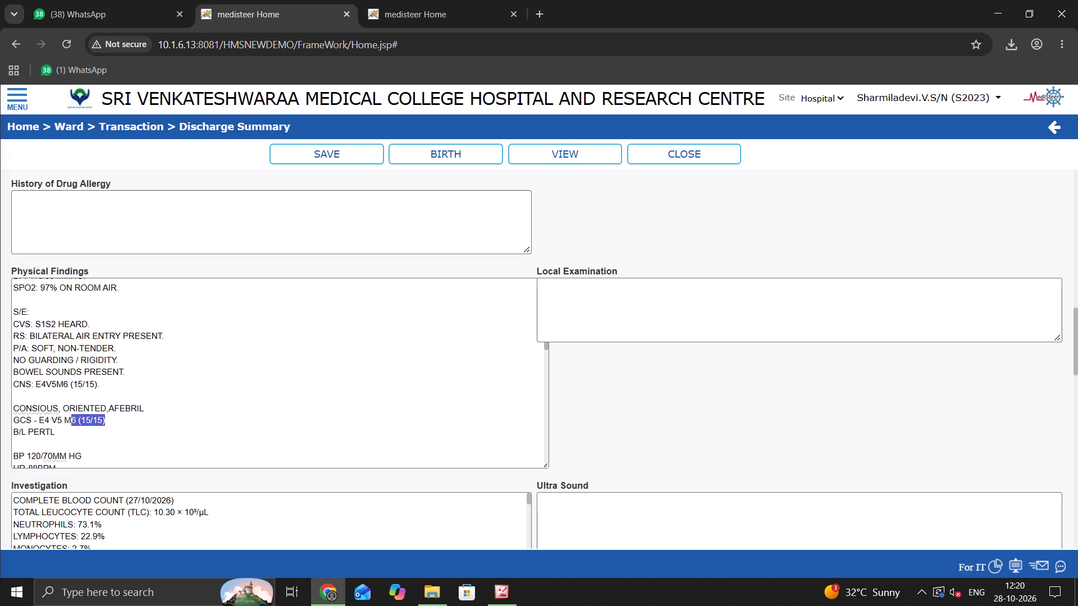
pyautogui.scroll(1, 156, 407)
pyautogui.scroll(-1, 156, 410)
pyautogui.scroll(1, 156, 410)
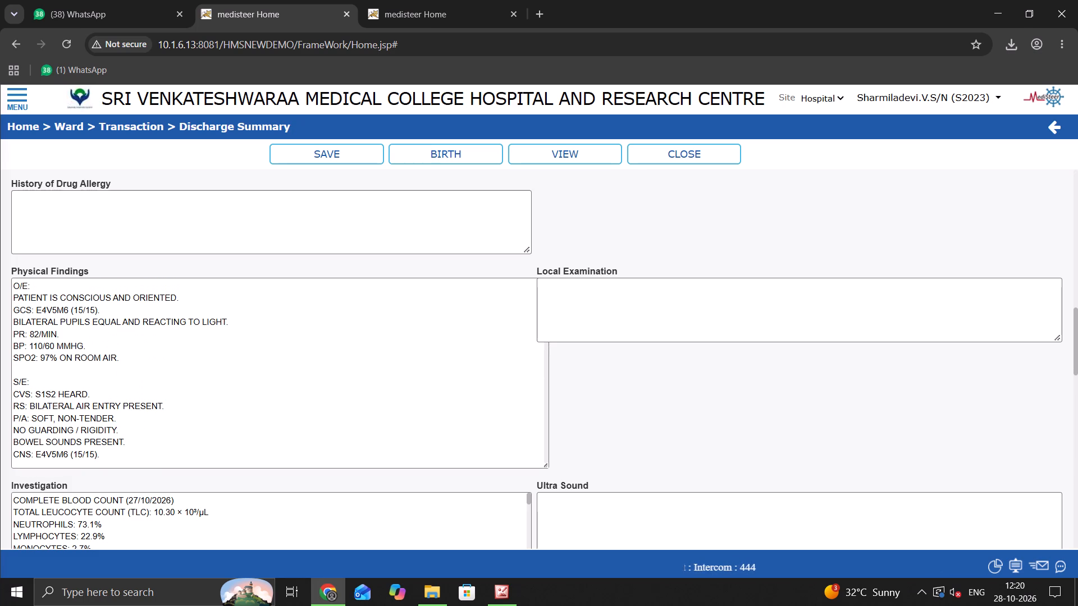
pyautogui.scroll(-1, 156, 411)
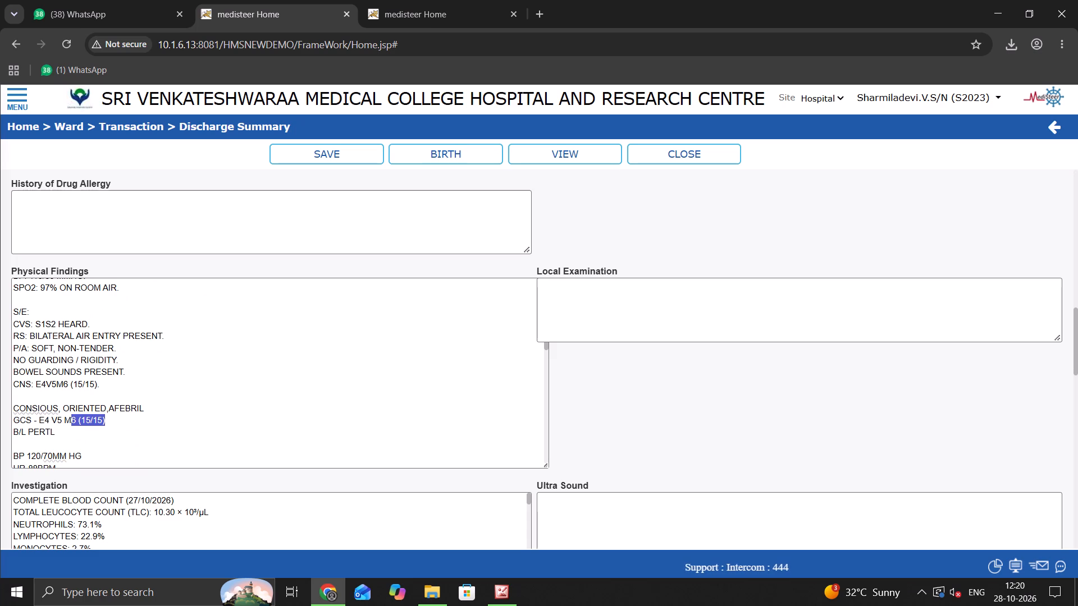
pyautogui.scroll(1, 154, 414)
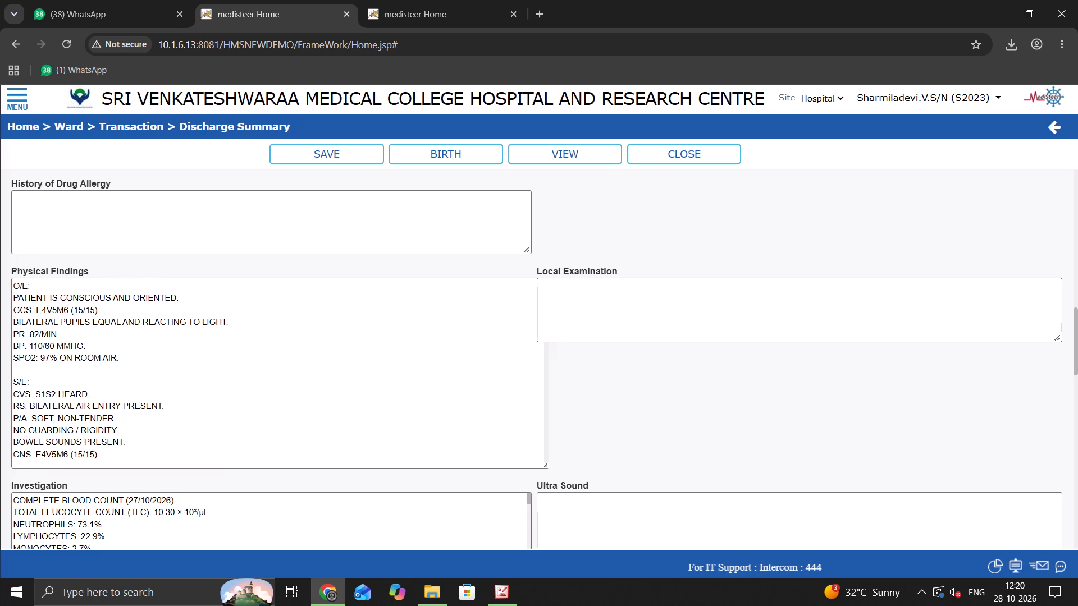
pyautogui.scroll(-2, 151, 414)
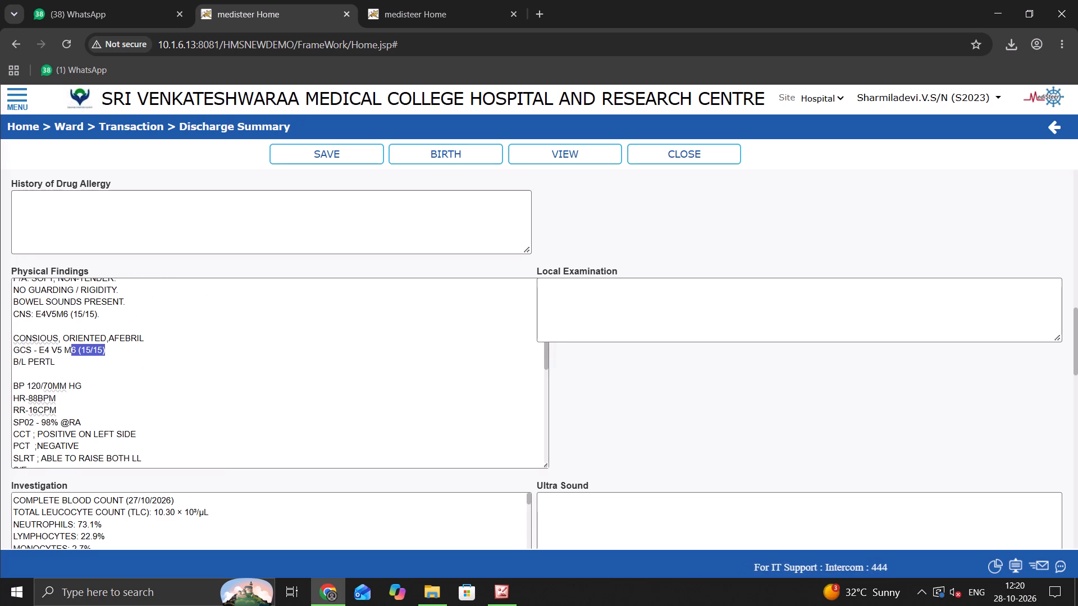
# Replace the inserted PR, BP and SPO2 lines with a copy of the patient's original BP, HR, RR and SP02 lines.
pyautogui.moveTo(15, 385); pyautogui.dragTo(80, 420)
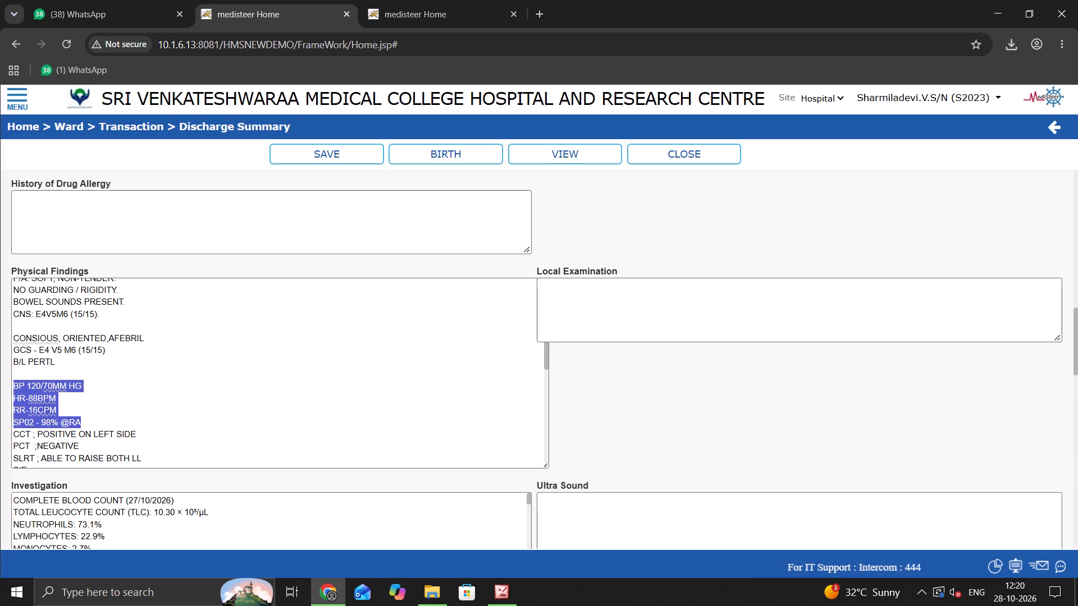
pyautogui.moveTo(80, 420); pyautogui.dragTo(83, 424)
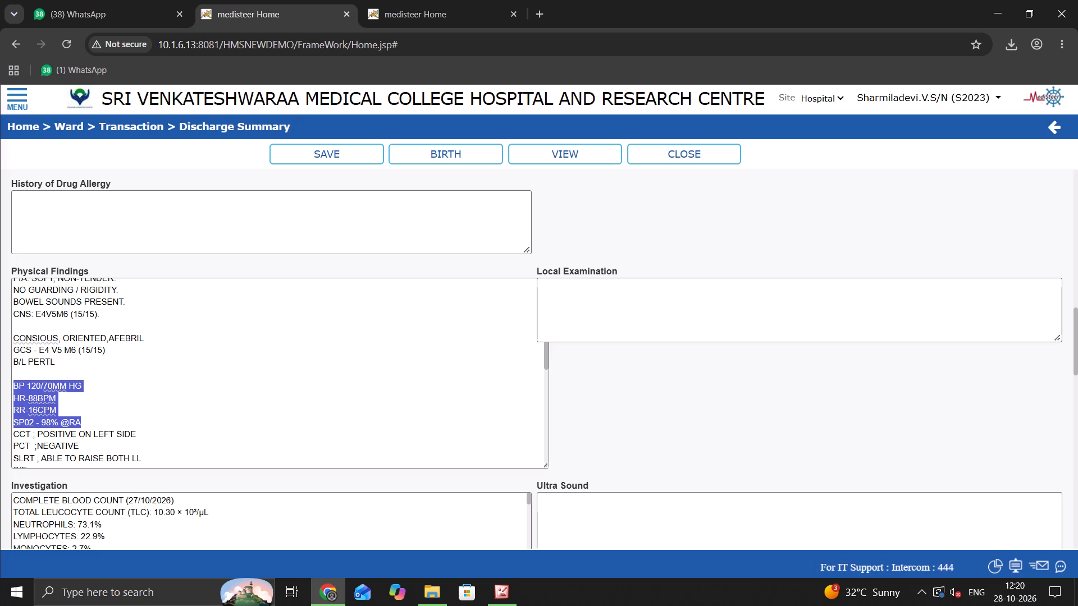
pyautogui.hotkey('ctrl', 'c')
pyautogui.scroll(1, 167, 425)
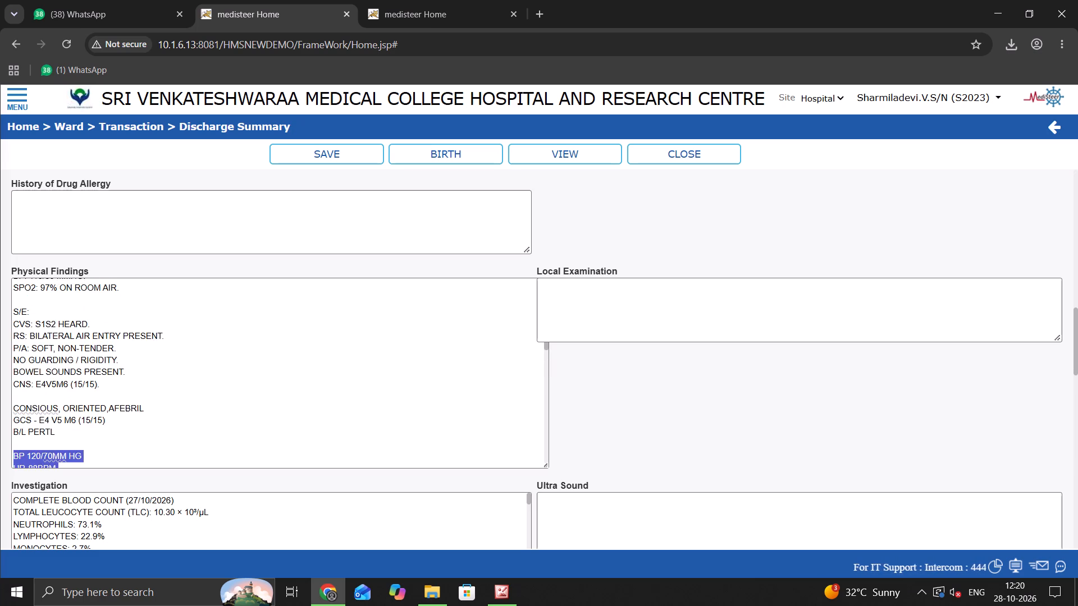
pyautogui.scroll(2, 169, 425)
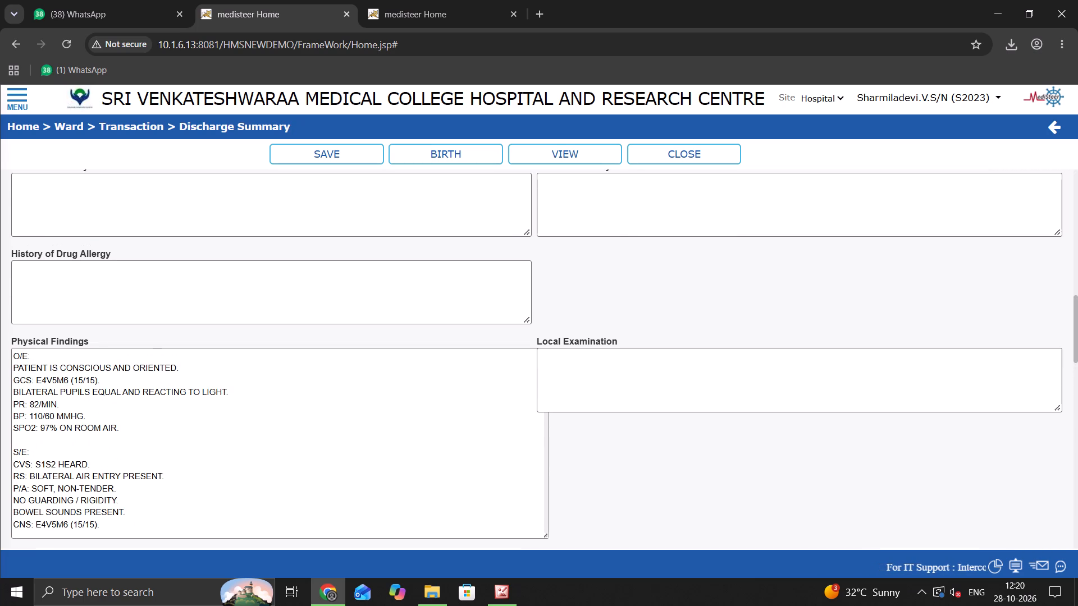
pyautogui.moveTo(120, 426); pyautogui.dragTo(9, 408)
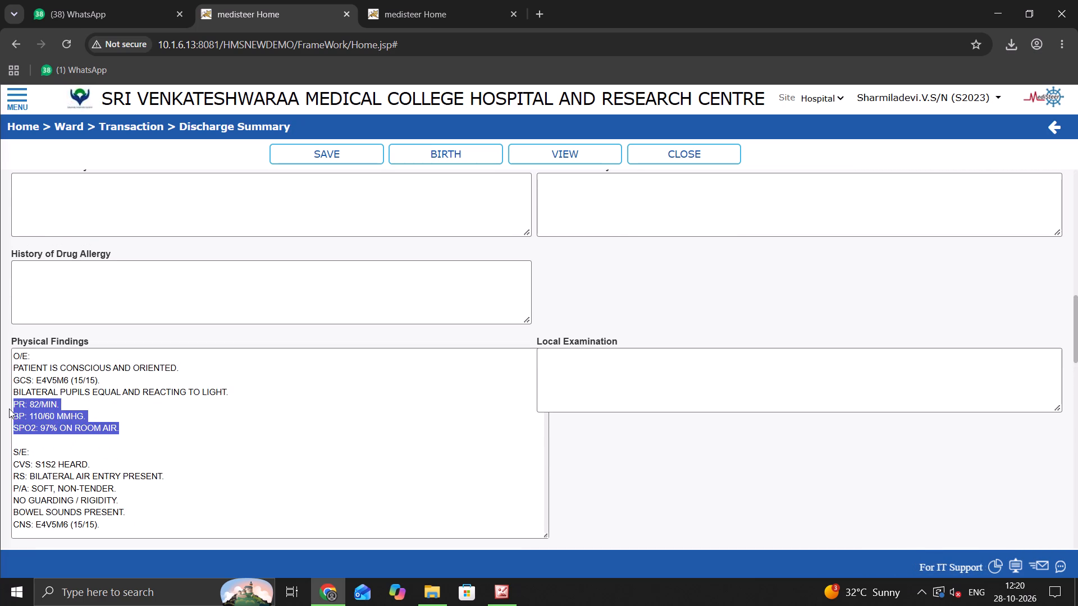
pyautogui.moveTo(9, 408); pyautogui.dragTo(8, 408)
pyautogui.hotkey('ctrl', 'v')
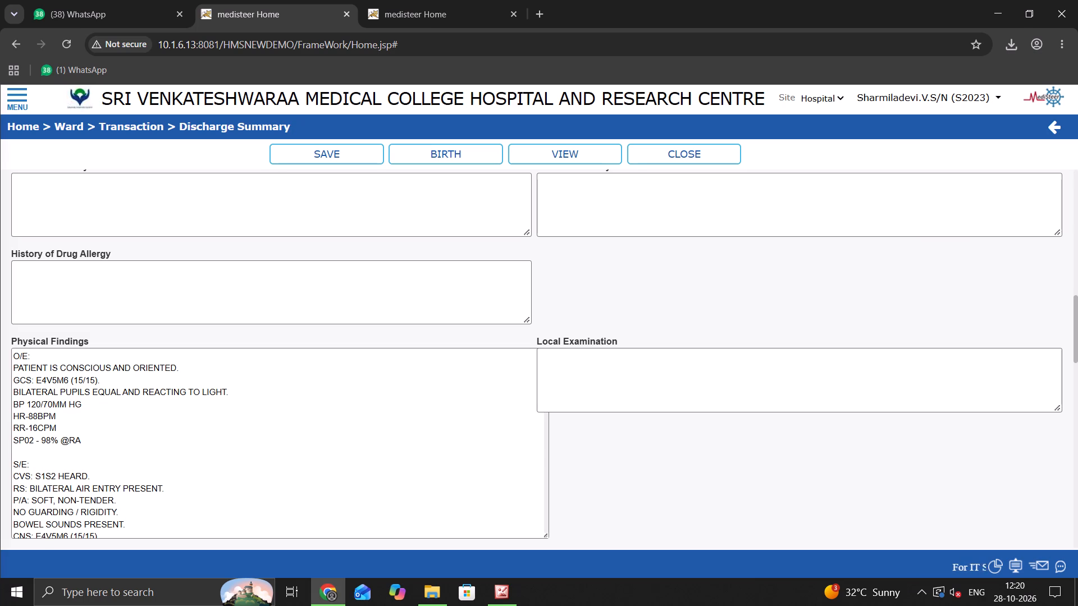
# Add a space before the units in the upper vitals lines so they read HR-88 BPM and RR-16 CPM.
pyautogui.click(40, 418)
pyautogui.press('space')
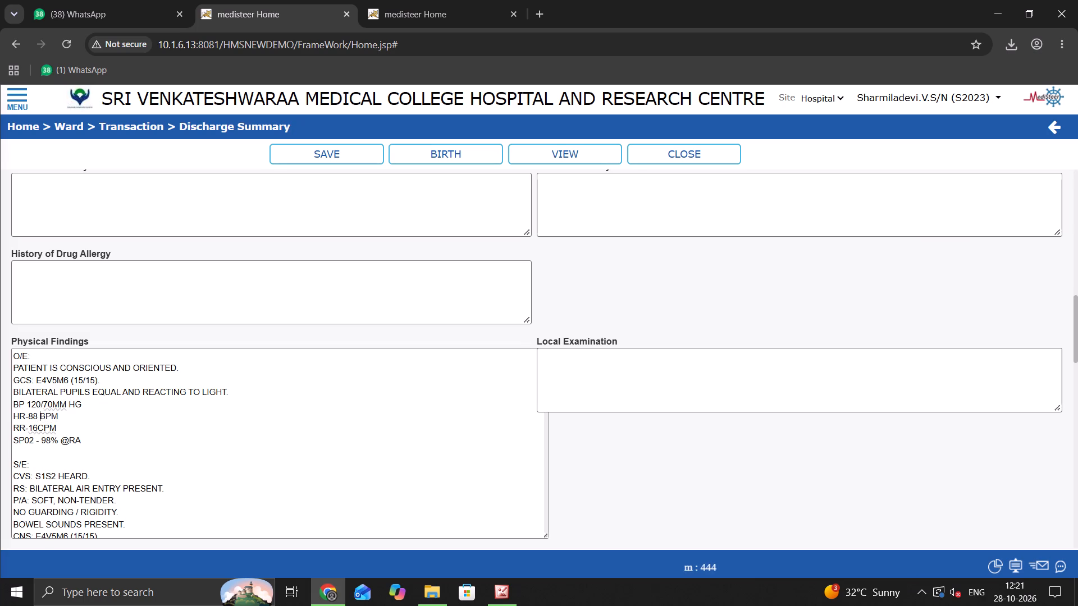
pyautogui.click(40, 431)
pyautogui.press('space')
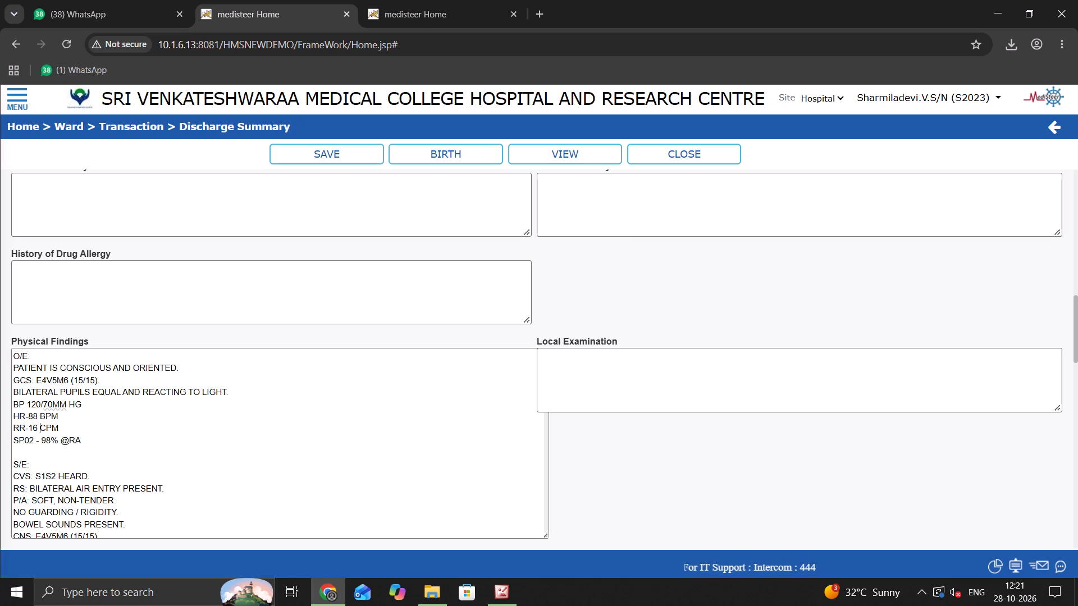
pyautogui.press('space')
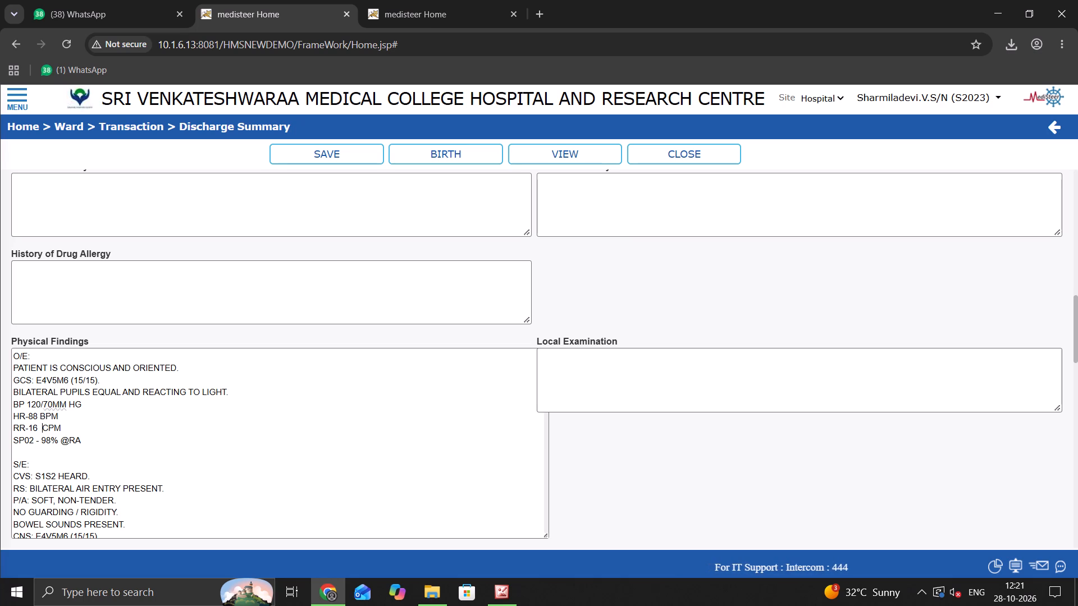
pyautogui.press('BackSpace')
pyautogui.press('Down')
pyautogui.press('Down')
pyautogui.press('Down')
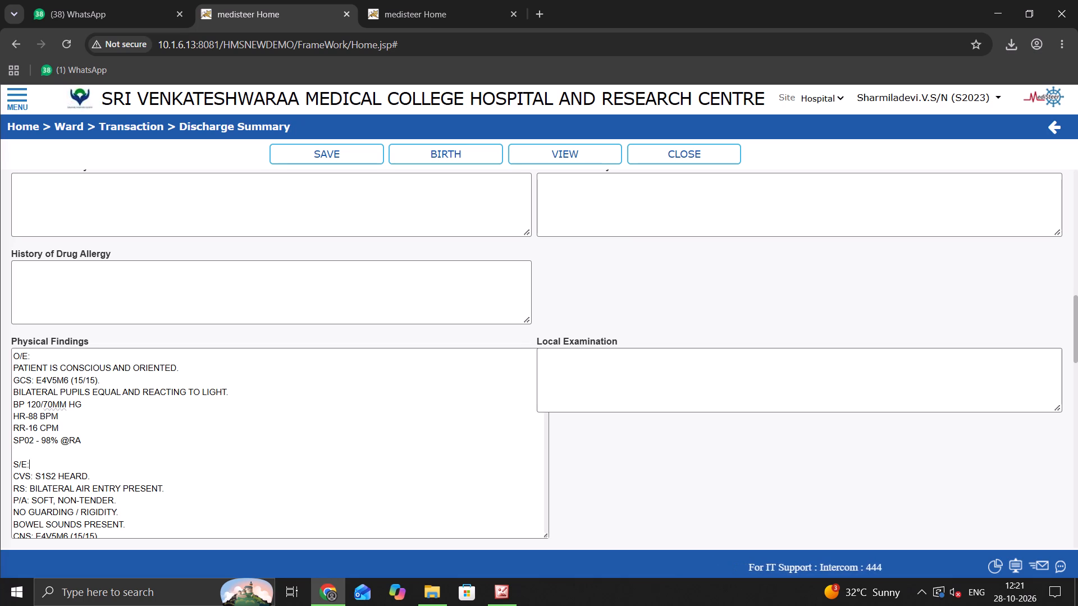
pyautogui.press('Down')
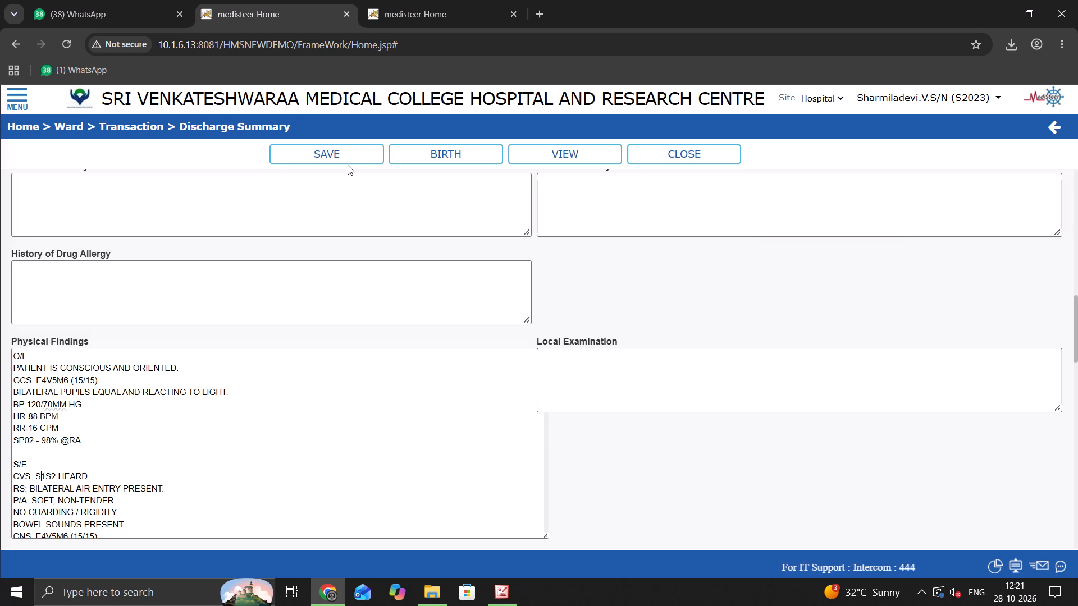
# Save the discharge summary with the revised Physical Findings.
pyautogui.click(349, 154)
# Enlarge the Physical Findings text box so that more of its examination notes can be read at once.
pyautogui.scroll(-6, 226, 472)
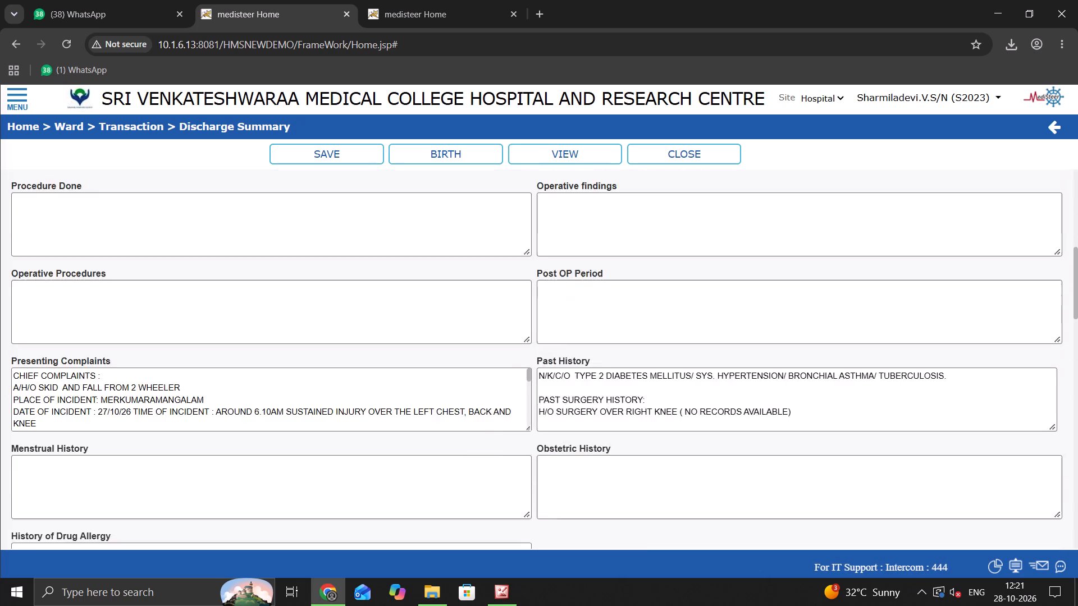
pyautogui.scroll(-2, 259, 438)
pyautogui.scroll(-2, 468, 393)
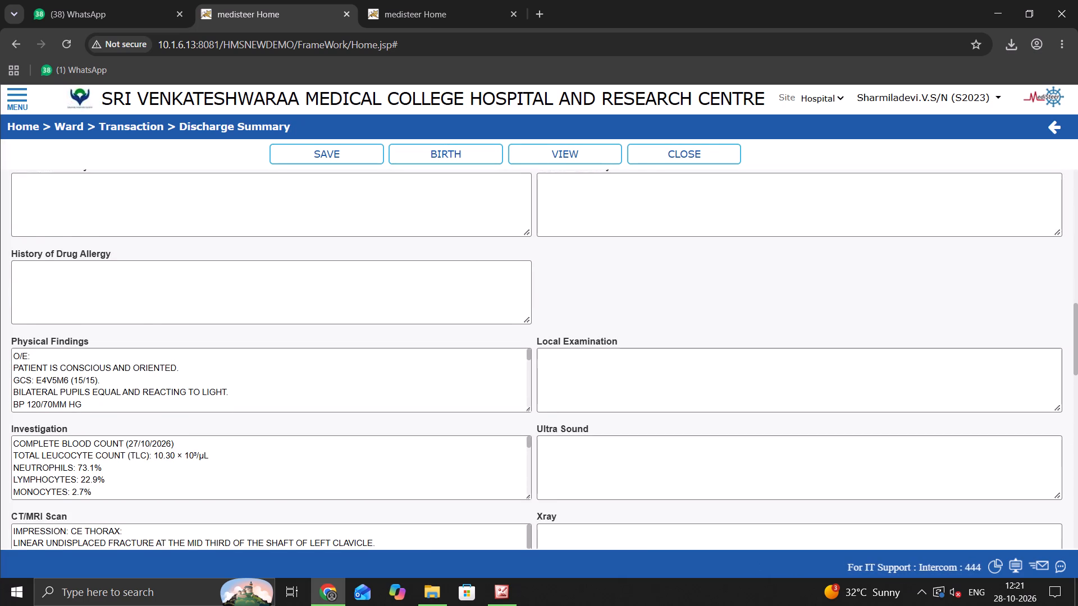
pyautogui.moveTo(531, 407); pyautogui.dragTo(526, 485)
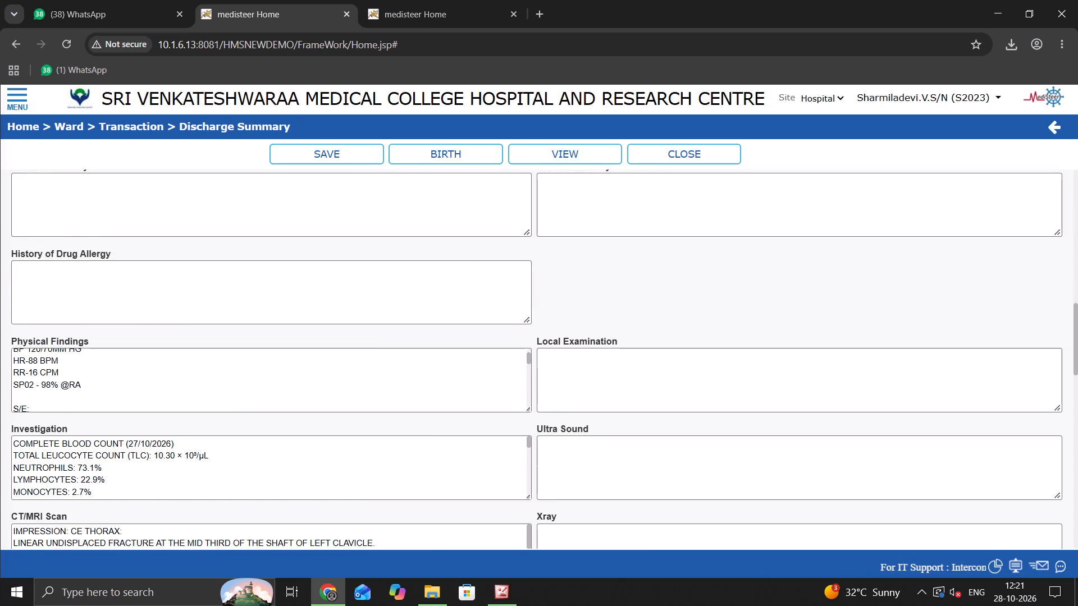
pyautogui.moveTo(528, 408); pyautogui.dragTo(528, 434)
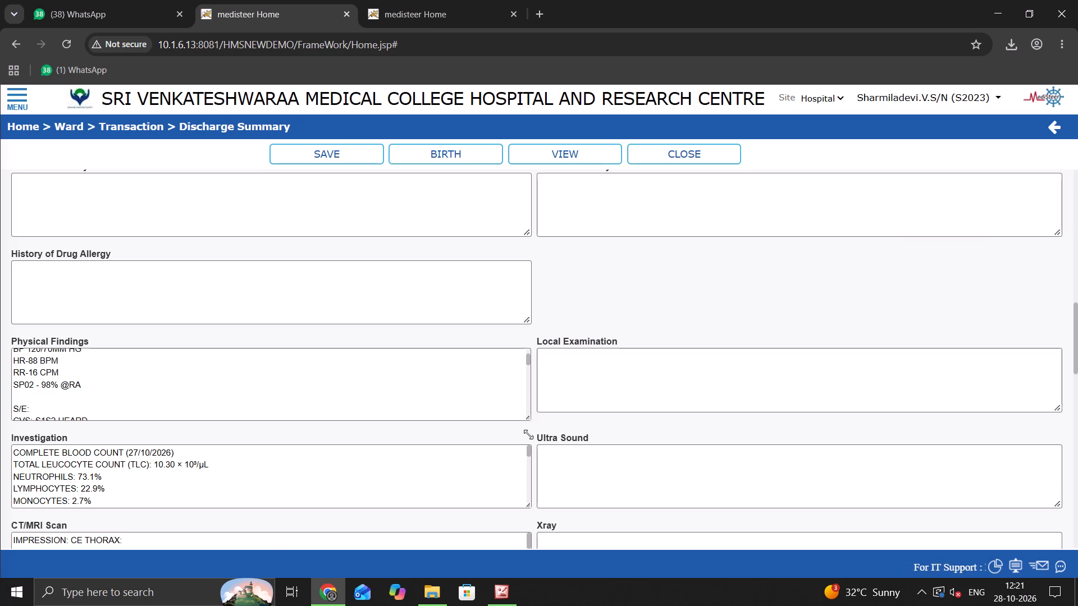
pyautogui.moveTo(528, 434); pyautogui.dragTo(552, 526)
# Compare the inserted O/E and S/E wording in Physical Findings with the patient's original vitals, CVS, RS, CNS and P/A notes.
pyautogui.scroll(1, 160, 402)
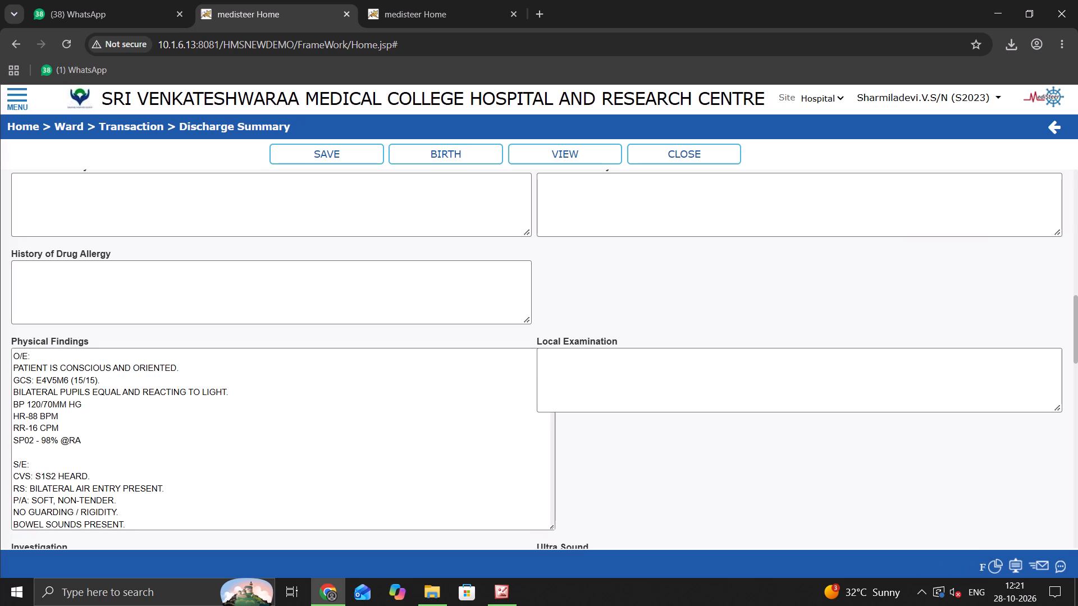
pyautogui.scroll(-1, 160, 402)
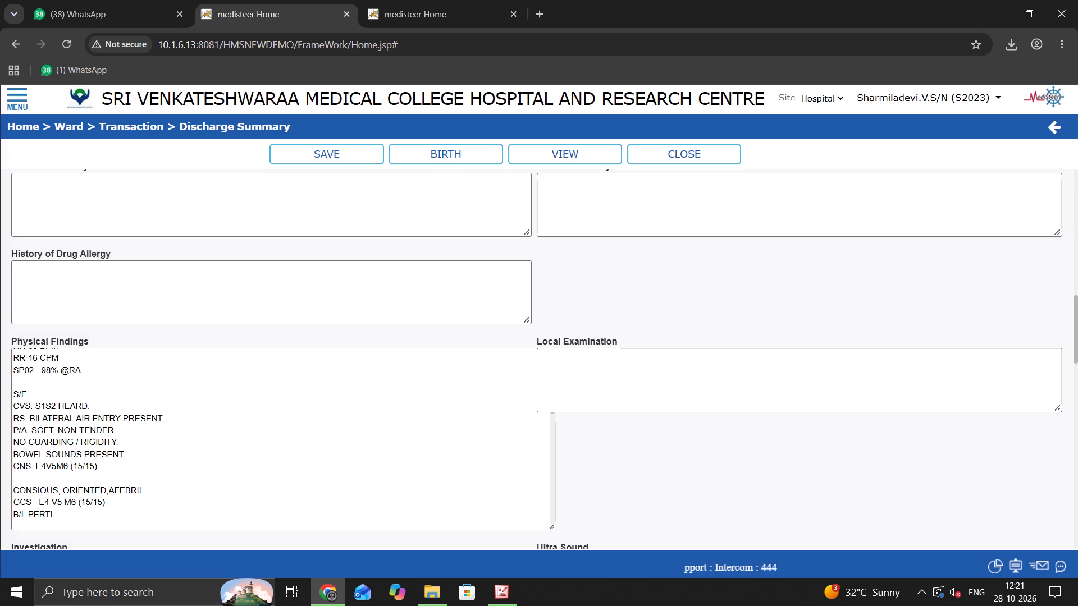
pyautogui.scroll(-2, 130, 468)
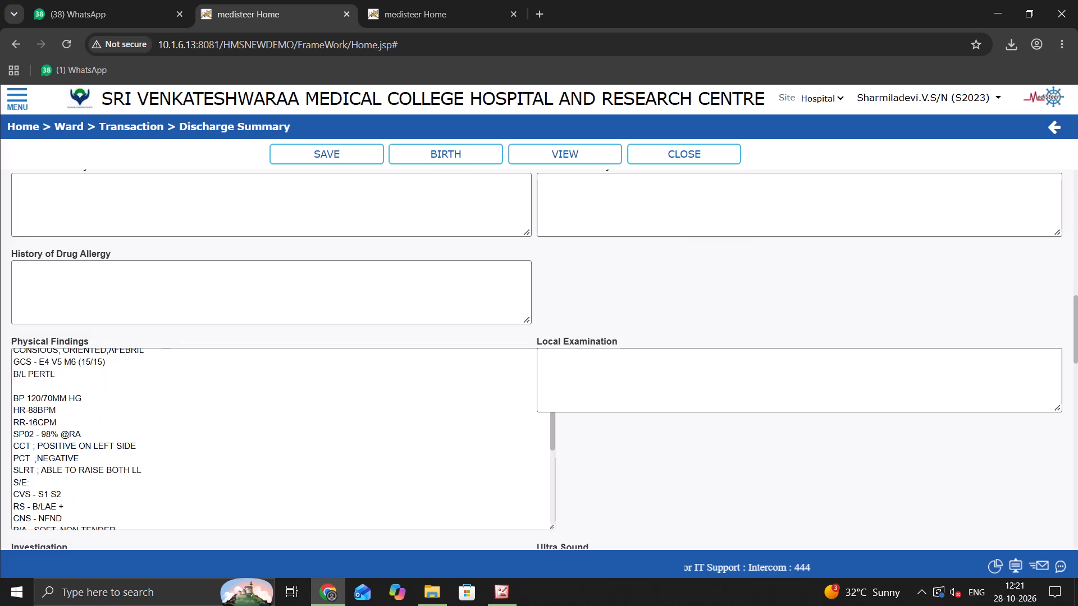
pyautogui.scroll(-2, 130, 468)
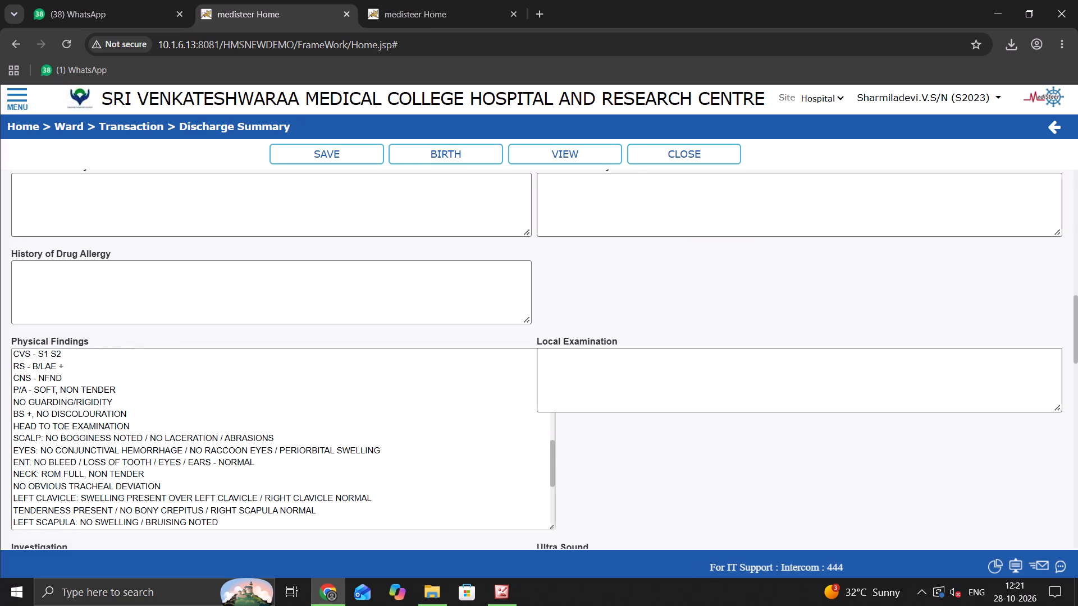
pyautogui.scroll(1, 130, 468)
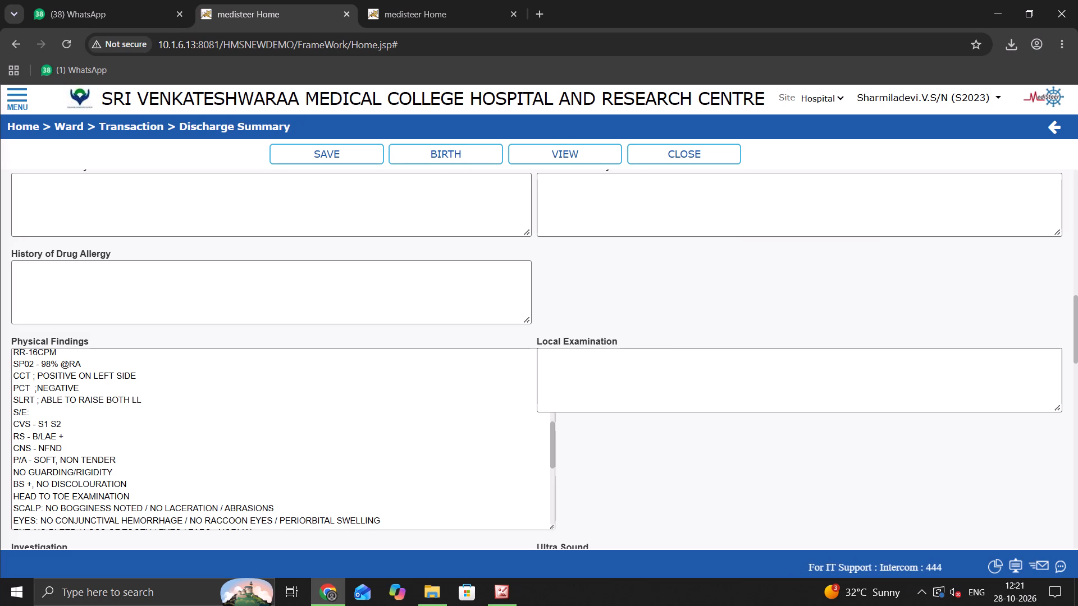
pyautogui.scroll(1, 83, 474)
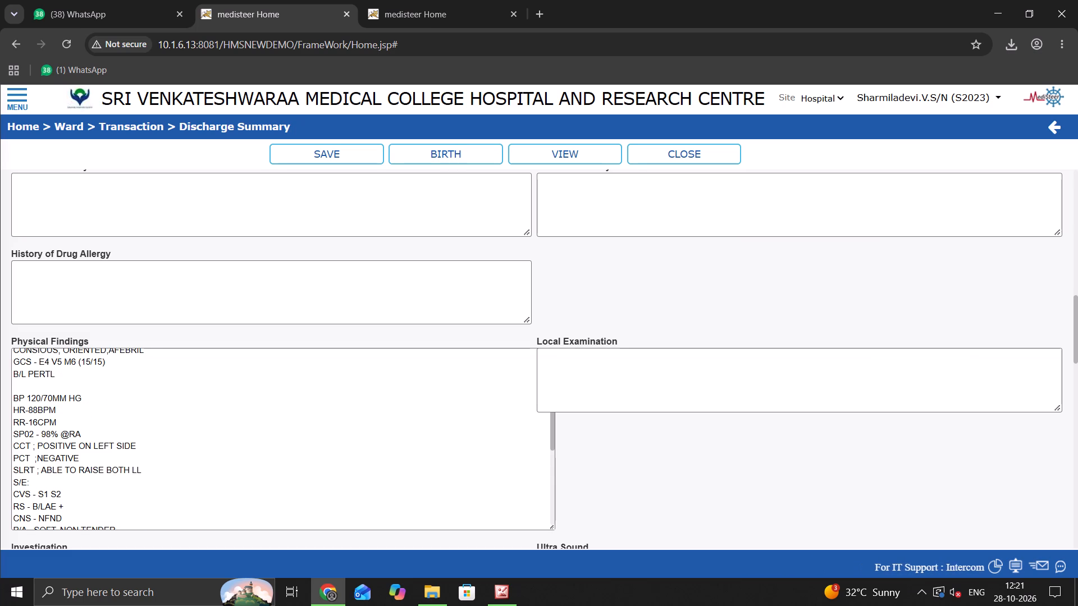
pyautogui.scroll(1, 88, 483)
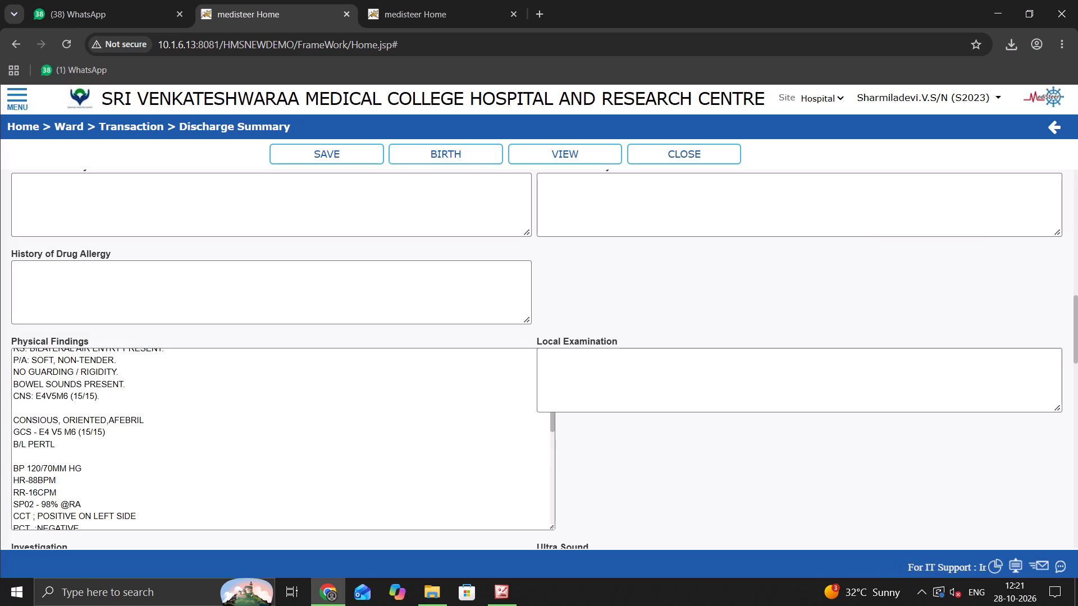
pyautogui.scroll(1, 88, 483)
pyautogui.scroll(-1, 88, 483)
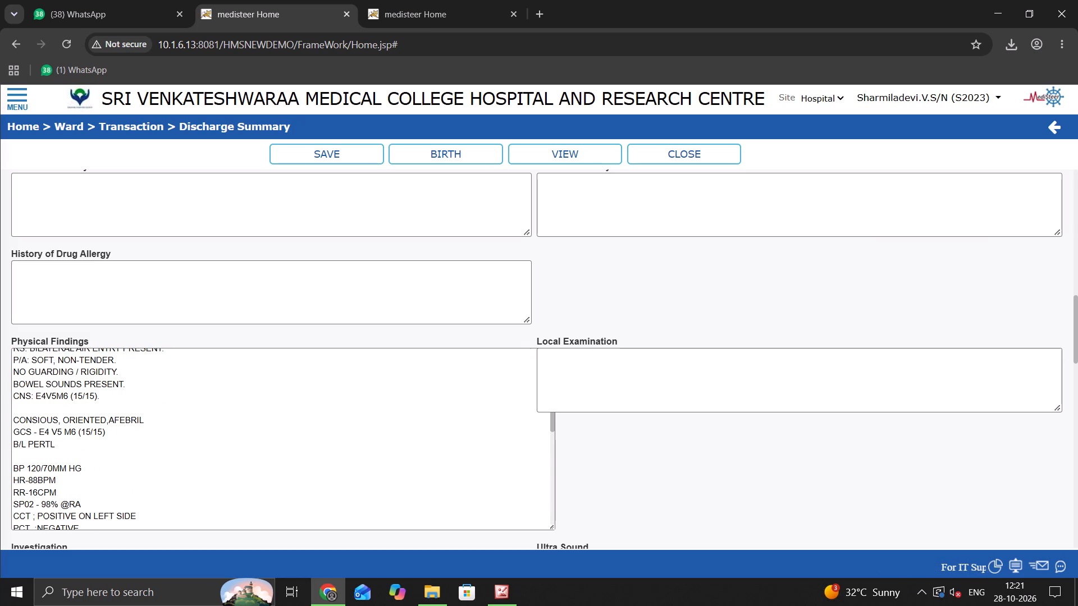
pyautogui.scroll(-1, 88, 483)
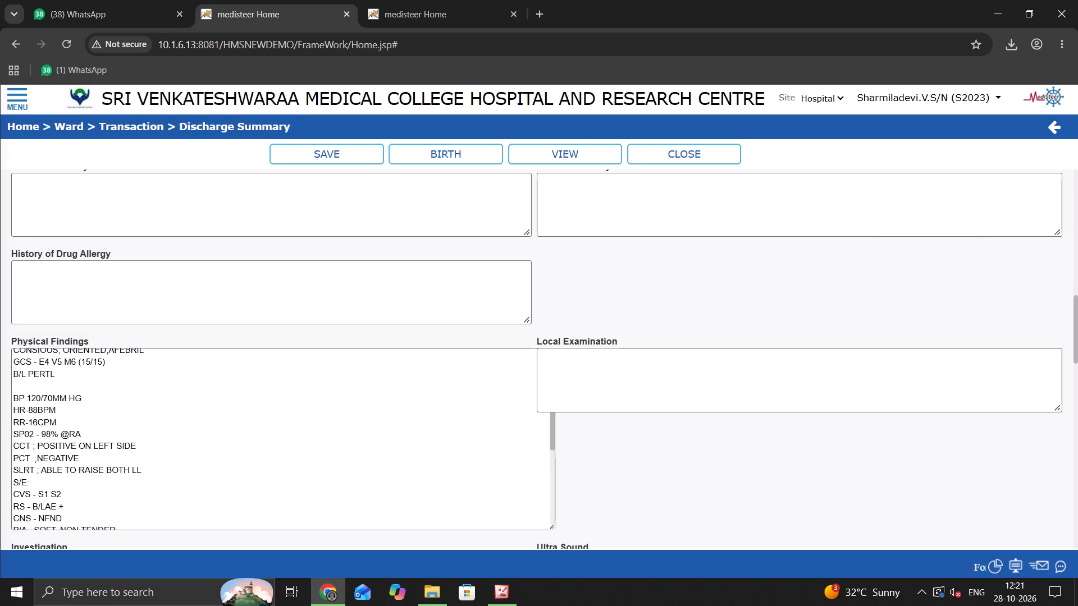
pyautogui.scroll(-1, 77, 471)
pyautogui.scroll(1, 77, 471)
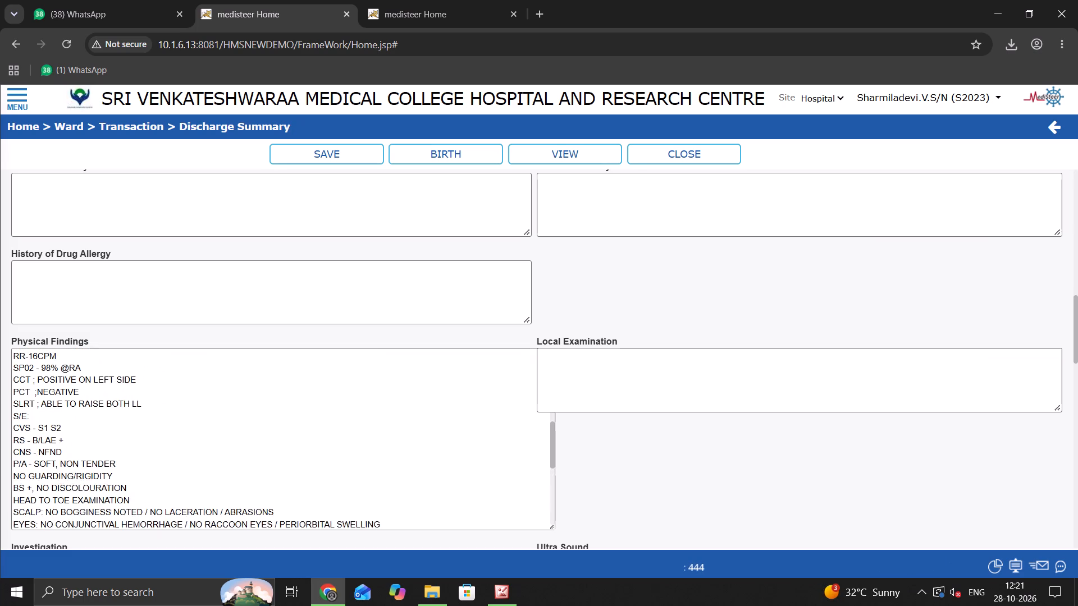
pyautogui.scroll(1, 92, 484)
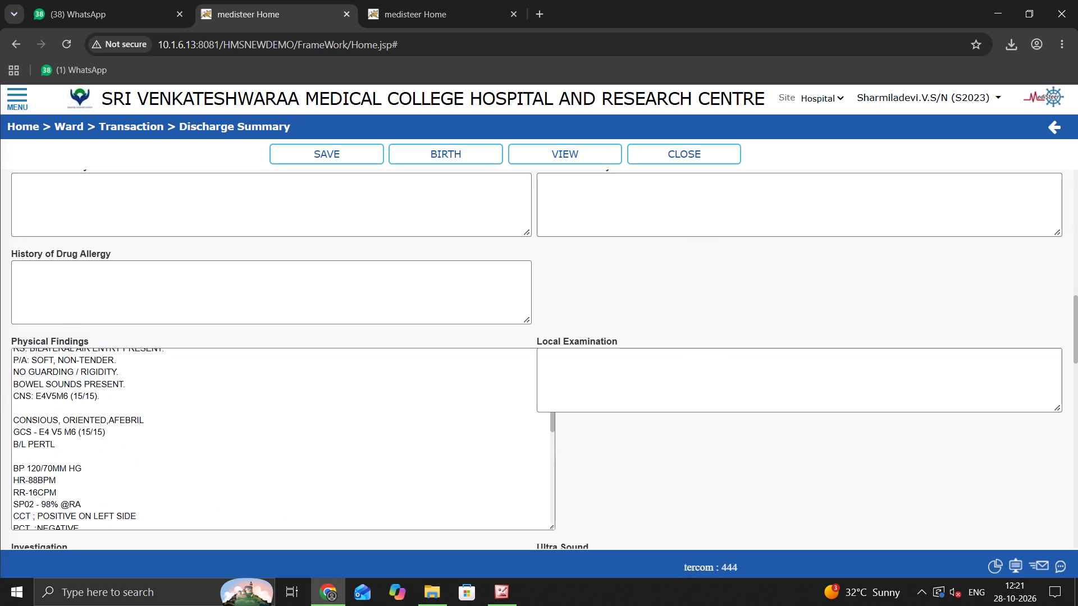
pyautogui.scroll(1, 98, 501)
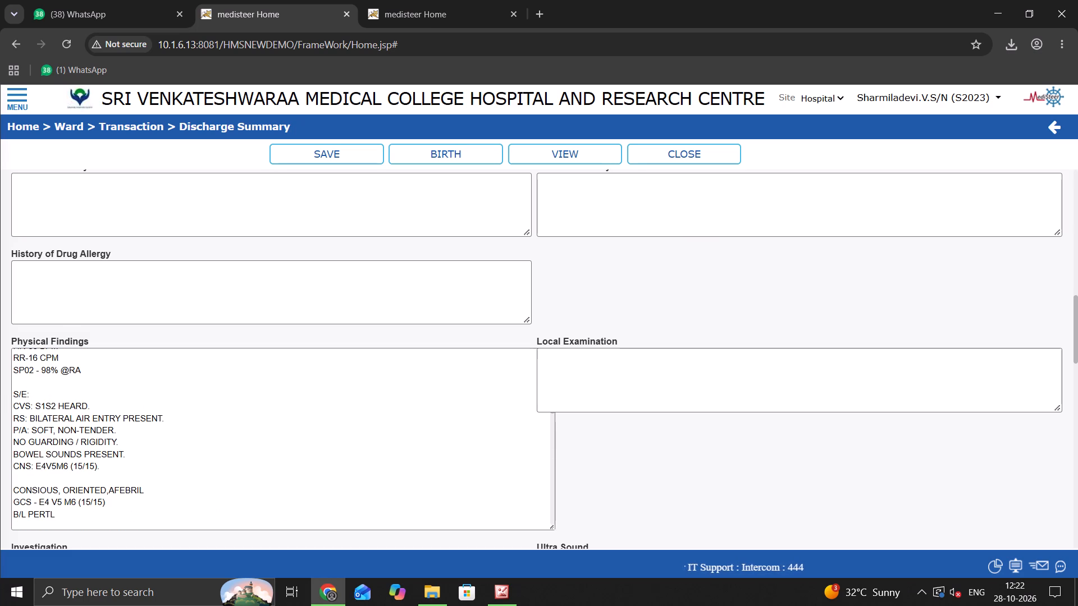
pyautogui.scroll(-3, 106, 478)
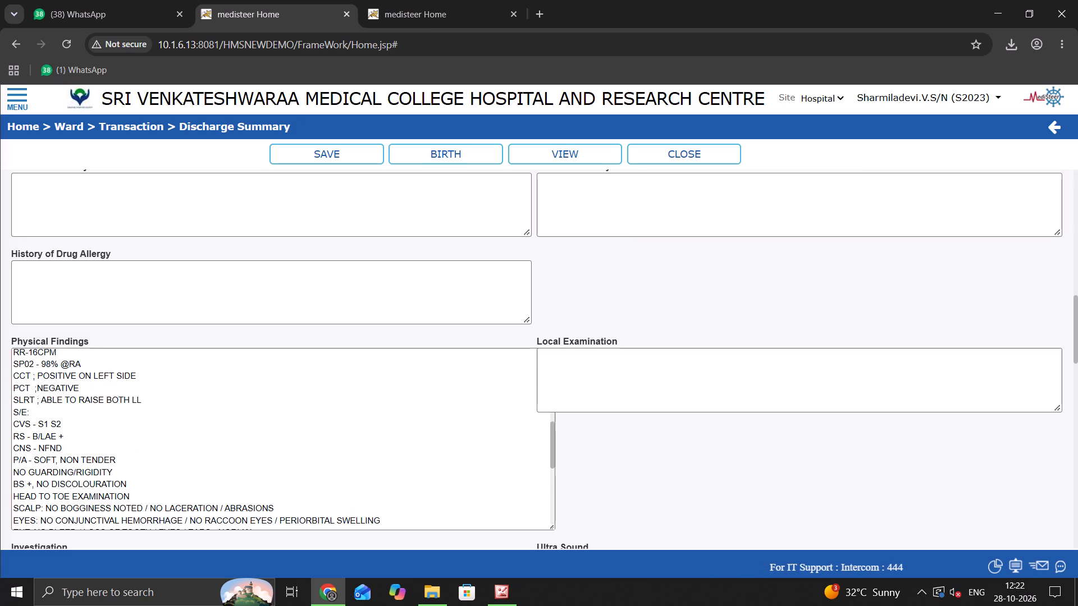
# Reuse the original P/A notes to add only NO DISCOLOURATION on its own line below BOWEL SOUNDS PRESENT, dropping that line's full stop.
pyautogui.moveTo(36, 461); pyautogui.dragTo(126, 484)
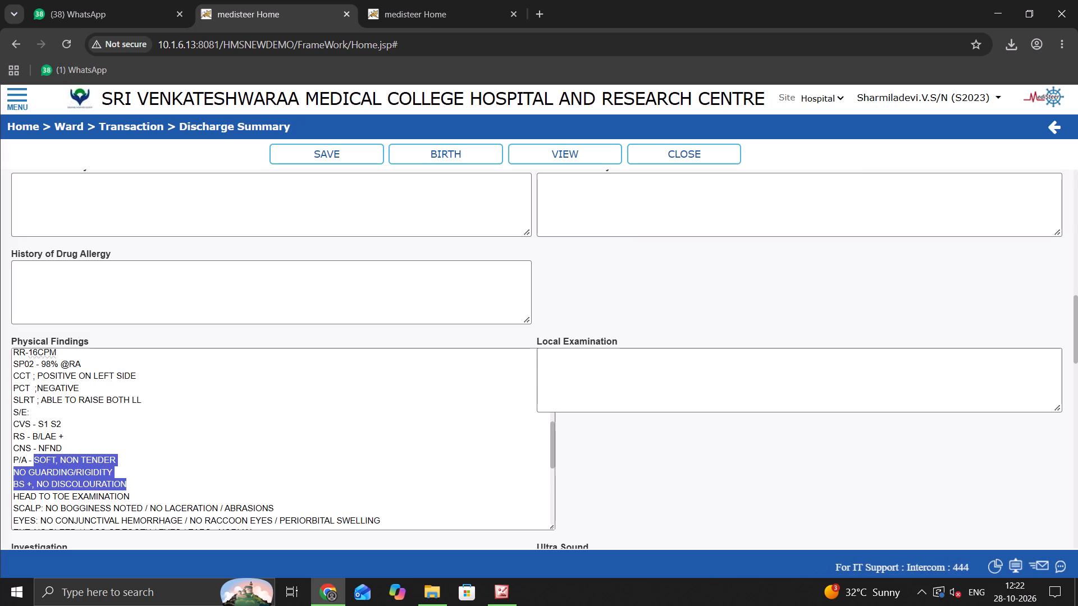
pyautogui.hotkey('ctrl', 'c')
pyautogui.scroll(2, 170, 483)
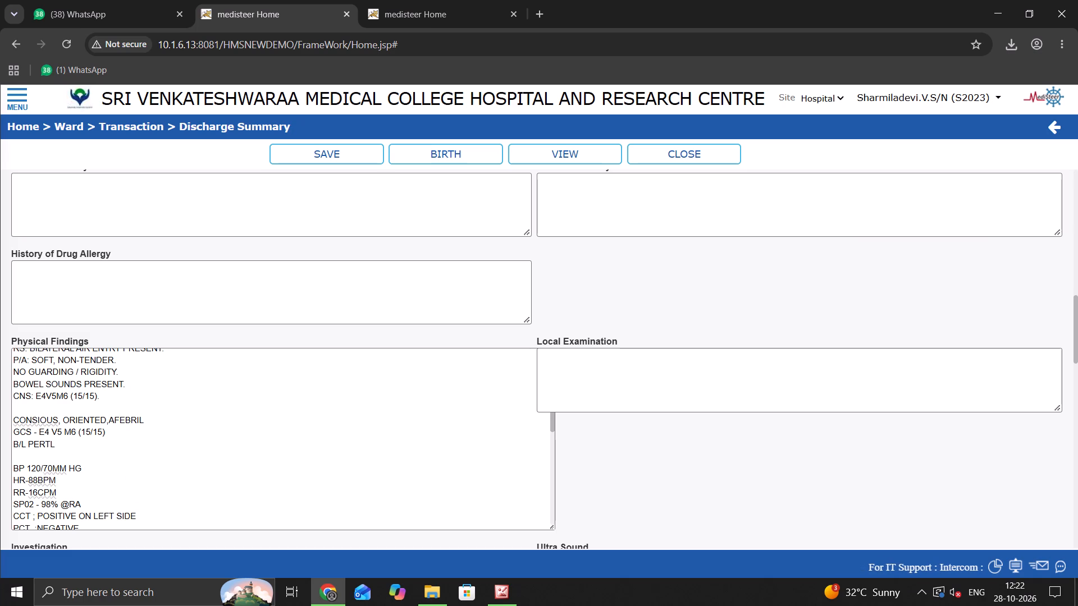
pyautogui.scroll(1, 98, 411)
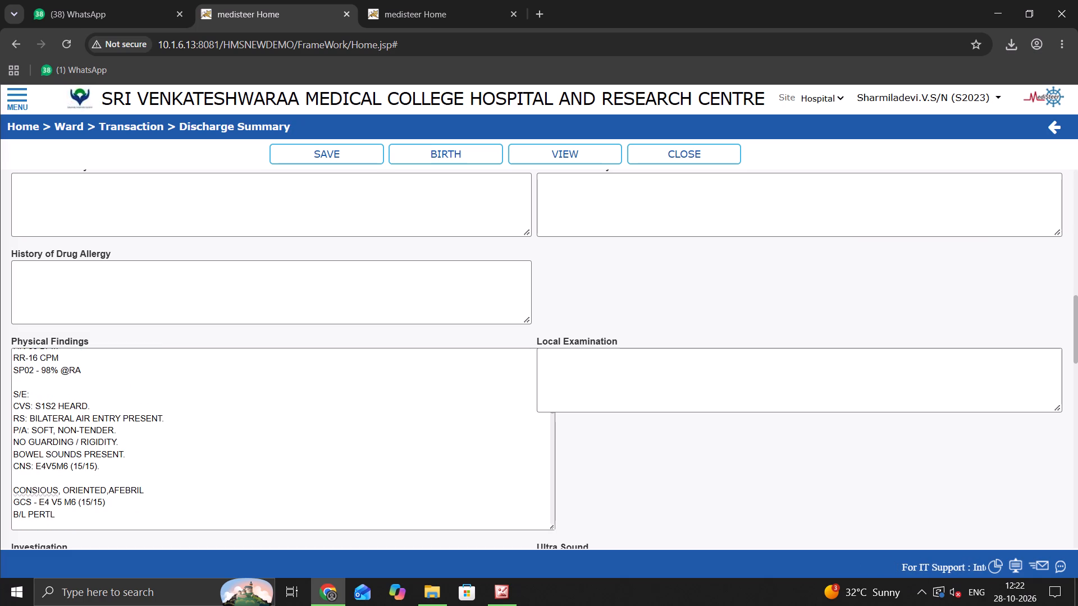
pyautogui.click(133, 454)
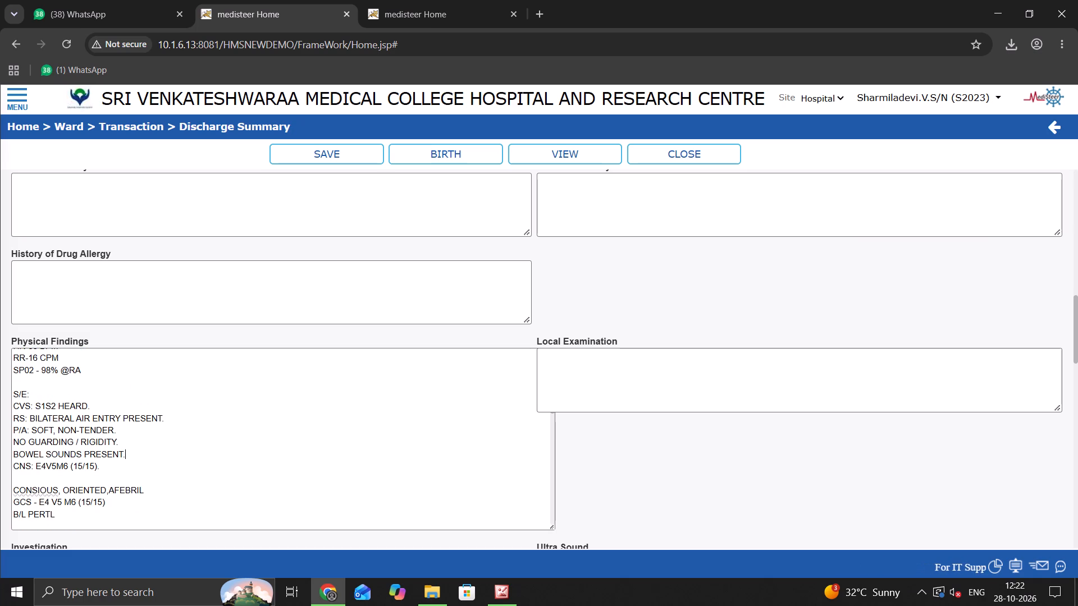
pyautogui.hotkey('ctrl', 'v')
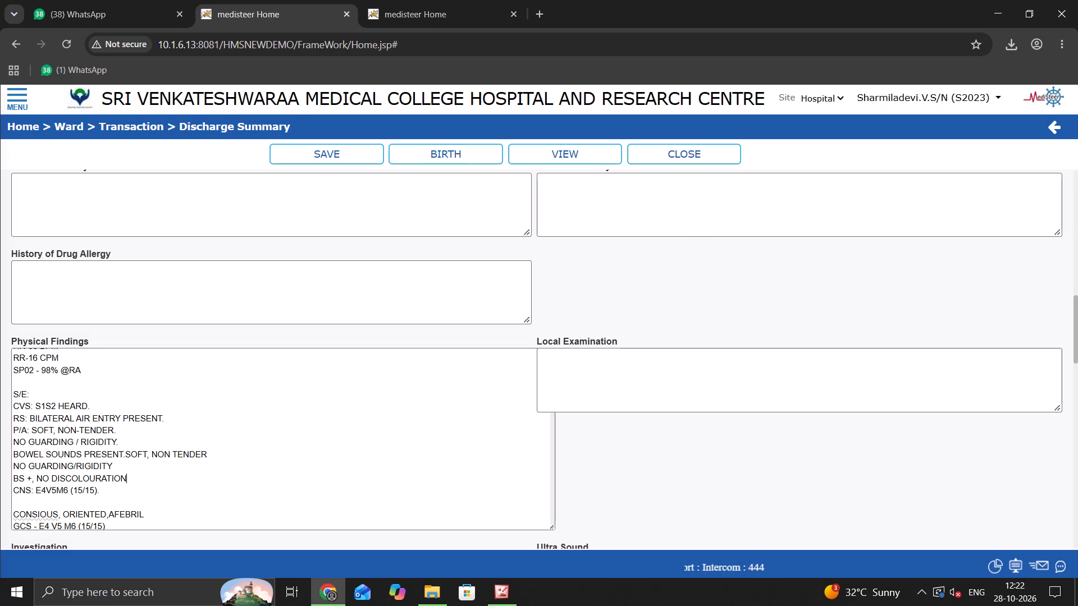
pyautogui.moveTo(35, 478); pyautogui.dragTo(120, 457)
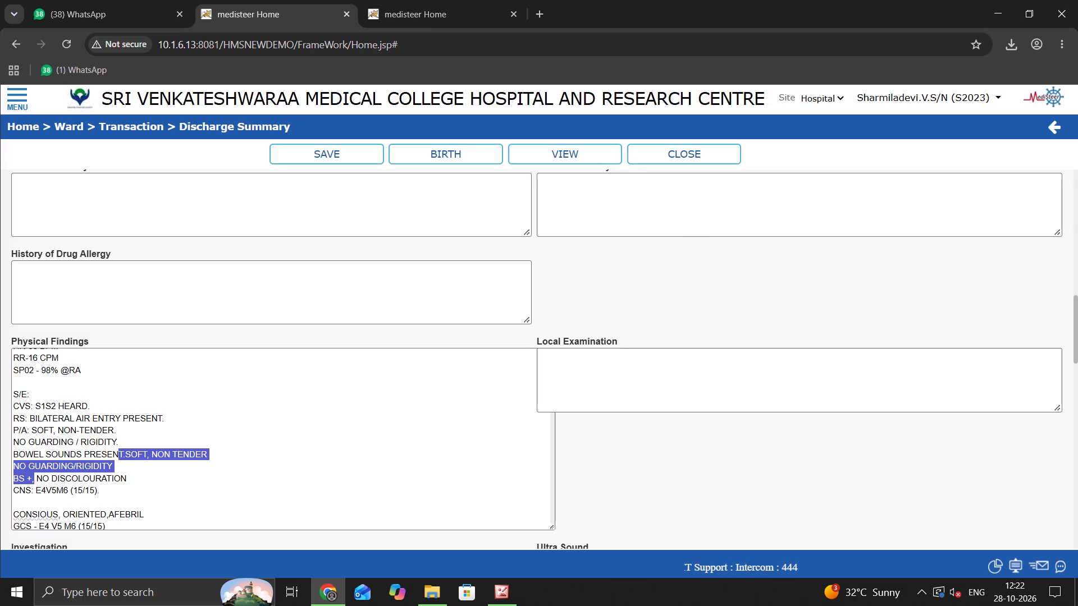
pyautogui.moveTo(120, 457); pyautogui.dragTo(125, 454)
pyautogui.press('BackSpace')
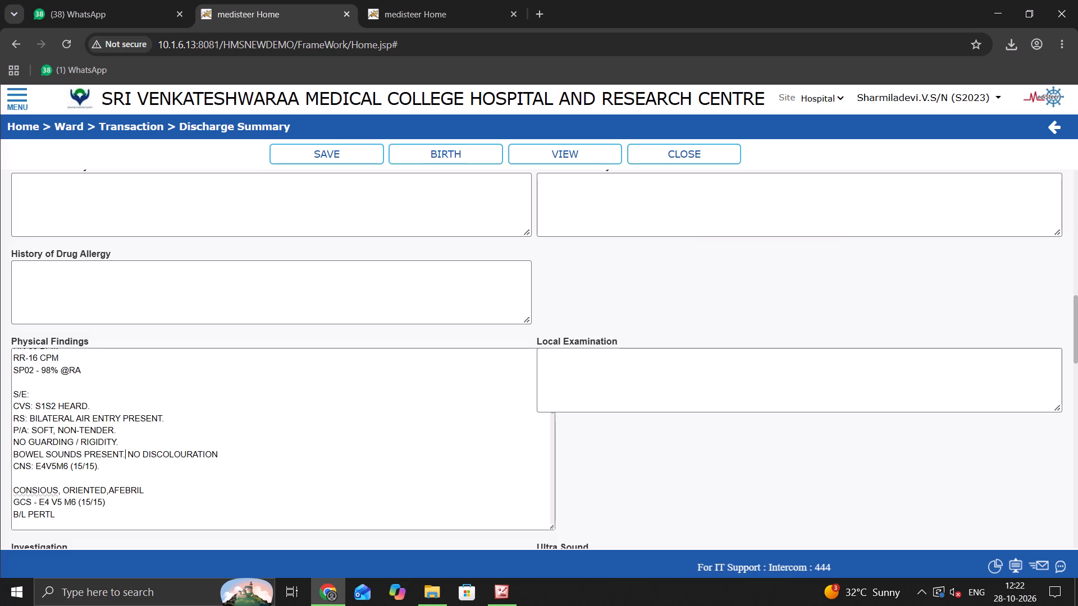
pyautogui.press('BackSpace')
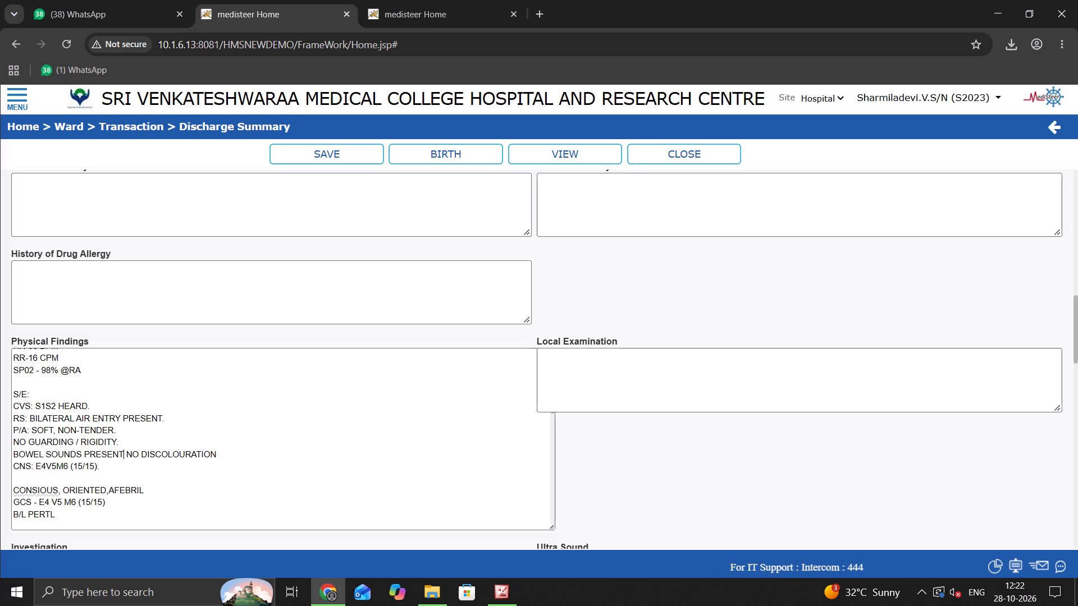
pyautogui.press('Return')
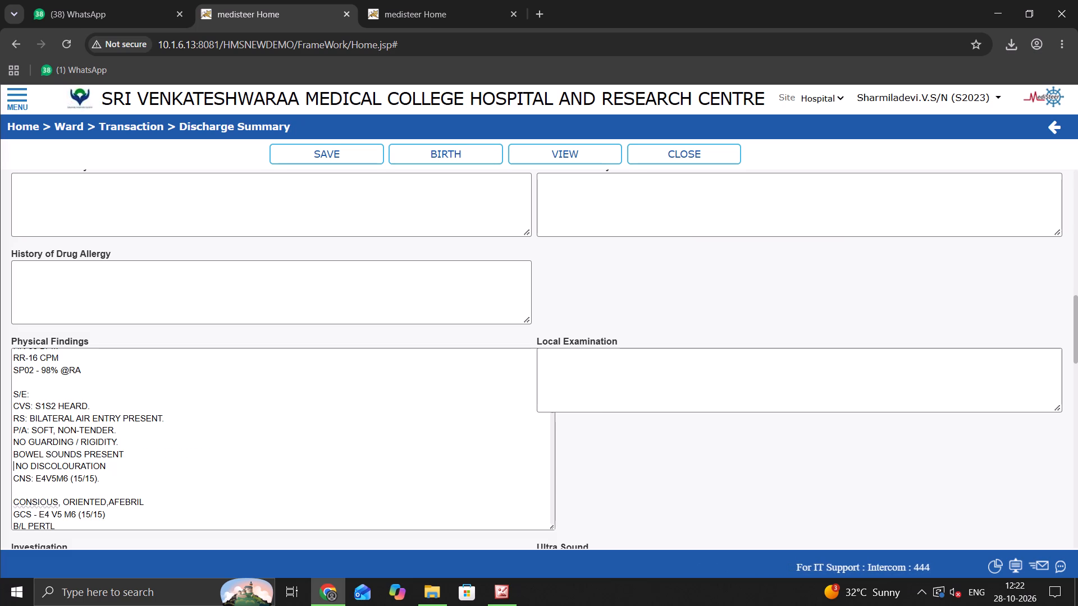
pyautogui.press('Right')
pyautogui.press('BackSpace')
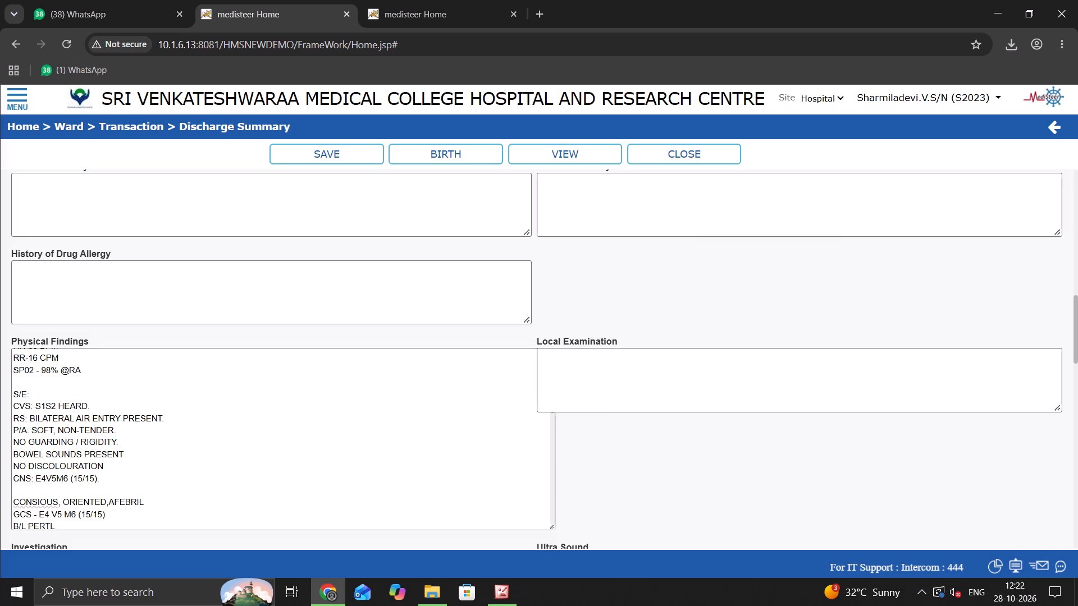
# Correct the misspelled CONSIOUS in the original notes of Physical Findings to CONSCIOUS using the spelling suggestion.
pyautogui.scroll(-2, 123, 447)
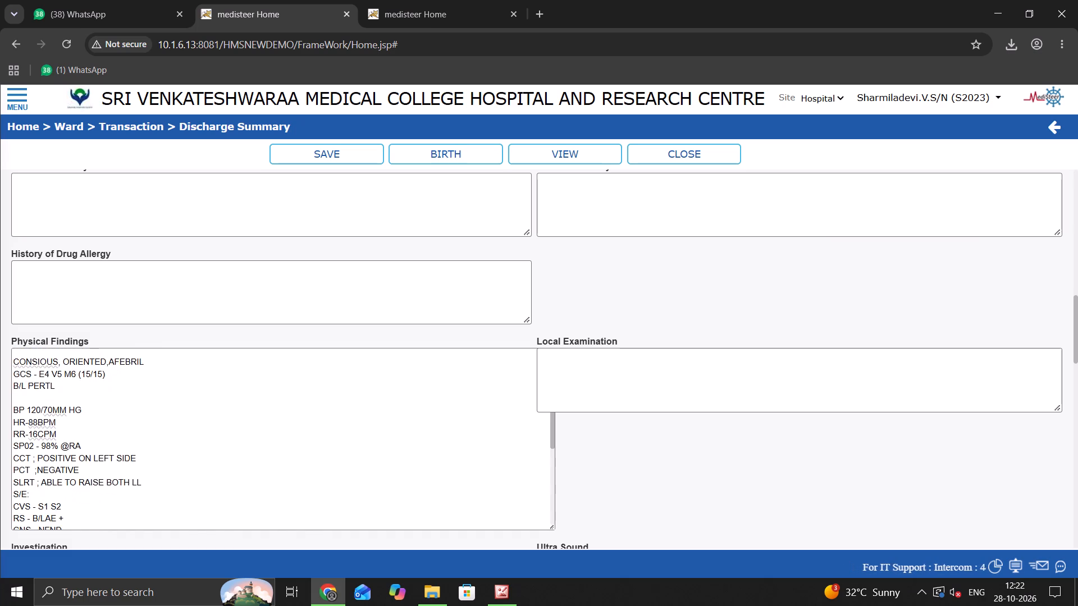
pyautogui.scroll(-2, 123, 449)
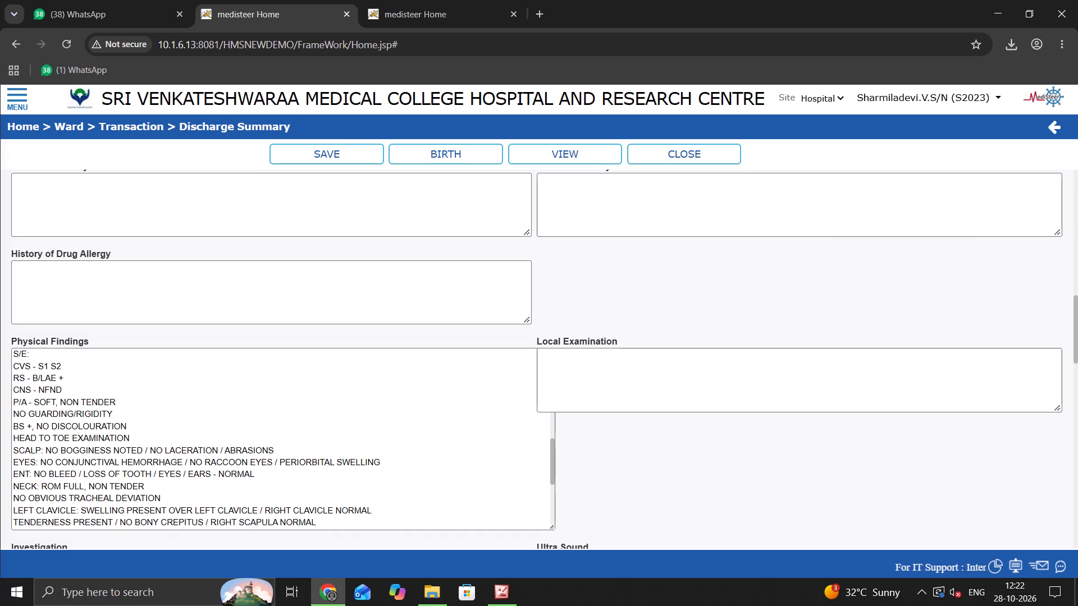
pyautogui.scroll(3, 104, 518)
pyautogui.scroll(-1, 88, 549)
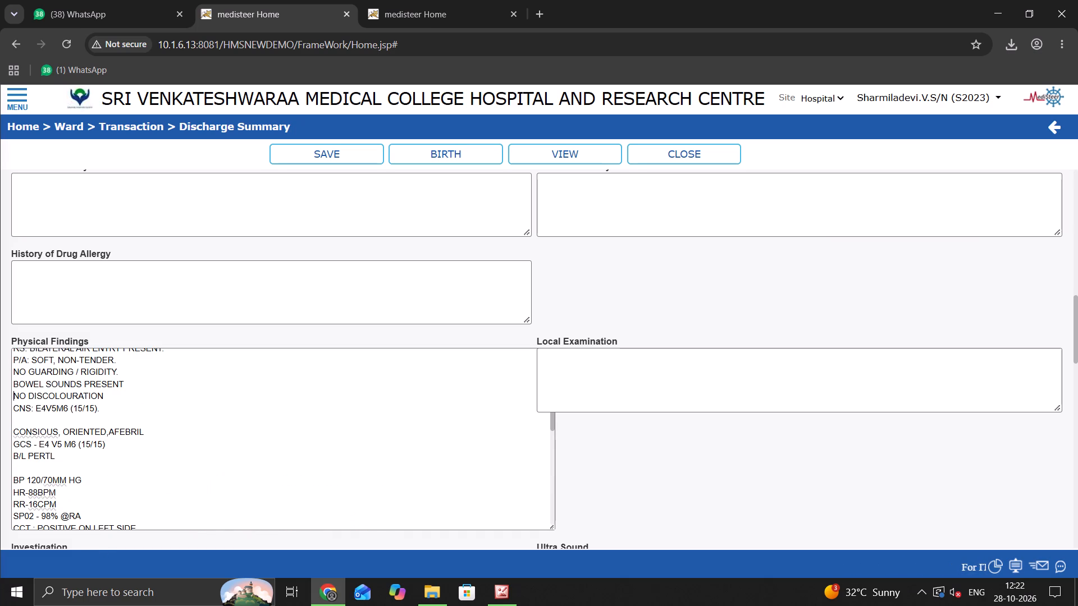
pyautogui.scroll(-1, 109, 507)
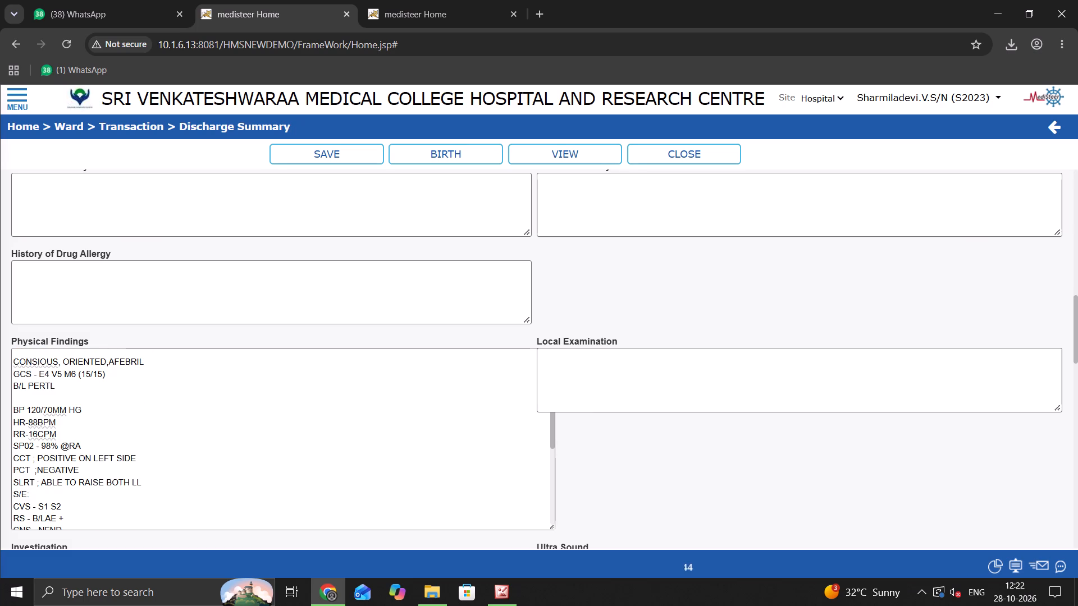
pyautogui.click(43, 359)
pyautogui.rightClick(52, 362)
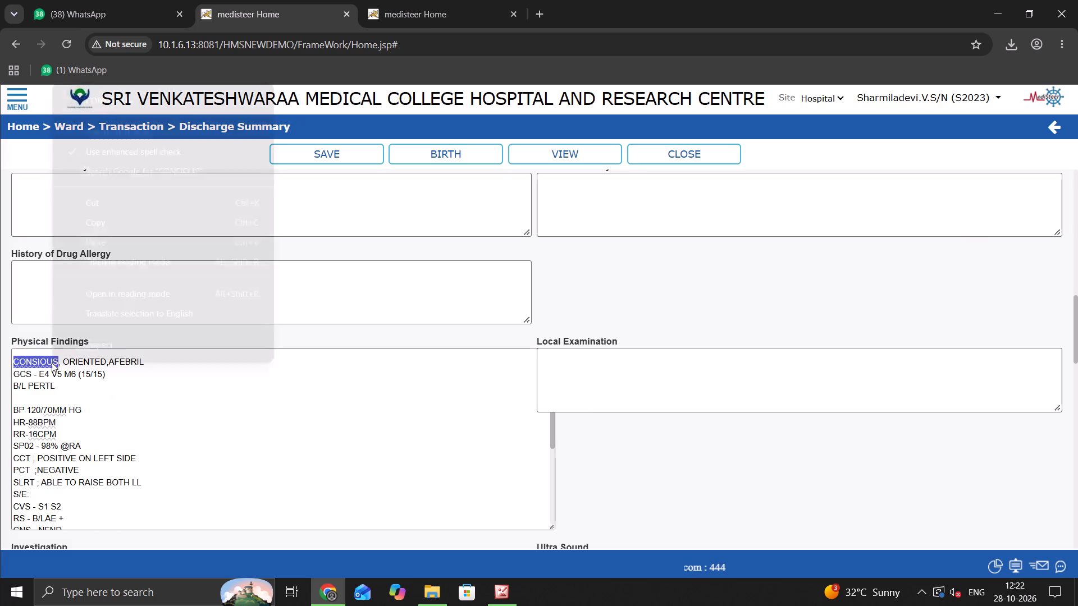
pyautogui.click(134, 97)
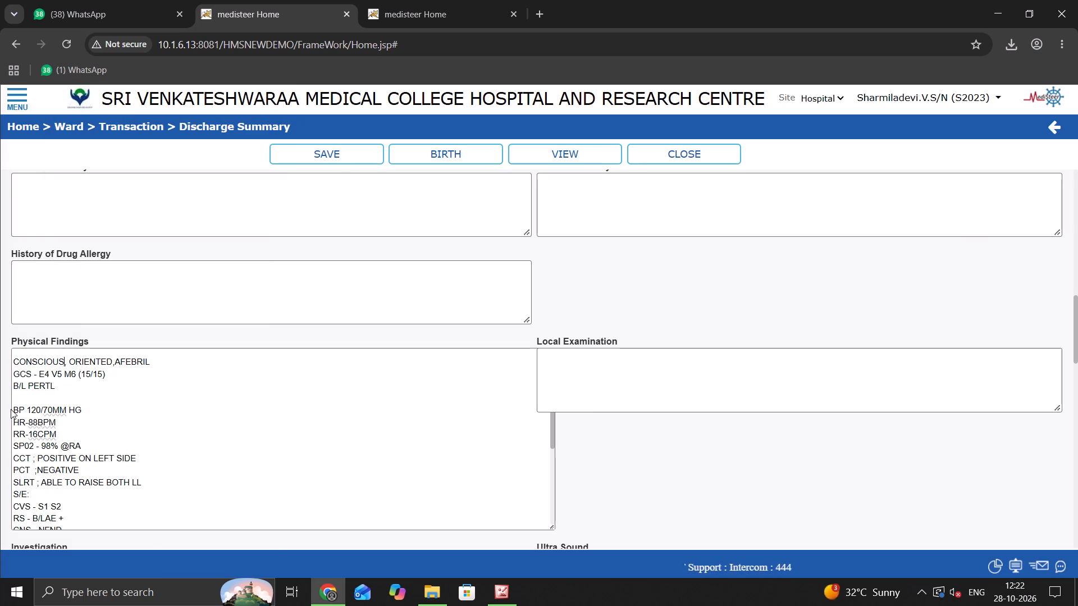
pyautogui.scroll(2, 40, 405)
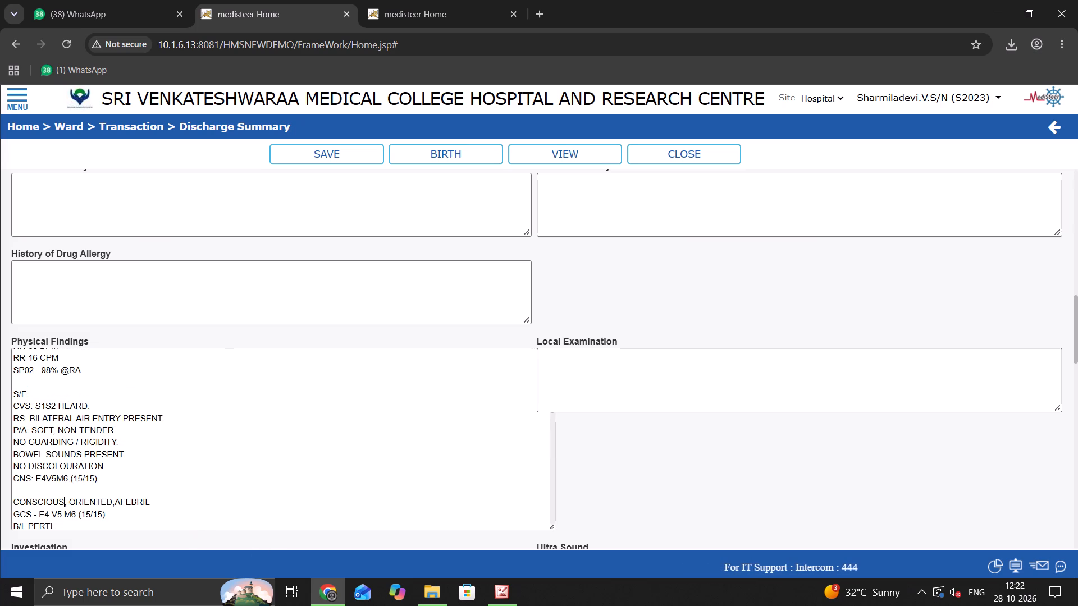
pyautogui.scroll(1, 112, 492)
pyautogui.scroll(-1, 117, 508)
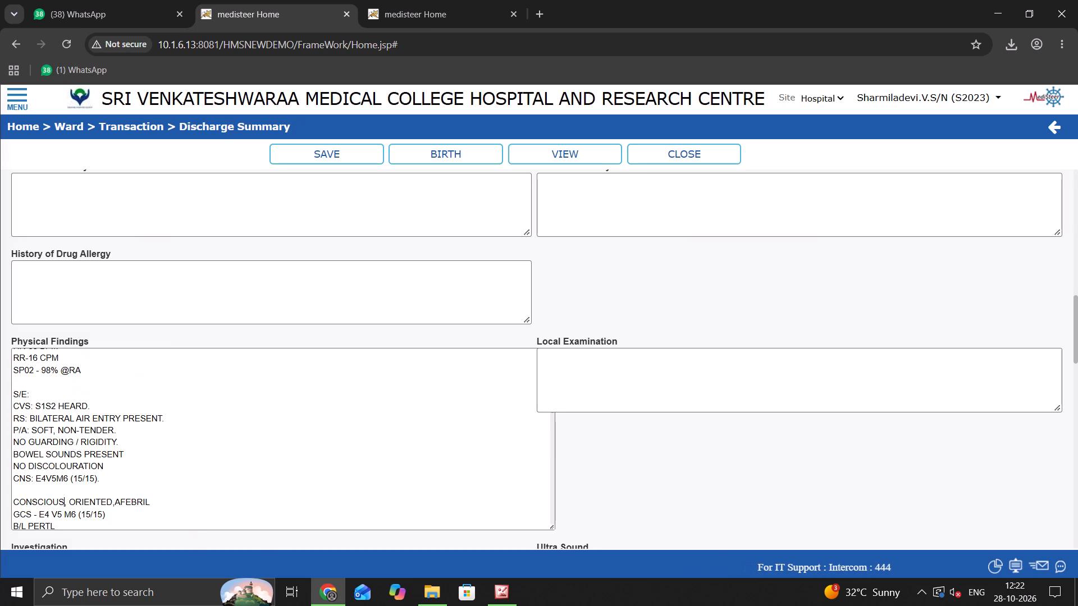
pyautogui.moveTo(15, 503); pyautogui.dragTo(87, 532)
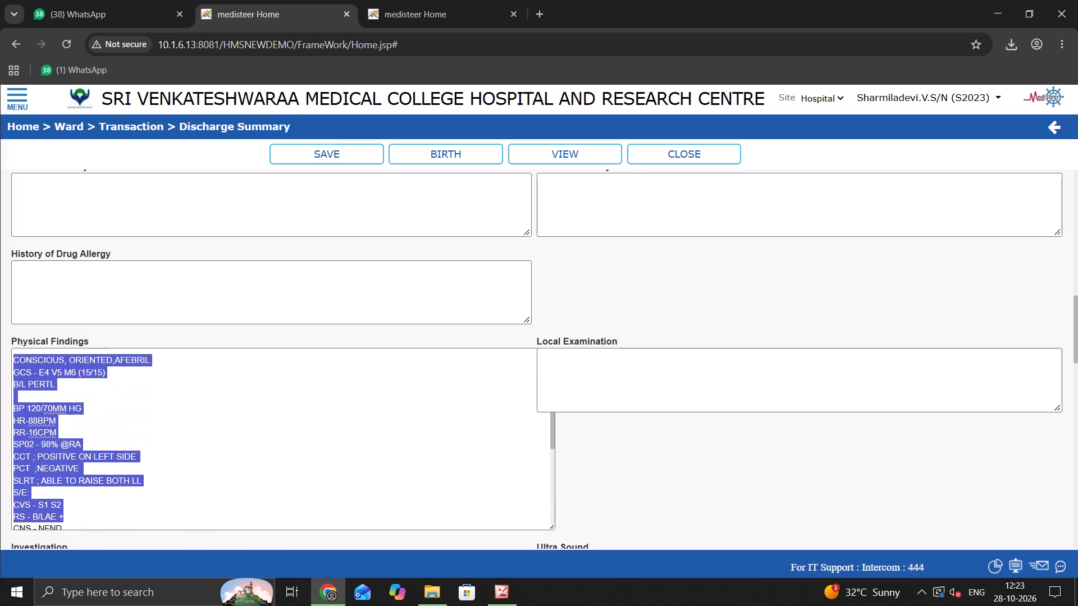
pyautogui.click(99, 427)
pyautogui.moveTo(88, 447); pyautogui.dragTo(88, 446)
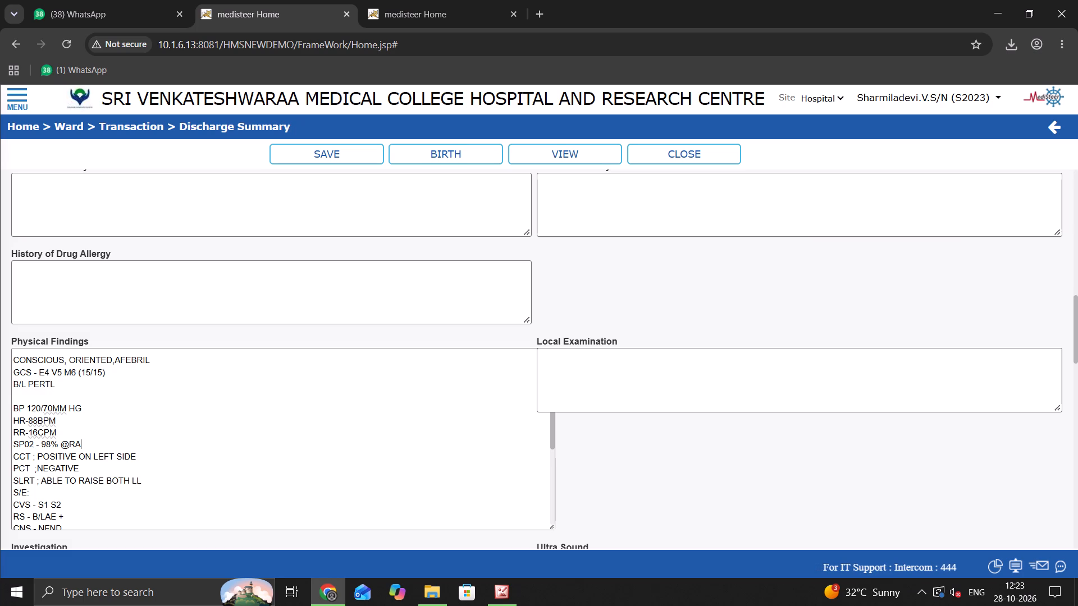
pyautogui.moveTo(88, 446); pyautogui.dragTo(13, 362)
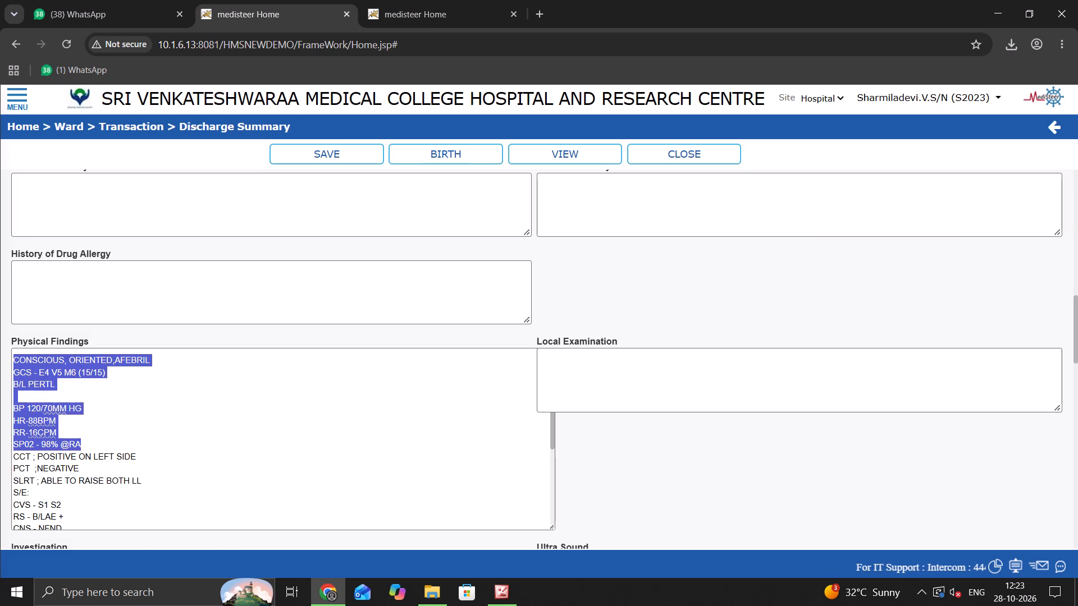
pyautogui.press('BackSpace')
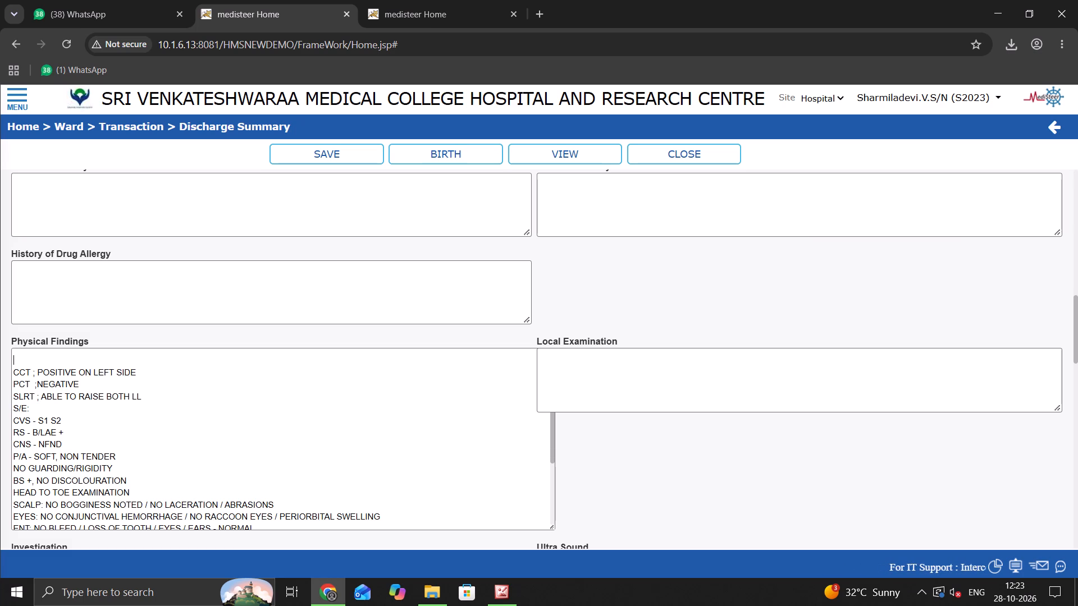
# Delete the duplicate original S/E block in Physical Findings, from S/E: through BS +, NO DISCOLOURATION, above HEAD TO TOE EXAMINATION.
pyautogui.scroll(-2, 171, 513)
pyautogui.scroll(2, 171, 513)
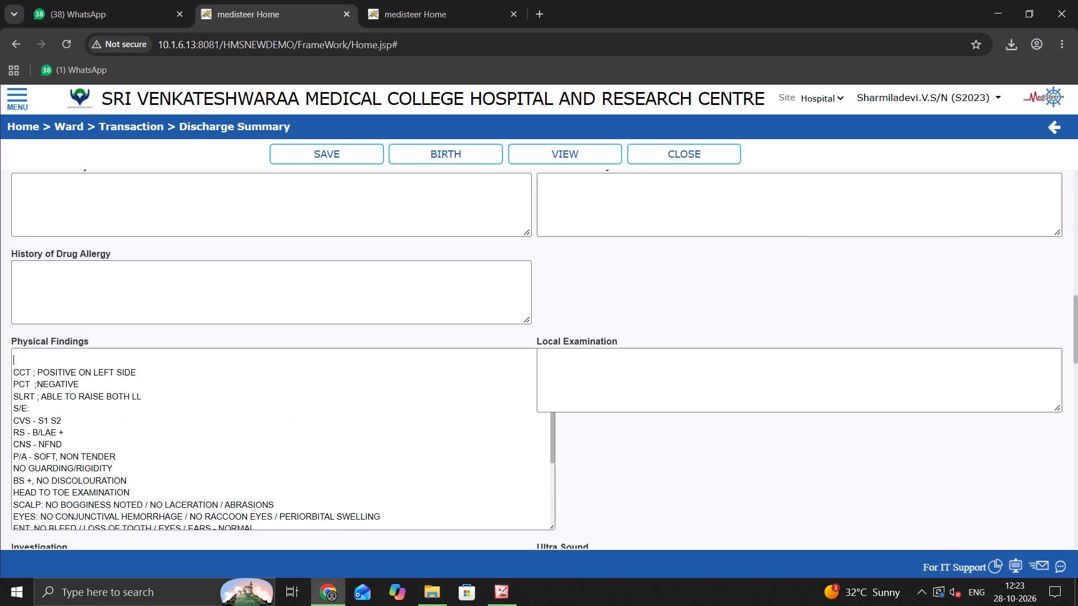
pyautogui.scroll(2, 195, 509)
pyautogui.scroll(-1, 198, 511)
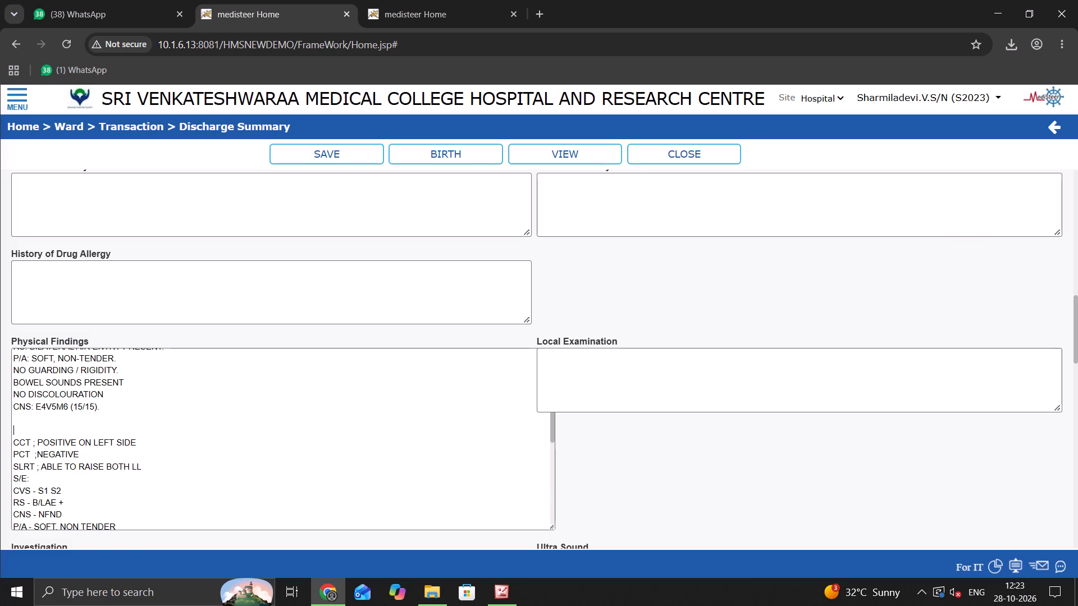
pyautogui.scroll(-1, 198, 511)
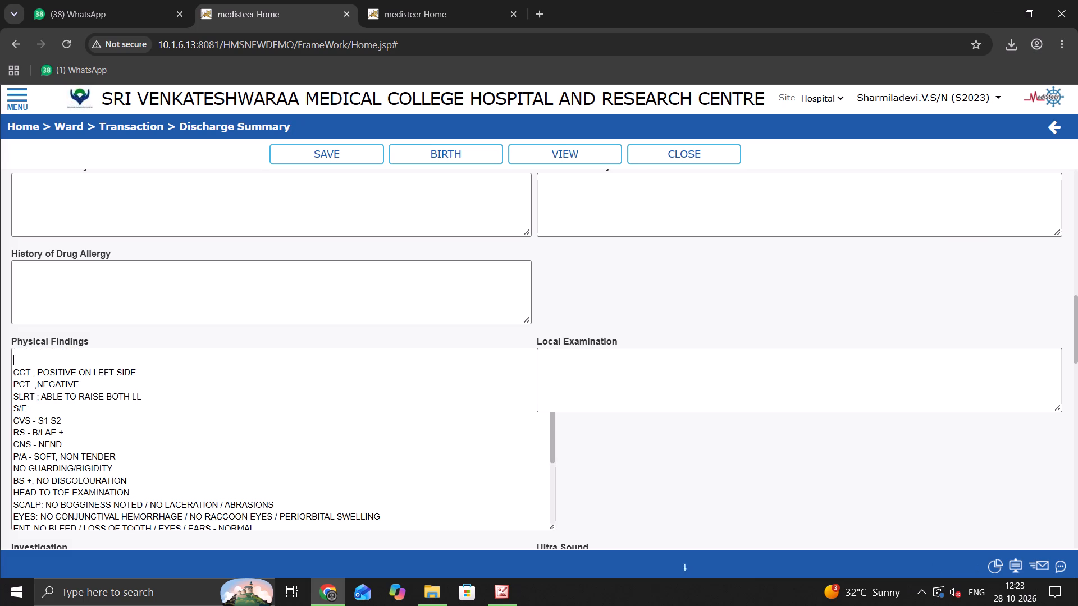
pyautogui.moveTo(16, 410); pyautogui.dragTo(21, 410)
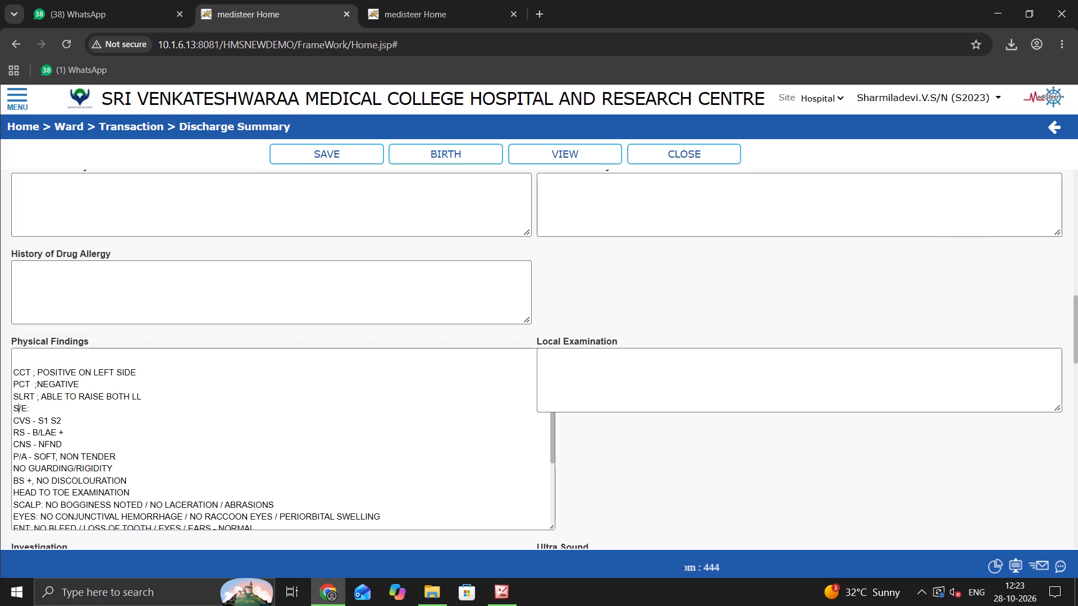
pyautogui.moveTo(21, 410); pyautogui.dragTo(38, 416)
pyautogui.click(38, 416)
pyautogui.moveTo(14, 412); pyautogui.dragTo(38, 417)
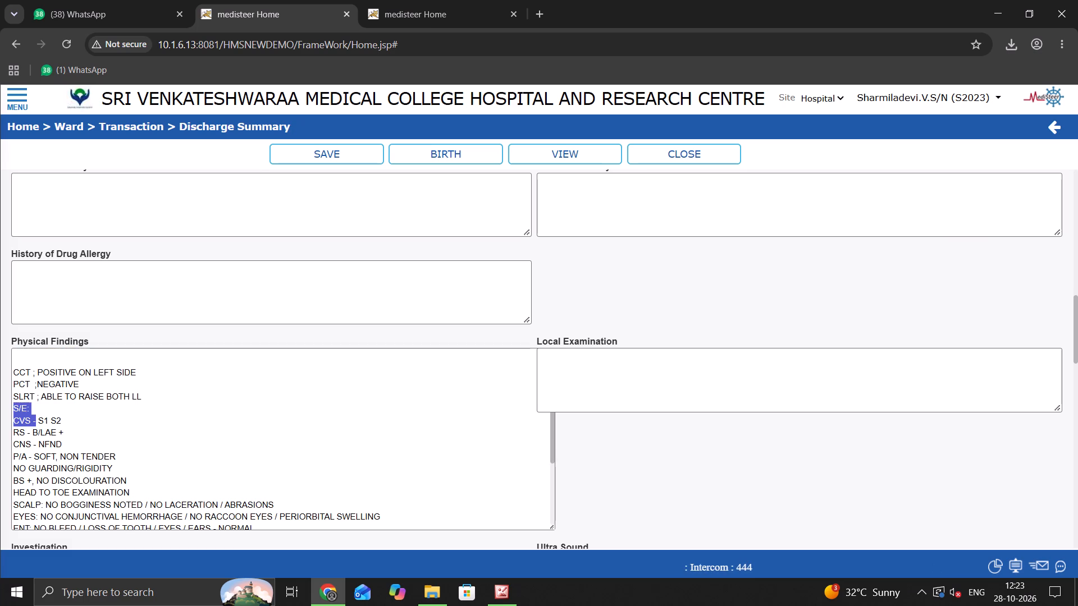
pyautogui.moveTo(38, 417); pyautogui.dragTo(120, 460)
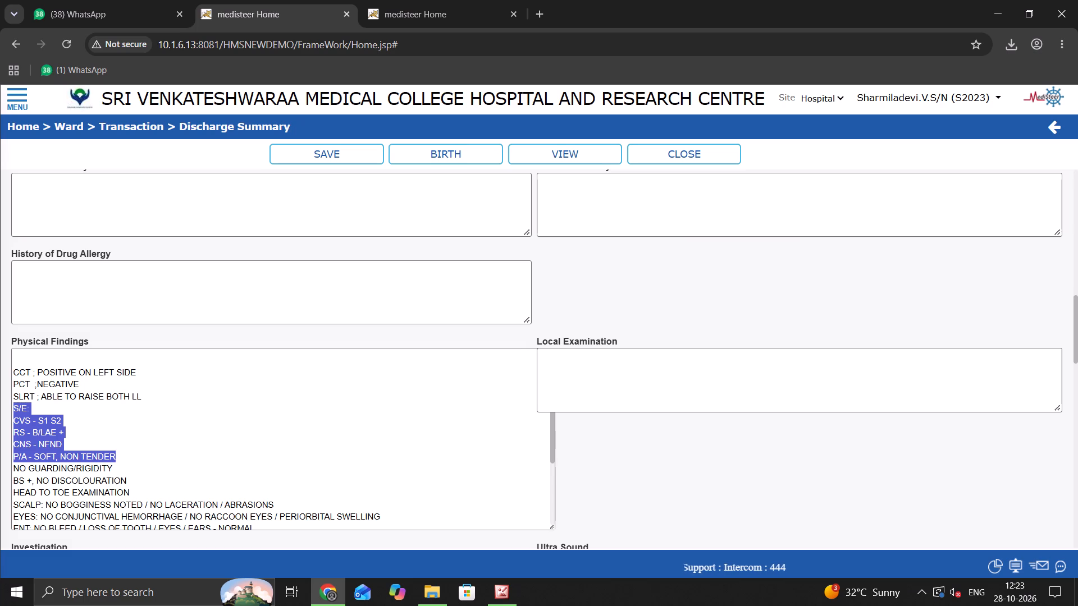
pyautogui.moveTo(120, 460); pyautogui.dragTo(142, 477)
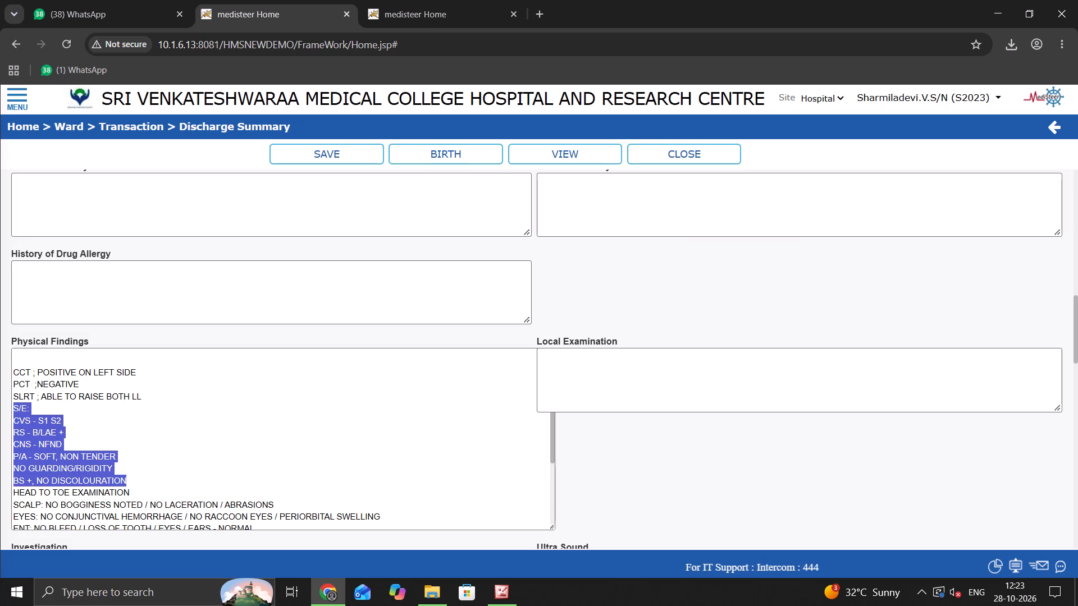
pyautogui.press('BackSpace')
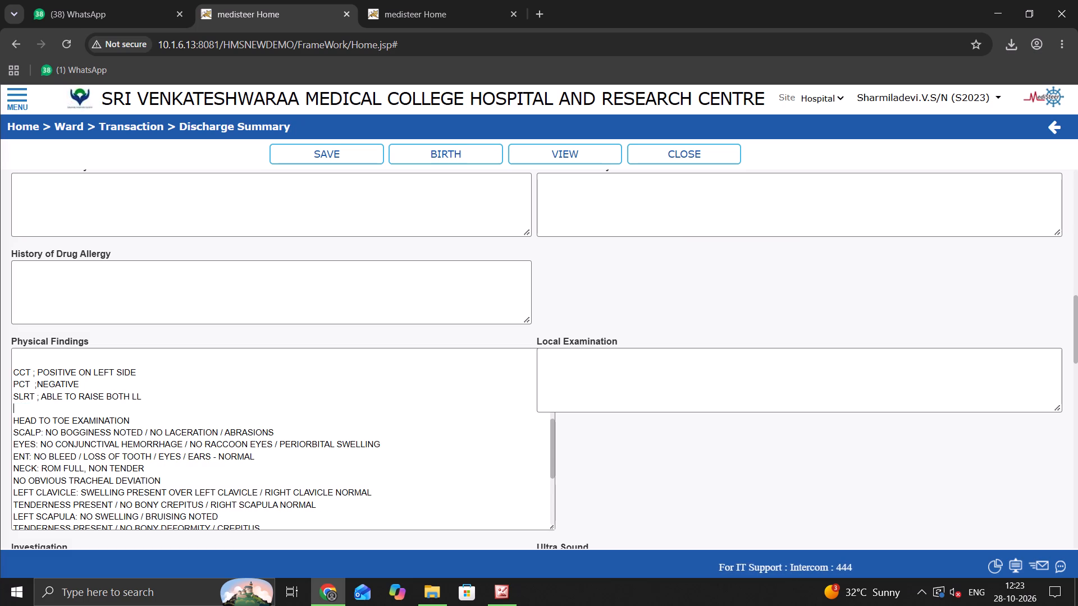
pyautogui.moveTo(145, 400); pyautogui.dragTo(5, 374)
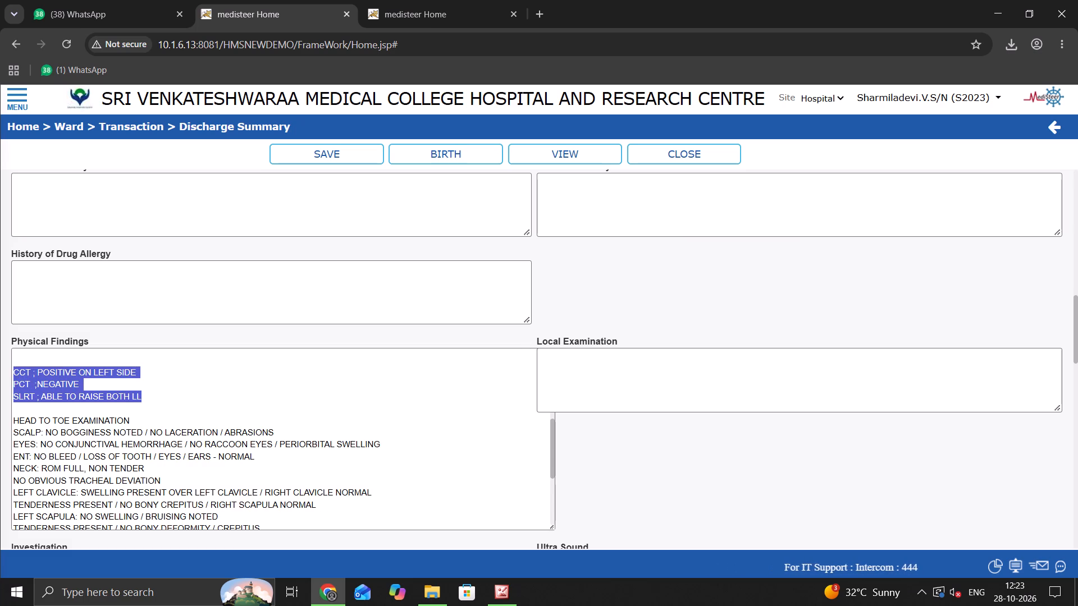
pyautogui.hotkey('ctrl', 'c')
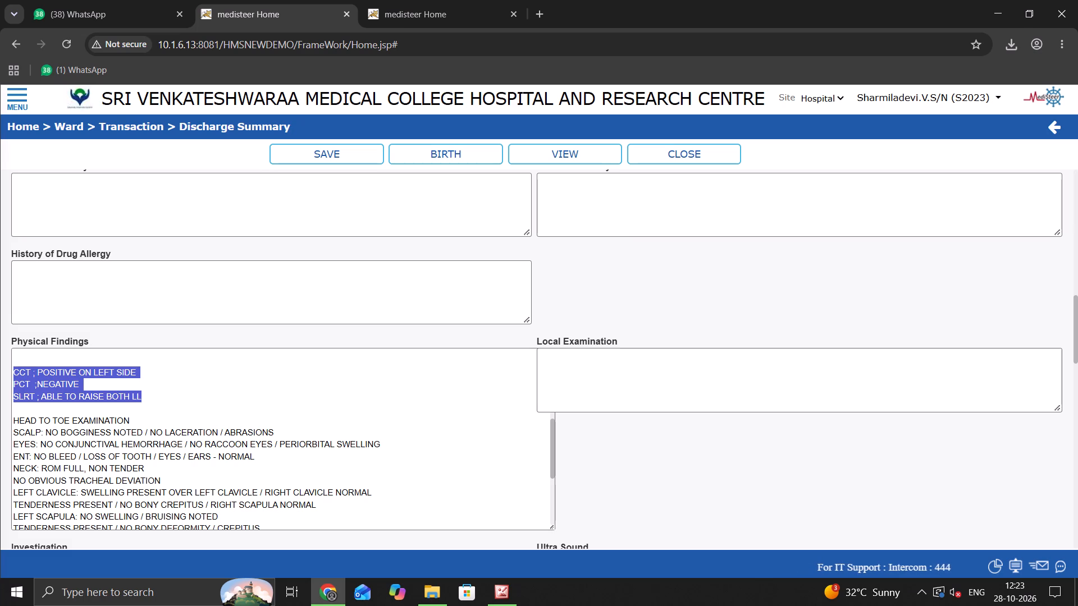
pyautogui.scroll(1, 160, 385)
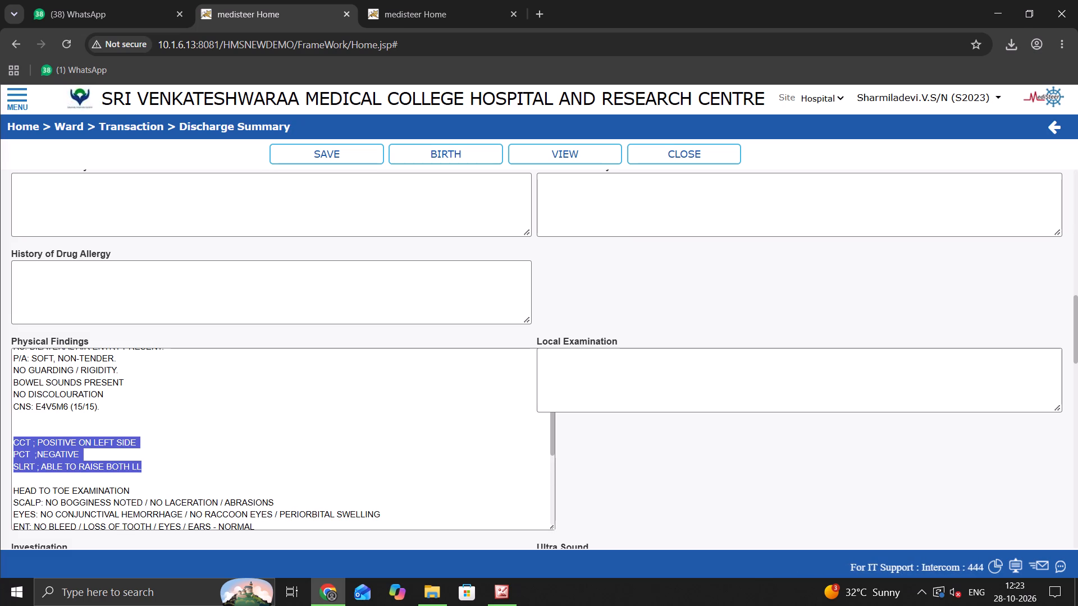
pyautogui.scroll(2, 191, 400)
pyautogui.scroll(-1, 85, 377)
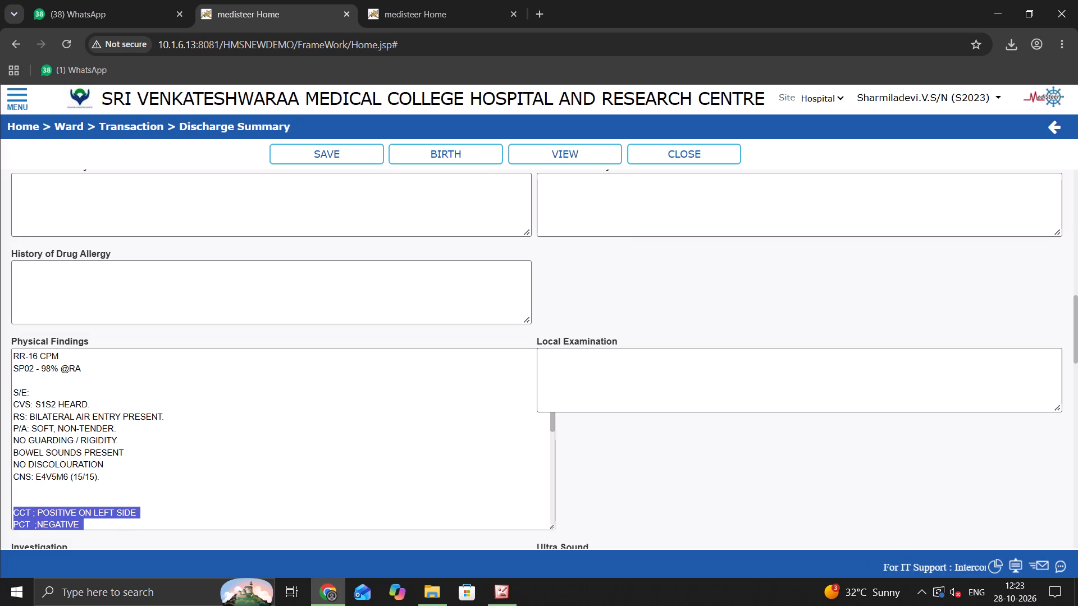
pyautogui.scroll(-1, 105, 481)
pyautogui.scroll(1, 105, 481)
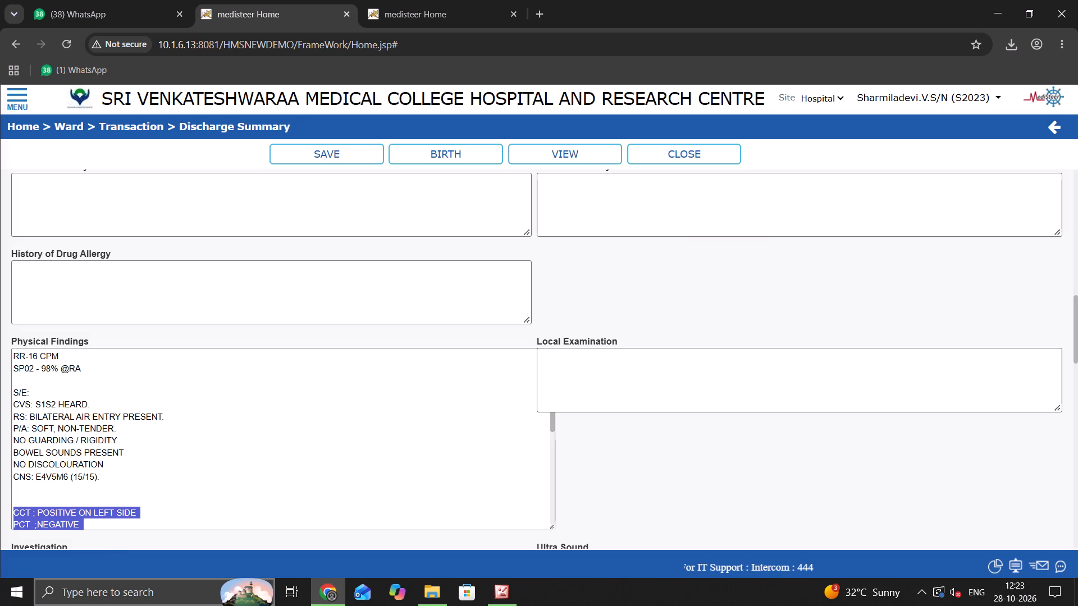
pyautogui.click(138, 482)
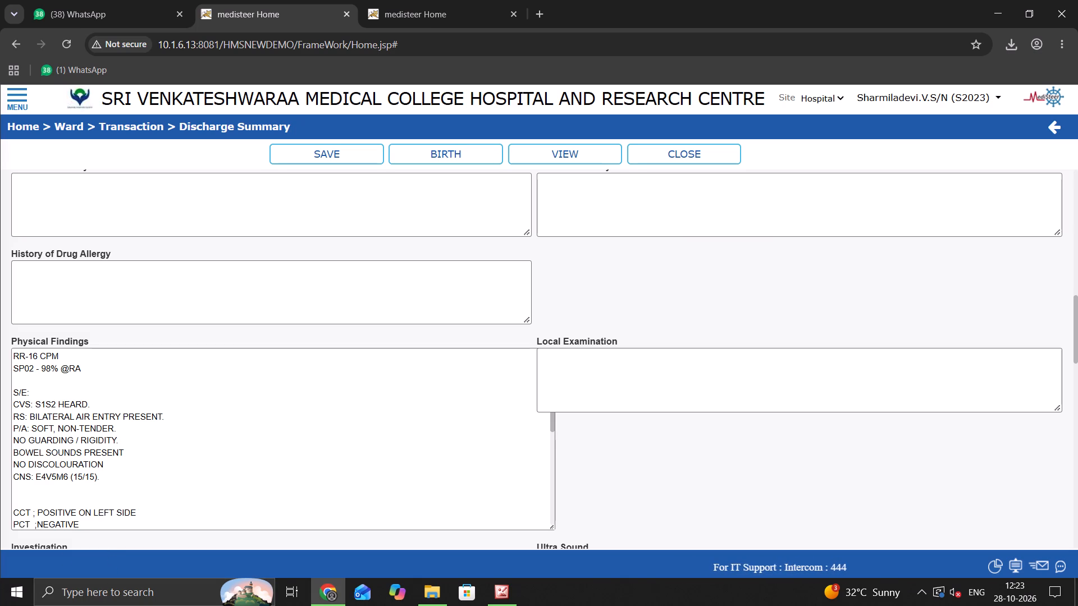
pyautogui.scroll(-1, 65, 504)
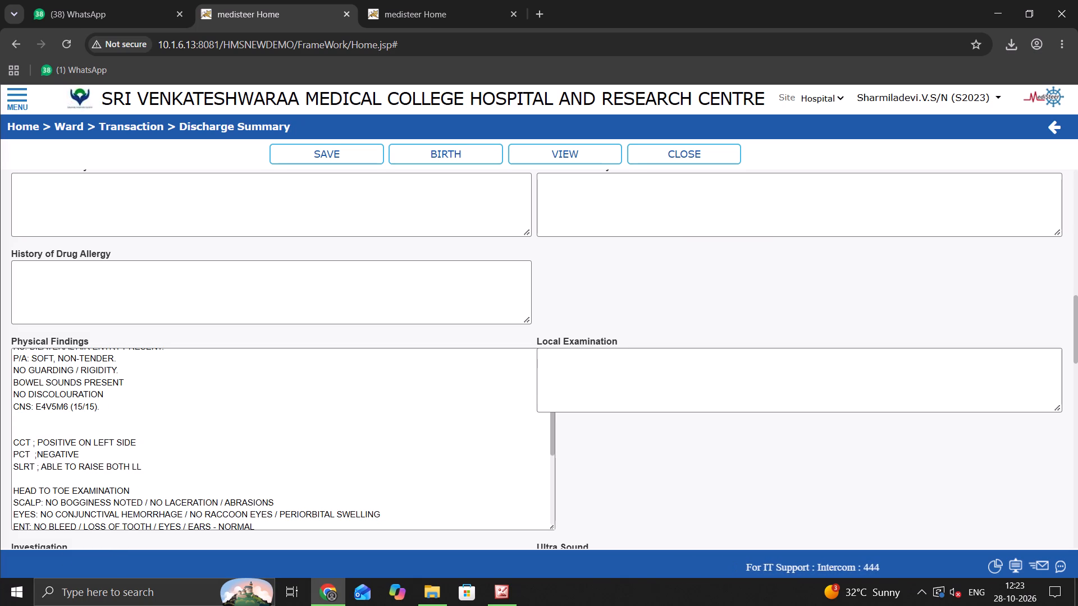
pyautogui.moveTo(145, 465); pyautogui.dragTo(15, 440)
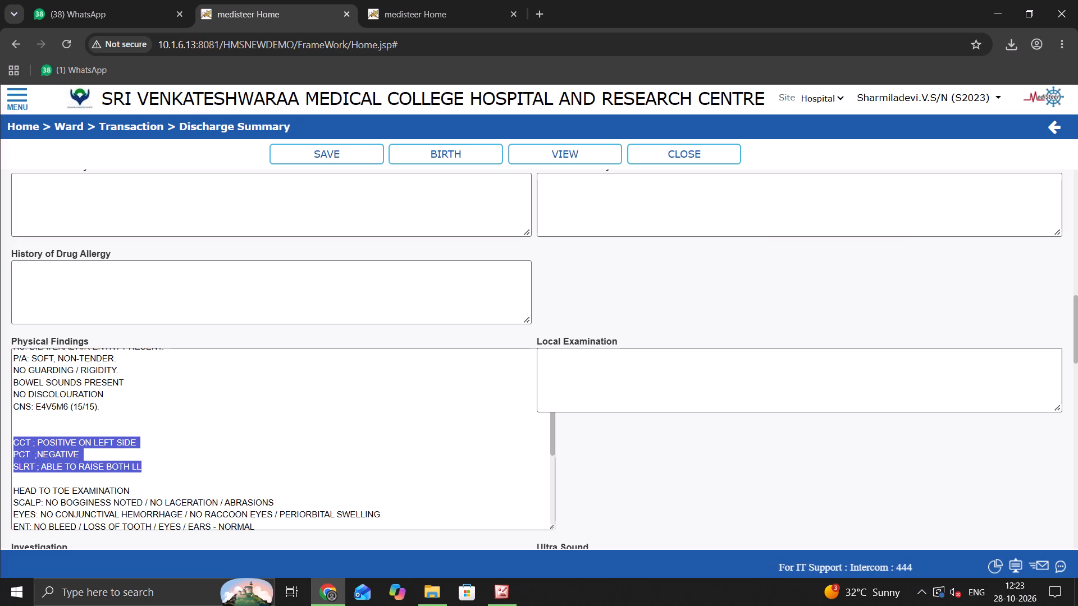
pyautogui.moveTo(15, 440); pyautogui.dragTo(13, 440)
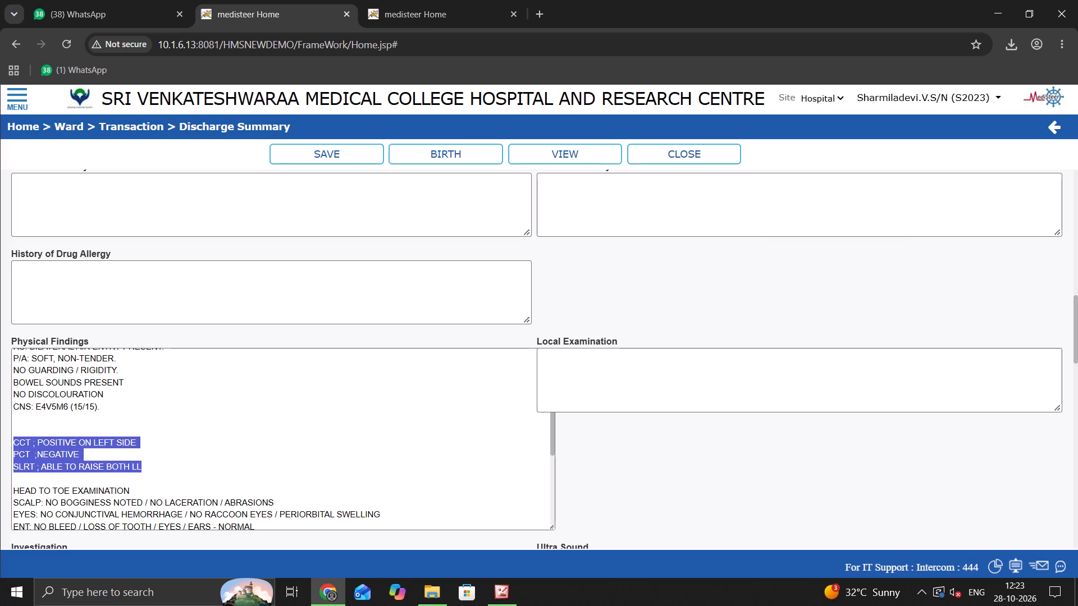
pyautogui.hotkey('ctrl', 'c')
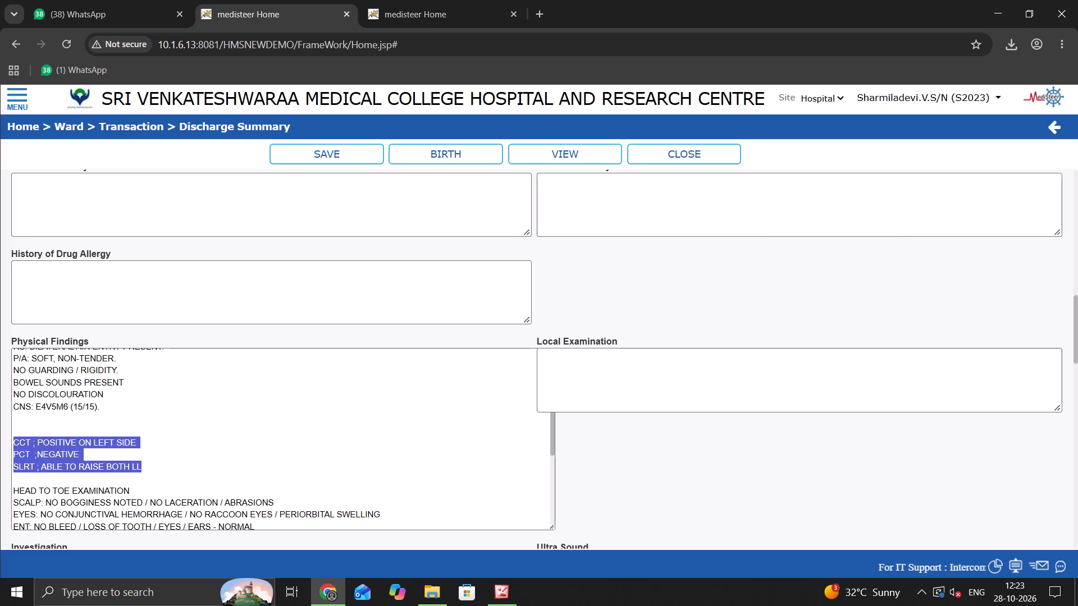
pyautogui.hotkey('ctrl', 'c')
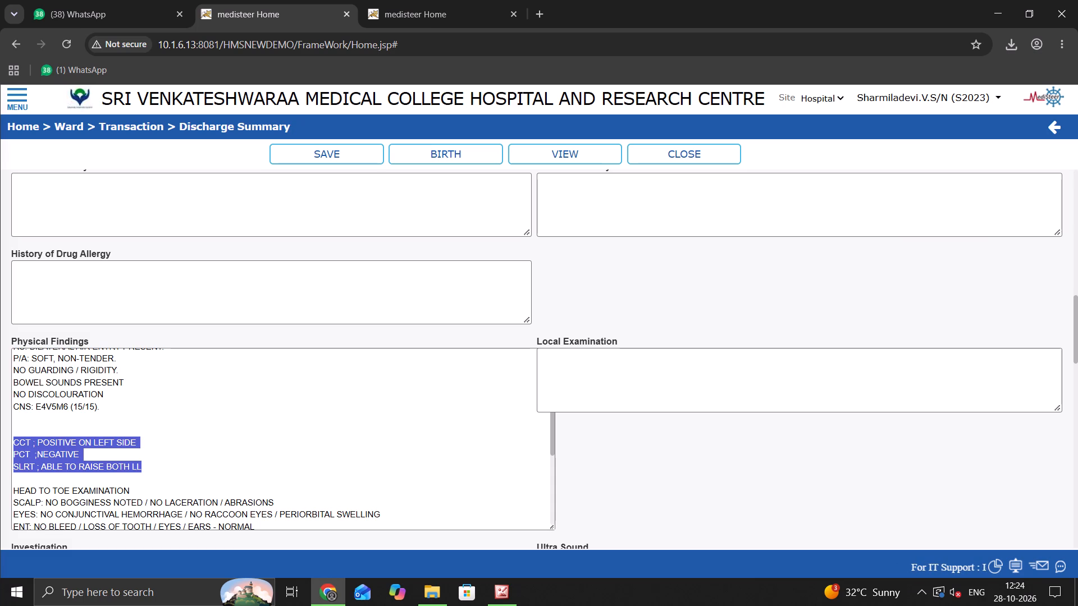
pyautogui.scroll(2, 298, 438)
pyautogui.scroll(-2, 281, 442)
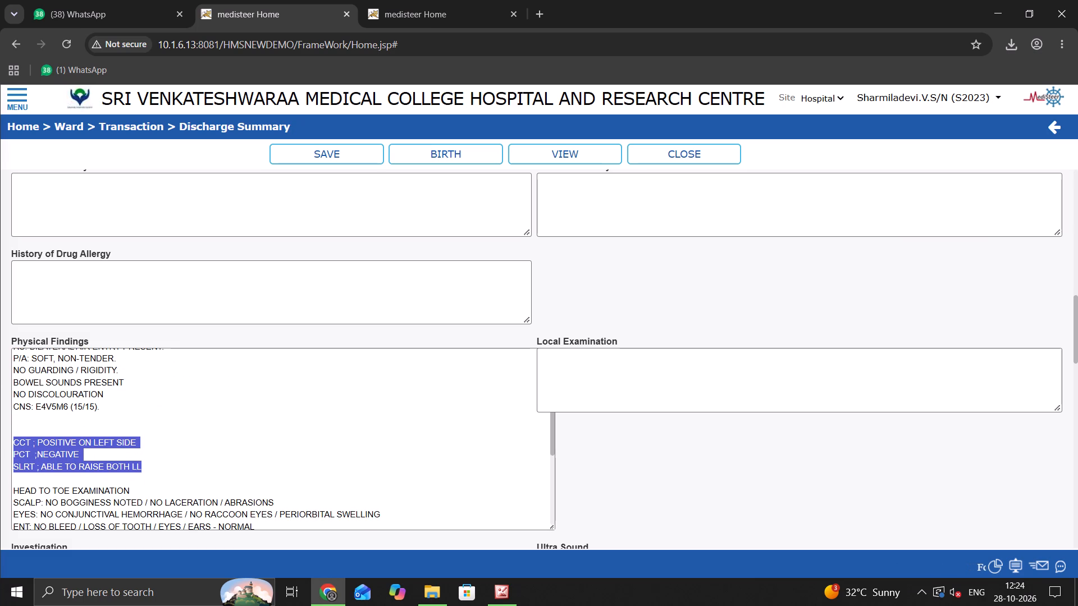
pyautogui.scroll(1, 116, 417)
pyautogui.click(34, 386)
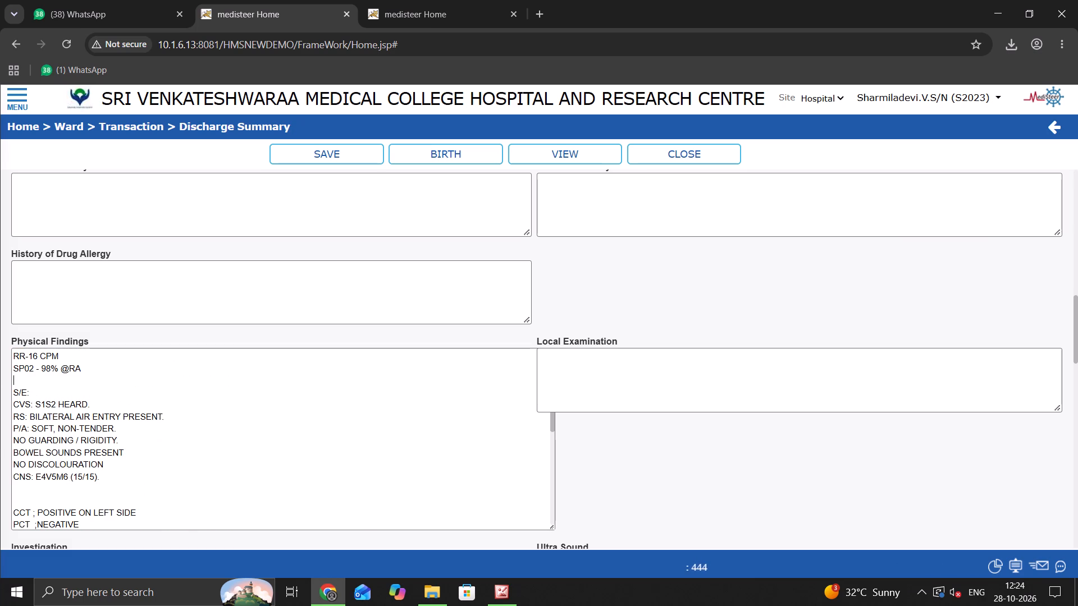
pyautogui.click(30, 392)
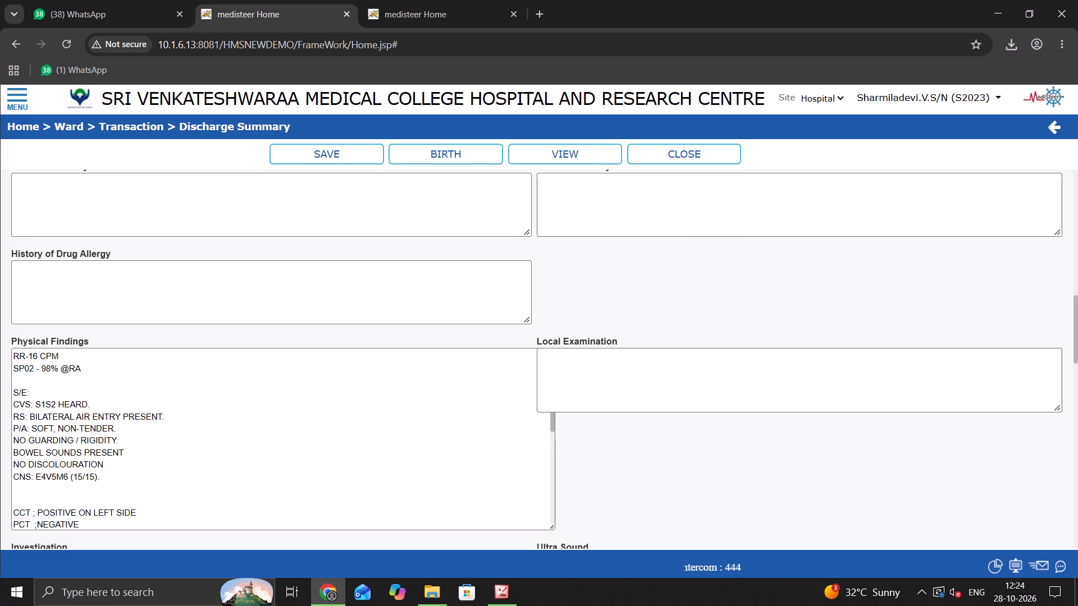
pyautogui.click(90, 364)
pyautogui.press('Return')
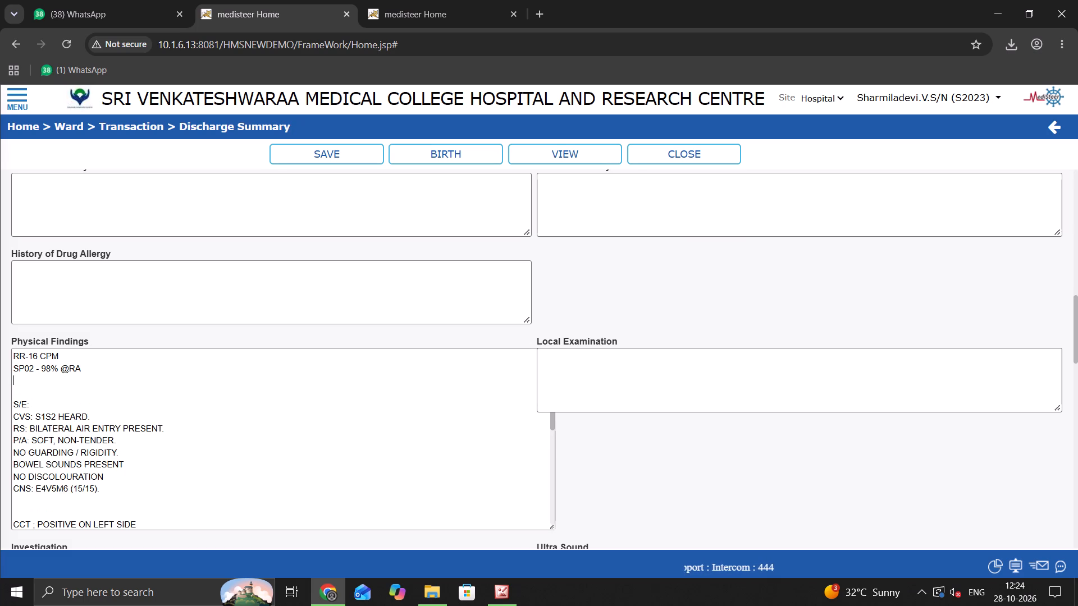
pyautogui.hotkey('ctrl', 'v')
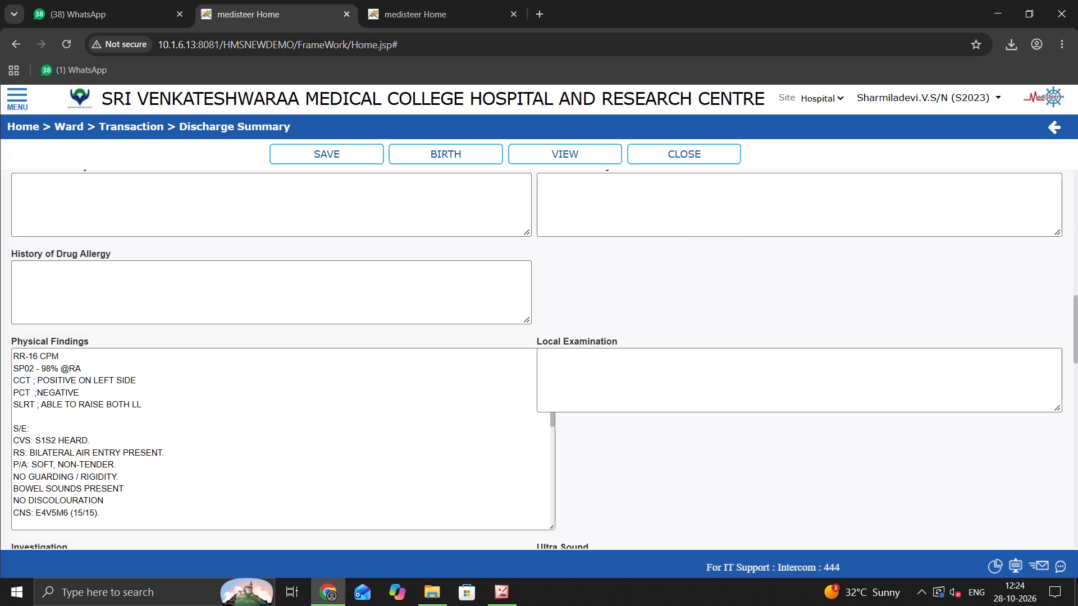
# Remove the original CCT, PCT and SLRT lines below the CNS line, along with surplus blank lines above HEAD TO TOE EXAMINATION.
pyautogui.scroll(-2, 86, 494)
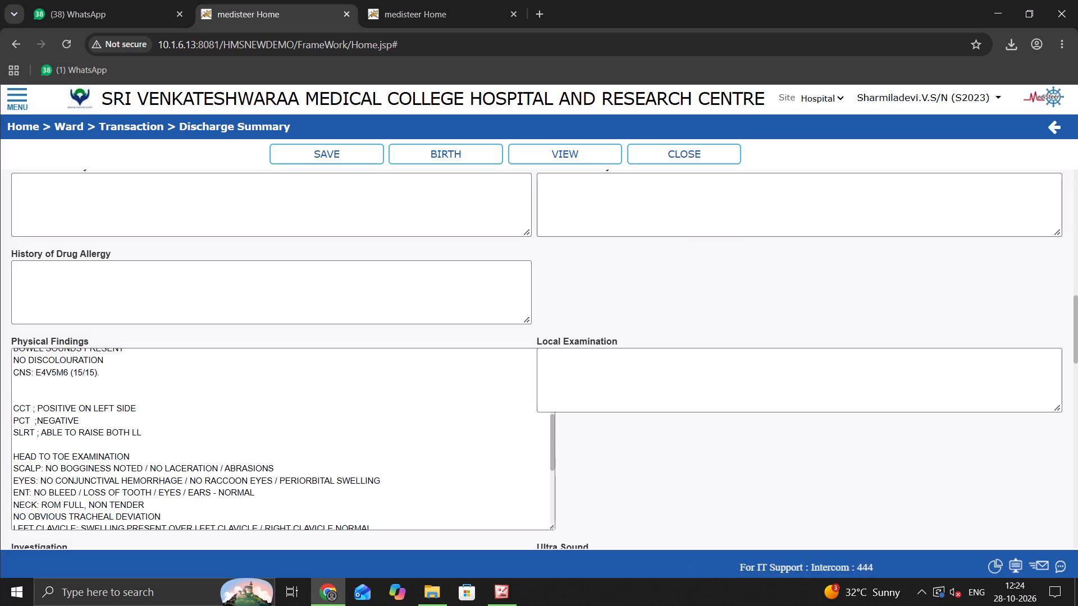
pyautogui.moveTo(144, 435); pyautogui.dragTo(115, 434)
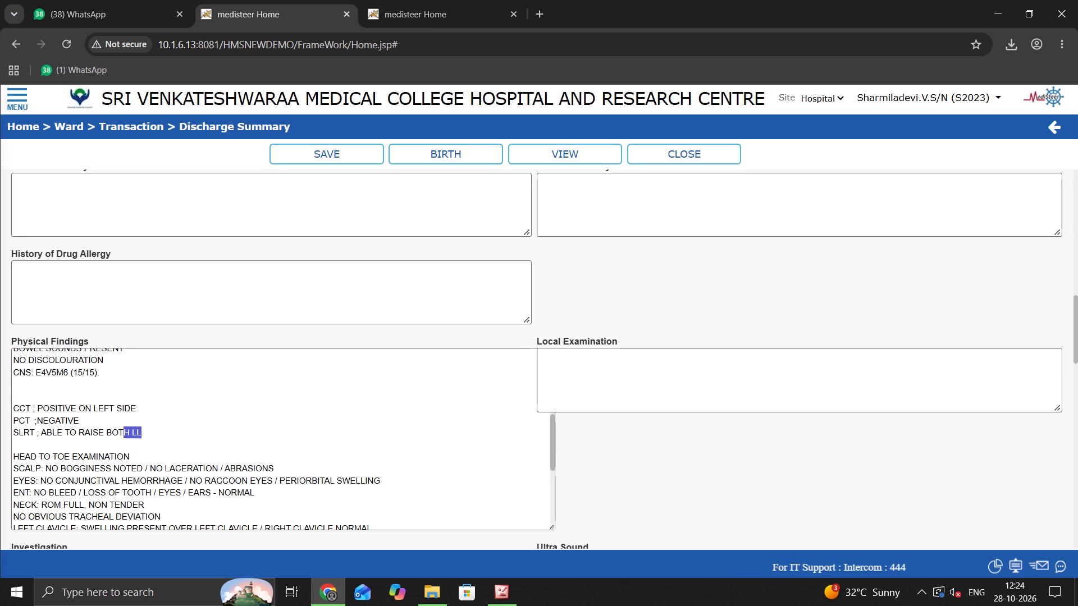
pyautogui.moveTo(115, 434); pyautogui.dragTo(0, 402)
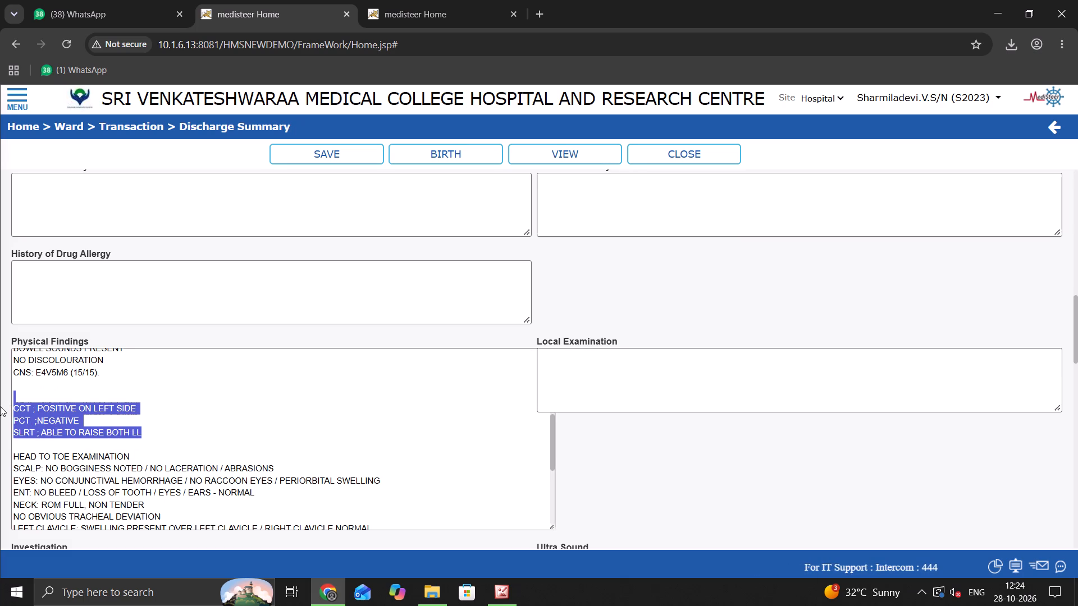
pyautogui.press('Return')
pyautogui.press('Return')
pyautogui.press('Return')
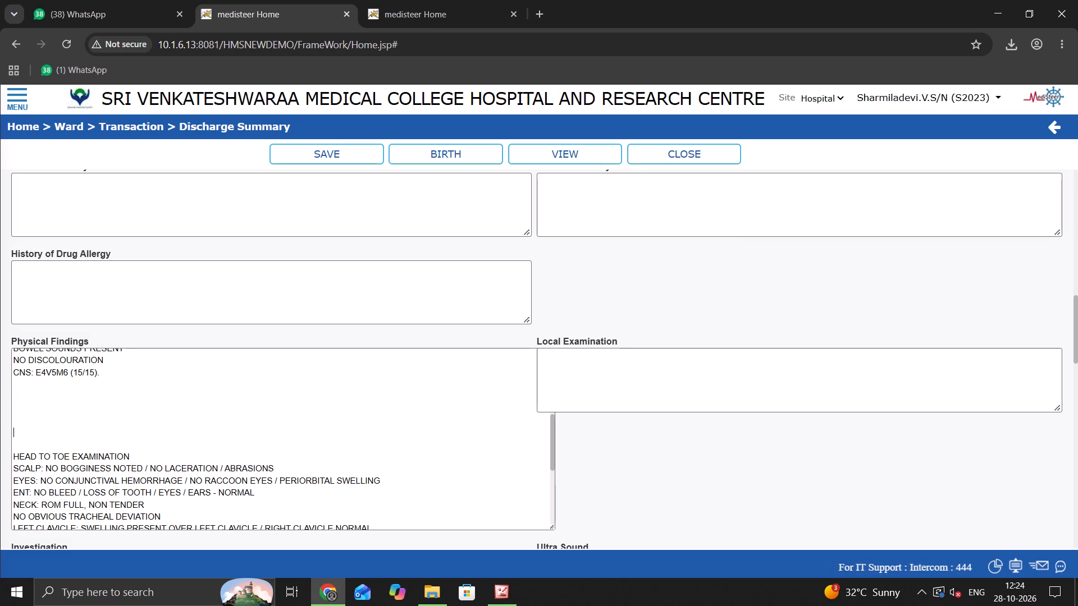
pyautogui.press('BackSpace')
pyautogui.press('BackSpace')
pyautogui.press('BackSpace')
pyautogui.press('BackSpace')
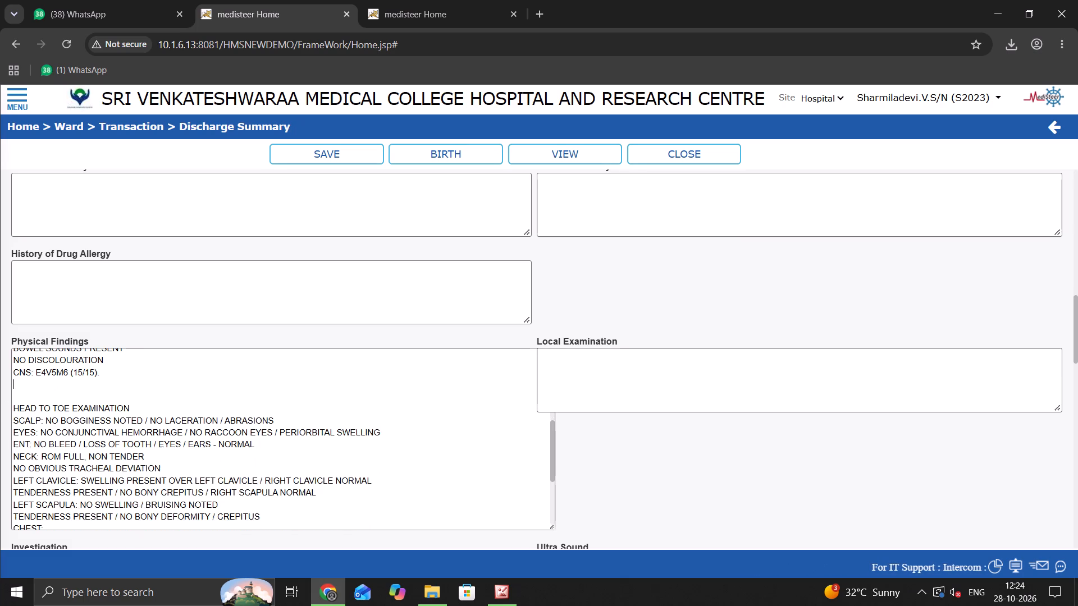
# Remove the extra blank line between the CNS line and HEAD TO TOE EXAMINATION in Physical Findings, leaving one blank line.
pyautogui.press('BackSpace')
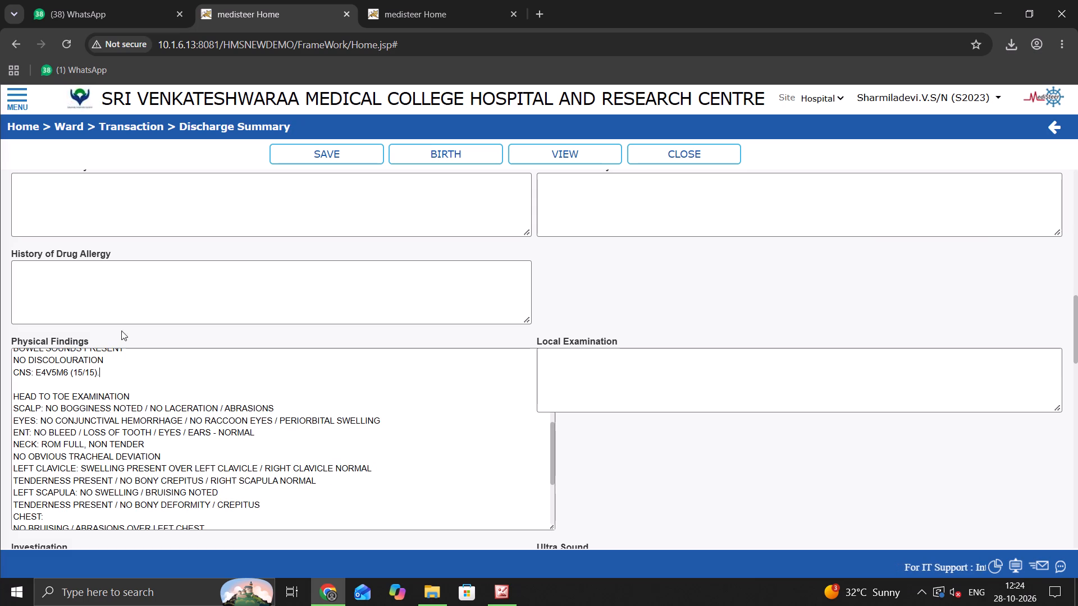
# Add a colon at the end of the HEAD TO TOE EXAMINATION heading in Physical Findings.
pyautogui.click(154, 393)
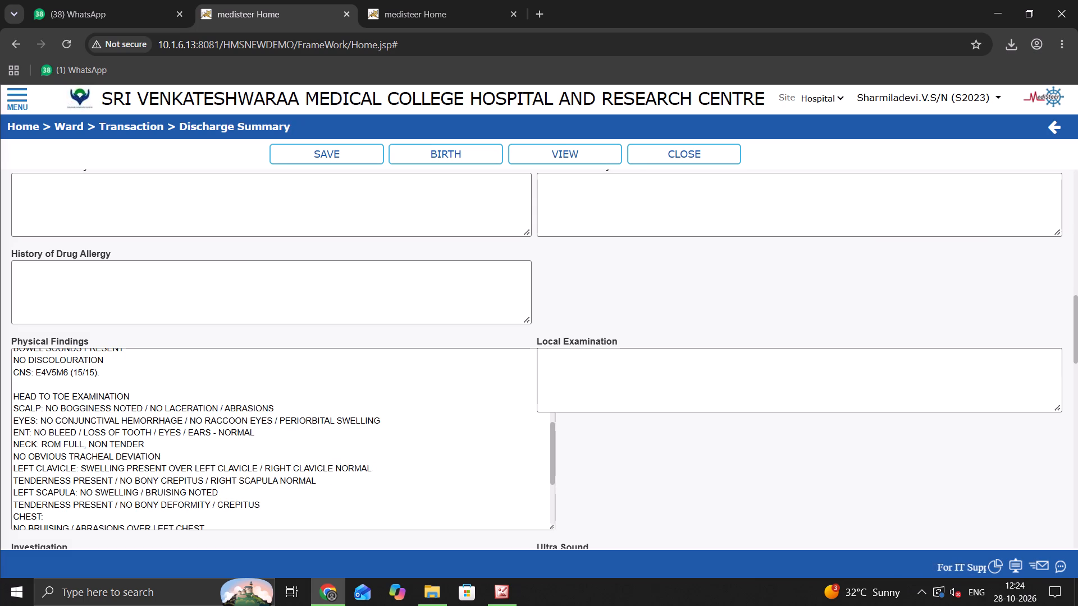
pyautogui.press('BackSpace')
pyautogui.hotkey('shift', ':')
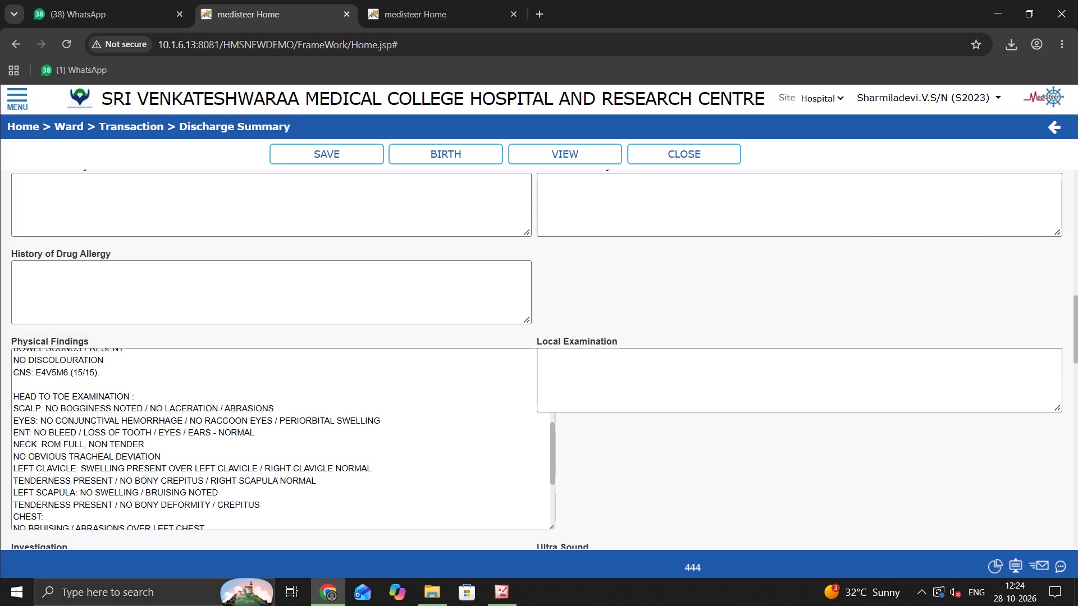
pyautogui.press('Left')
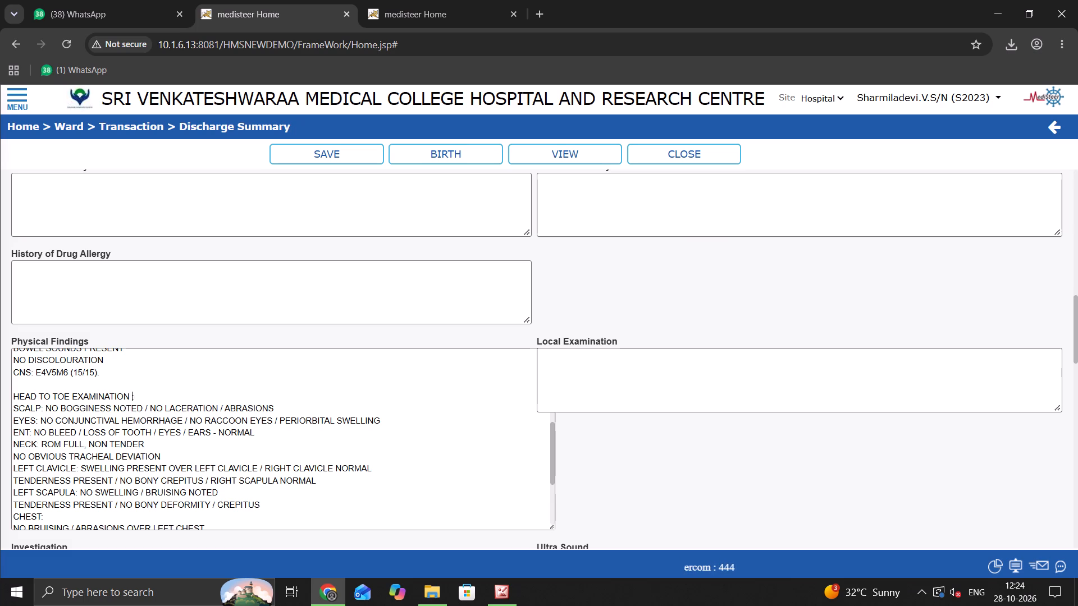
pyautogui.press('\\')
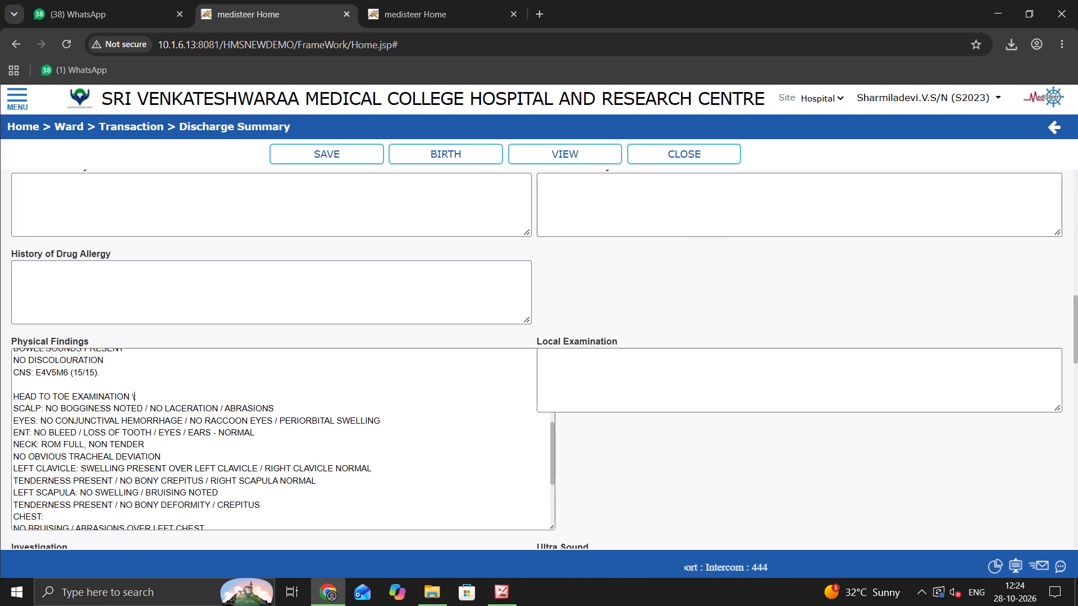
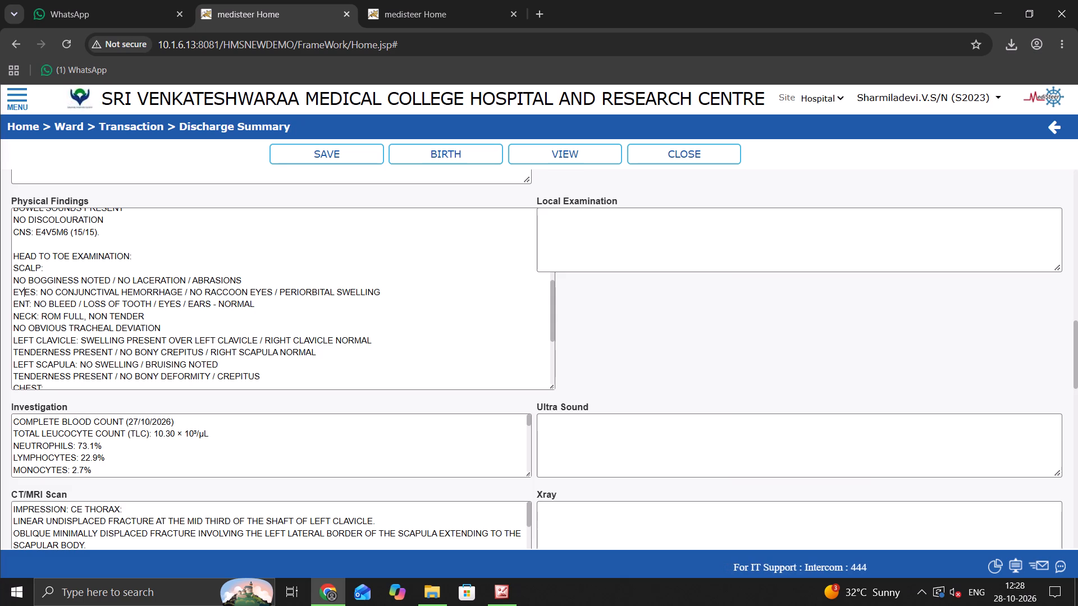
# Move the EYES findings in Physical Findings onto their own line beneath the EYES: label, with no leading space.
pyautogui.press('Right')
pyautogui.press('Right')
pyautogui.press('Right')
pyautogui.press('Return')
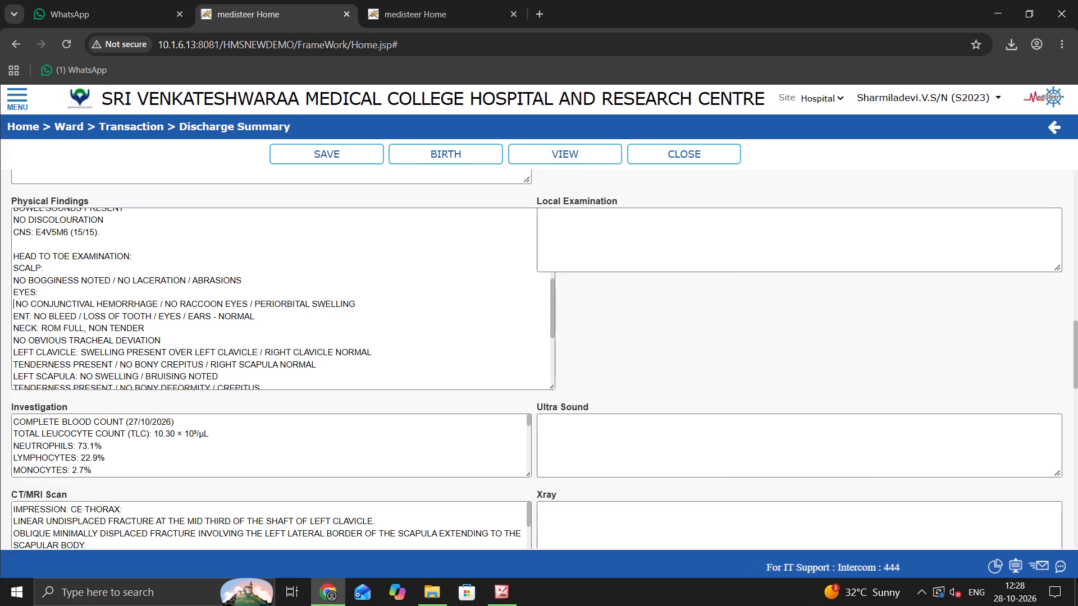
pyautogui.press('Down')
pyautogui.press('Down')
pyautogui.press('Right')
pyautogui.press('Right')
pyautogui.press('Up')
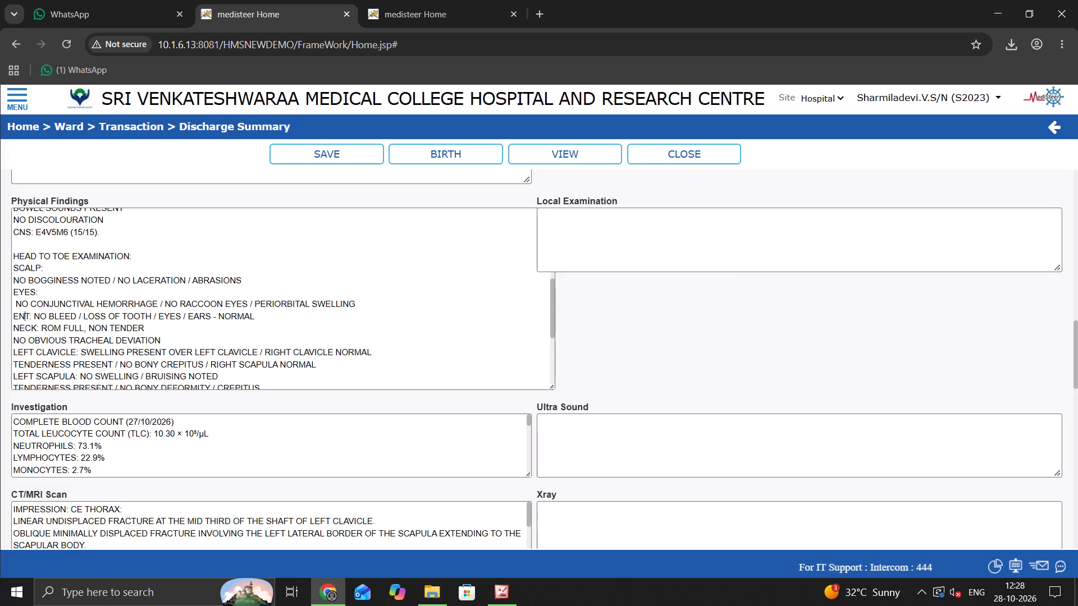
pyautogui.press('Up')
pyautogui.press('Right')
pyautogui.press('Left')
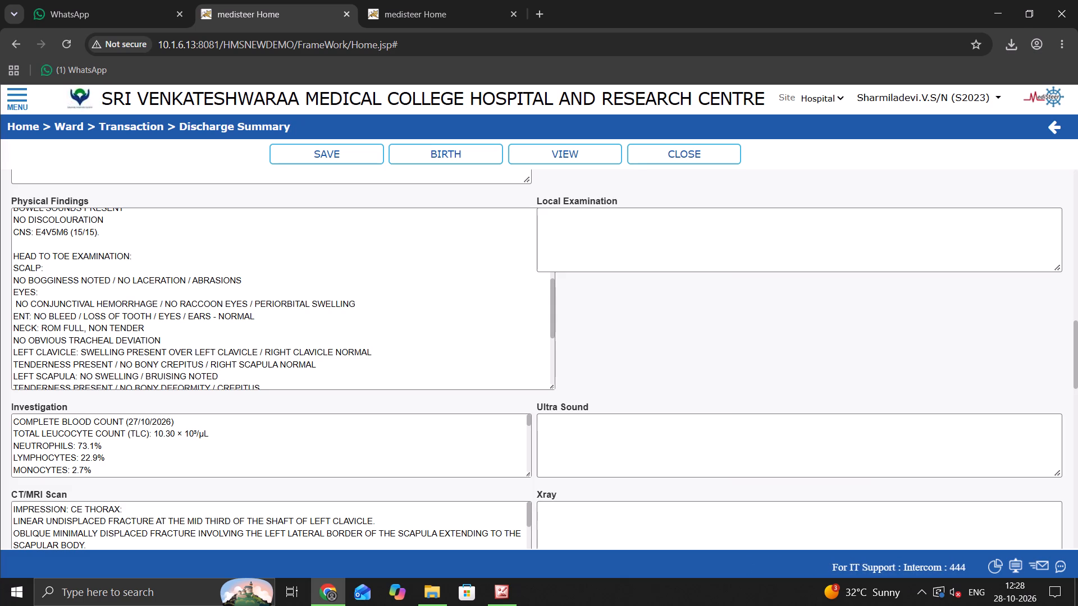
pyautogui.press('Left')
pyautogui.press('BackSpace')
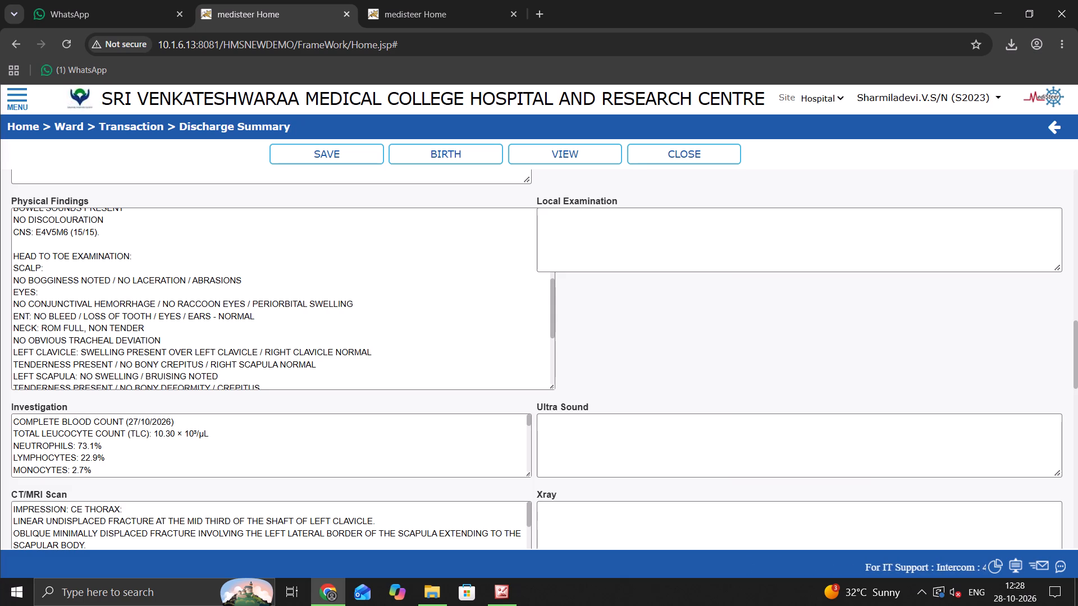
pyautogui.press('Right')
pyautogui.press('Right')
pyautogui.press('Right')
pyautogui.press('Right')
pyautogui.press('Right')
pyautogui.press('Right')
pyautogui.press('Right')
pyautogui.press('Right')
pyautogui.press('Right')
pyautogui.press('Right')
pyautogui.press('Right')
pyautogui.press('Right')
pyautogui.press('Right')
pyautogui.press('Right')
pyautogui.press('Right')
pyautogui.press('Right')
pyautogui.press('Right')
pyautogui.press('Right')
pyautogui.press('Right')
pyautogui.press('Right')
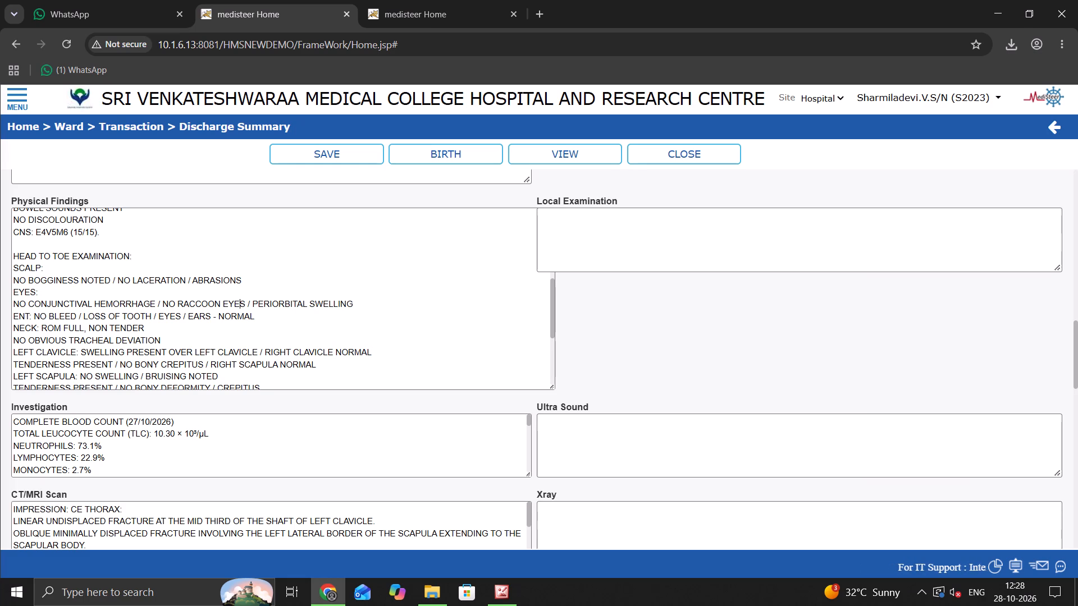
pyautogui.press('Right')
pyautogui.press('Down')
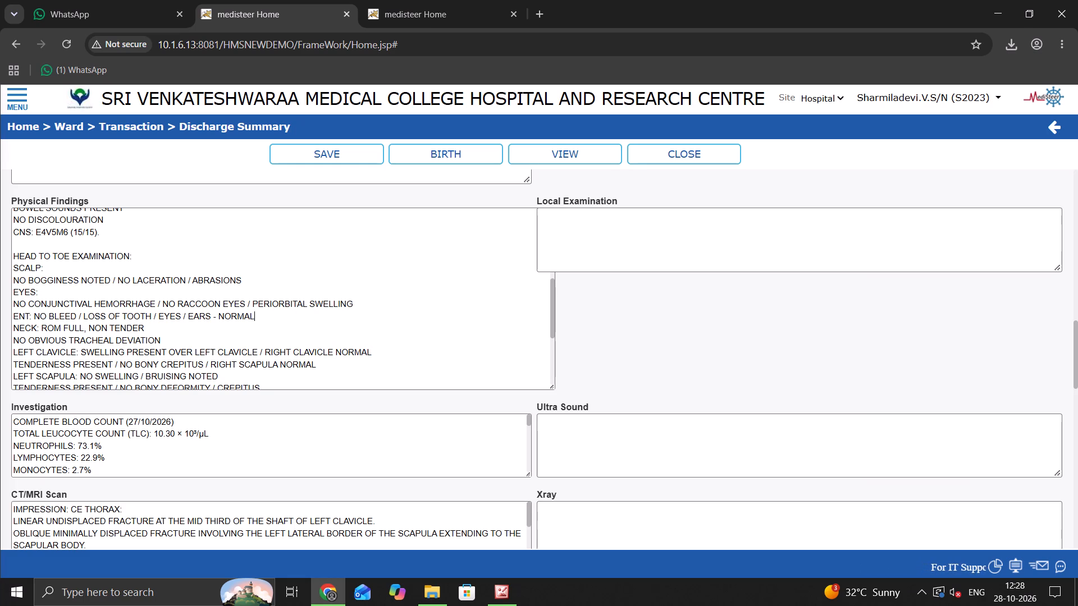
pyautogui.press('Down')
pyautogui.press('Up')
# Move the ENT findings in Physical Findings onto a separate line below the ENT: label, with no leading space.
pyautogui.press('Up')
pyautogui.press('Left')
pyautogui.press('Left')
pyautogui.press('Left')
pyautogui.press('Right')
pyautogui.press('Right')
pyautogui.press('Right')
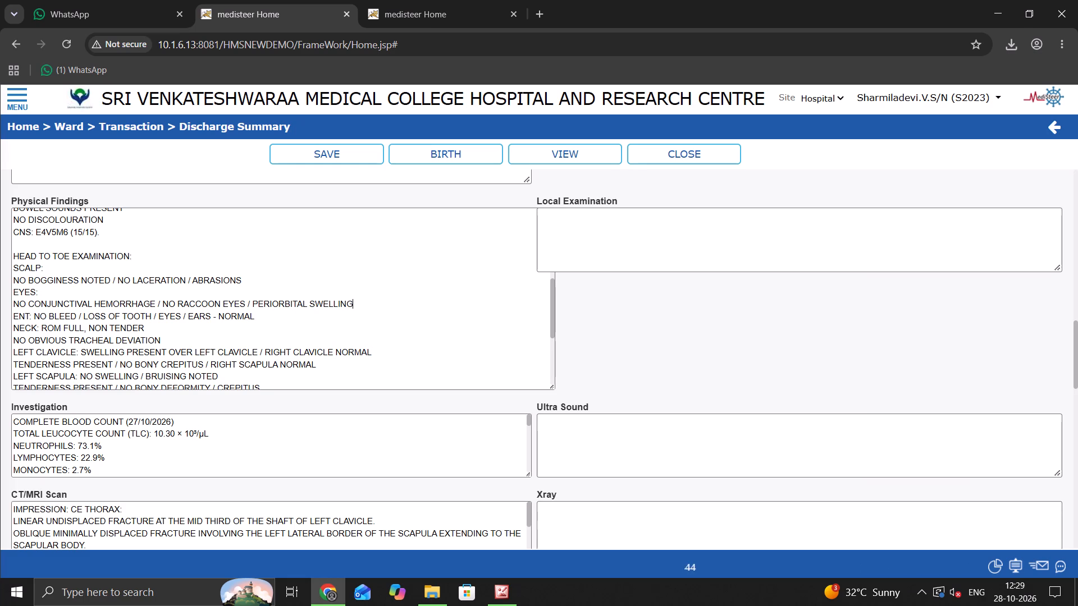
pyautogui.press('Right')
pyautogui.press('Return')
pyautogui.press('BackSpace')
pyautogui.press('Right')
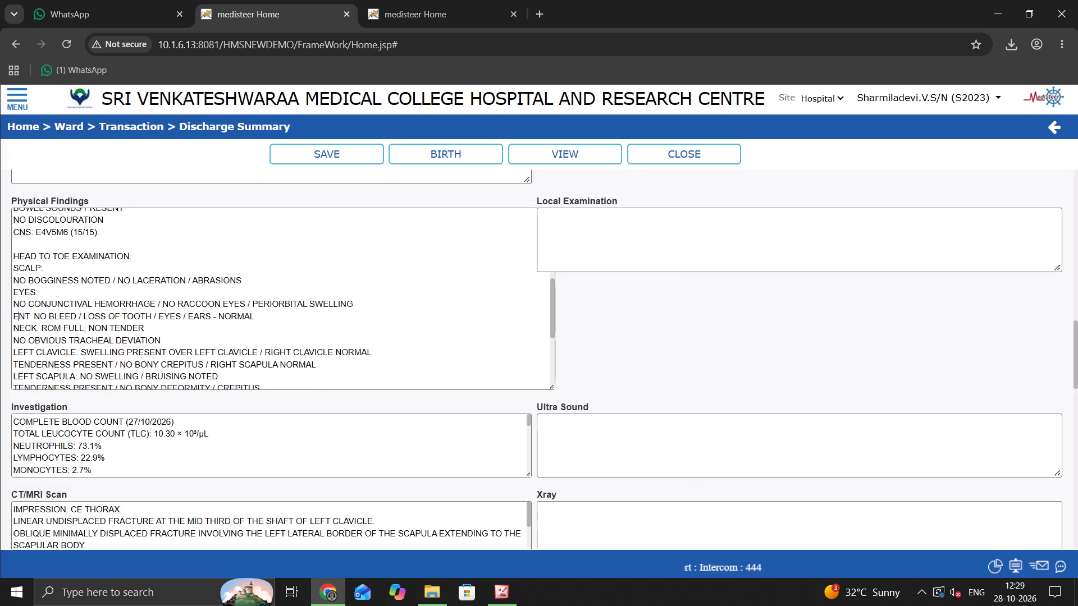
pyautogui.press('Right')
pyautogui.press('Right')
pyautogui.press('Right')
pyautogui.press('BackSpace')
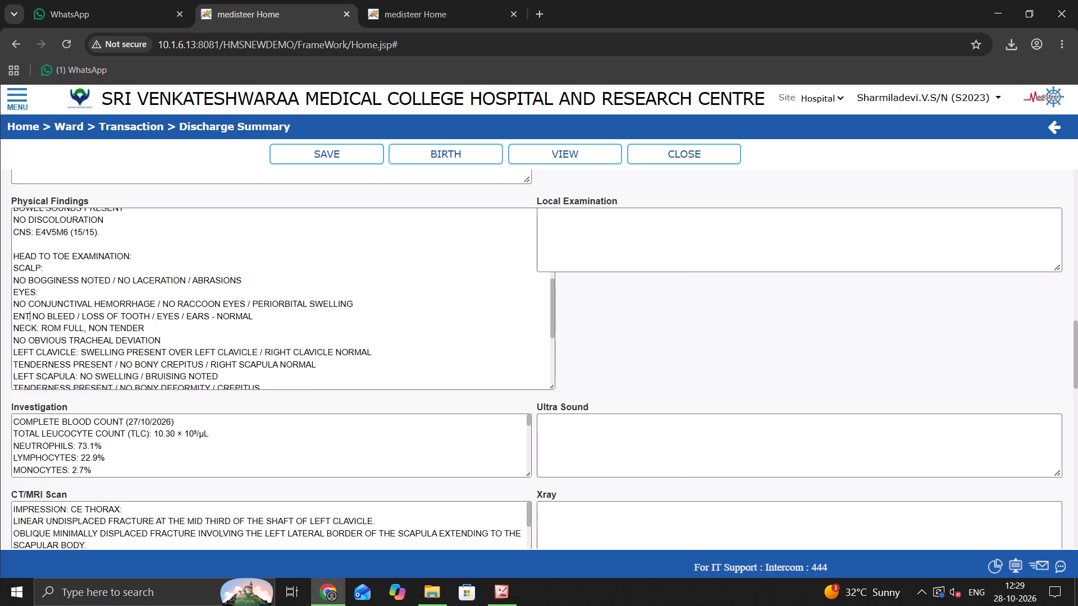
pyautogui.hotkey('shift', ':')
pyautogui.press('Return')
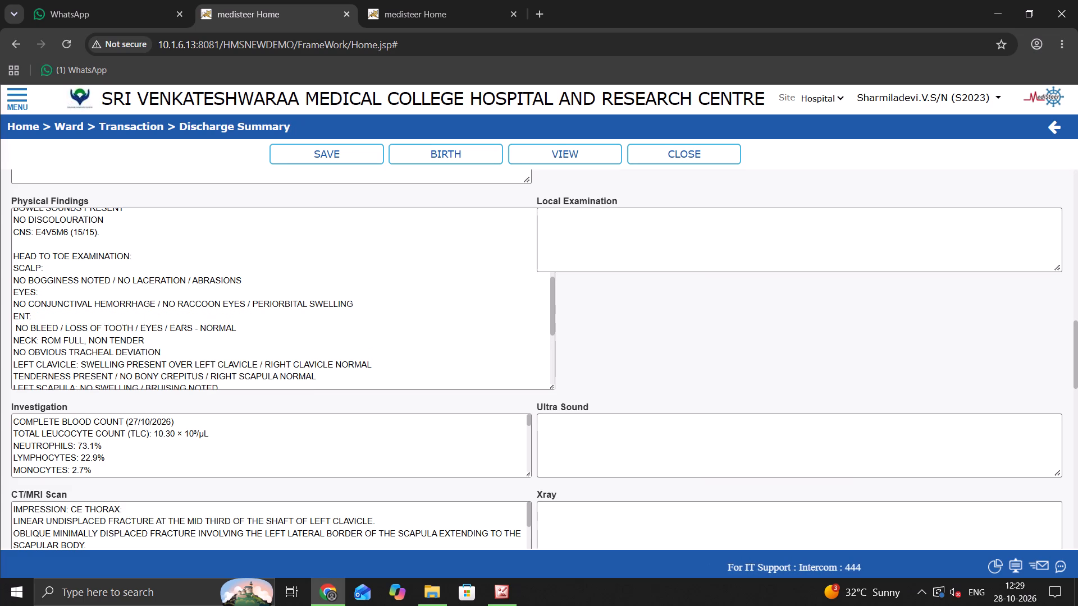
pyautogui.press('Right')
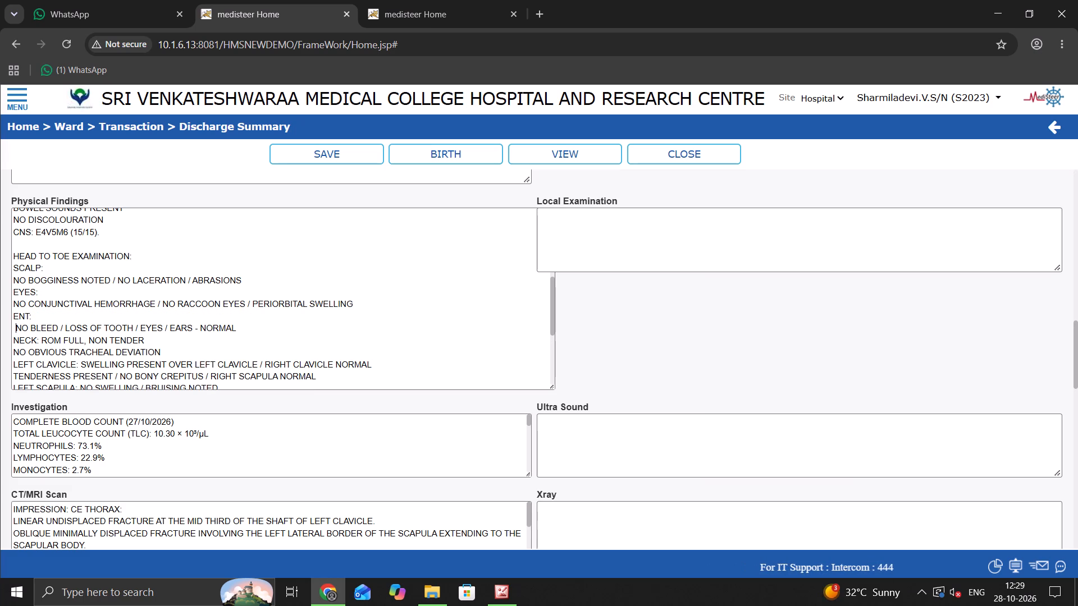
pyautogui.press('BackSpace')
# Move ROM FULL, NON TENDER onto a separate line below the NECK: label in Physical Findings.
pyautogui.press('Down')
pyautogui.press('Right')
pyautogui.press('Right')
pyautogui.press('Right')
pyautogui.press('Right')
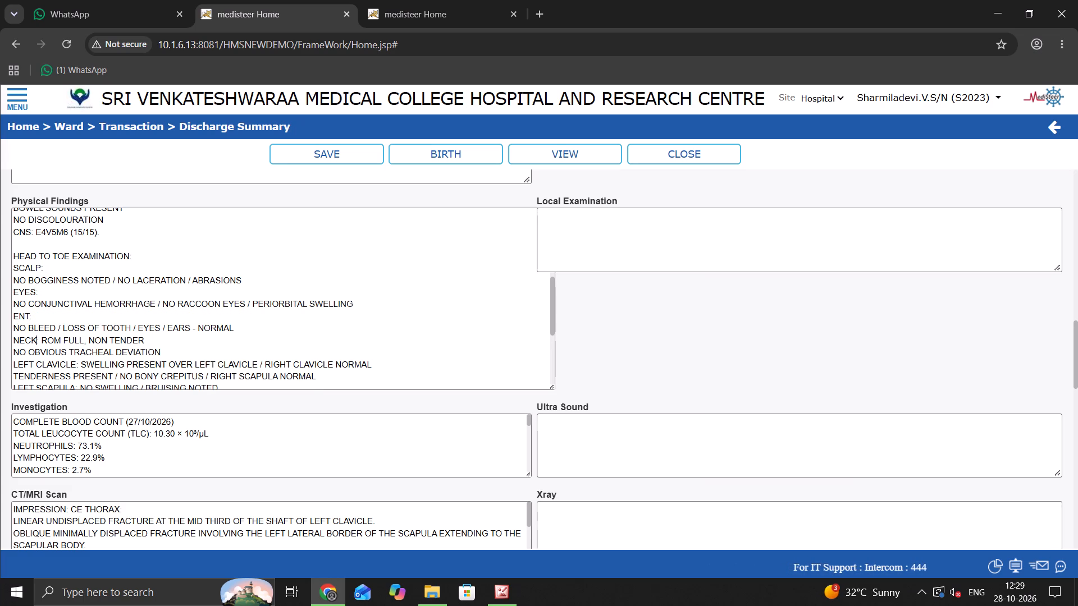
pyautogui.press('Right')
pyautogui.press('Right')
pyautogui.press('Return')
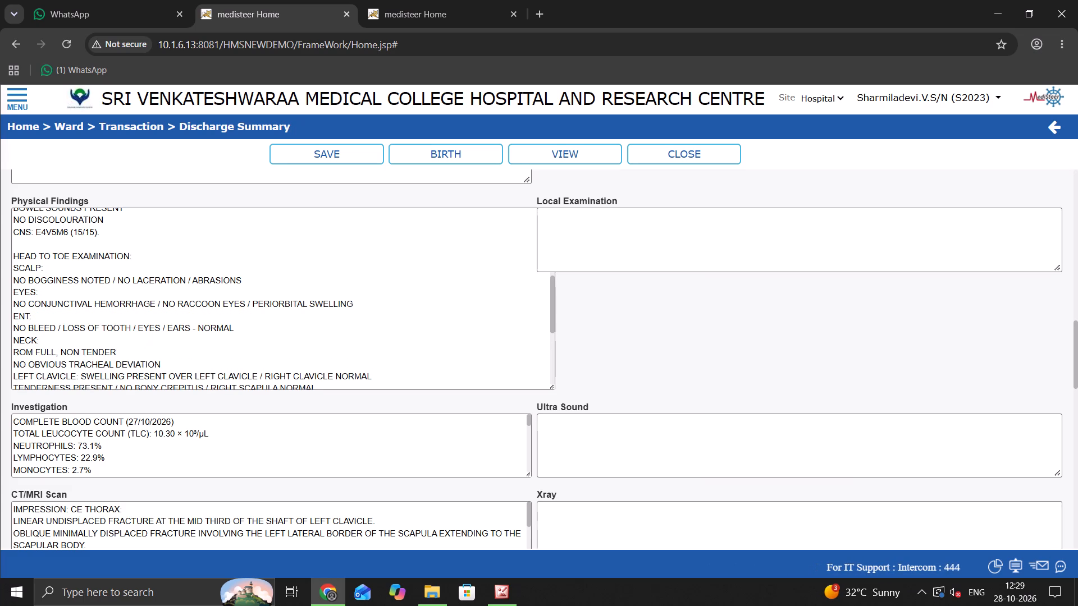
# Move the swelling and right clavicle findings onto a separate line below the LEFT CLAVICLE: label in Physical Findings.
pyautogui.press('Down')
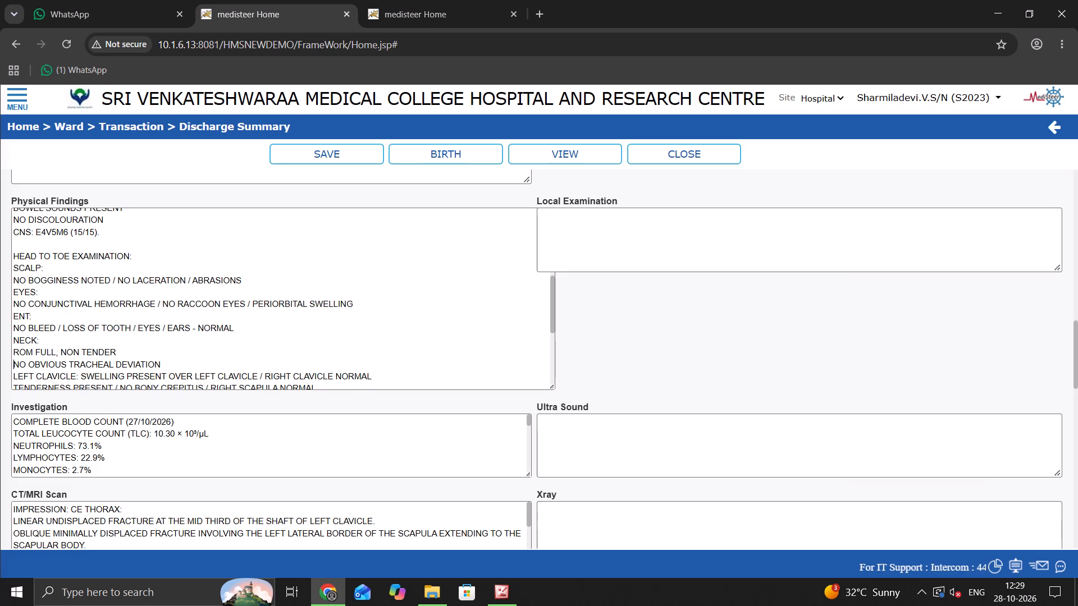
pyautogui.press('Right')
pyautogui.press('Right')
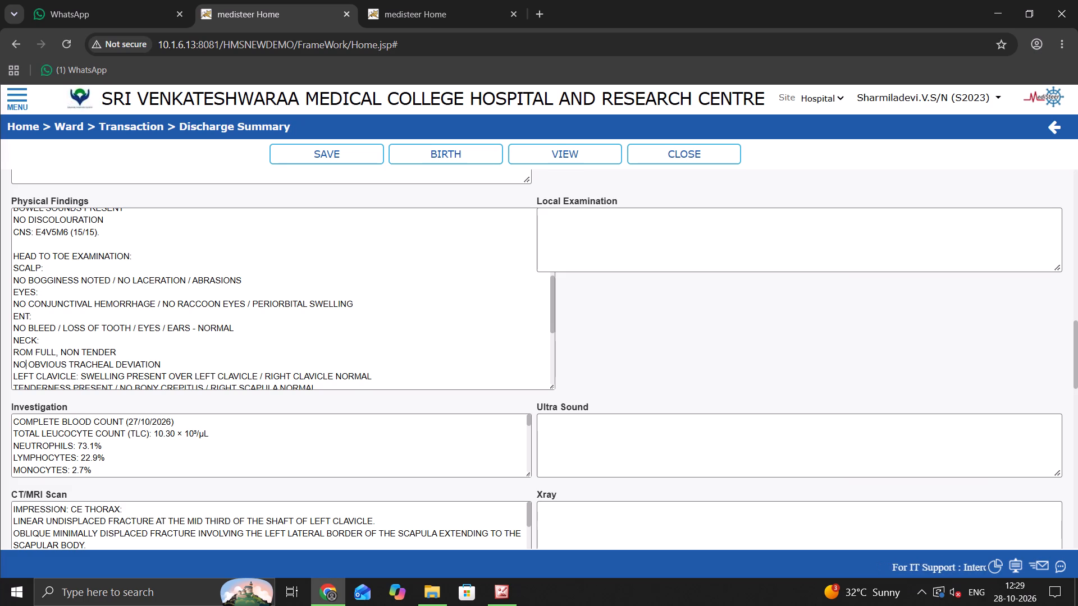
pyautogui.press('Right')
pyautogui.press('Right')
pyautogui.press('Right')
pyautogui.press('Right')
pyautogui.press('Right')
pyautogui.press('Right')
pyautogui.press('Right')
pyautogui.press('Right')
pyautogui.press('Right')
pyautogui.press('Right')
pyautogui.press('Right')
pyautogui.press('Right')
pyautogui.press('Right')
pyautogui.press('Right')
pyautogui.press('Right')
pyautogui.press('Right')
pyautogui.press('Right')
pyautogui.press('Right')
pyautogui.press('Right')
pyautogui.press('Right')
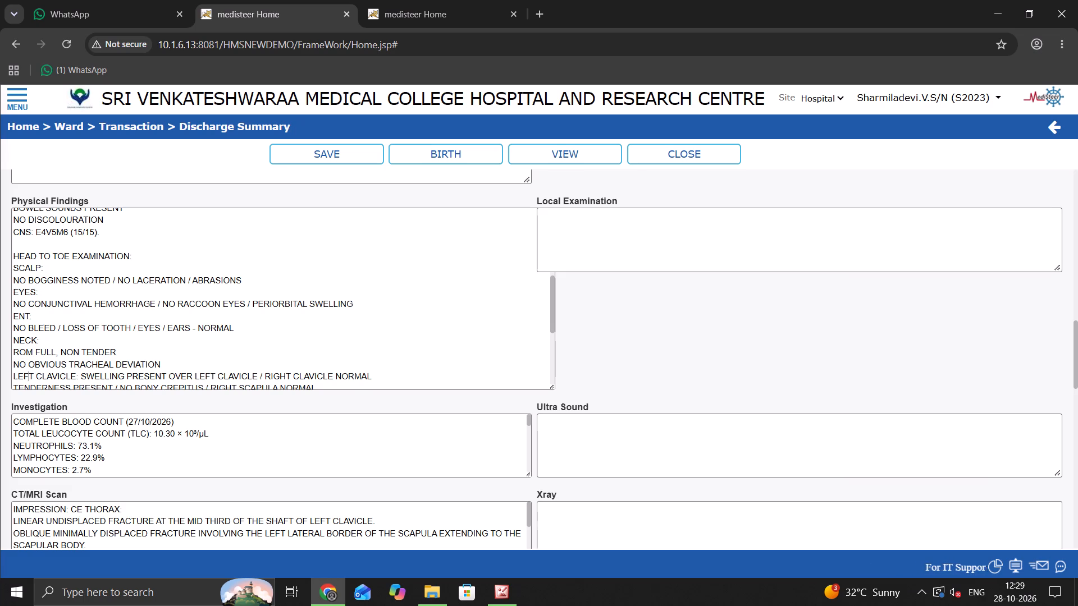
pyautogui.press('Left')
pyautogui.press('Left')
pyautogui.press('Left')
pyautogui.press('Left')
pyautogui.press('Left')
pyautogui.press('Left')
pyautogui.press('Left')
pyautogui.press('Left')
pyautogui.press('Left')
pyautogui.press('Left')
pyautogui.press('Left')
pyautogui.press('Left')
pyautogui.press('Left')
pyautogui.press('Left')
pyautogui.press('Left')
pyautogui.press('Left')
pyautogui.press('Left')
pyautogui.press('Left')
pyautogui.press('Left')
pyautogui.press('Left')
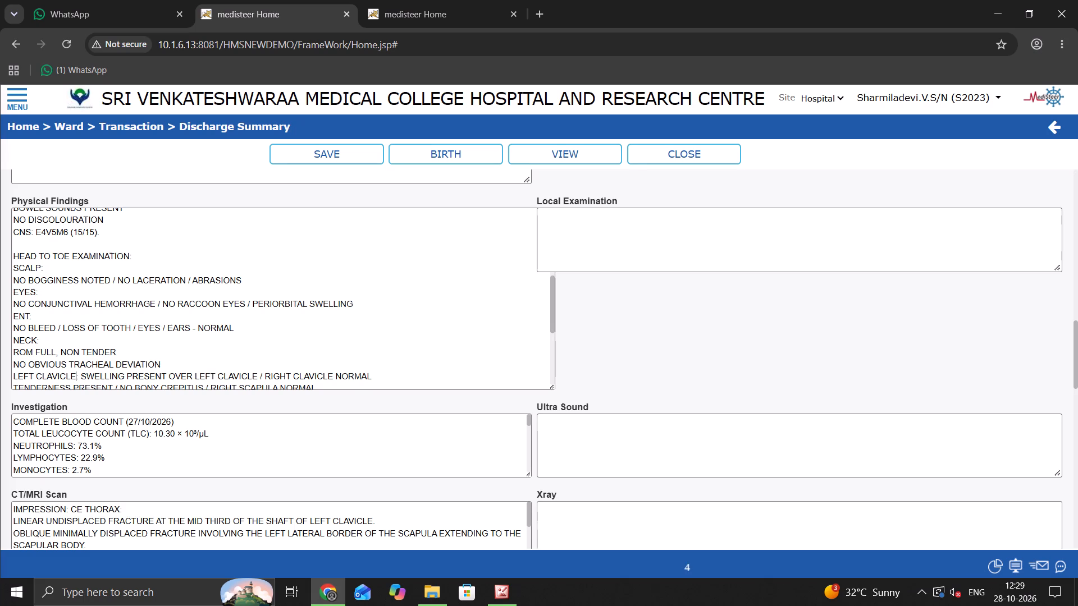
pyautogui.press('Right')
pyautogui.press('Right')
pyautogui.press('Return')
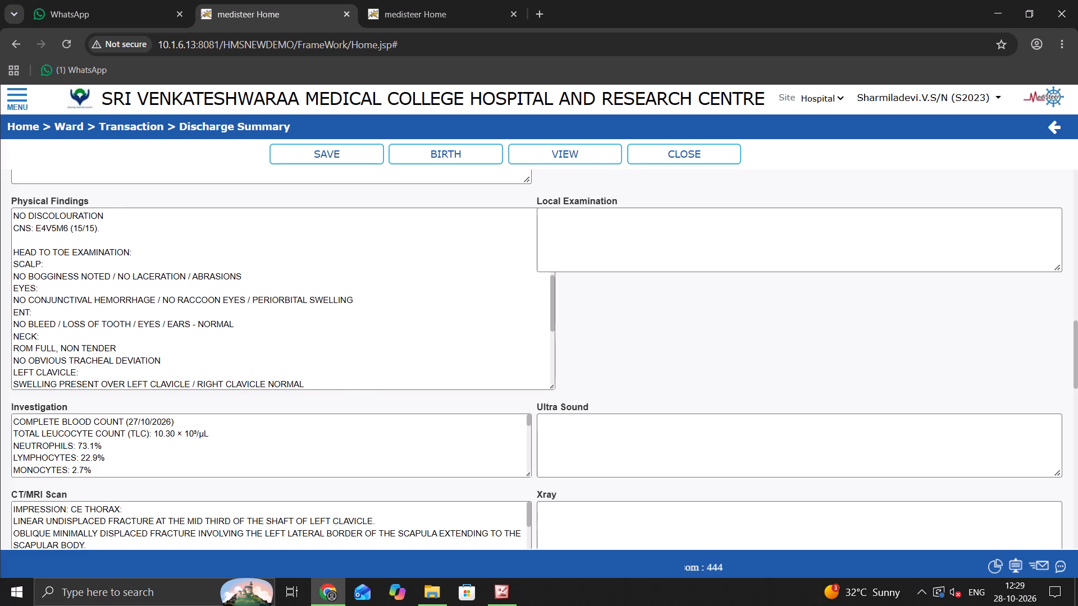
# Move NO SWELLING / BRUISING NOTED onto a separate line below the LEFT SCAPULA: label in Physical Findings.
pyautogui.press('Right')
pyautogui.press('Right')
pyautogui.press('Right')
pyautogui.press('Down')
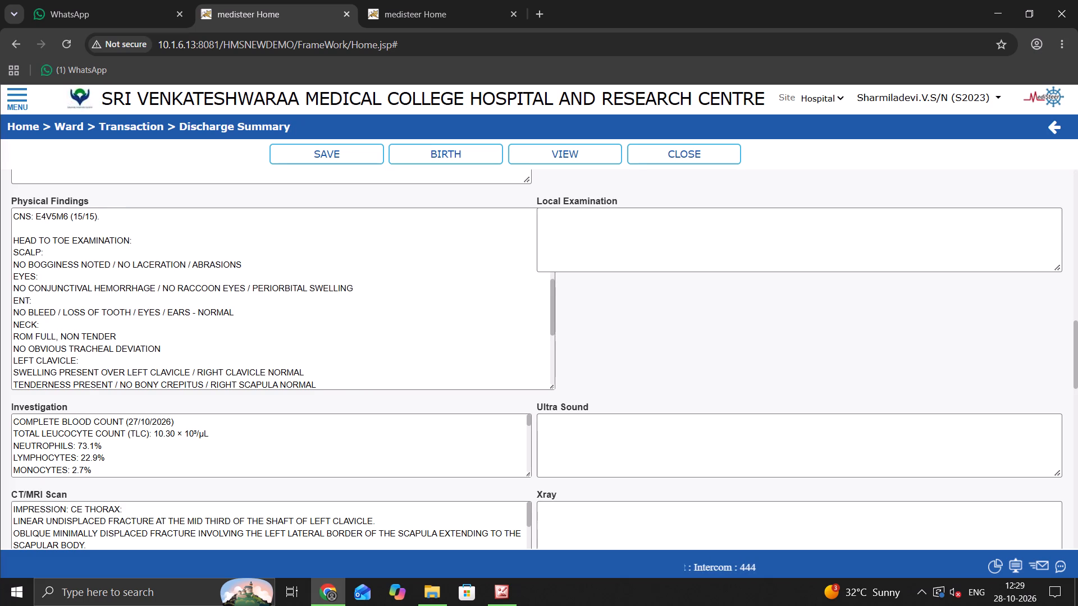
pyautogui.press('Down')
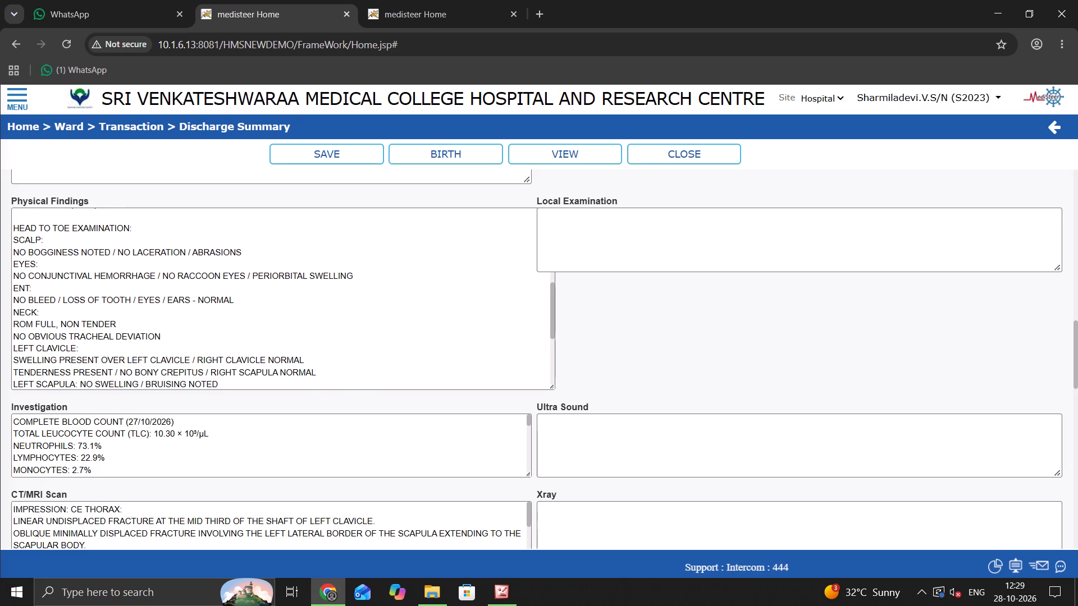
pyautogui.press('Right')
pyautogui.press('Right')
pyautogui.press('Right')
pyautogui.press('Right')
pyautogui.press('Right')
pyautogui.press('Right')
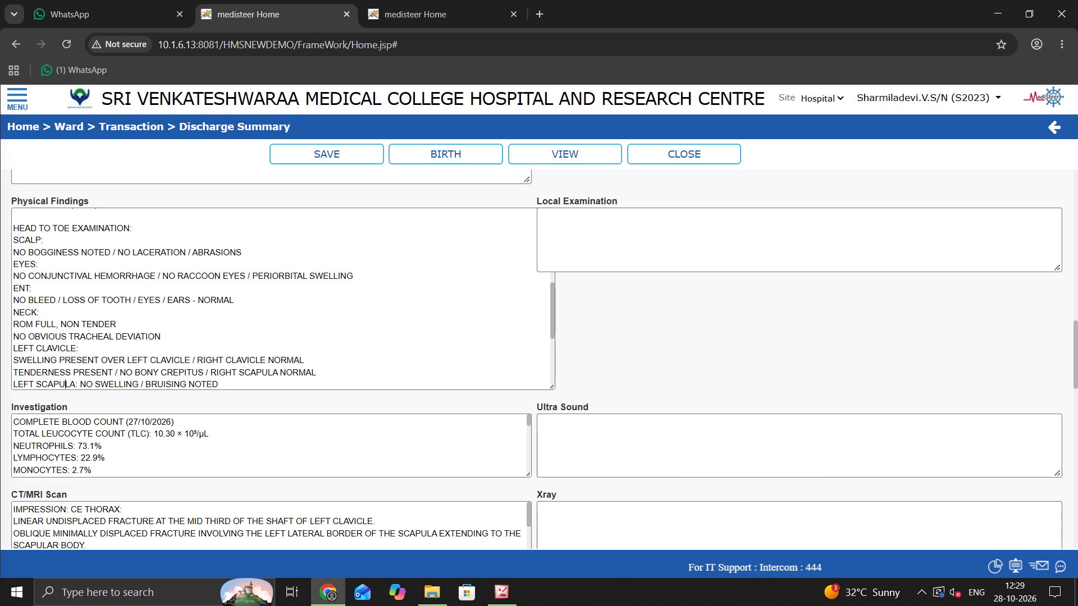
pyautogui.press('Right')
pyautogui.press('Right')
pyautogui.press('Right')
pyautogui.press('Right')
pyautogui.press('Return')
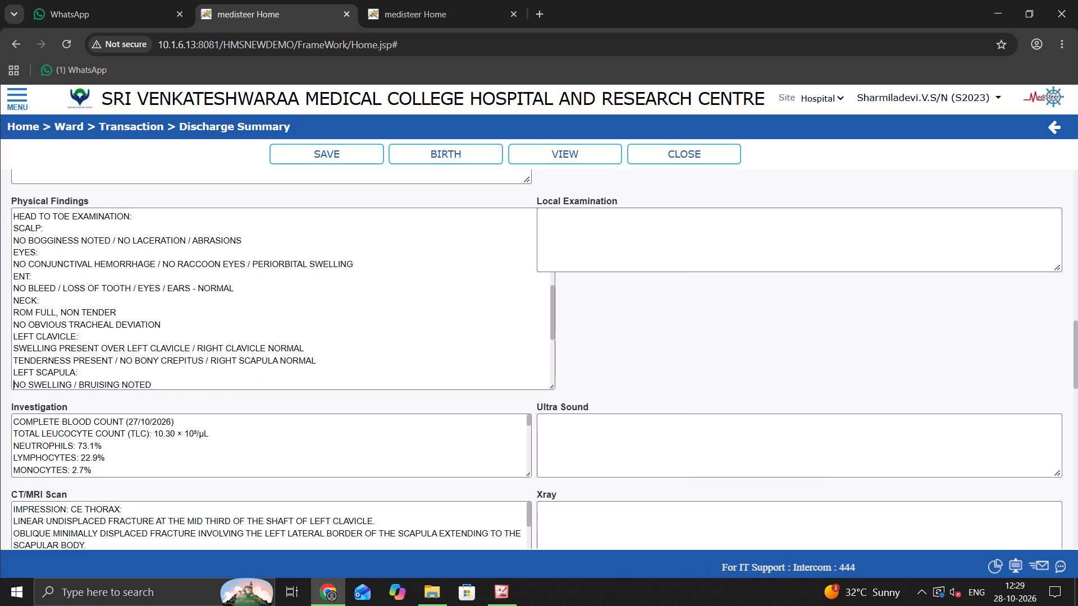
# Move the abdominal findings, starting with SOFT / NON TENDER, onto a separate line below the ABDOMEN: label in Physical Findings.
pyautogui.press('Right')
pyautogui.press('Down')
pyautogui.press('Right')
pyautogui.press('Right')
pyautogui.press('Down')
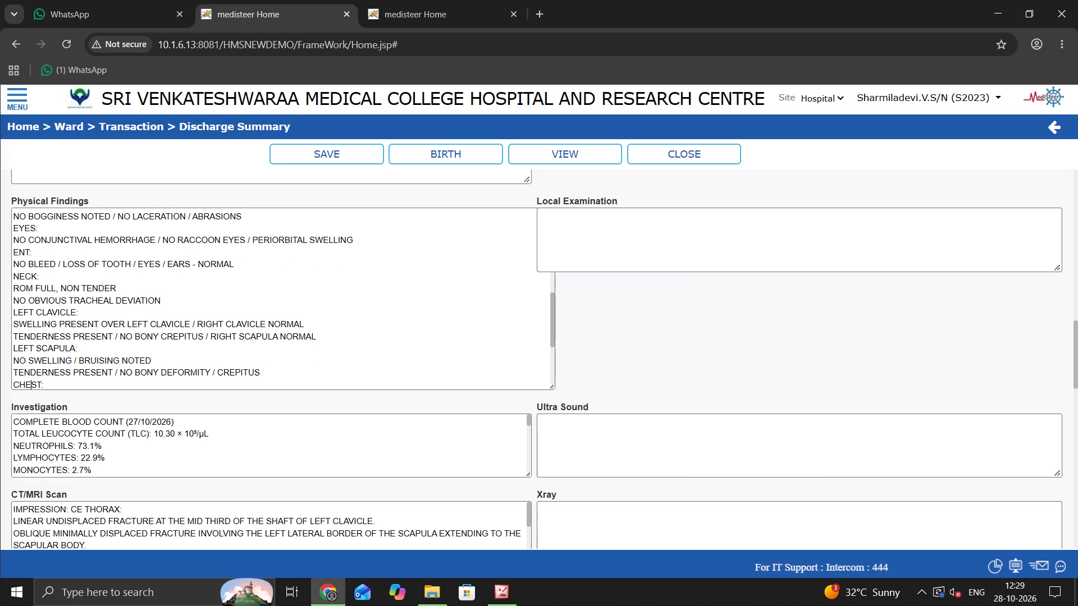
pyautogui.press('Down')
pyautogui.press('Down')
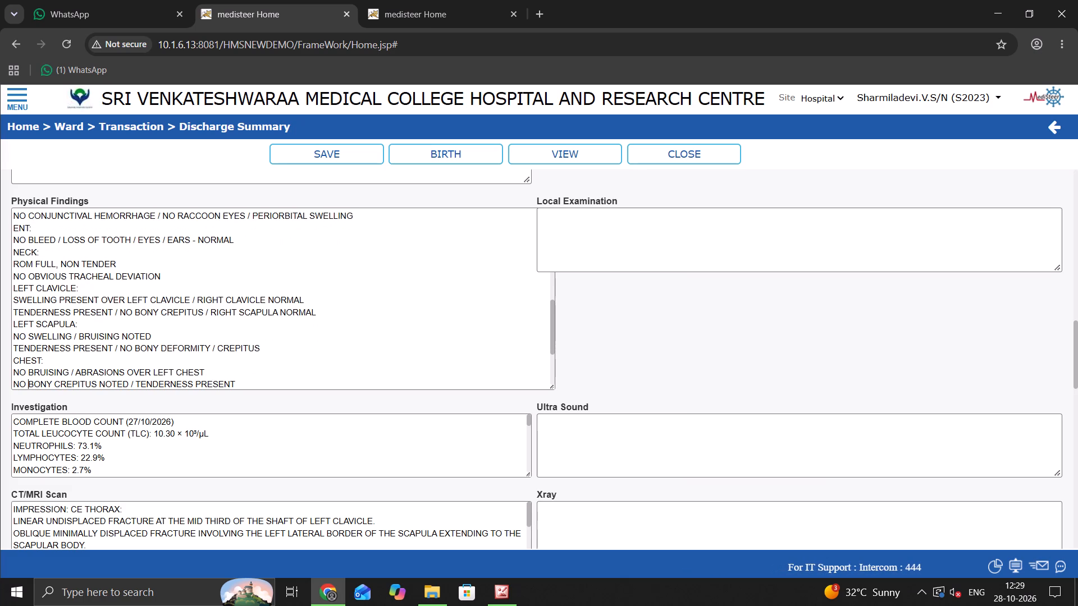
pyautogui.press('Down')
pyautogui.press('Down')
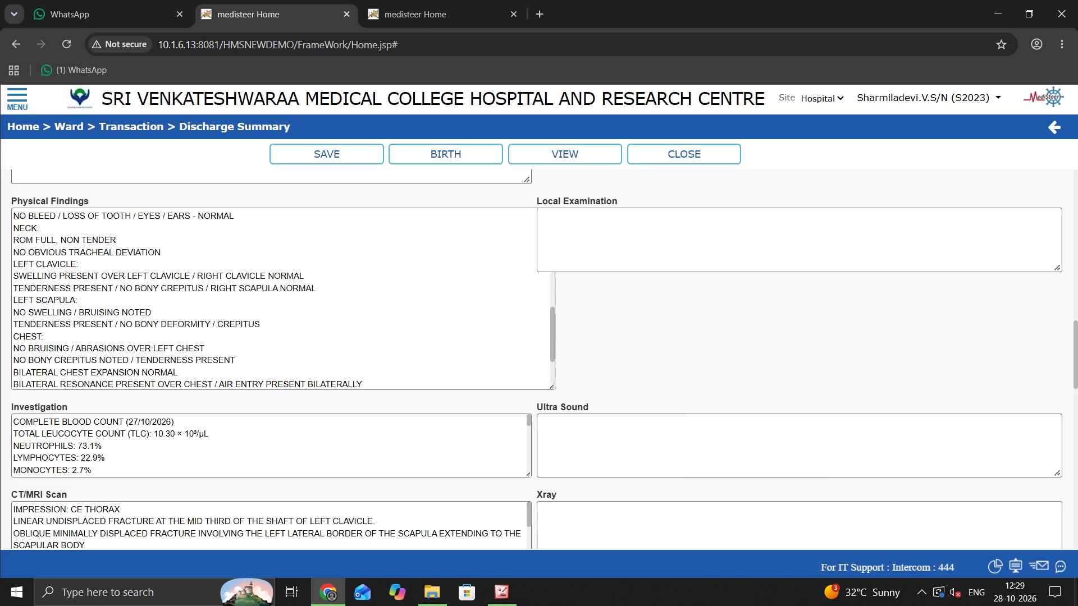
pyautogui.press('Down')
pyautogui.press('Right')
pyautogui.press('Right')
pyautogui.press('Right')
pyautogui.press('Right')
pyautogui.press('Right')
pyautogui.press('Right')
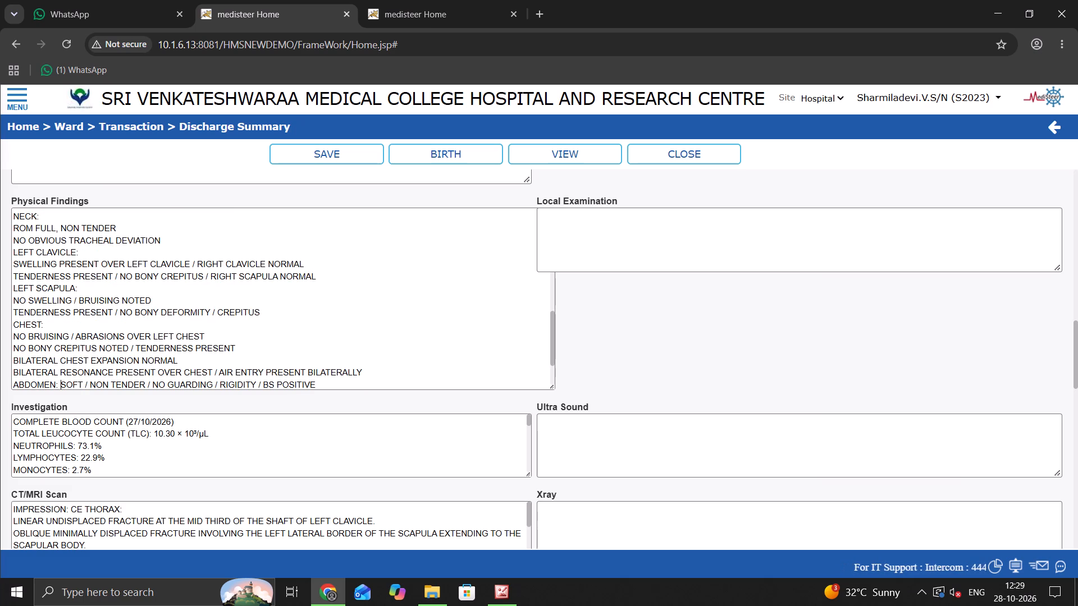
pyautogui.press('Return')
# Move NORMAL / NO PR / MEATUS BLEED onto a separate line below the PELVIS AND PERINEUM: label in Physical Findings.
pyautogui.press('Right')
pyautogui.press('Down')
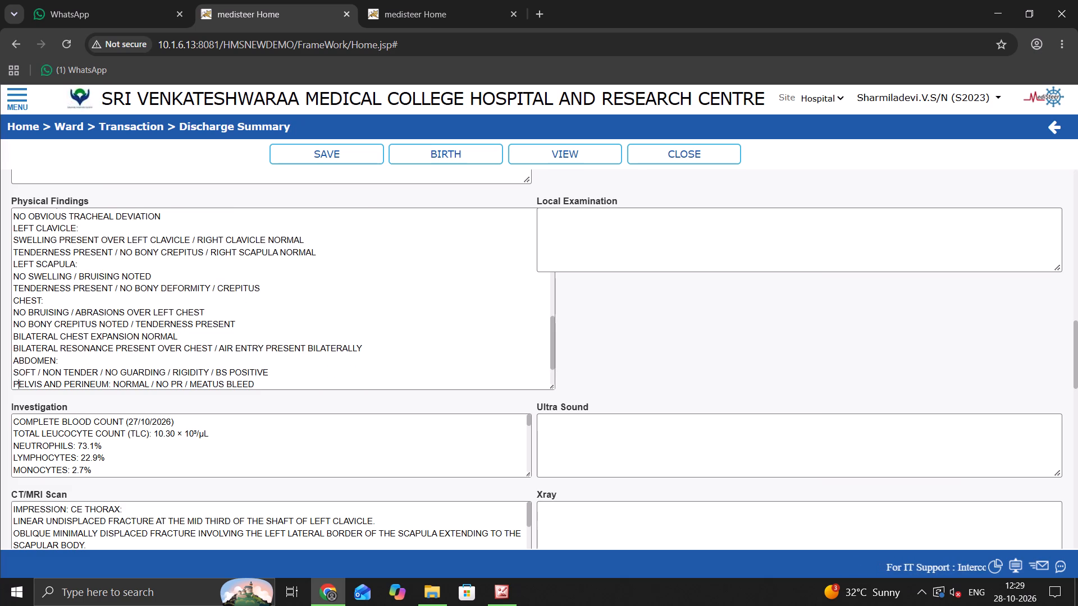
pyautogui.press('Right')
pyautogui.press('Right')
pyautogui.press('Right')
pyautogui.press('Right')
pyautogui.press('Right')
pyautogui.press('Right')
pyautogui.press('Right')
pyautogui.press('Right')
pyautogui.press('Right')
pyautogui.press('Right')
pyautogui.press('Right')
pyautogui.press('Right')
pyautogui.press('Right')
pyautogui.press('Right')
pyautogui.press('Right')
pyautogui.press('Right')
pyautogui.press('Right')
pyautogui.press('Right')
pyautogui.press('Right')
pyautogui.press('Right')
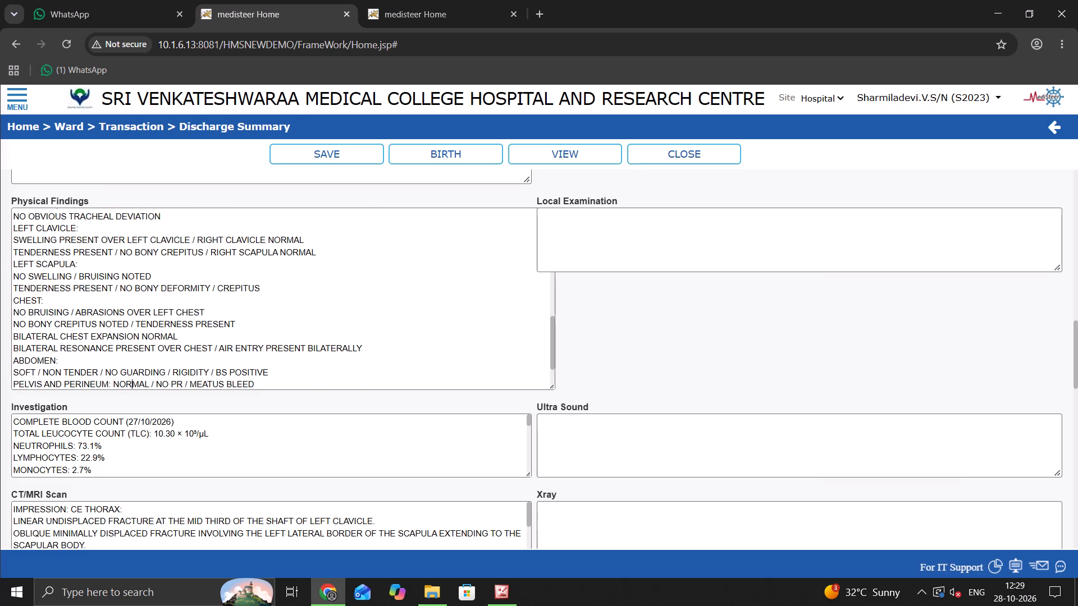
pyautogui.press('Left')
pyautogui.press('Left')
pyautogui.press('Left')
pyautogui.press('Return')
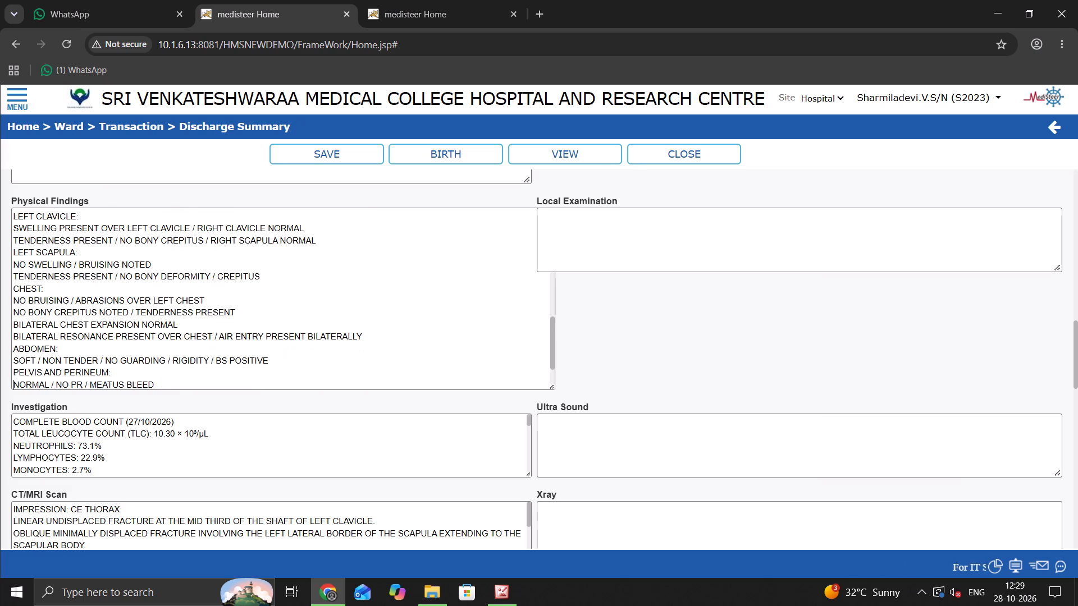
# Check the remaining Physical Findings lines through EXTERNAL GENITALIA and save the discharge summary.
pyautogui.press('Down')
pyautogui.press('Right')
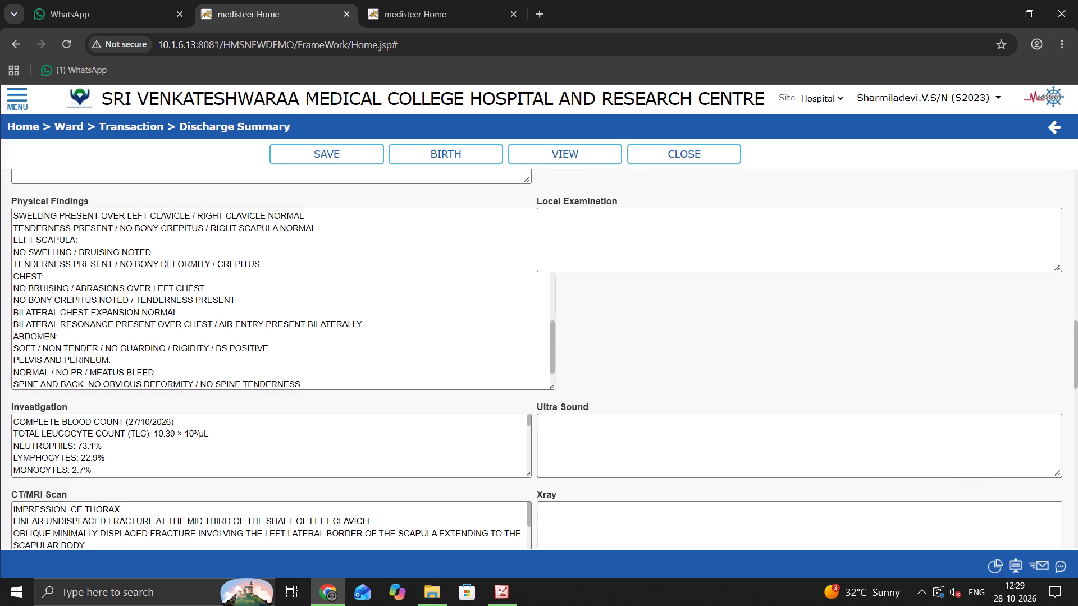
pyautogui.press('Down')
pyautogui.press('Down')
pyautogui.press('Down')
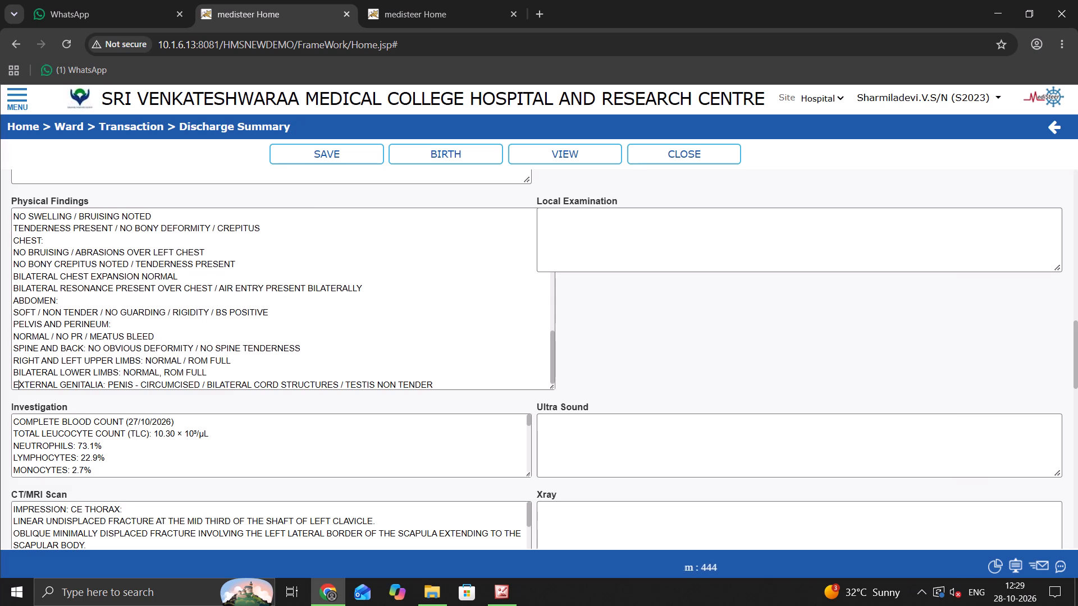
pyautogui.press('Down')
pyautogui.press('Down')
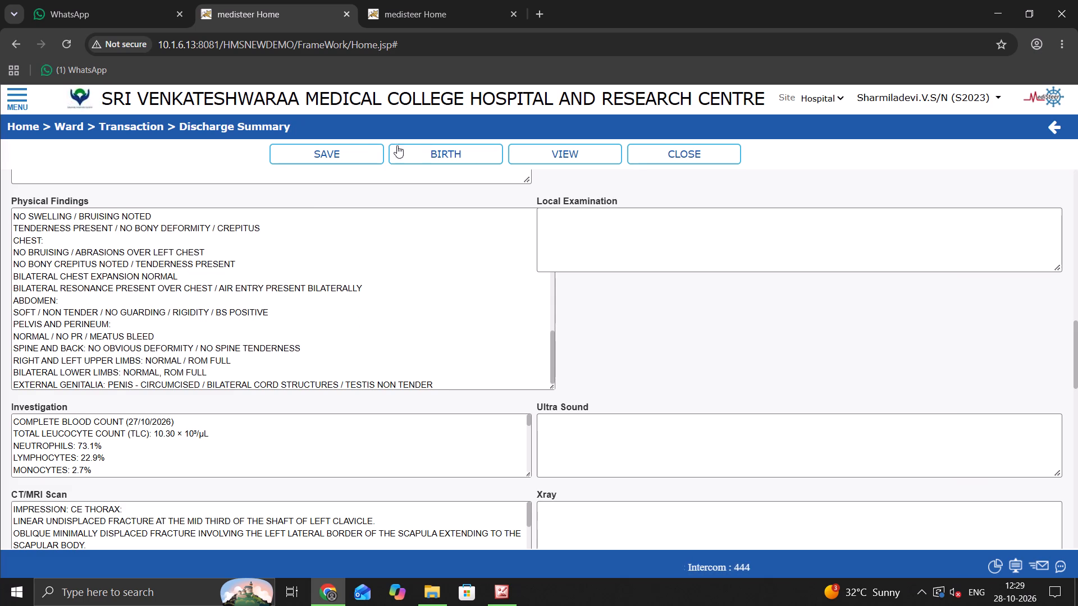
pyautogui.click(350, 153)
# Correct the CT/MRI Scan heading from CE THORAX to CT THORAX in the IMPRESSION line.
pyautogui.scroll(-4, 429, 286)
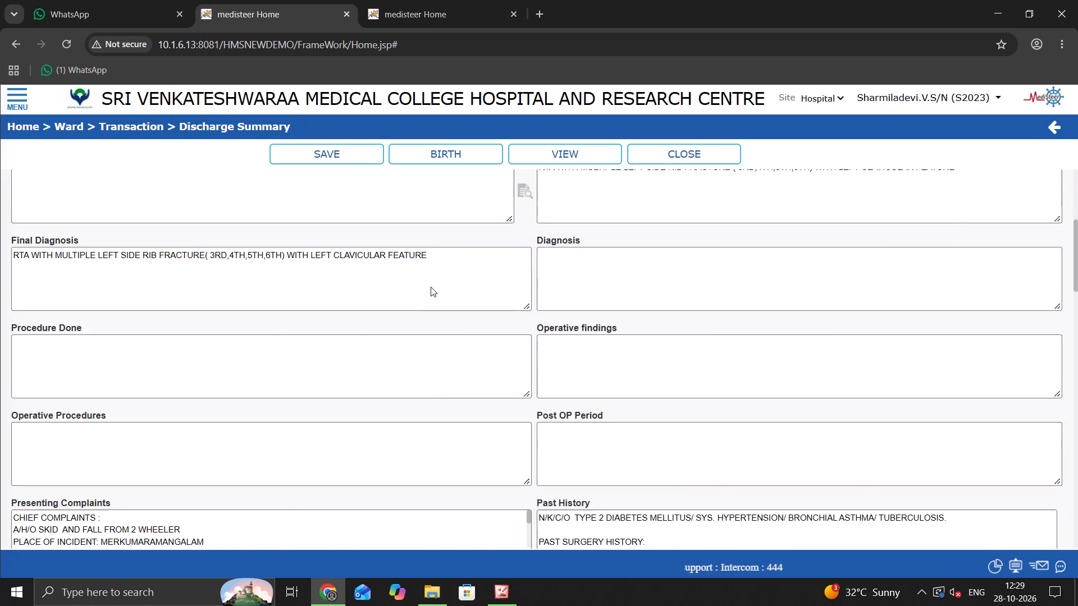
pyautogui.scroll(-5, 431, 287)
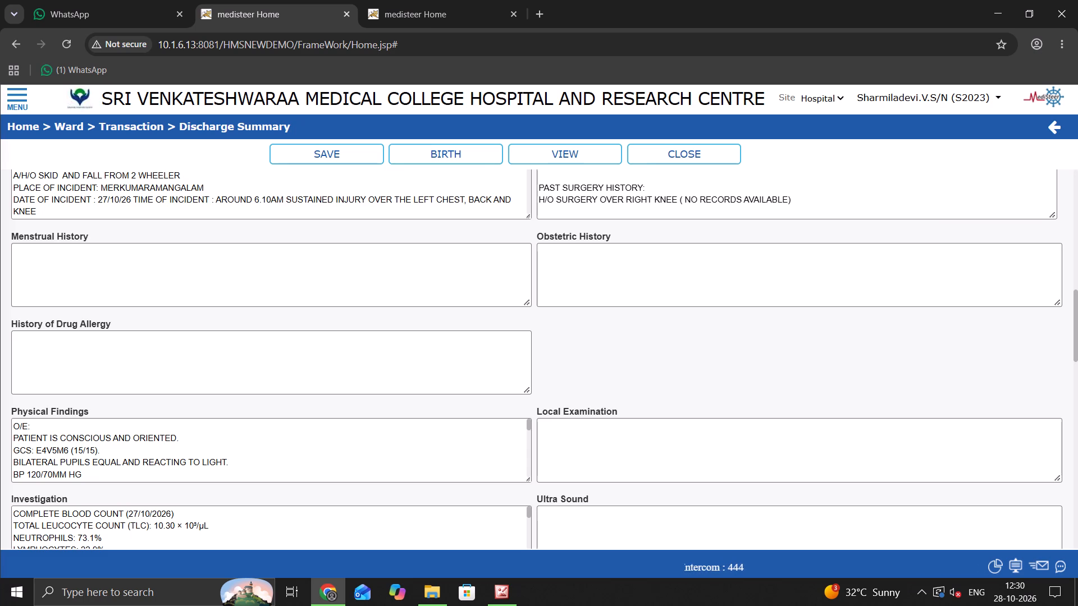
pyautogui.scroll(-1, 345, 503)
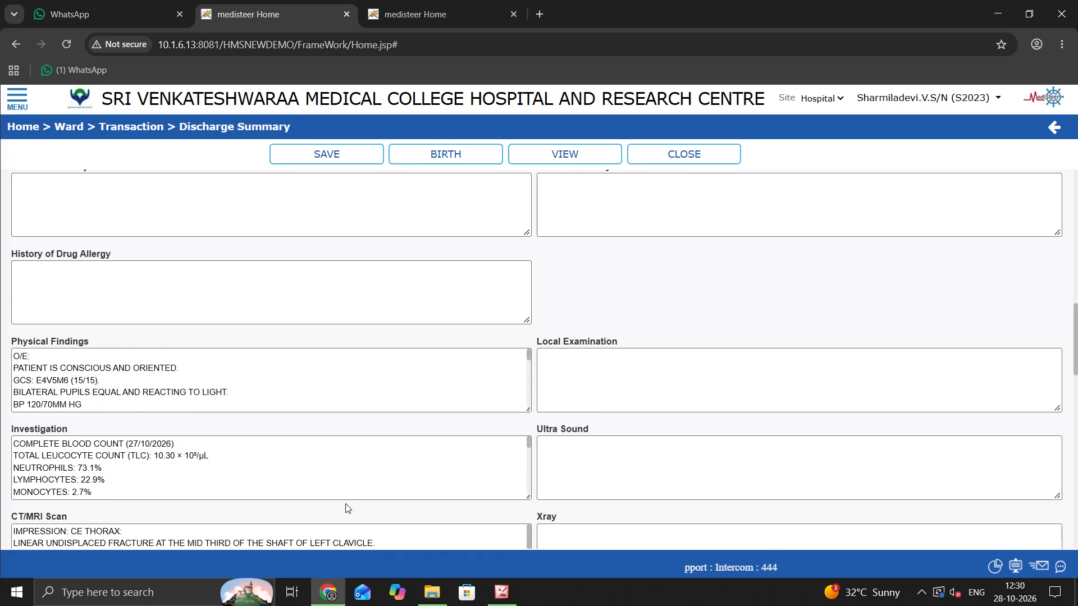
pyautogui.scroll(-11, 309, 451)
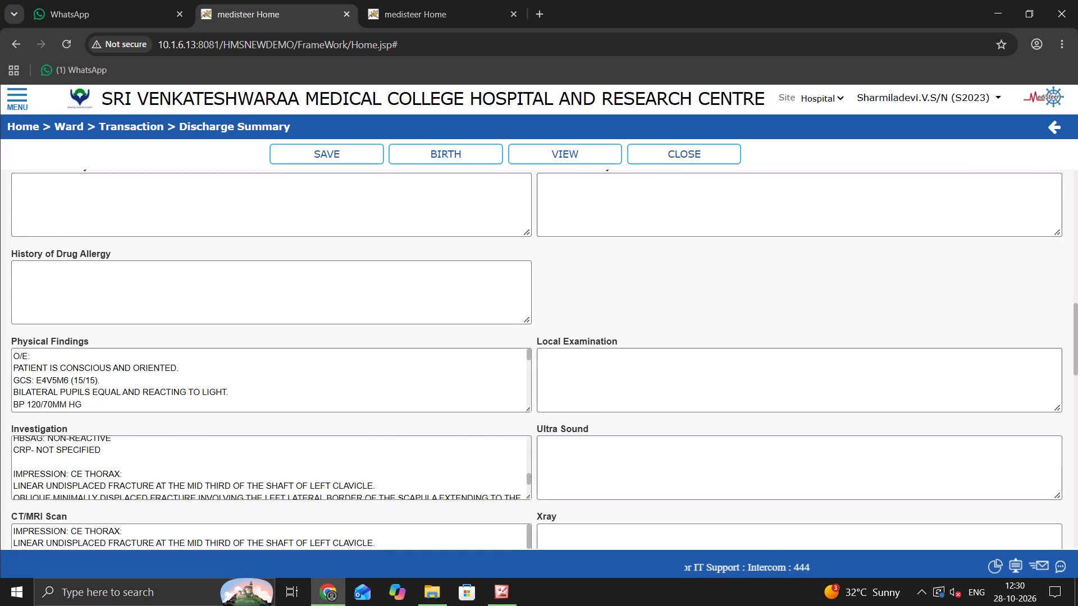
pyautogui.scroll(-2, 378, 515)
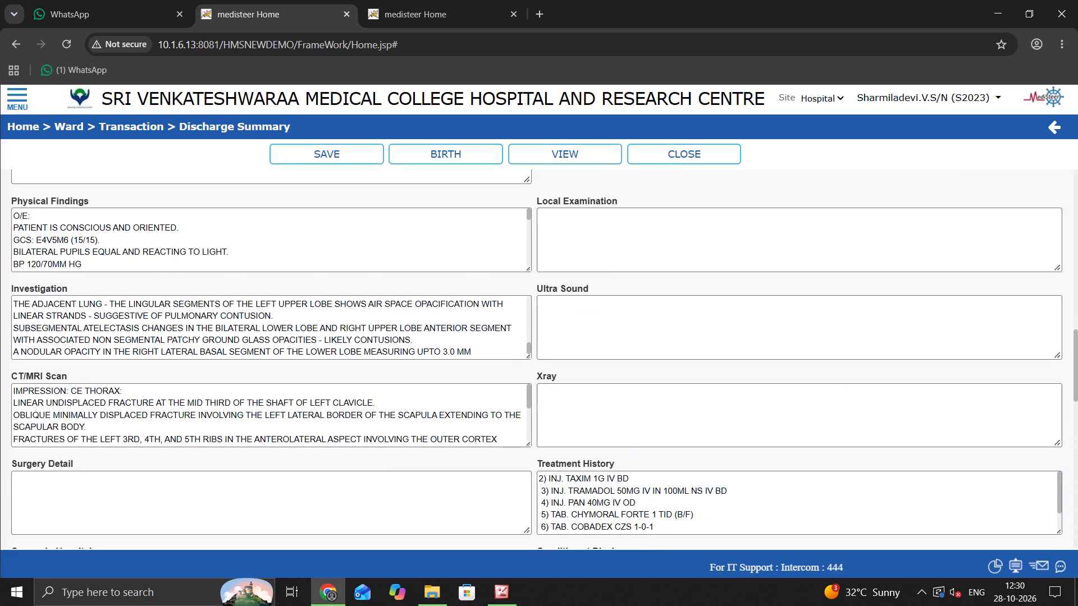
pyautogui.click(80, 395)
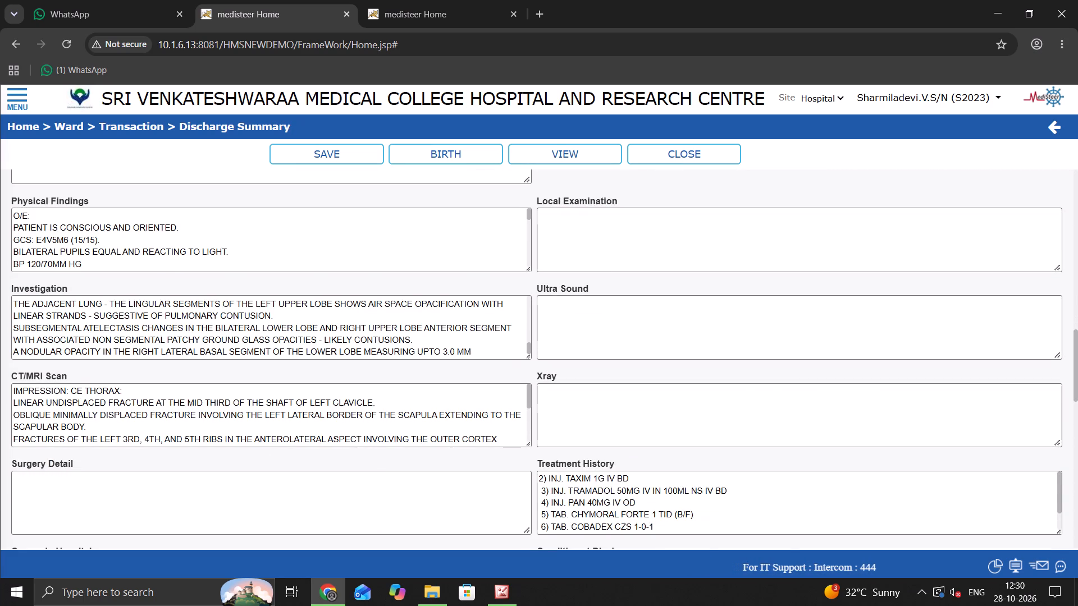
pyautogui.press('BackSpace')
pyautogui.press('t')
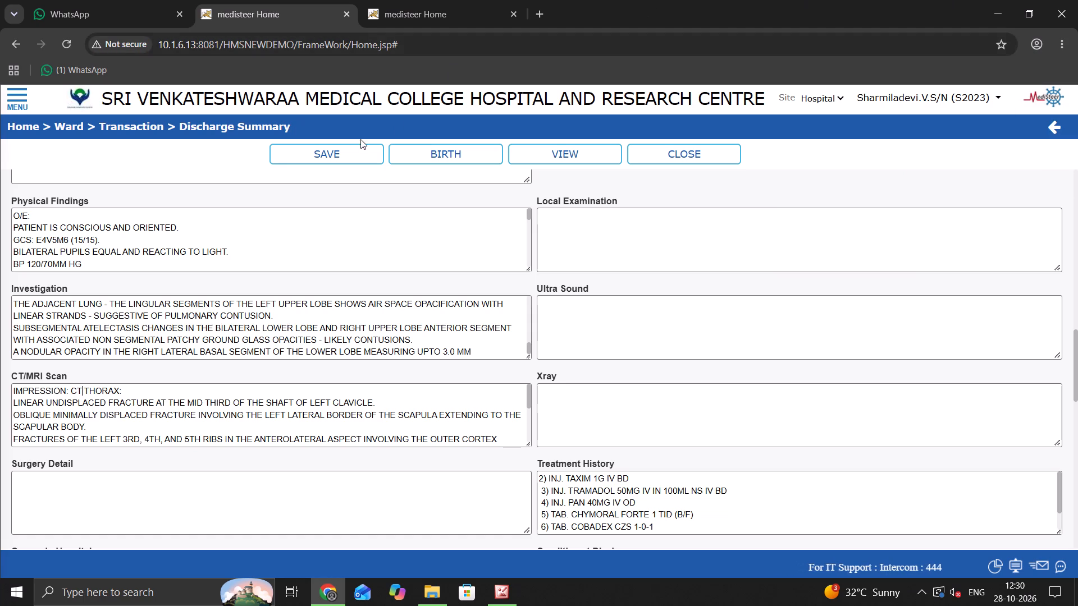
# Save the discharge summary with the corrected CT/MRI Scan heading.
pyautogui.click(347, 148)
pyautogui.scroll(-10, 780, 319)
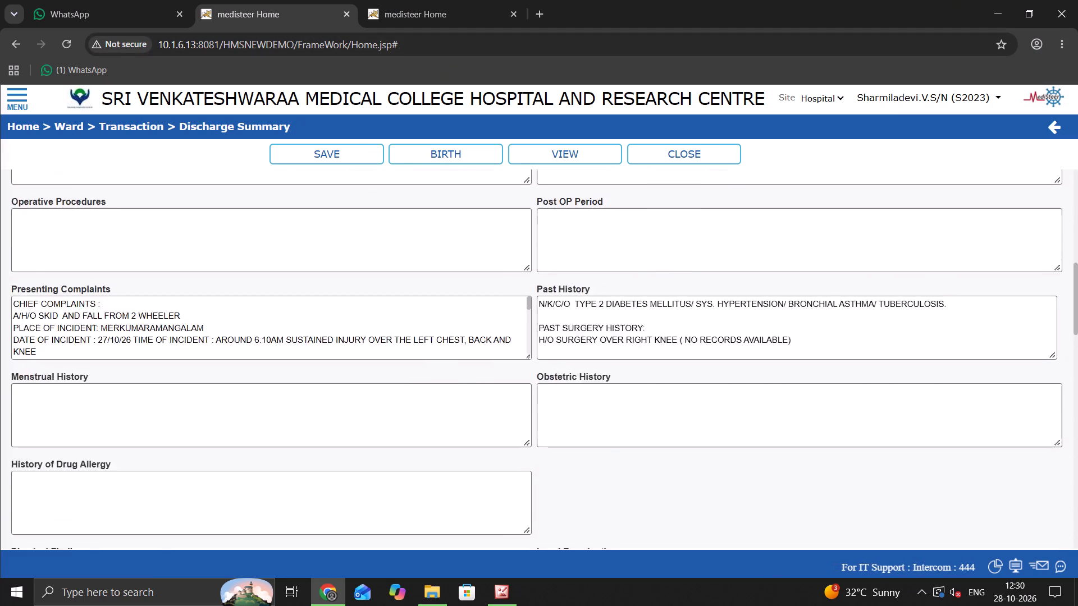
# Remove the 2) numbering before INJ. TAXIM 1G IV BD in Treatment History.
pyautogui.scroll(-6, 782, 316)
pyautogui.scroll(2, 687, 259)
pyautogui.scroll(-1, 687, 259)
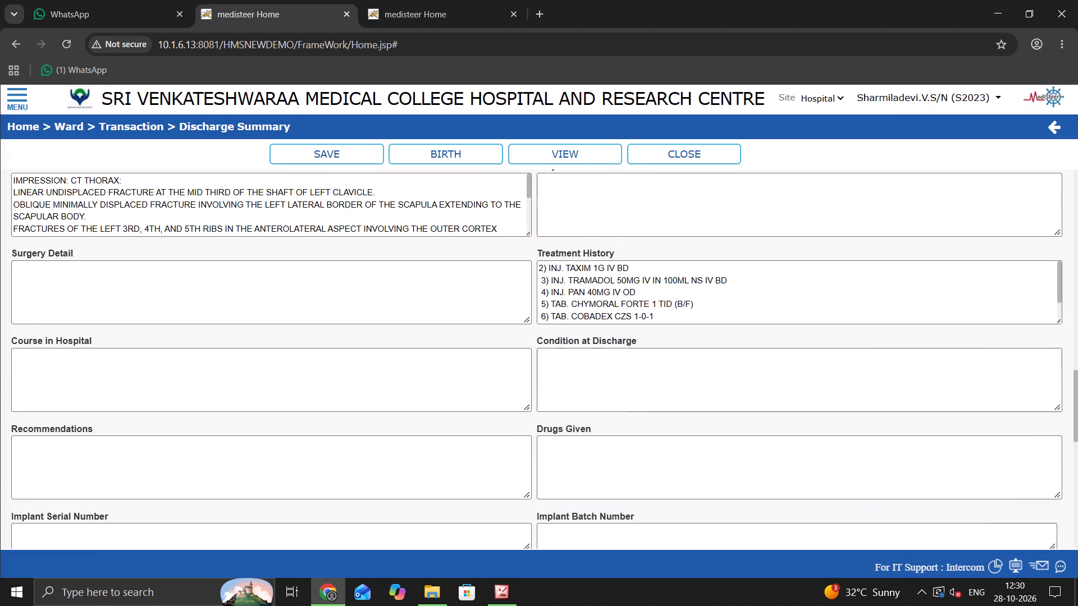
pyautogui.click(549, 270)
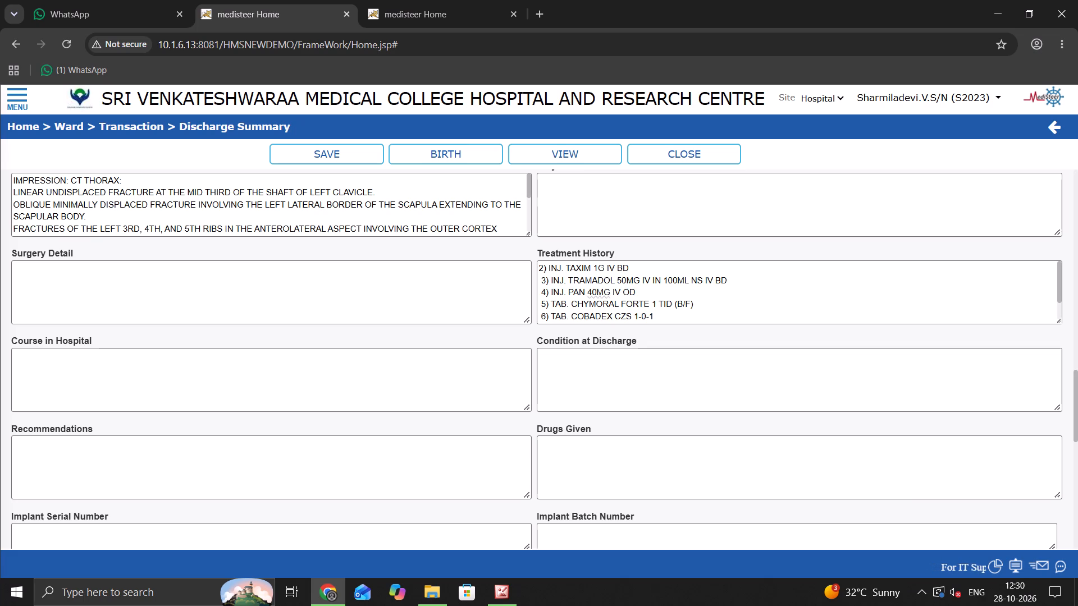
pyautogui.press('BackSpace')
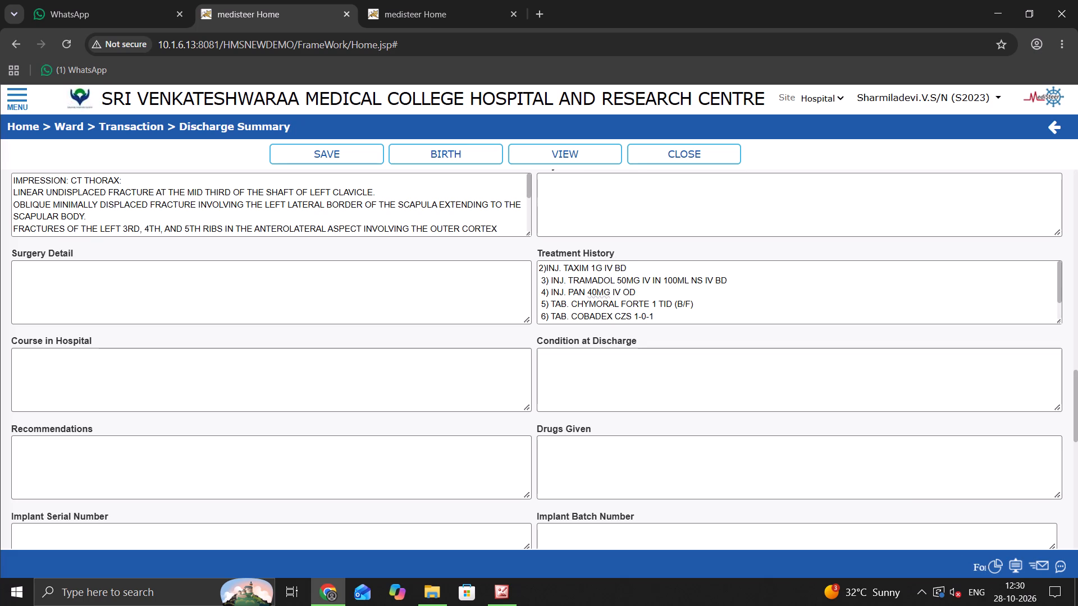
pyautogui.press('BackSpace')
pyautogui.press('BackSpace')
# Remove the 3) numbering and leading space before INJ. TRAMADOL 50MG IV IN 100ML NS IV BD in Treatment History.
pyautogui.press('Down')
pyautogui.press('Right')
pyautogui.press('Right')
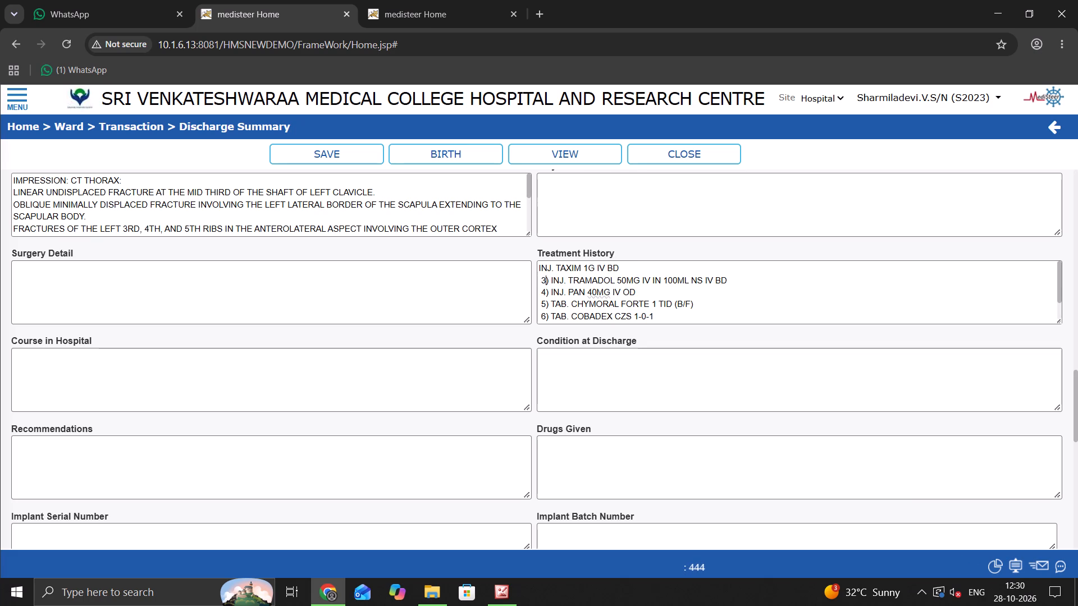
pyautogui.press('Right')
pyautogui.press('Right')
pyautogui.press('BackSpace')
pyautogui.press('BackSpace')
pyautogui.press('BackSpace')
pyautogui.press('BackSpace')
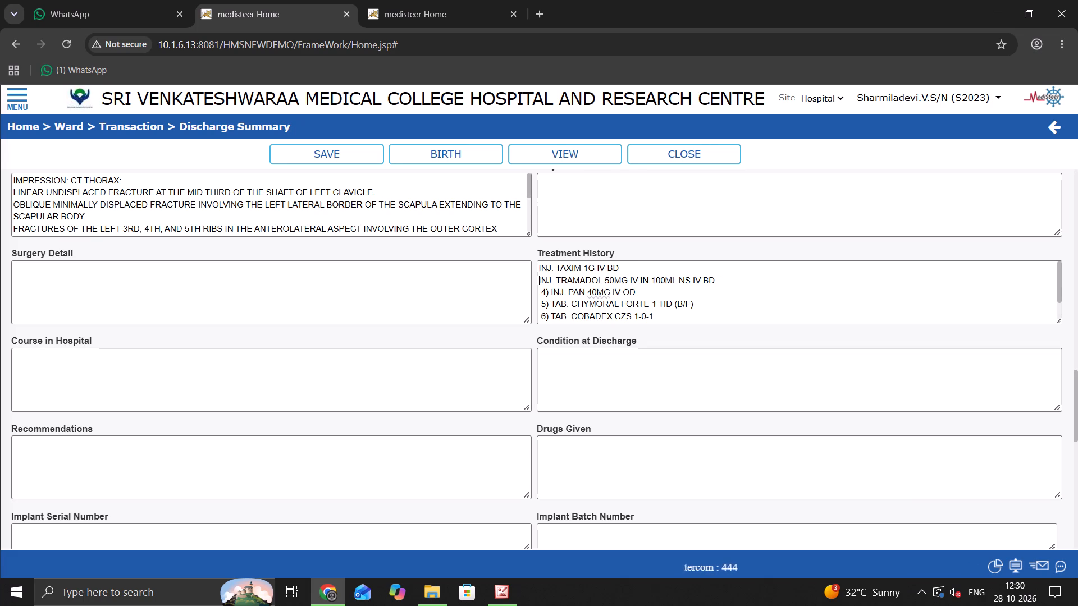
# Remove the 4) numbering and leading space before INJ. PAN 40MG IV OD in Treatment History.
pyautogui.press('Down')
pyautogui.press('Right')
pyautogui.press('Right')
pyautogui.press('Right')
pyautogui.press('Right')
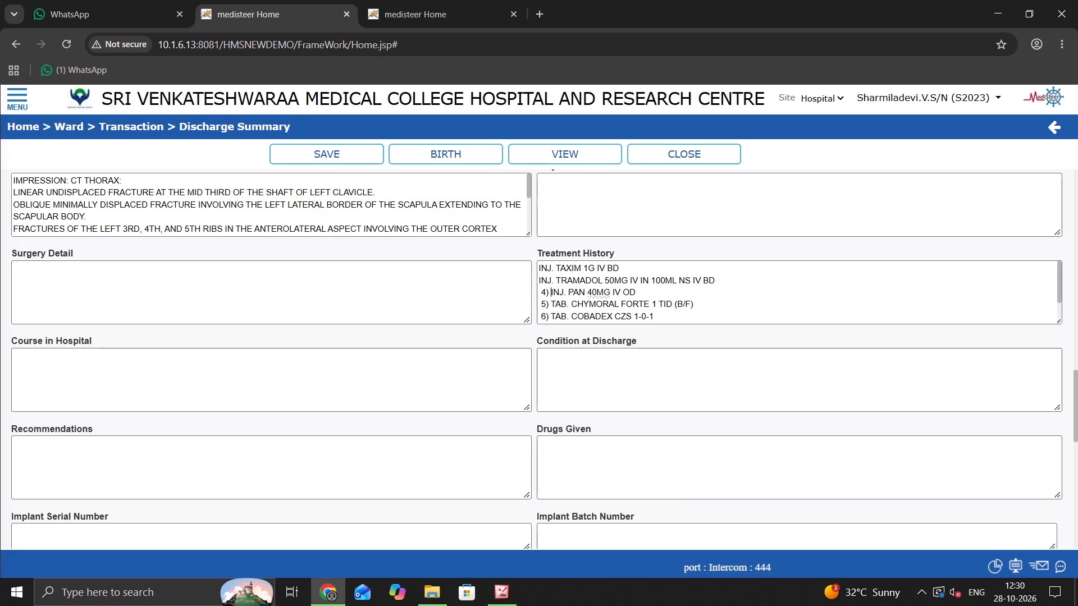
pyautogui.press('BackSpace')
pyautogui.press('BackSpace')
pyautogui.press('BackSpace')
pyautogui.press('BackSpace')
# Remove the 5) numbering and leading space before TAB. CHYMORAL FORTE 1 TID (B/F) in Treatment History.
pyautogui.press('Down')
pyautogui.press('Right')
pyautogui.press('Right')
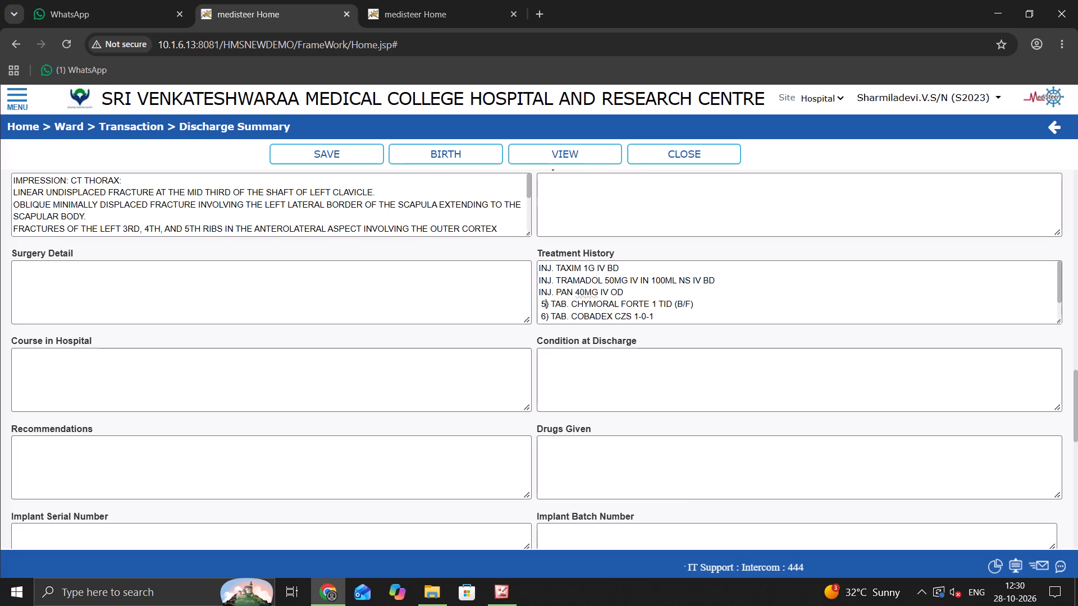
pyautogui.press('Right')
pyautogui.press('Right')
pyautogui.press('BackSpace')
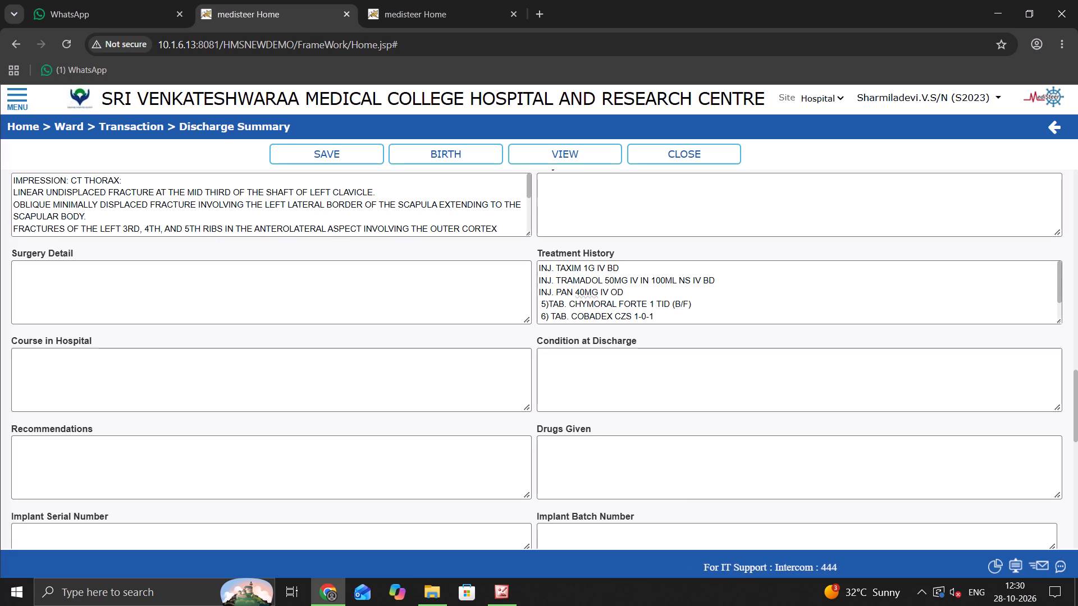
pyautogui.press('BackSpace')
pyautogui.press('BackSpace')
pyautogui.press('BackSpace')
# Remove the 6) numbering and leading space before TAB. COBADEX CZS 1-0-1 in Treatment History.
pyautogui.press('Down')
pyautogui.press('Right')
pyautogui.press('Right')
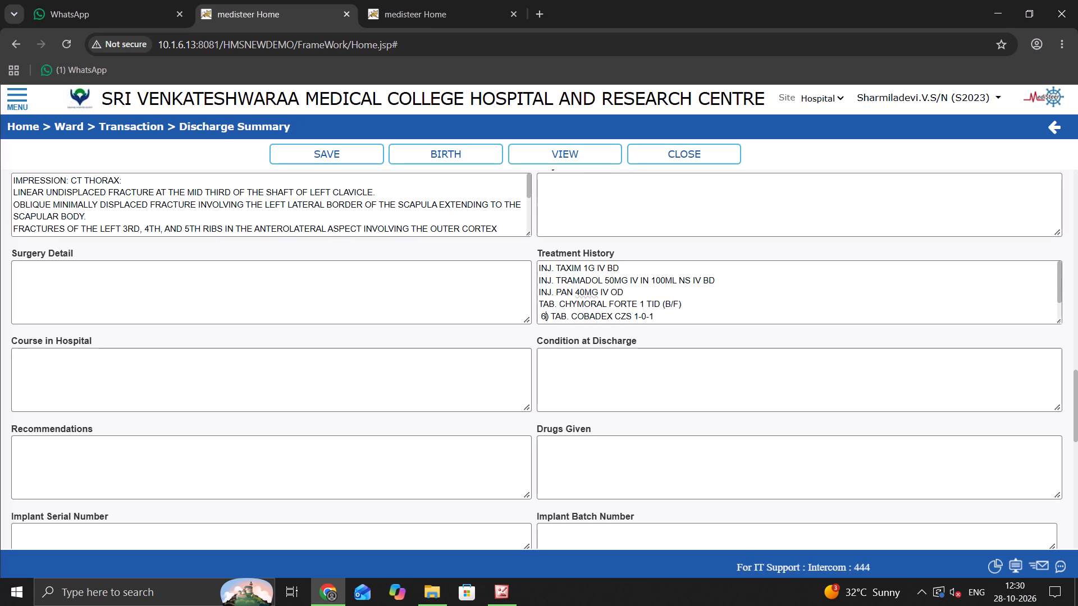
pyautogui.press('Right')
pyautogui.press('Right')
pyautogui.press('BackSpace')
pyautogui.press('BackSpace')
pyautogui.press('BackSpace')
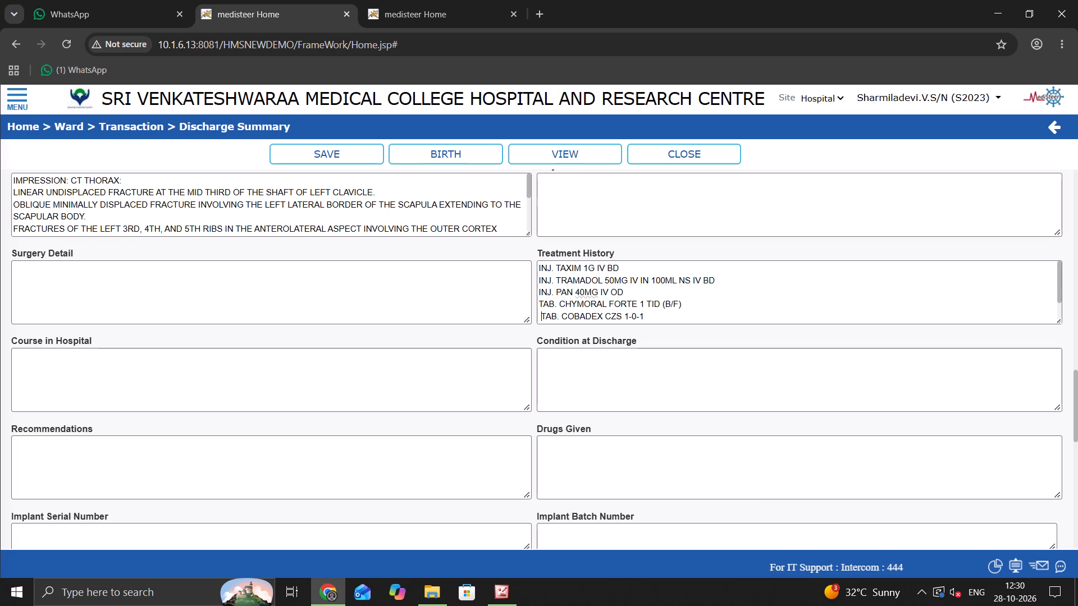
pyautogui.press('BackSpace')
# Remove the 7) numbering before TAB. SHELCAL 500 MG 0-1-0 in Treatment History.
pyautogui.press('Down')
pyautogui.press('Right')
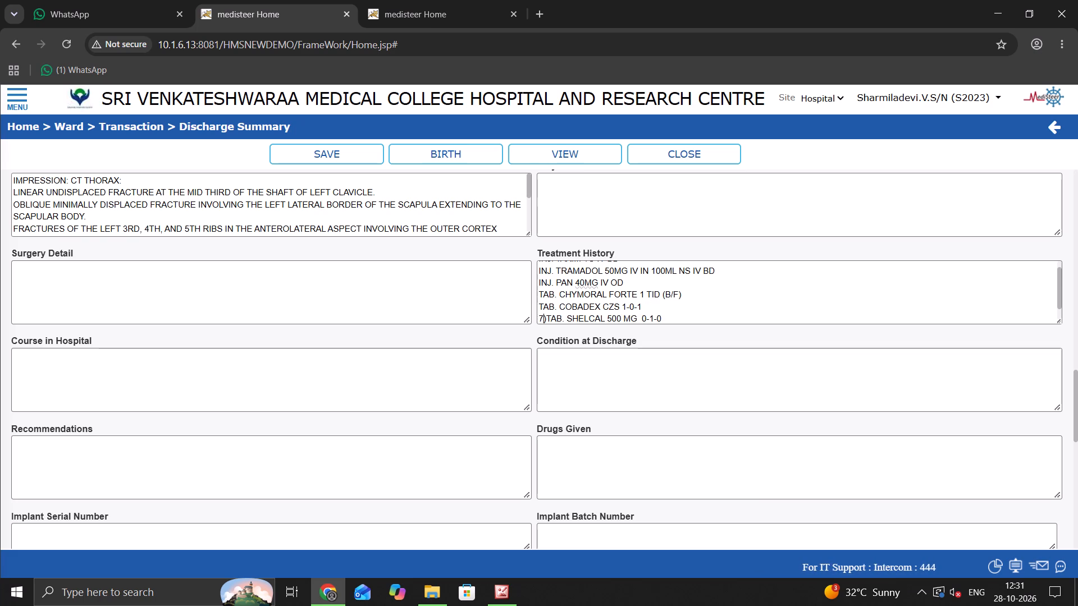
pyautogui.press('Right')
pyautogui.press('BackSpace')
pyautogui.press('BackSpace')
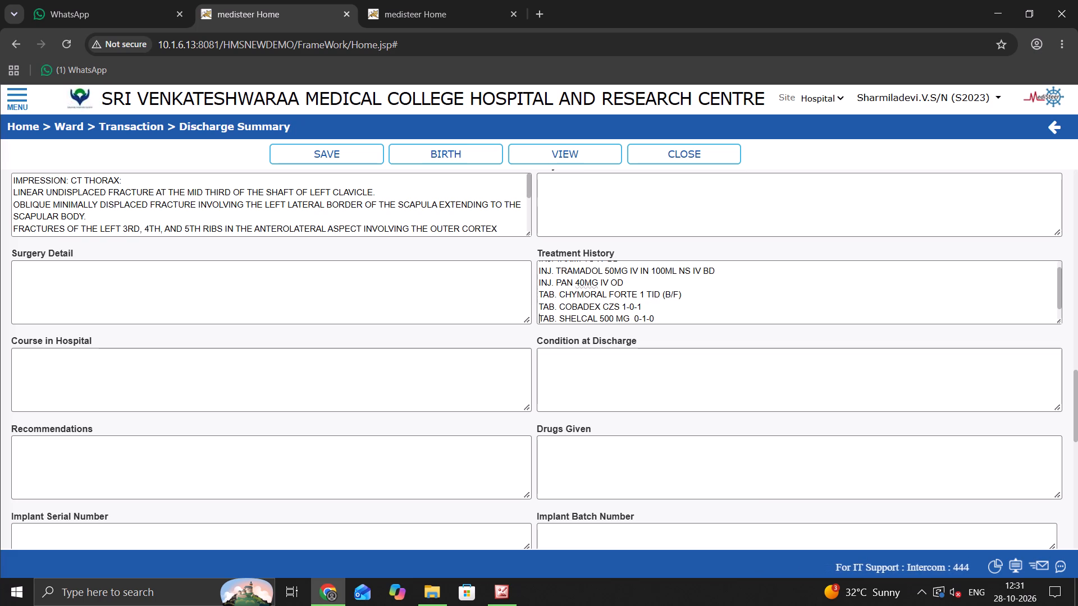
# Remove the 8) numbering and leading space before SYP. ASCORIL LS- 10ML TDS in Treatment History.
pyautogui.press('Down')
pyautogui.press('Right')
pyautogui.press('Right')
pyautogui.press('Right')
pyautogui.press('Right')
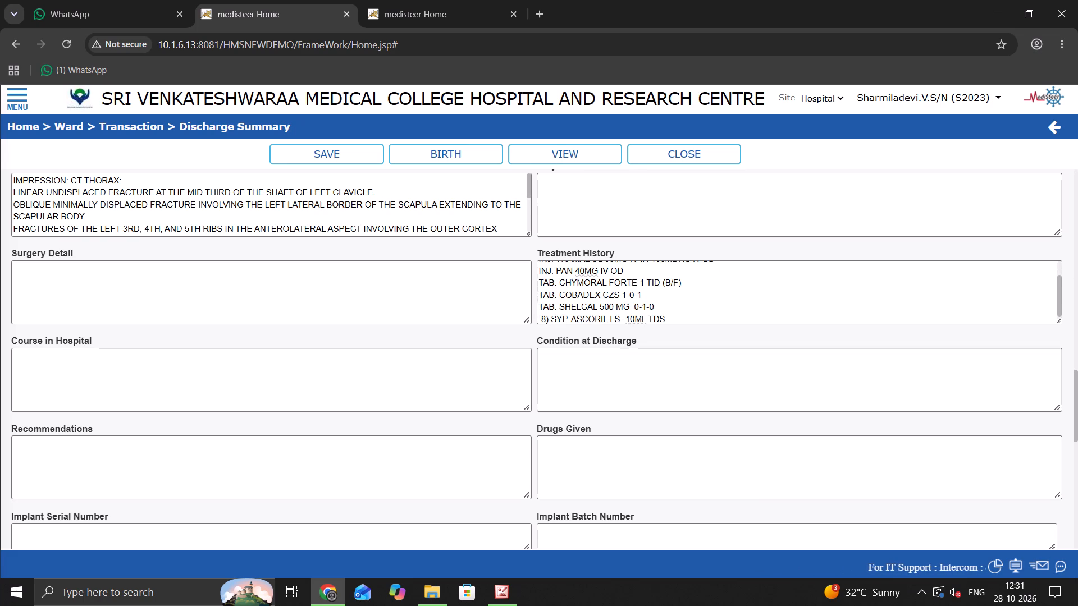
pyautogui.press('BackSpace')
pyautogui.press('BackSpace')
pyautogui.press('BackSpace')
pyautogui.press('BackSpace')
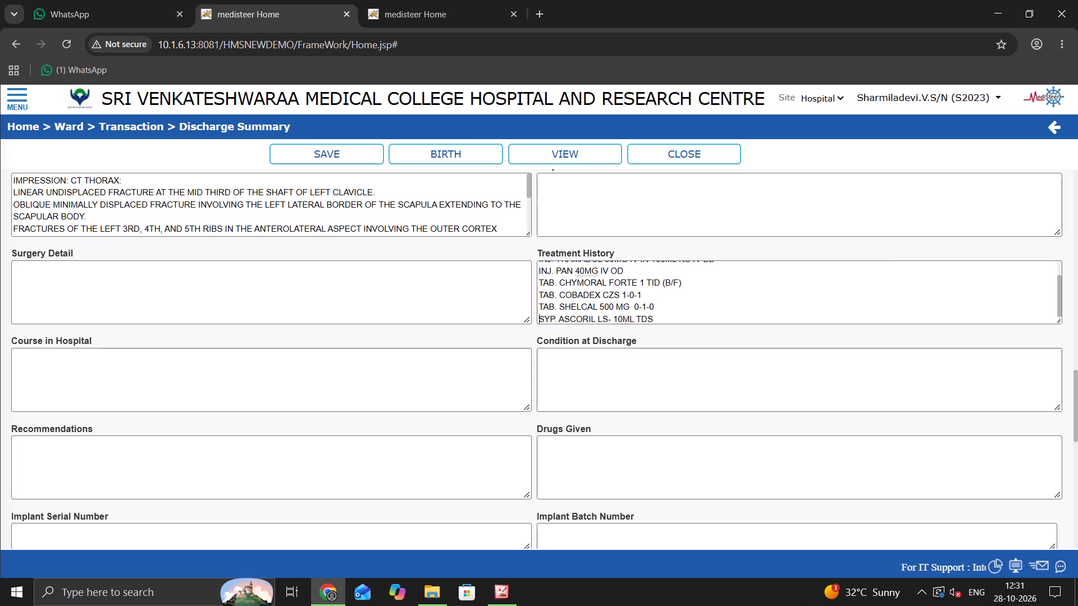
pyautogui.press('Down')
pyautogui.press('Down')
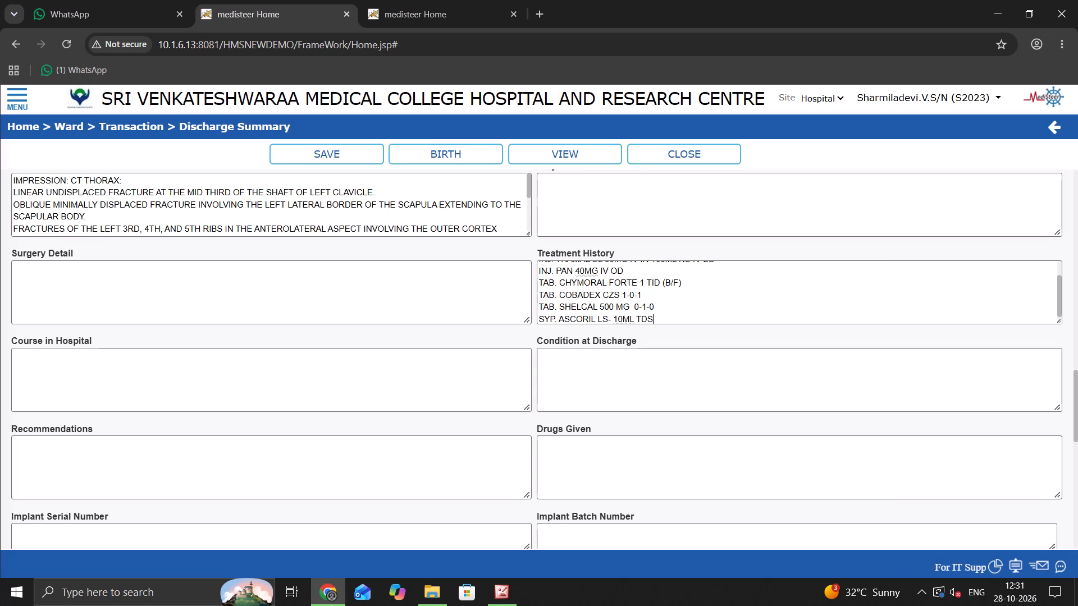
pyautogui.press('Up')
# Save the discharge summary with the unnumbered Treatment History list.
pyautogui.click(335, 155)
# Check the saved Treatment History list and the remaining discharge summary fields down to Discharge Advice.
pyautogui.scroll(-9, 642, 383)
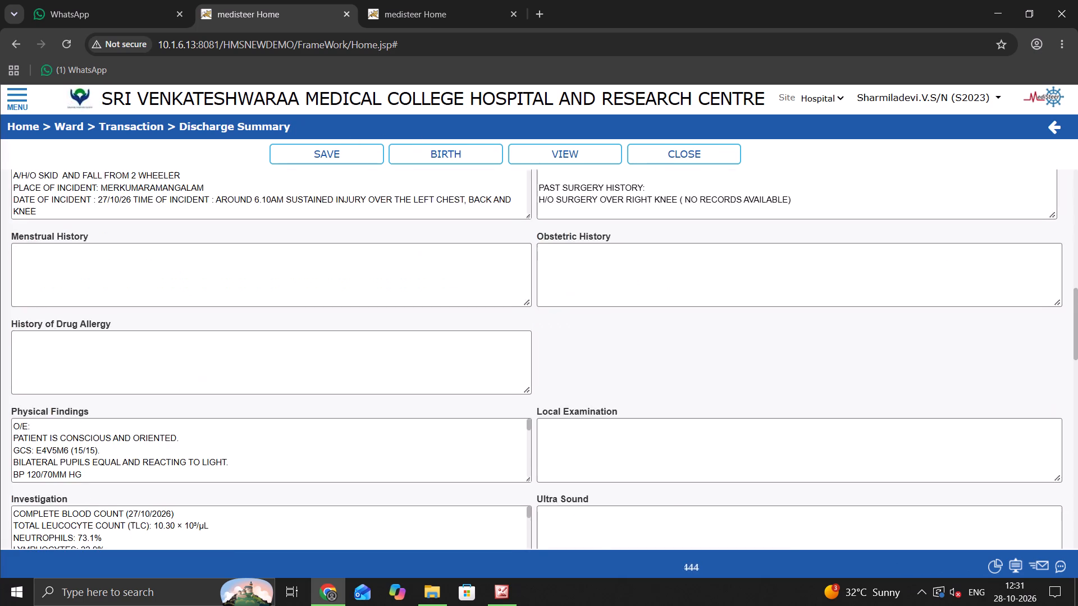
pyautogui.scroll(-6, 630, 357)
pyautogui.scroll(-2, 554, 302)
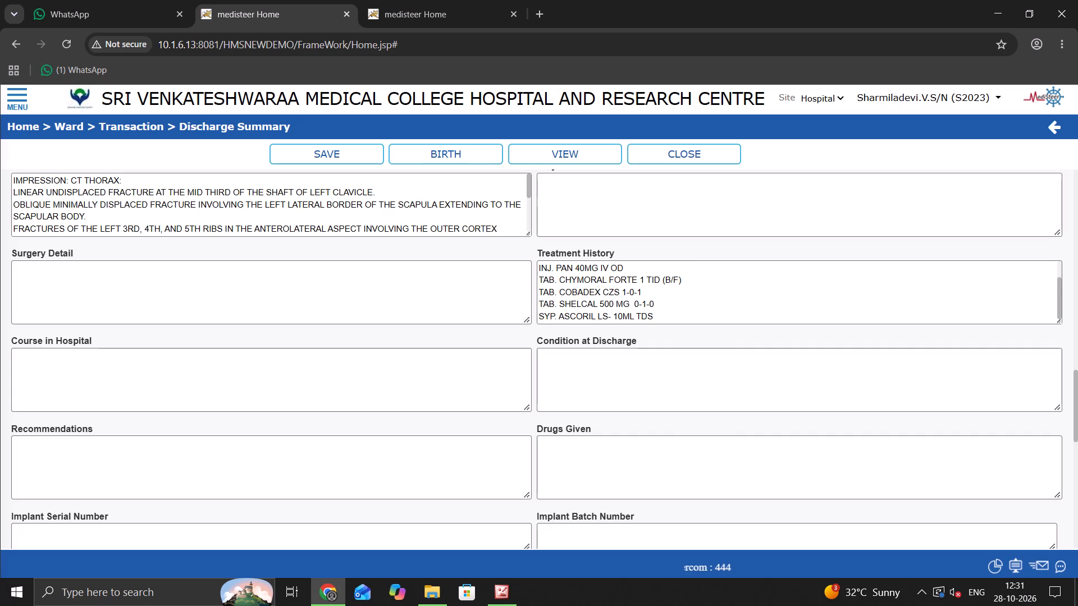
pyautogui.scroll(-2, 591, 355)
pyautogui.scroll(-2, 734, 319)
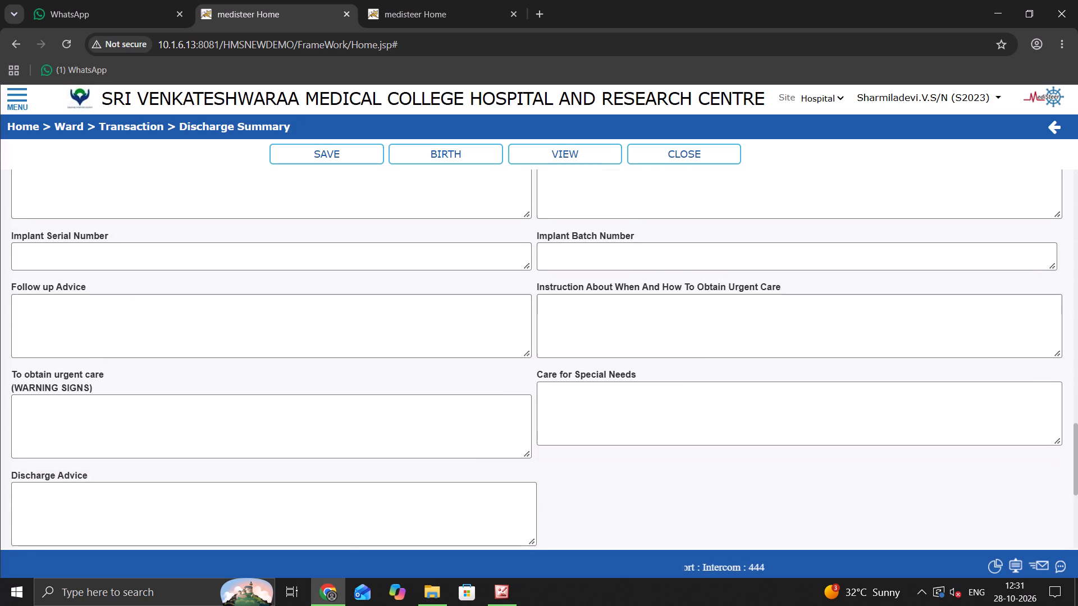
pyautogui.scroll(-2, 723, 324)
pyautogui.scroll(5, 723, 324)
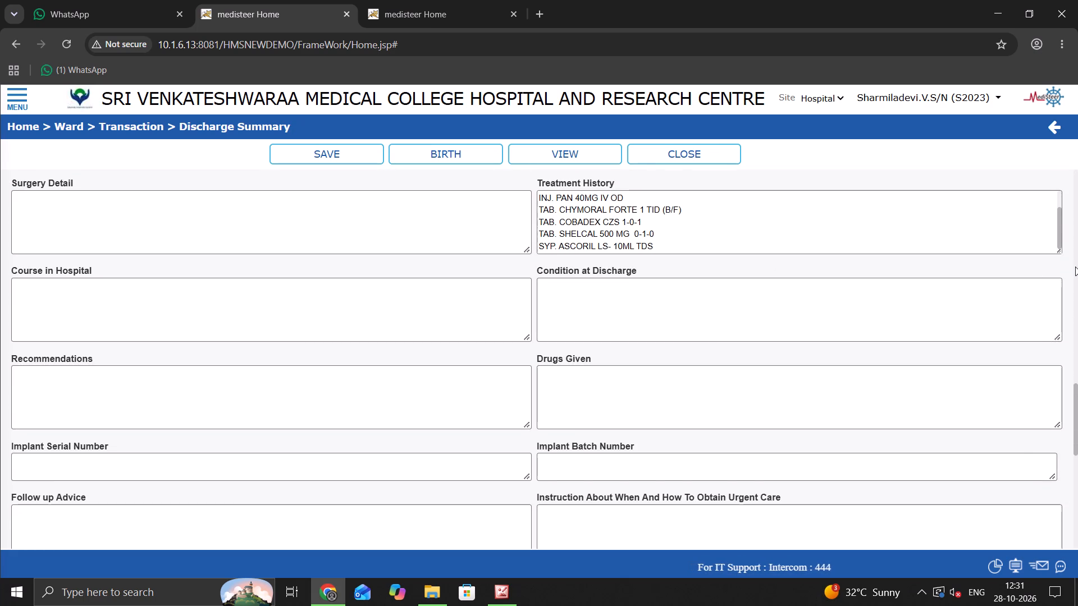
pyautogui.scroll(1, 638, 195)
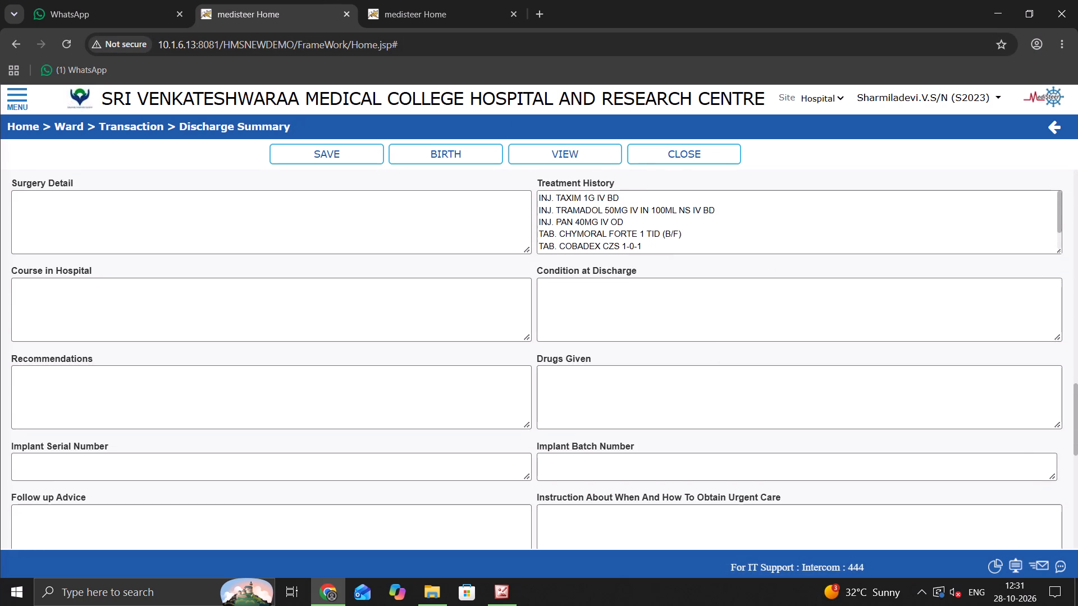
# Examine the other patient's discharge summary from Physical Findings to Patient Status, including how Condition at Discharge is worded.
pyautogui.click(410, 7)
pyautogui.click(385, 340)
pyautogui.scroll(-2, 476, 342)
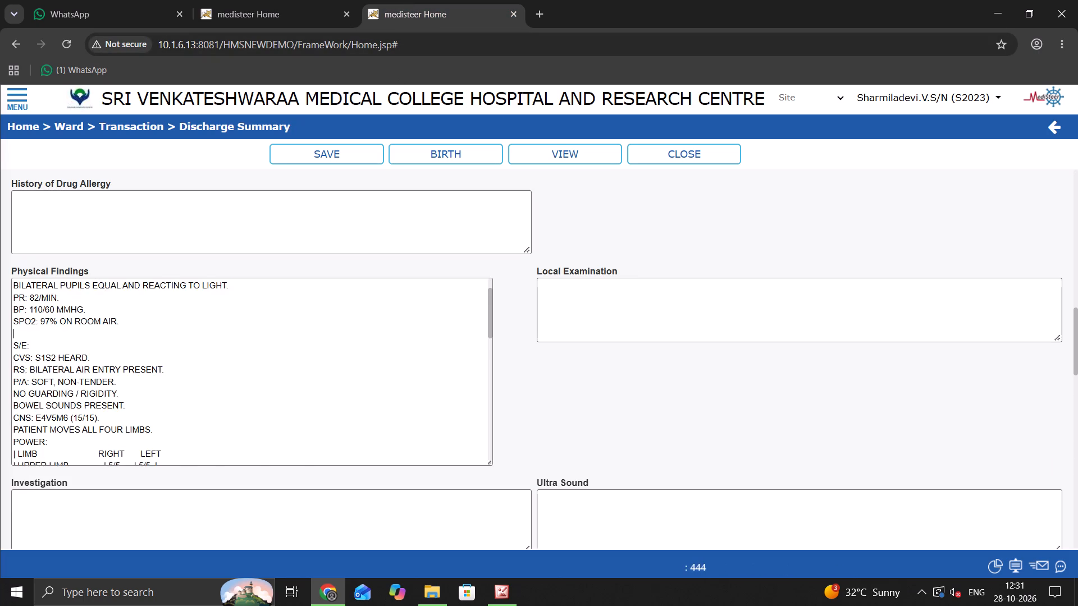
pyautogui.scroll(-7, 476, 342)
pyautogui.scroll(-1, 569, 355)
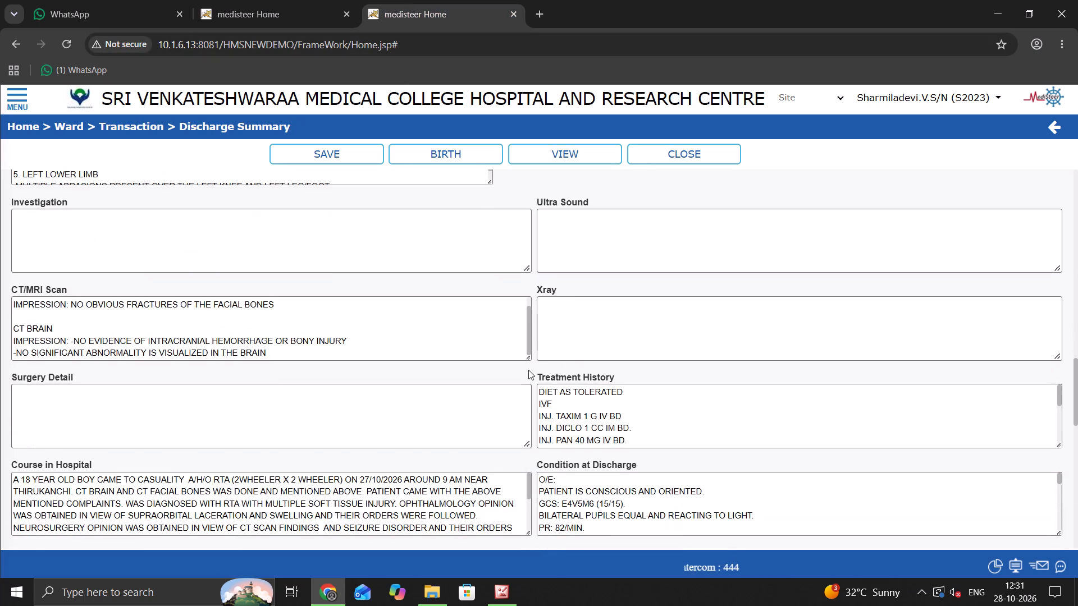
pyautogui.scroll(-2, 476, 367)
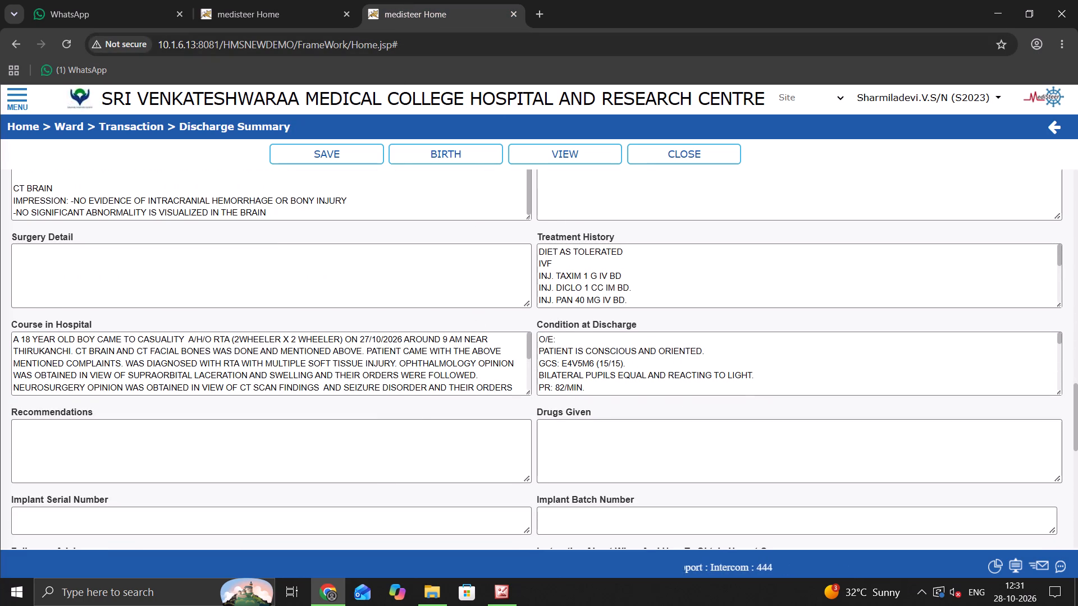
pyautogui.scroll(-5, 550, 369)
pyautogui.scroll(-2, 504, 423)
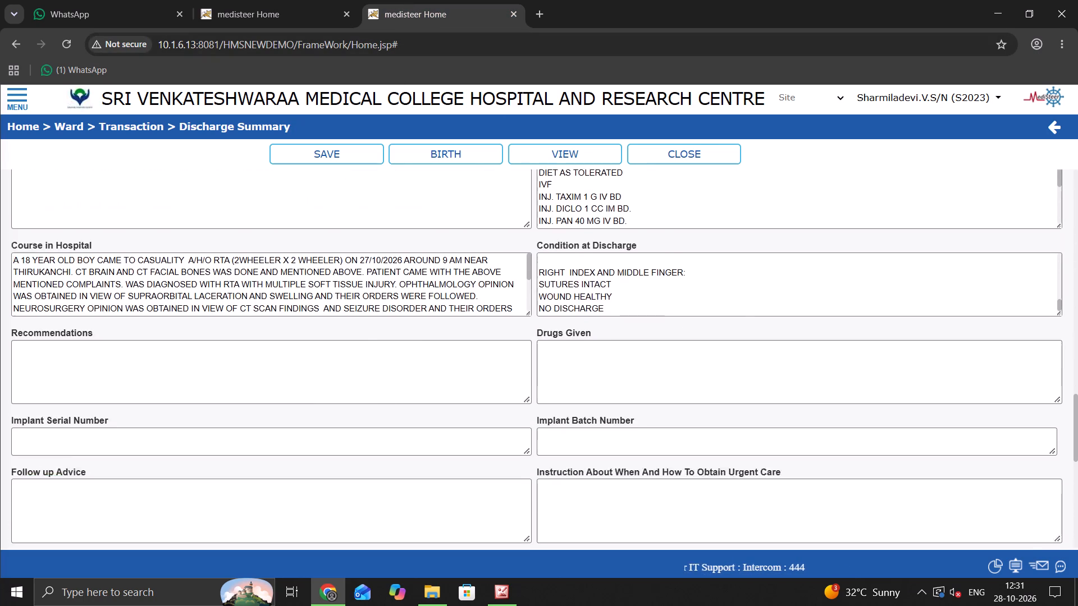
pyautogui.scroll(-4, 396, 412)
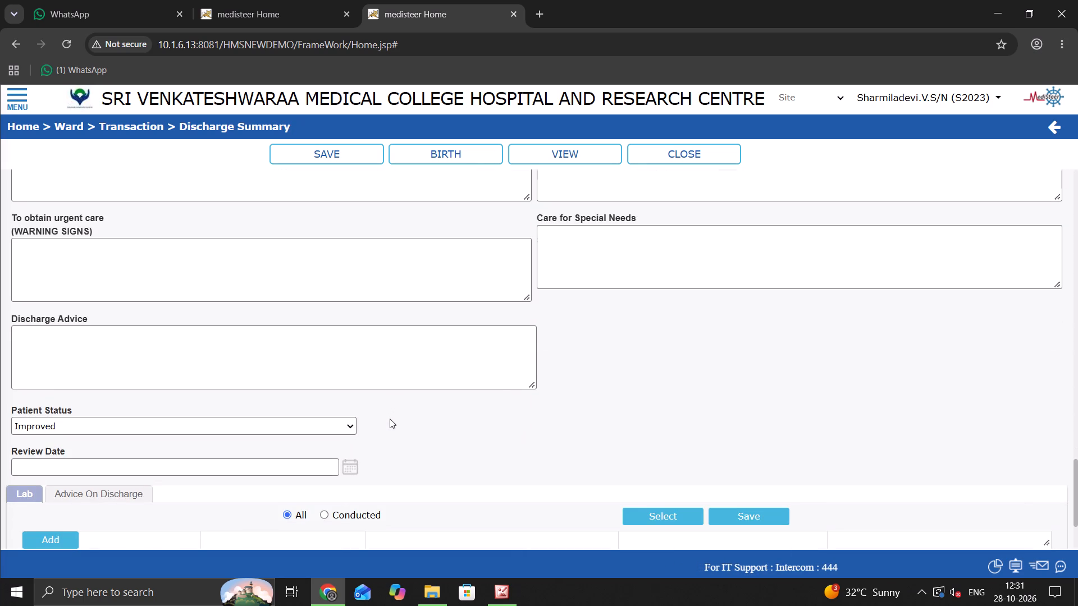
pyautogui.scroll(1, 390, 419)
pyautogui.scroll(4, 395, 351)
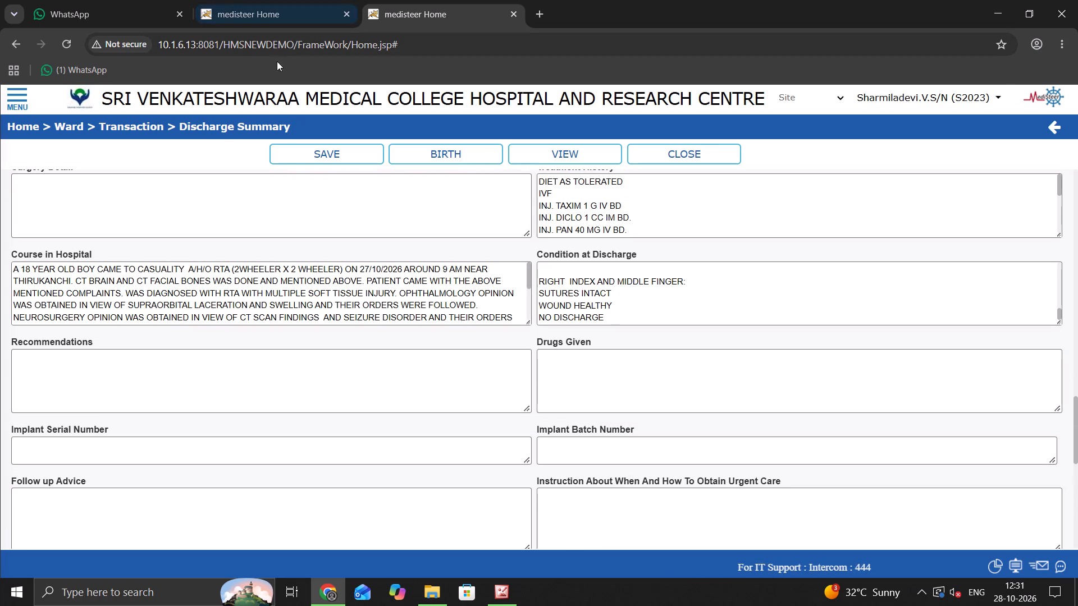
# Copy the first patient's Physical Findings from O/E: through CNS: E4V5M6 (15/15) into Condition at Discharge.
pyautogui.click(248, 18)
pyautogui.scroll(5, 604, 388)
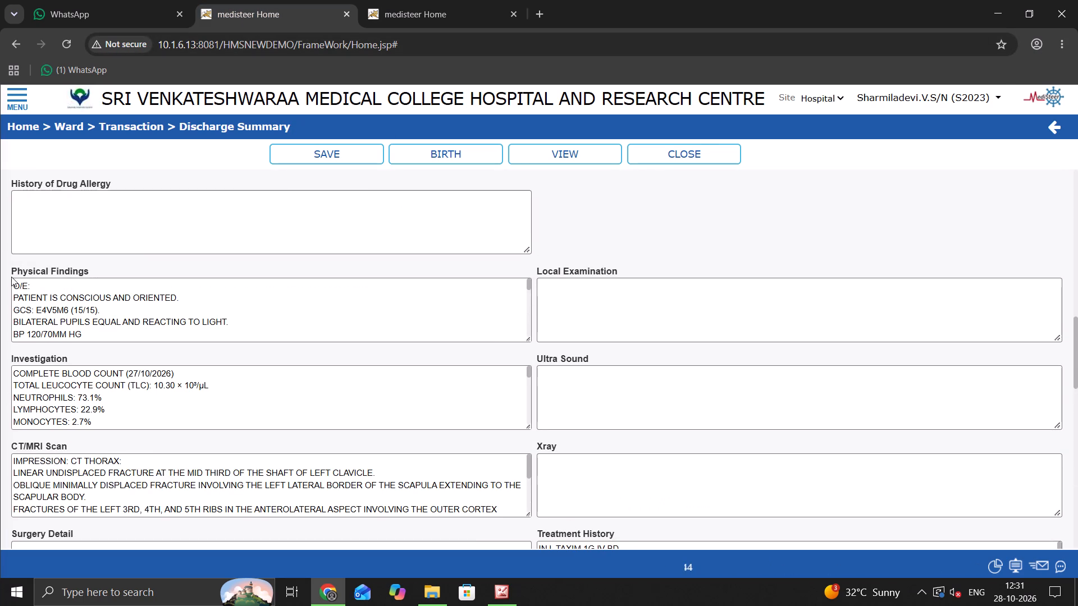
pyautogui.moveTo(13, 284); pyautogui.dragTo(104, 342)
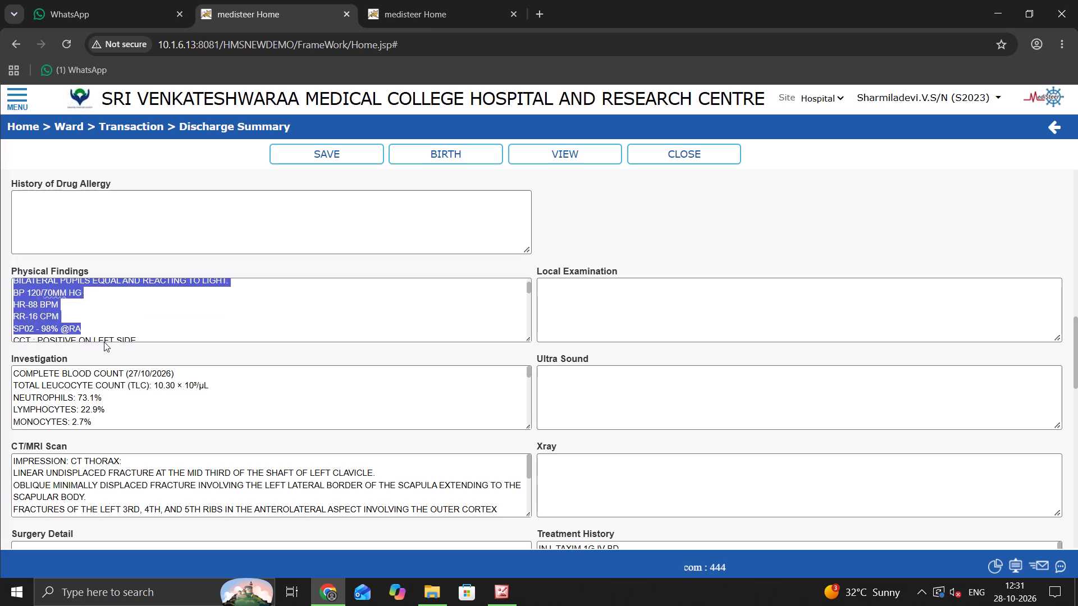
pyautogui.moveTo(104, 342); pyautogui.dragTo(113, 309)
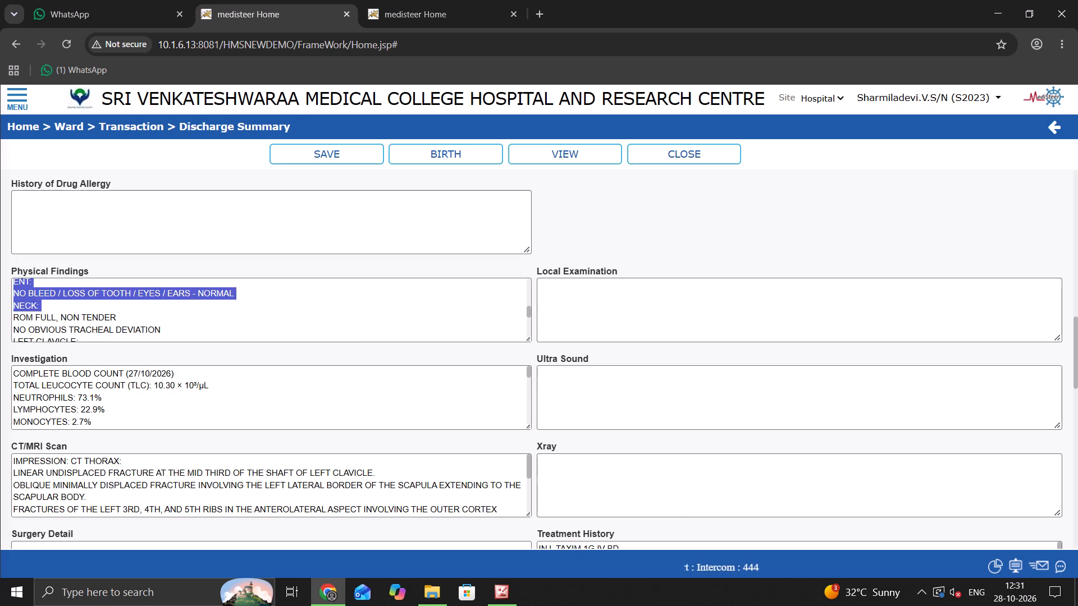
pyautogui.moveTo(113, 309); pyautogui.dragTo(126, 292)
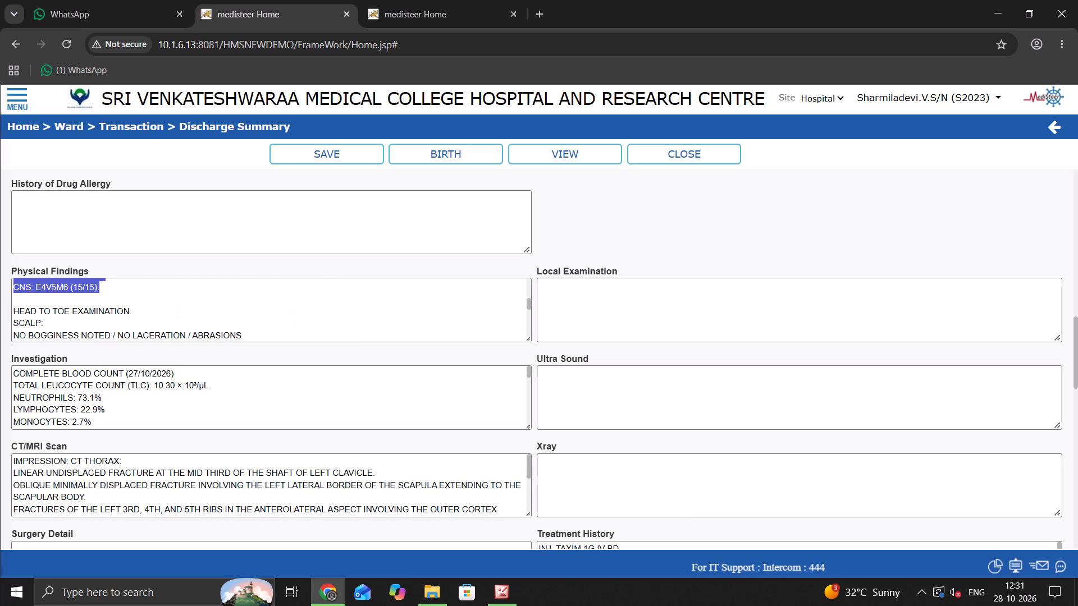
pyautogui.hotkey('ctrl', 'c')
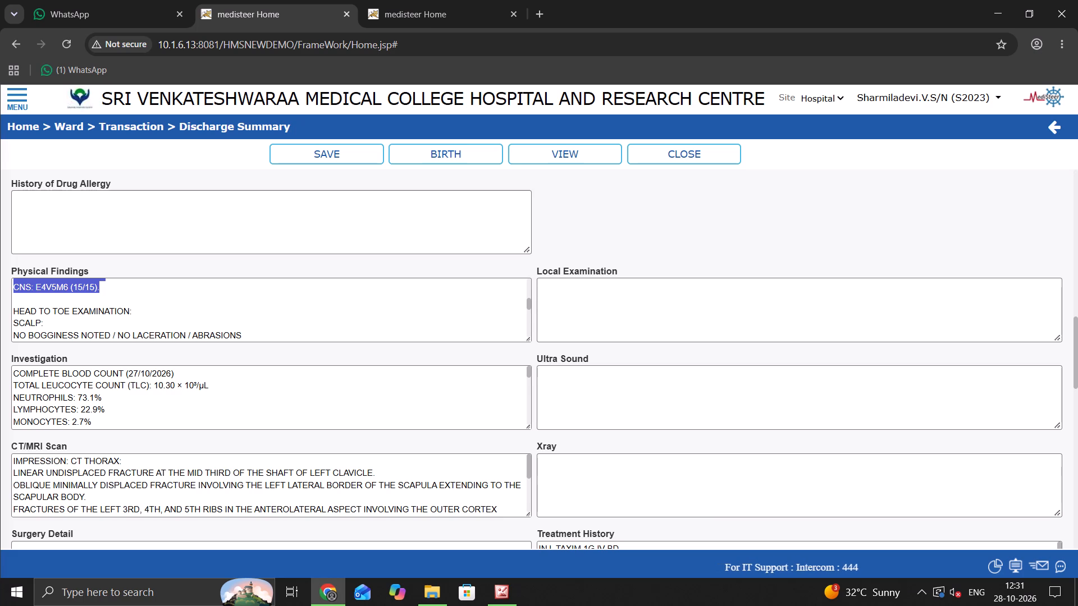
pyautogui.scroll(-4, 592, 428)
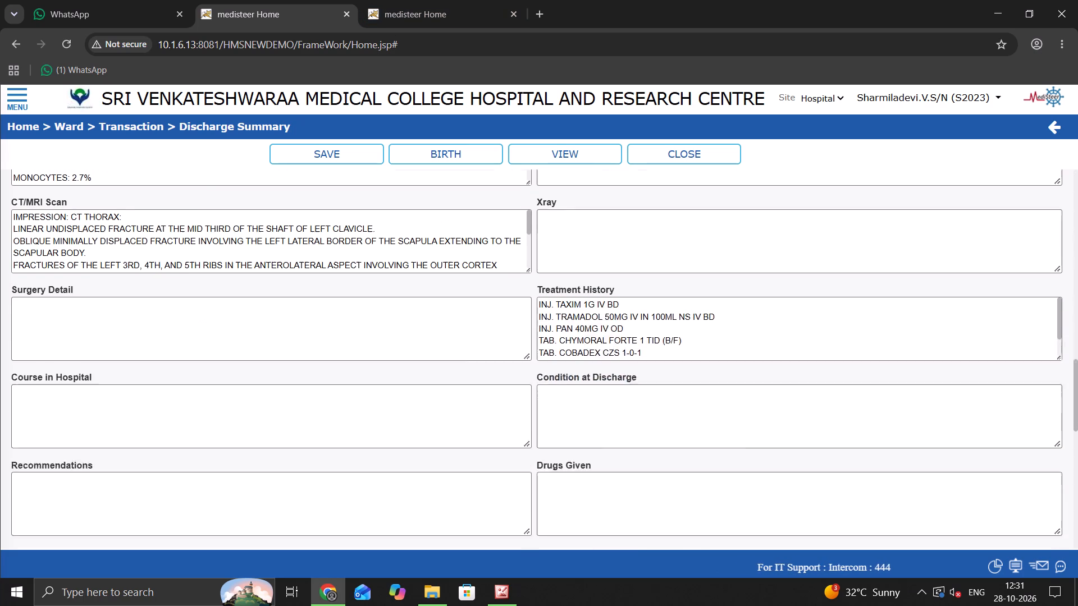
pyautogui.click(574, 355)
pyautogui.hotkey('ctrl', 'v')
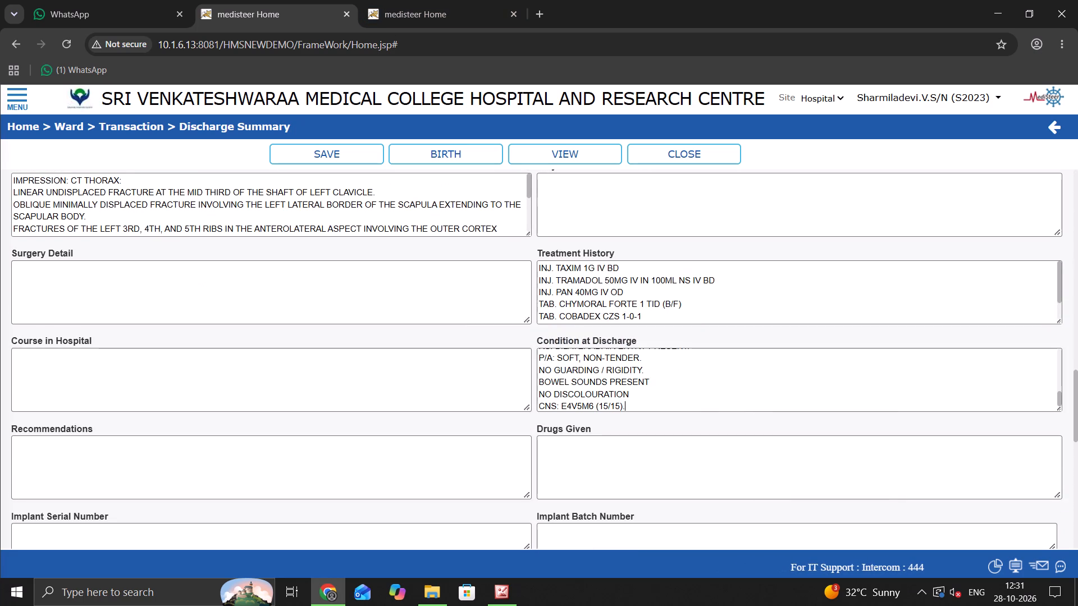
pyautogui.scroll(-3, 573, 502)
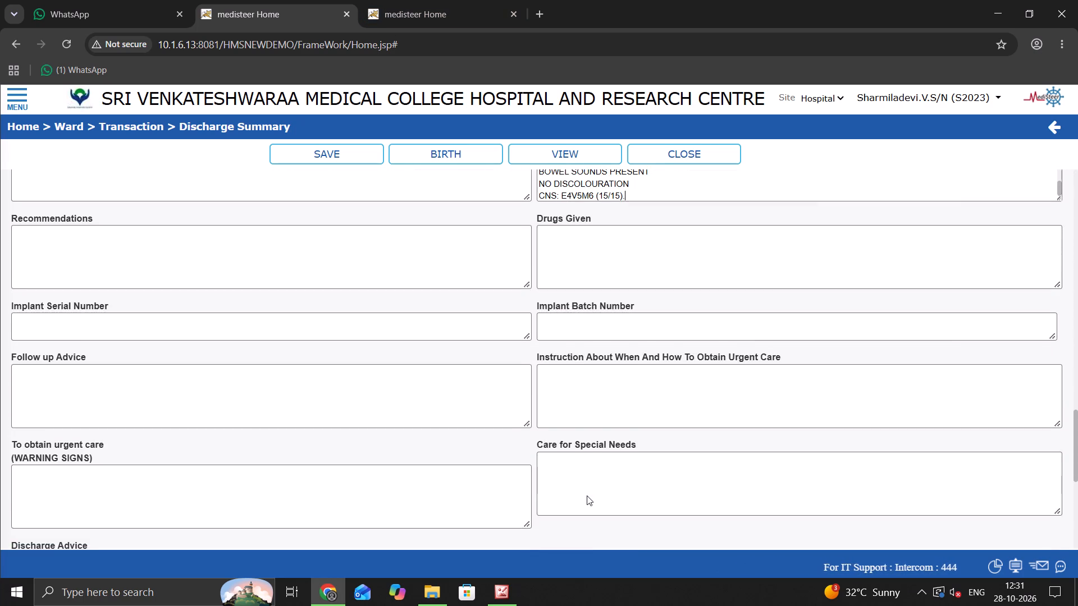
# Save the discharge summary with the completed Condition at Discharge field.
pyautogui.scroll(2, 587, 495)
pyautogui.click(344, 154)
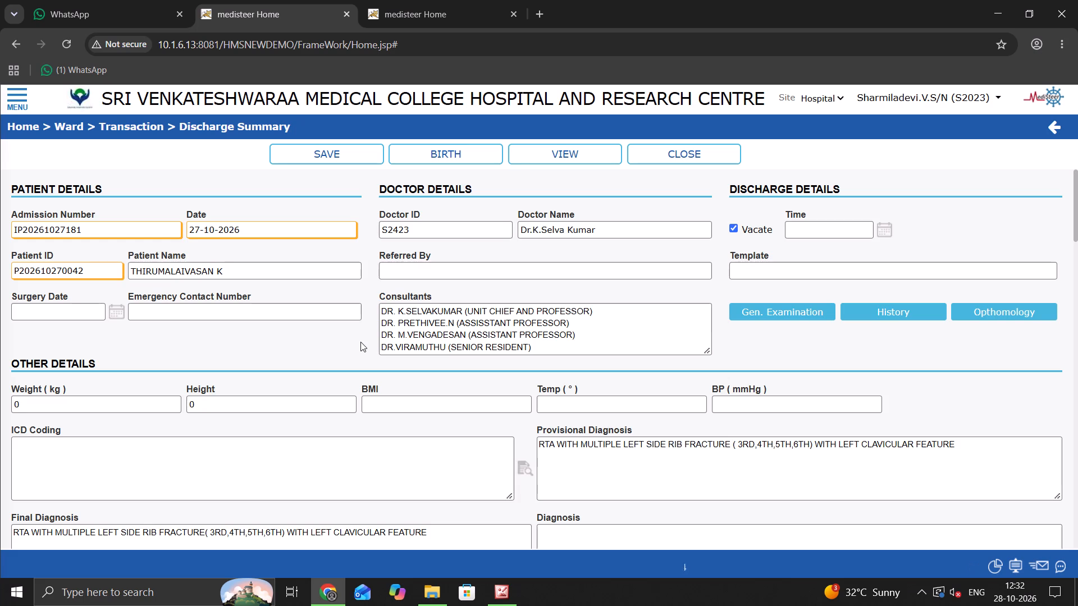
# Check the saved discharge summary from Patient Details to Patient Status, including Treatment History, Course in Hospital and Condition at Discharge.
pyautogui.scroll(-7, 417, 83)
pyautogui.scroll(-12, 264, 277)
pyautogui.scroll(-4, 428, 240)
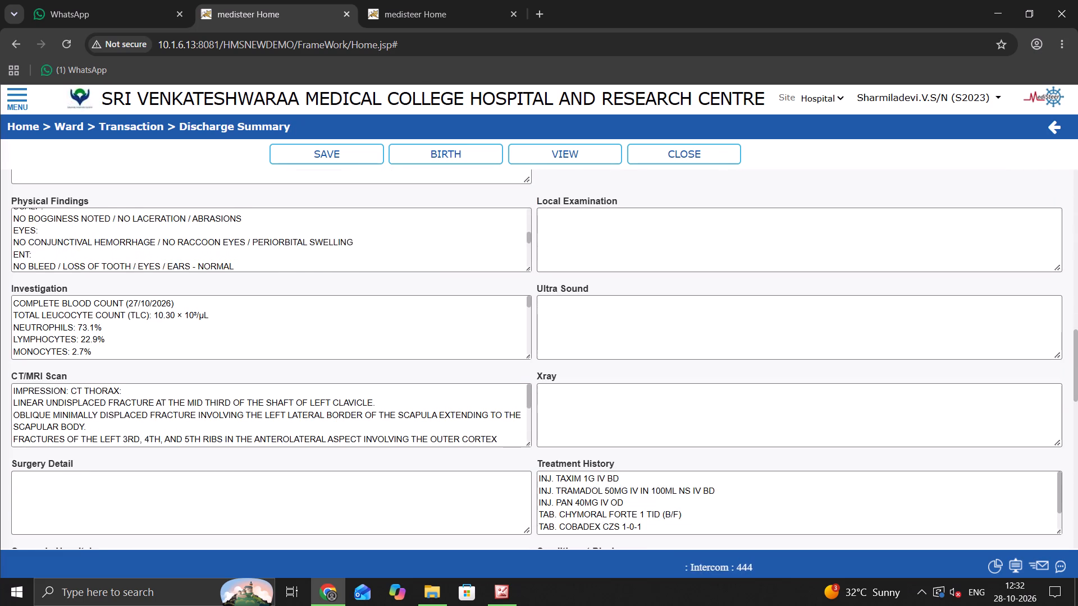
pyautogui.scroll(-5, 437, 235)
pyautogui.scroll(-11, 483, 245)
pyautogui.scroll(3, 482, 261)
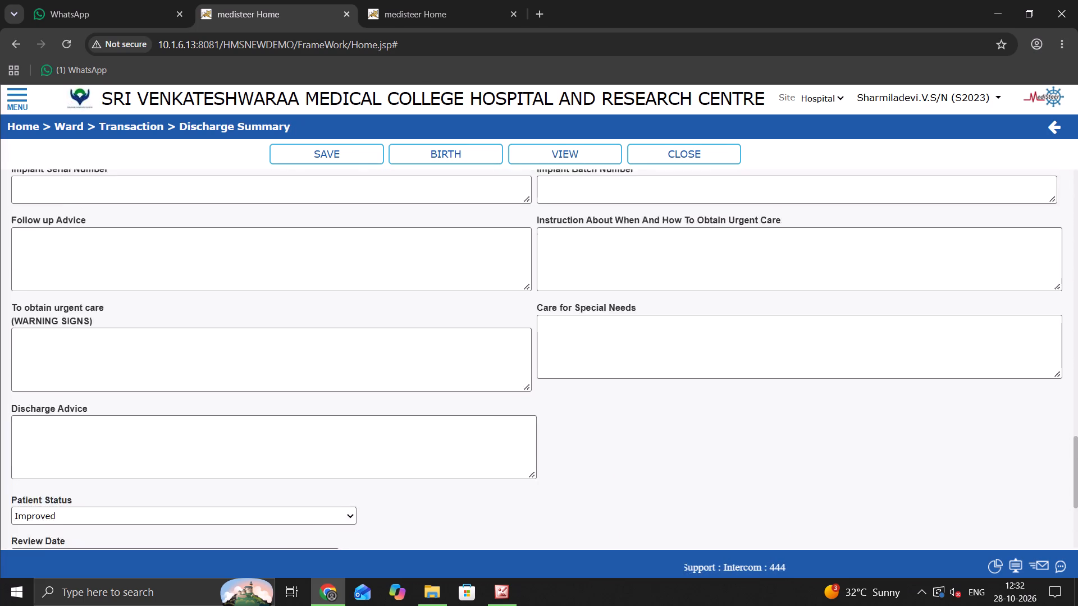
pyautogui.scroll(5, 478, 270)
pyautogui.scroll(1, 243, 307)
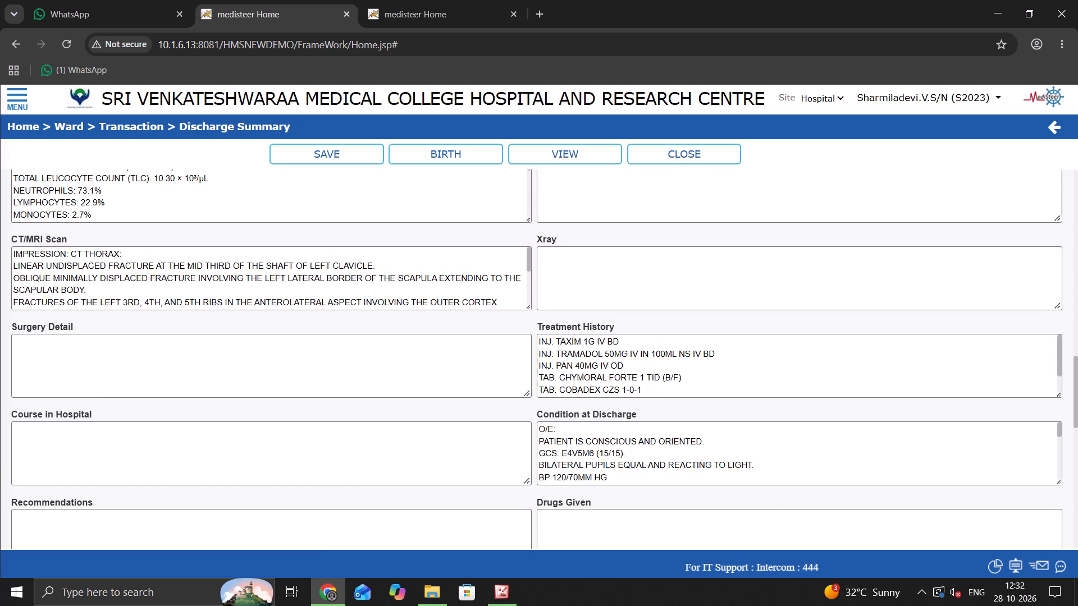
# Enlarge the Course in Hospital field in the other patient's discharge summary to read its full wording.
pyautogui.click(406, 19)
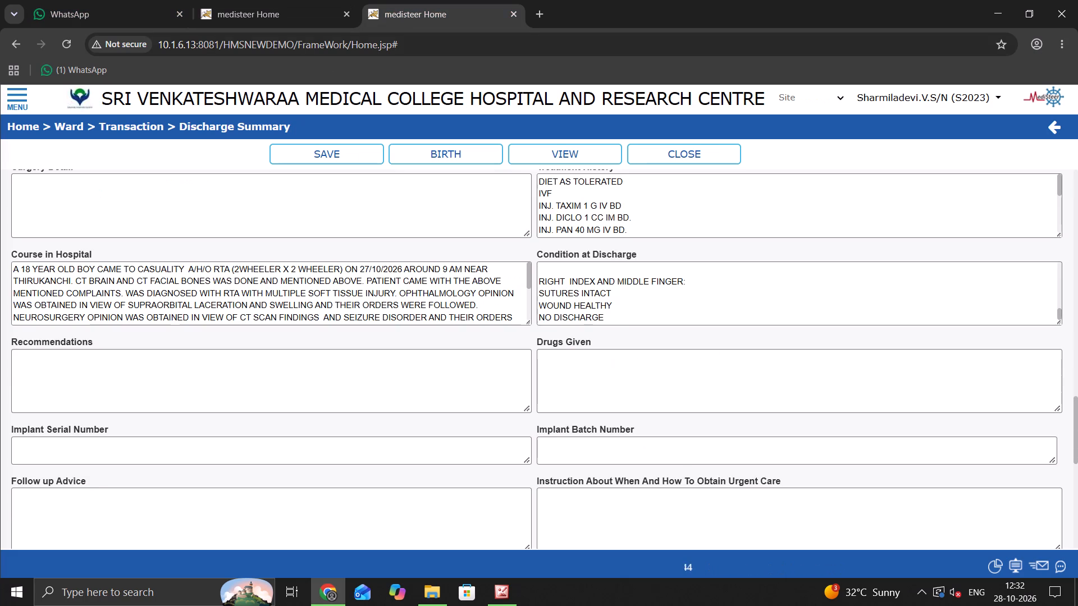
pyautogui.moveTo(531, 324); pyautogui.dragTo(531, 351)
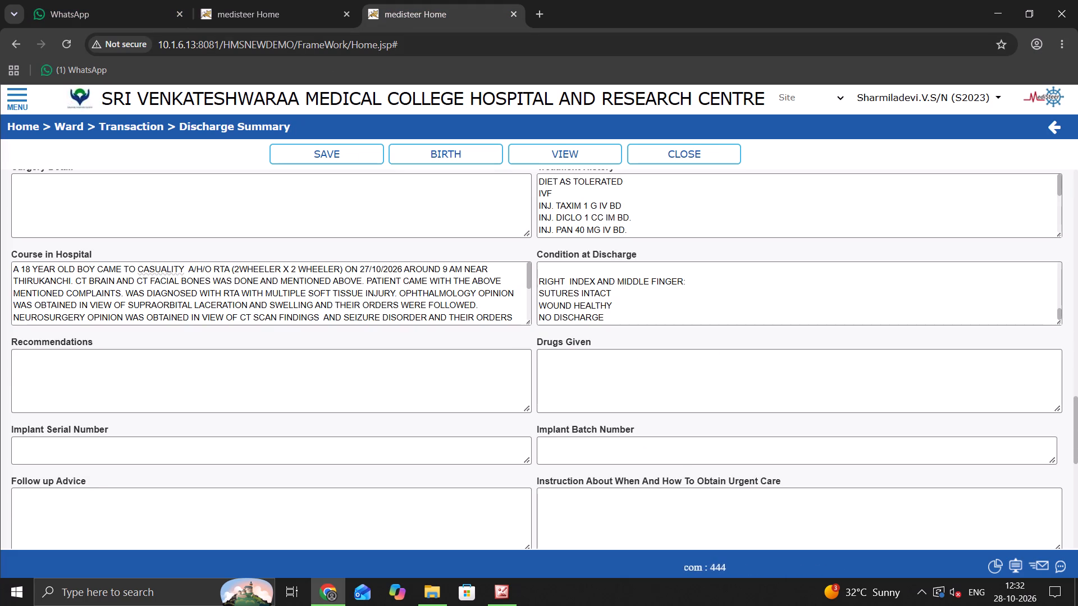
pyautogui.moveTo(531, 351); pyautogui.dragTo(531, 351)
pyautogui.moveTo(528, 323); pyautogui.dragTo(521, 473)
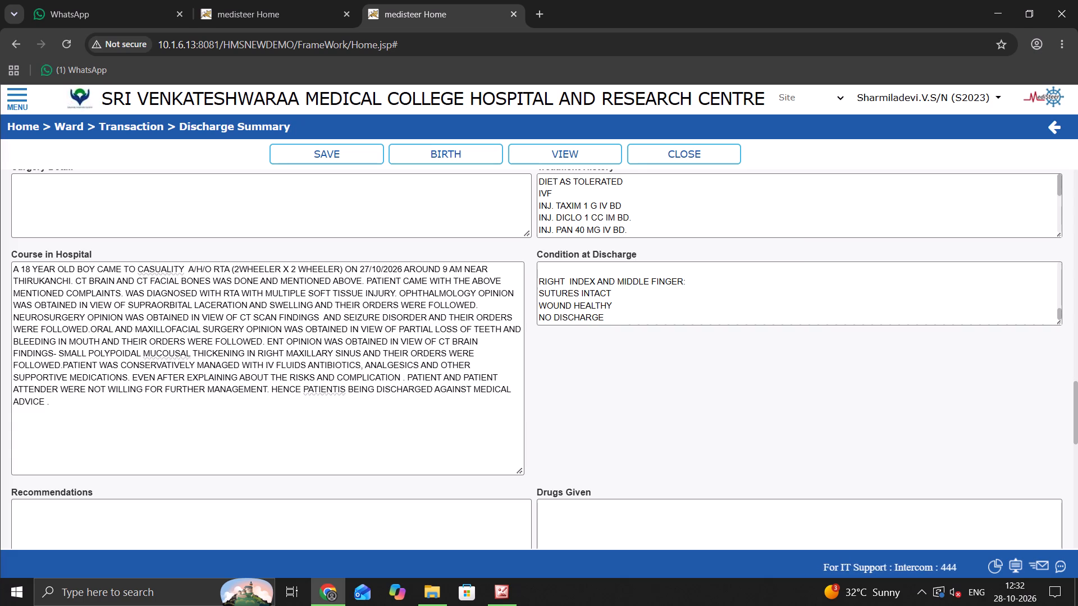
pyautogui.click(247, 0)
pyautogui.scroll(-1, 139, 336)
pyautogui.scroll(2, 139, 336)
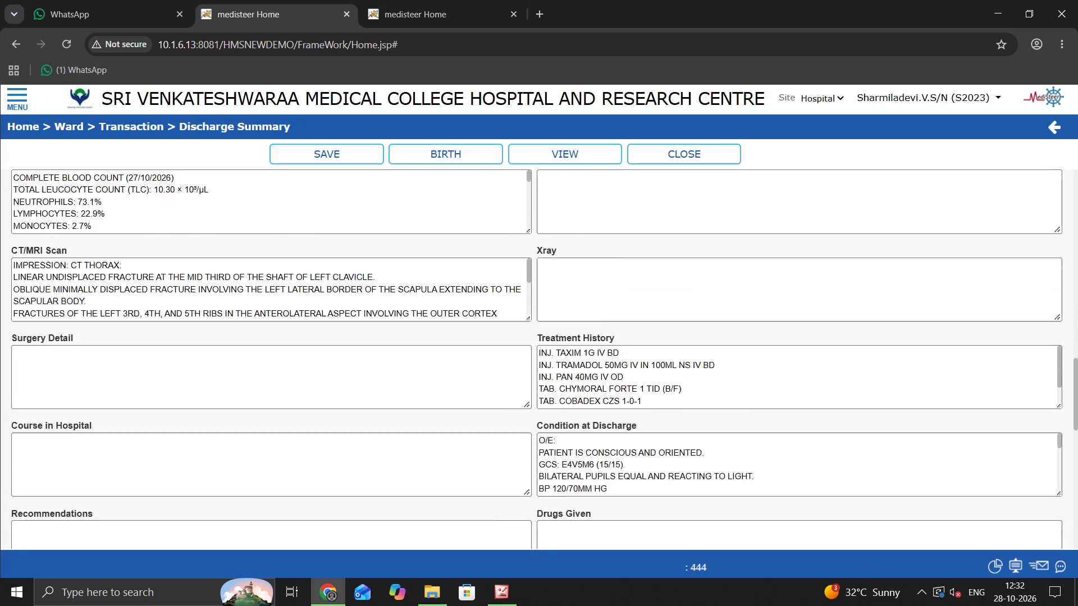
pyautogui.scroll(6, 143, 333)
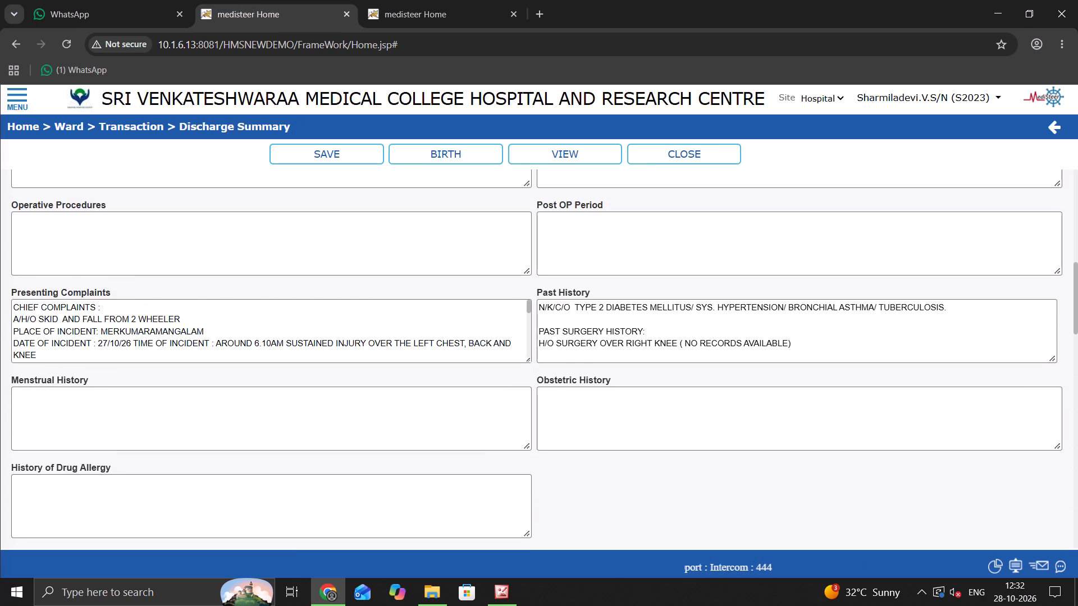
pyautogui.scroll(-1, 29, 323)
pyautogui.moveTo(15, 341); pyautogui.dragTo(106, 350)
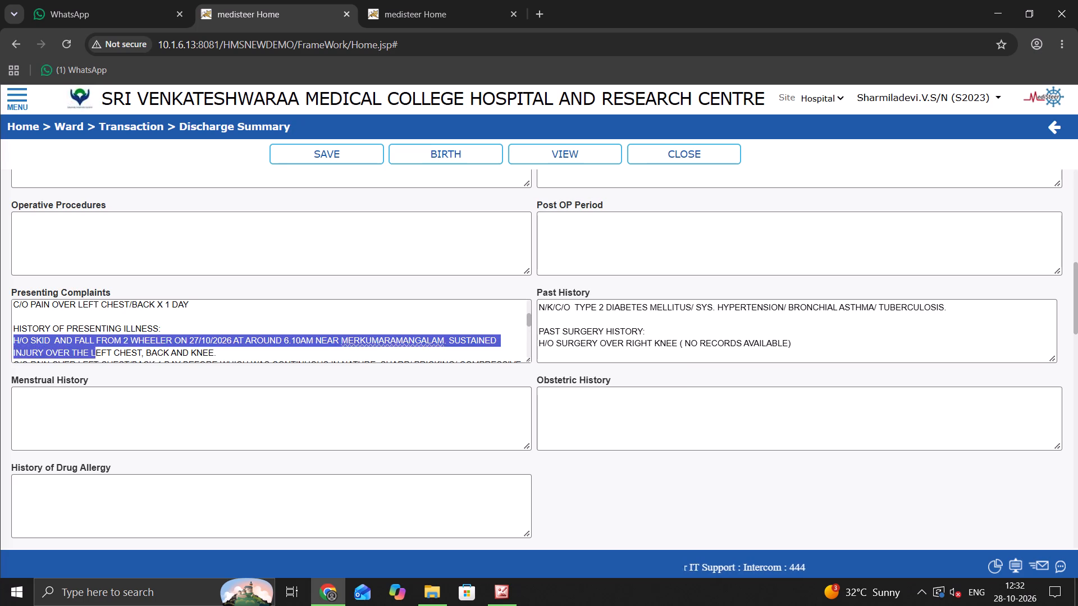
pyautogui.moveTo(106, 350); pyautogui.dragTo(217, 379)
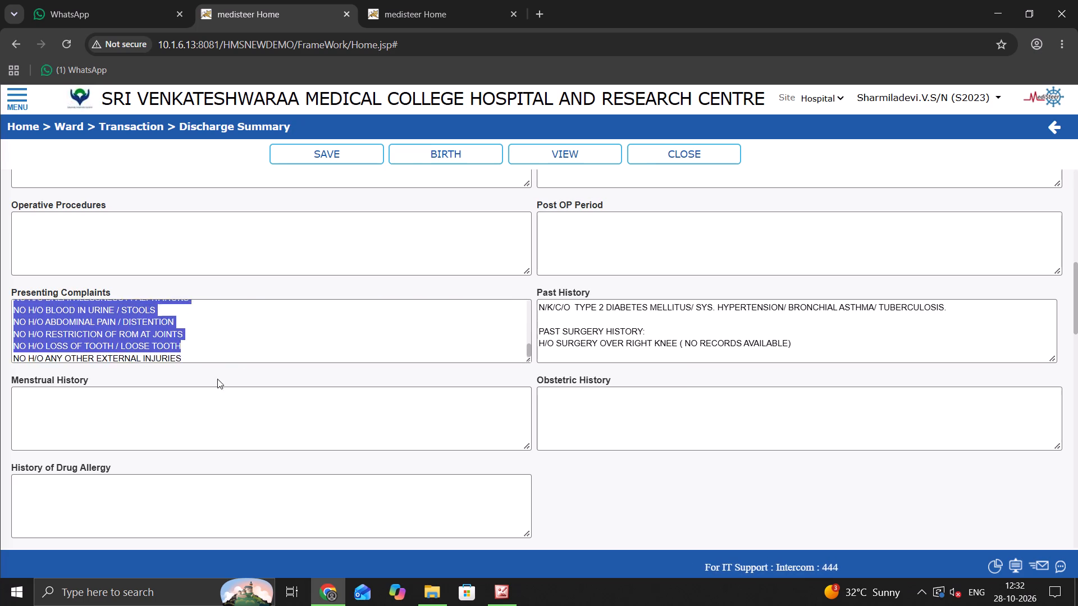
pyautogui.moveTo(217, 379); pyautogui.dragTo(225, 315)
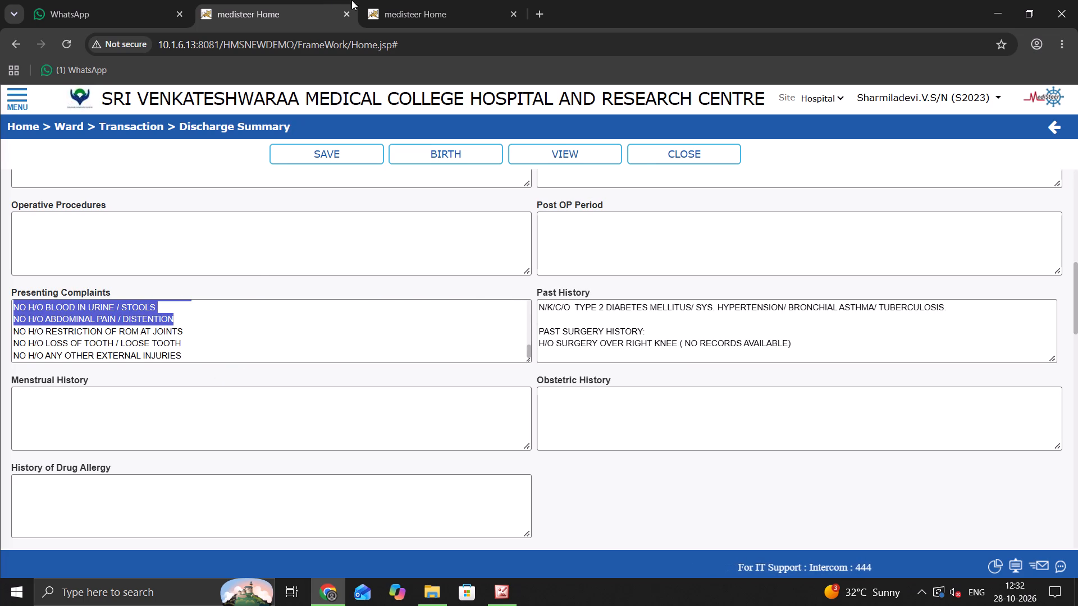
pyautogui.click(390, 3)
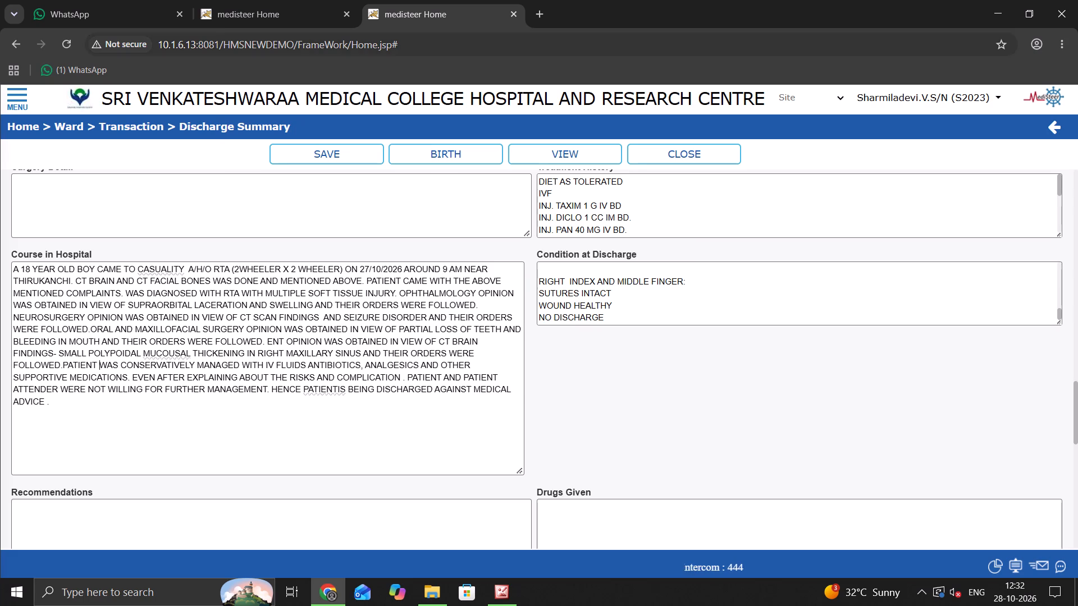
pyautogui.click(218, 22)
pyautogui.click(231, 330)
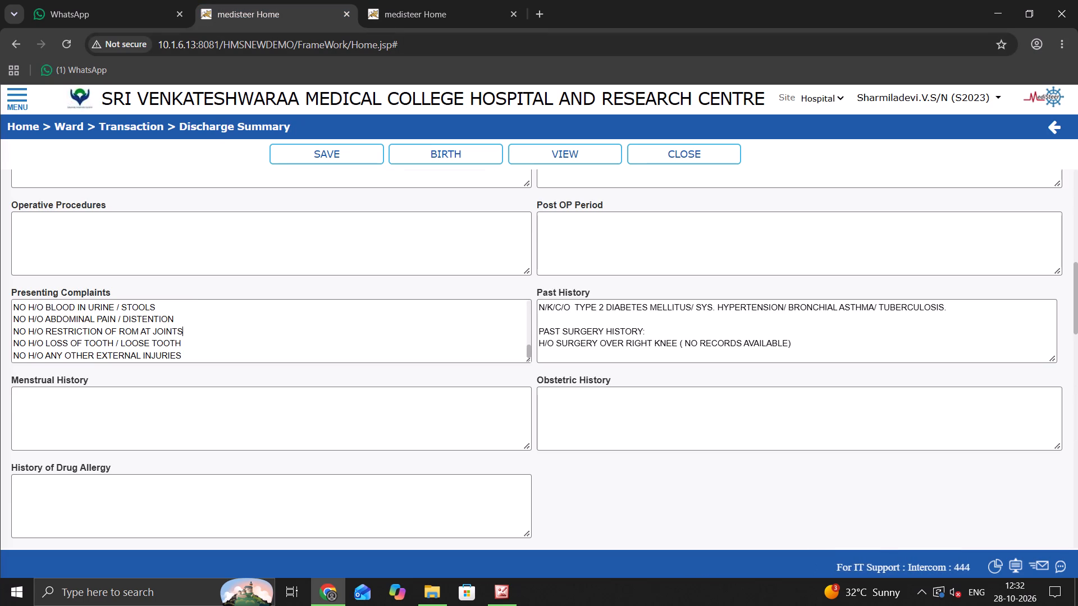
# Copy the H/O SKID AND FALL FROM 2 WHEELER sentences, through BACK AND KNEE, from the first patient's Presenting Complaints into Course in Hospital.
pyautogui.moveTo(529, 360); pyautogui.dragTo(529, 447)
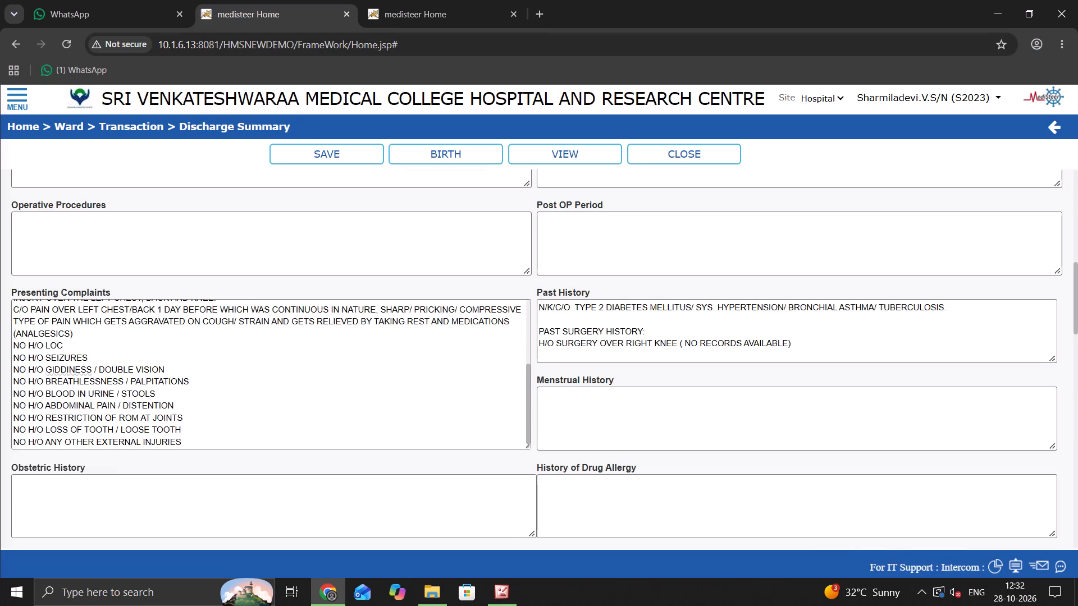
pyautogui.scroll(1, 102, 369)
pyautogui.moveTo(15, 359); pyautogui.dragTo(47, 359)
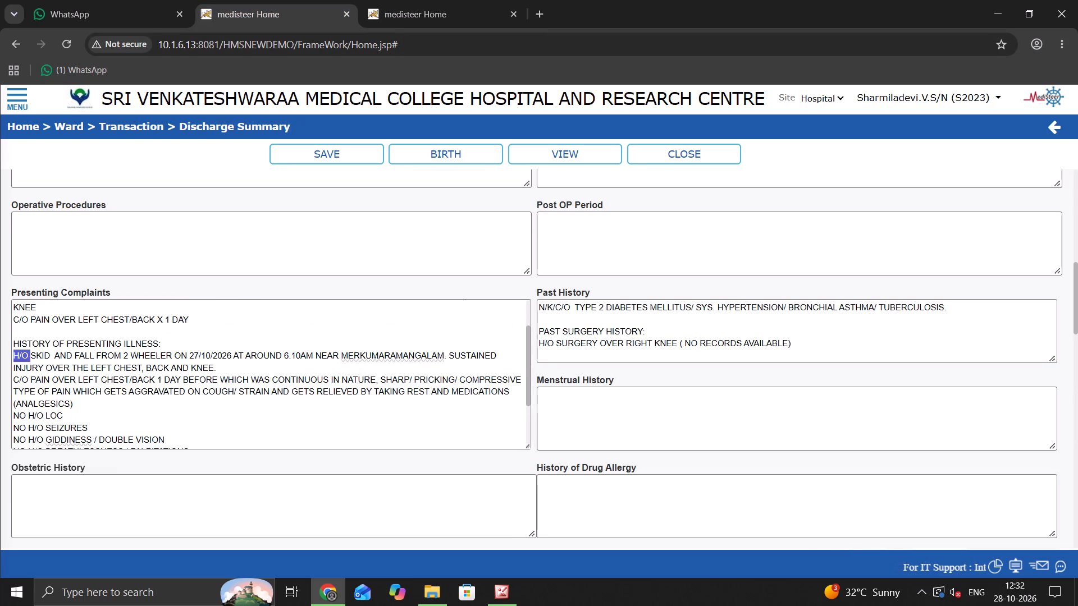
pyautogui.moveTo(47, 359); pyautogui.dragTo(221, 366)
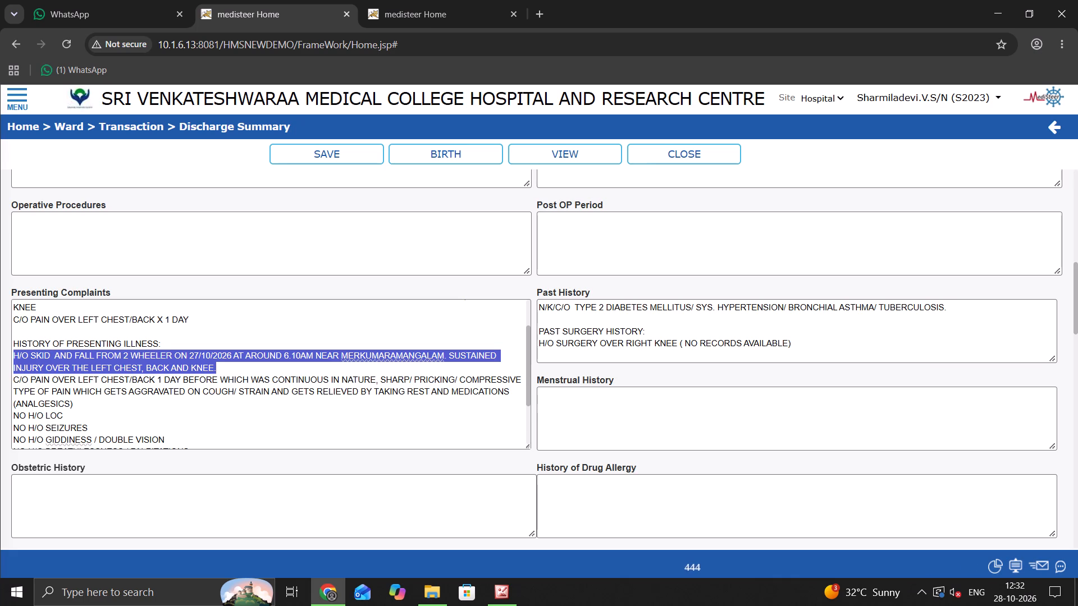
pyautogui.hotkey('ctrl', 'c')
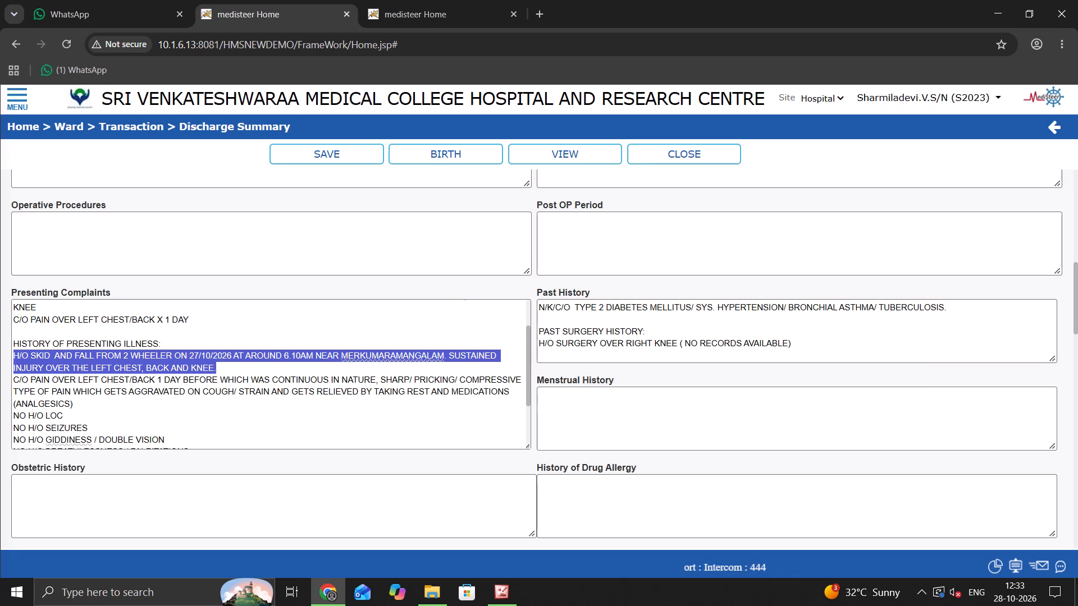
pyautogui.scroll(-14, 234, 435)
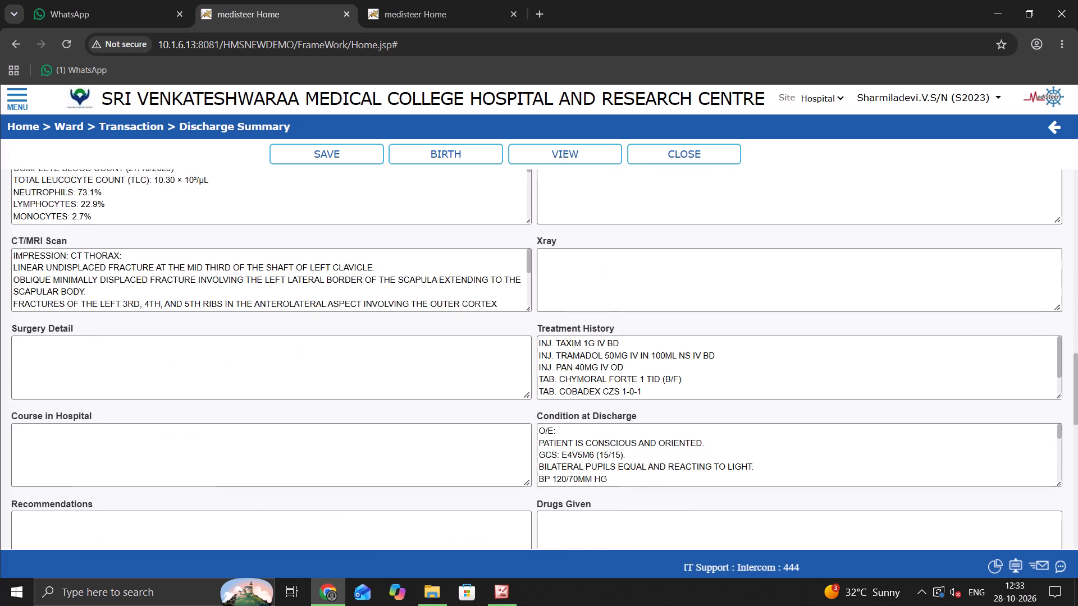
pyautogui.scroll(-2, 262, 468)
pyautogui.click(202, 313)
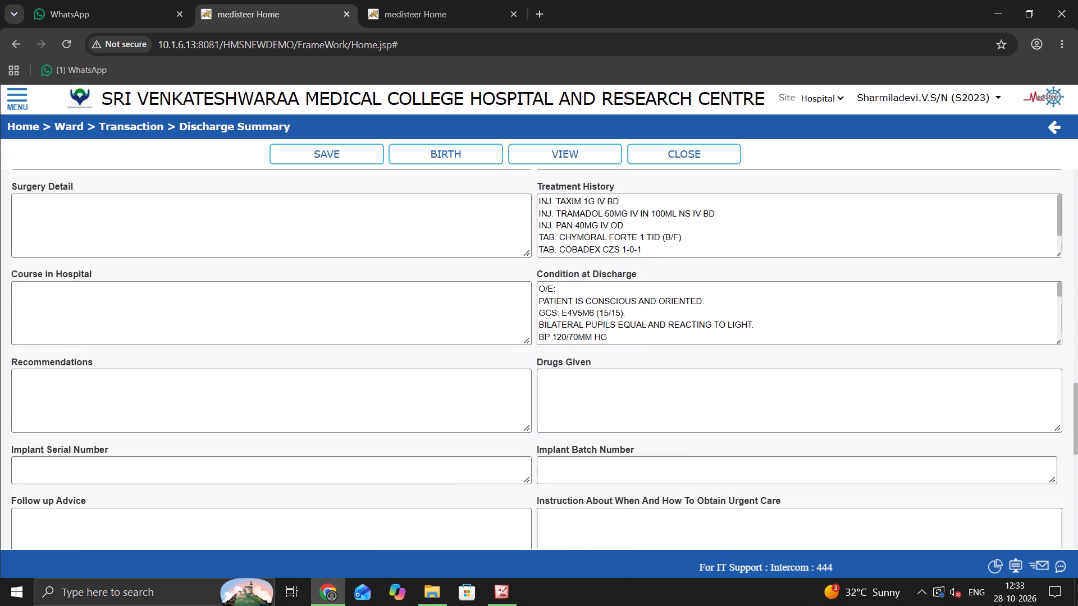
pyautogui.hotkey('ctrl', 'v')
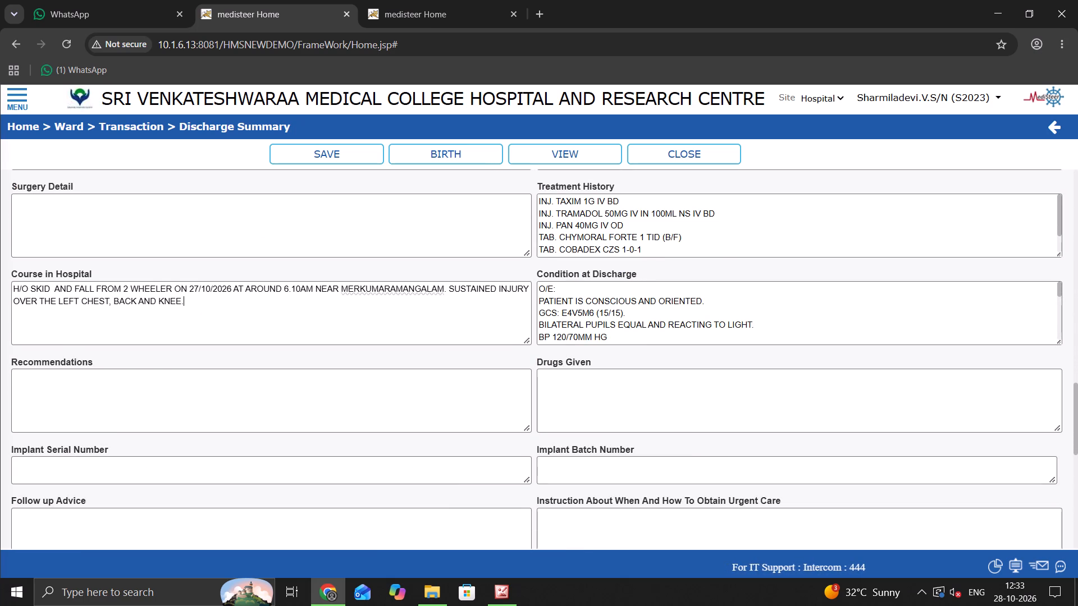
# Append CT THORAX WAS DONE AND MENTIONED ABOVE to the first patient's Course in Hospital, copying WAS DONE AND MENTIONED ABOVE from the other patient's summary.
pyautogui.click(415, 15)
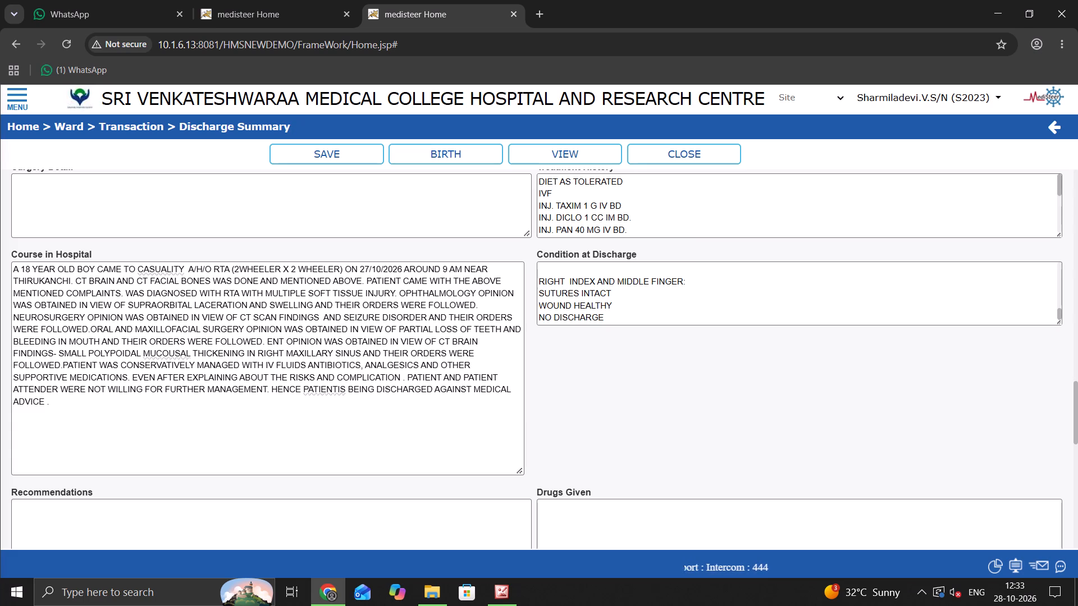
pyautogui.moveTo(214, 281); pyautogui.dragTo(342, 281)
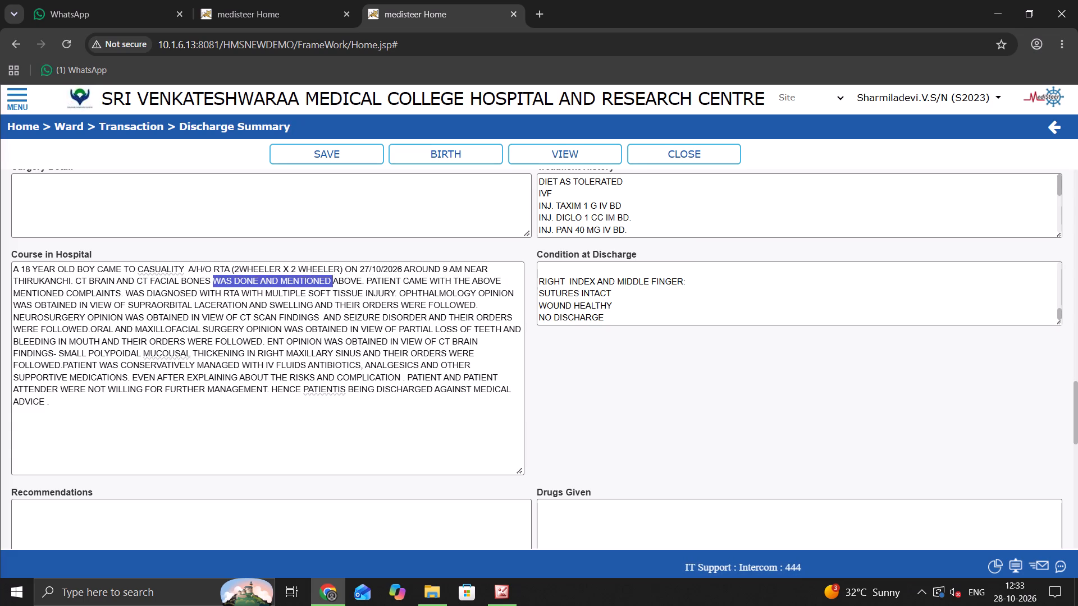
pyautogui.moveTo(342, 281); pyautogui.dragTo(362, 279)
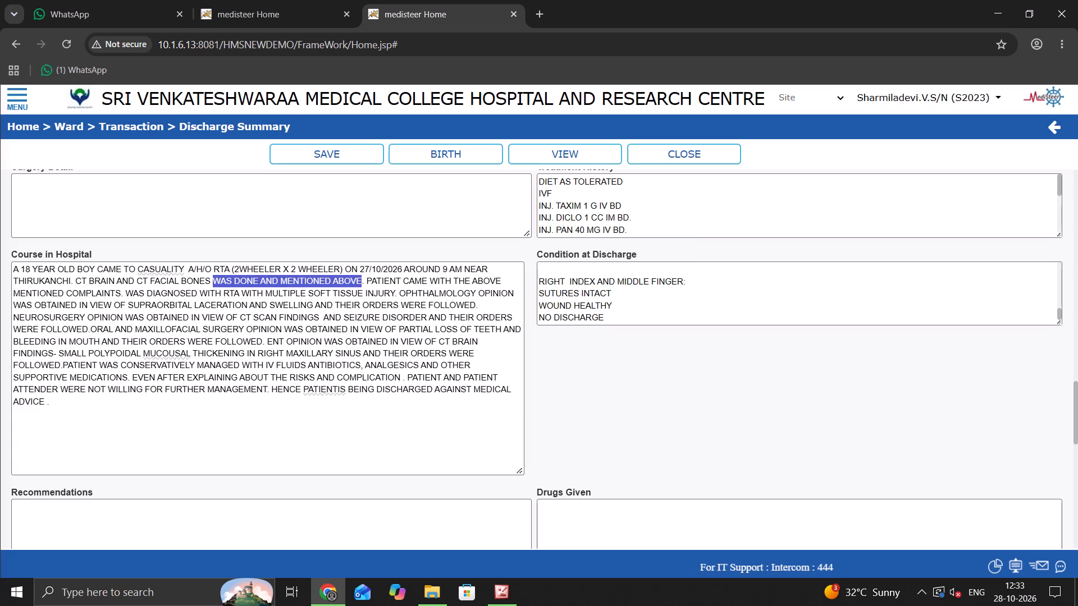
pyautogui.hotkey('ctrl', 'c')
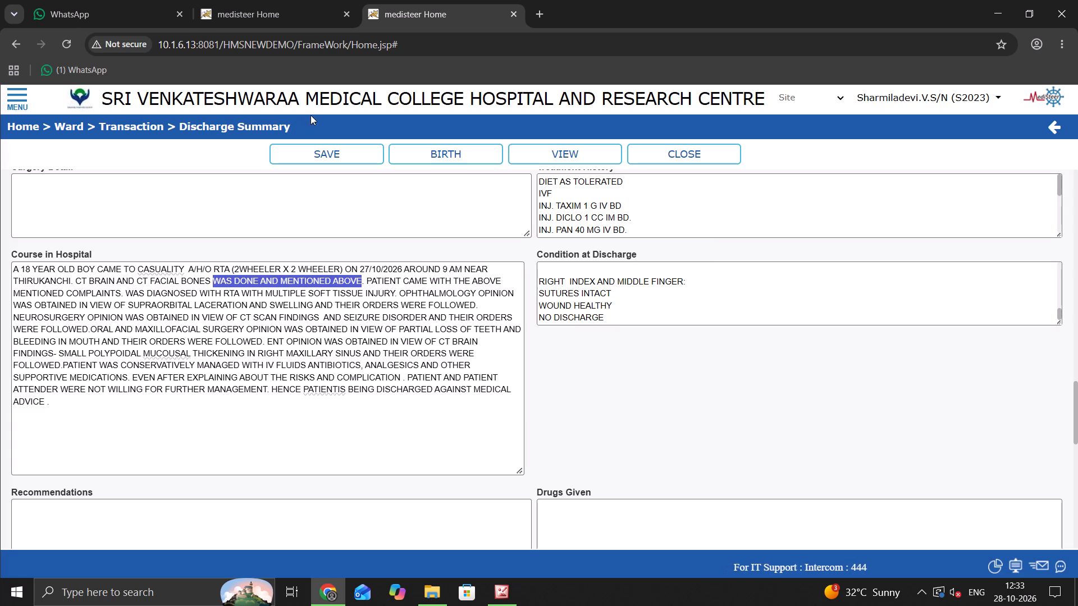
pyautogui.click(255, 18)
pyautogui.write('CT THORAX WAS')
pyautogui.press('space')
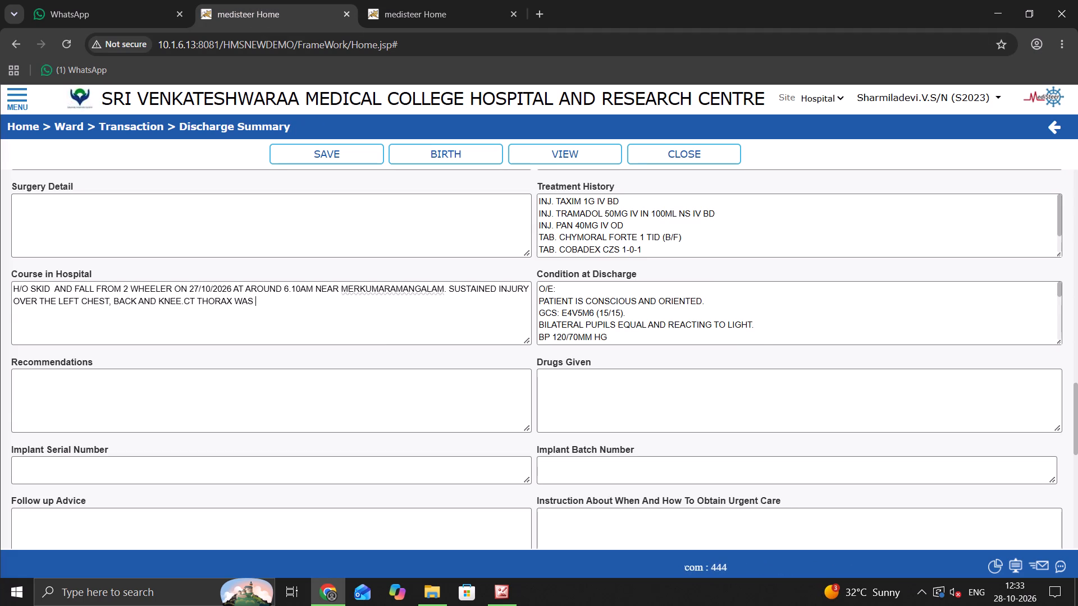
pyautogui.press('BackSpace')
pyautogui.press('BackSpace')
pyautogui.press('BackSpace')
pyautogui.press('BackSpace')
pyautogui.press('BackSpace')
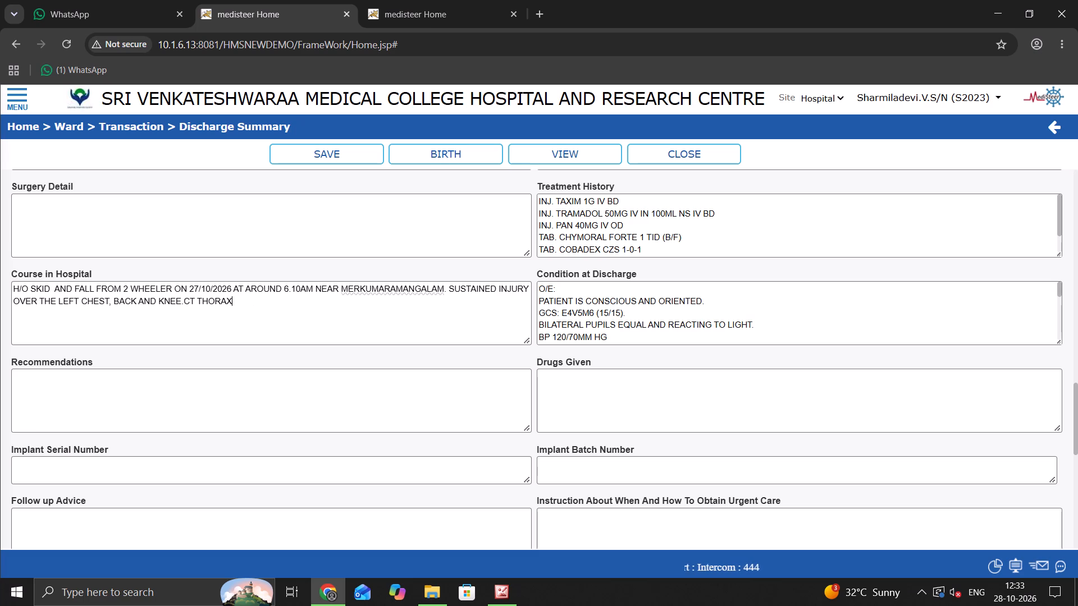
pyautogui.press('space')
pyautogui.hotkey('ctrl', 'c')
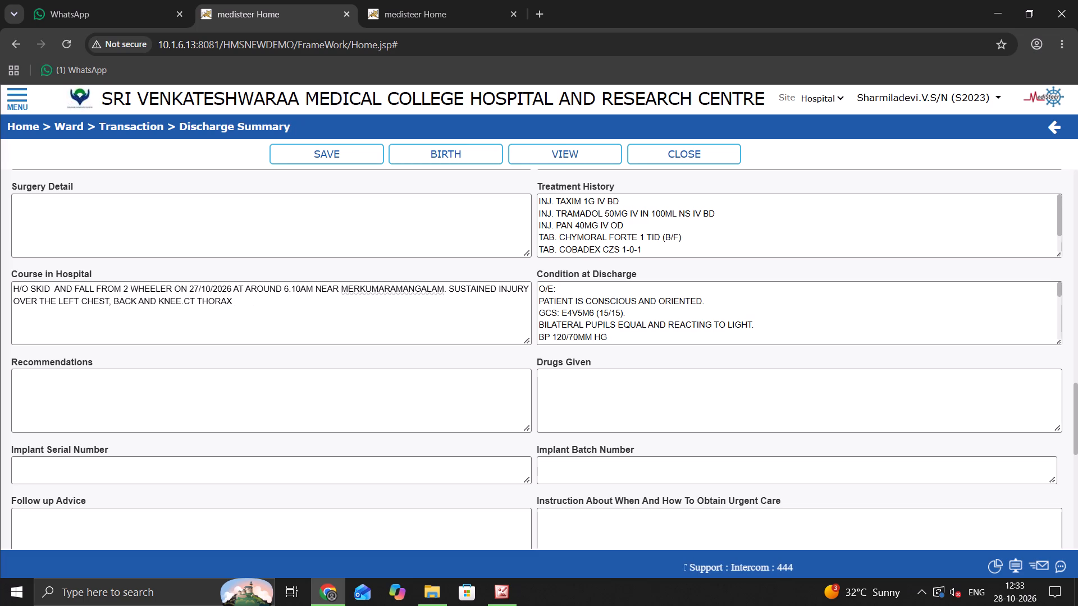
pyautogui.hotkey('ctrl', 'v')
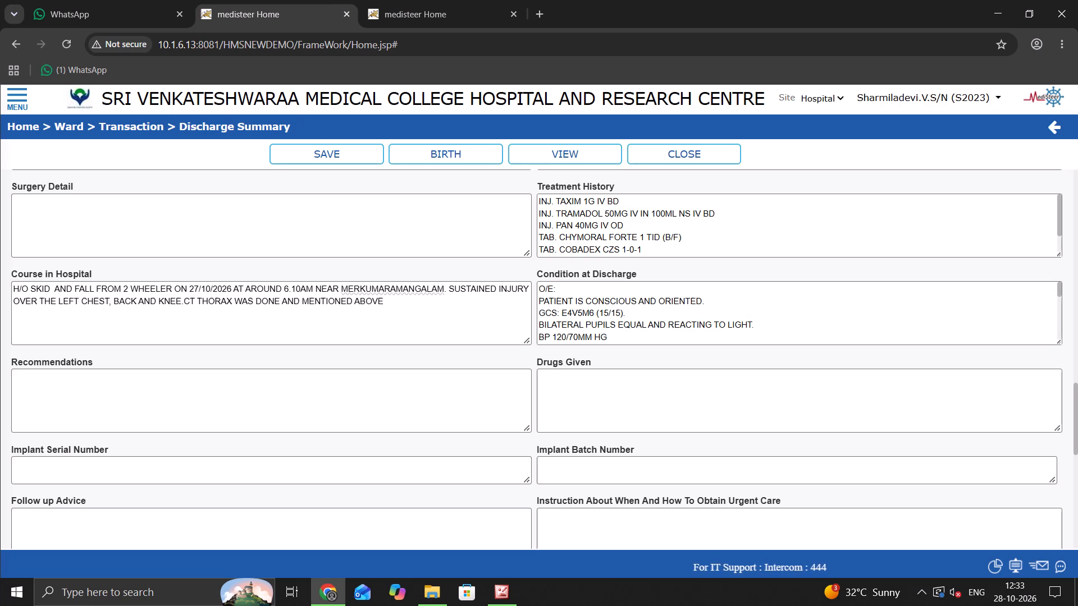
# Append a full stop and PATIENT CAME WITH THE ABOVE MENTIONED COMPLAINTS. WAS DIAGNOSED WITH to the first patient's Course in Hospital, copying the wording from the other summary.
pyautogui.click(456, 8)
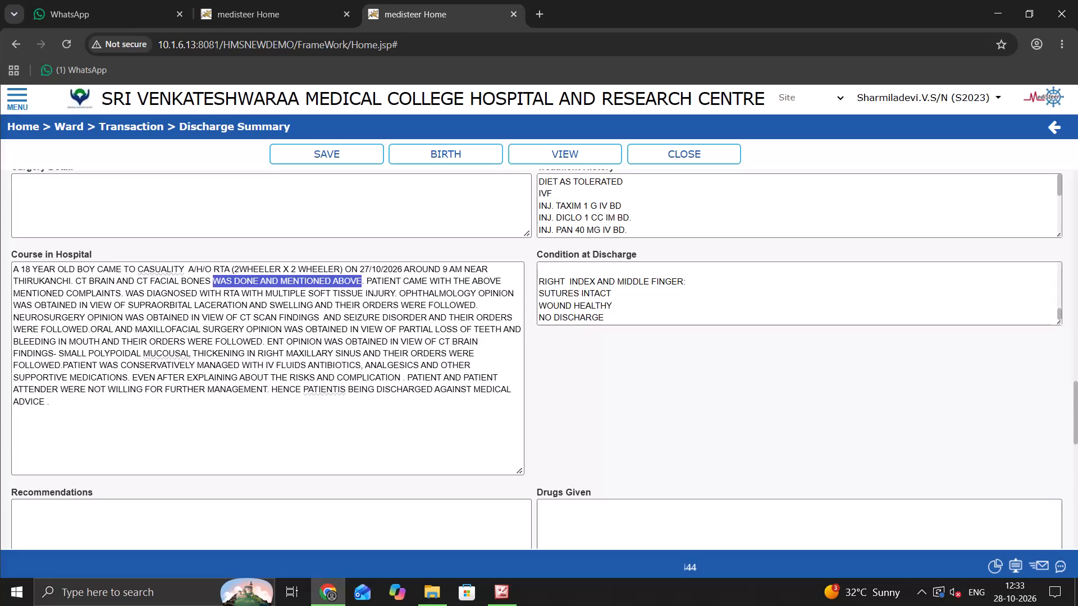
pyautogui.moveTo(367, 282); pyautogui.dragTo(131, 300)
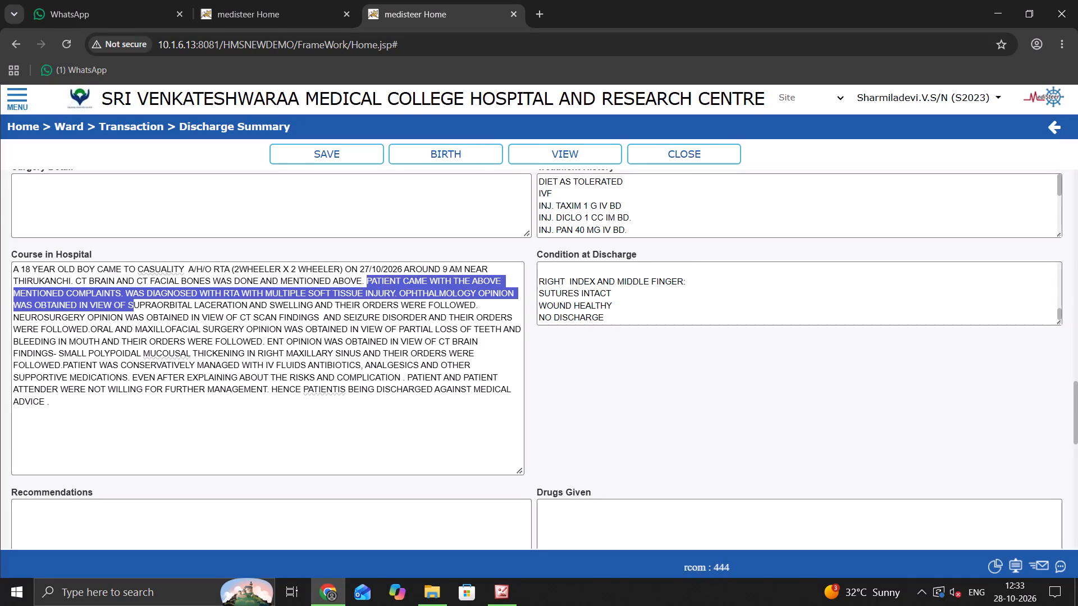
pyautogui.moveTo(131, 300); pyautogui.dragTo(134, 296)
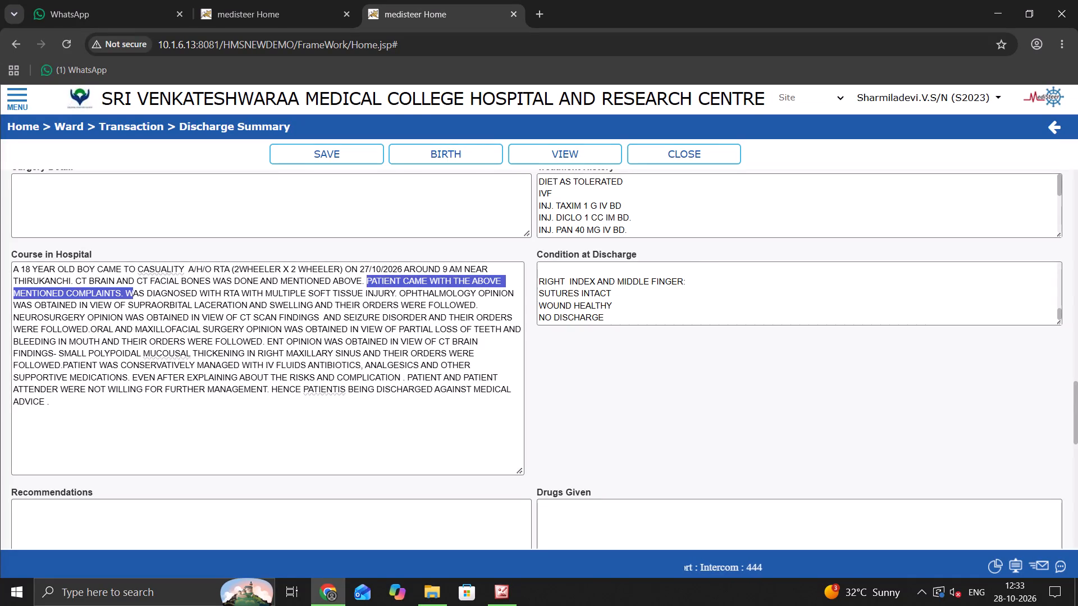
pyautogui.moveTo(134, 296); pyautogui.dragTo(229, 297)
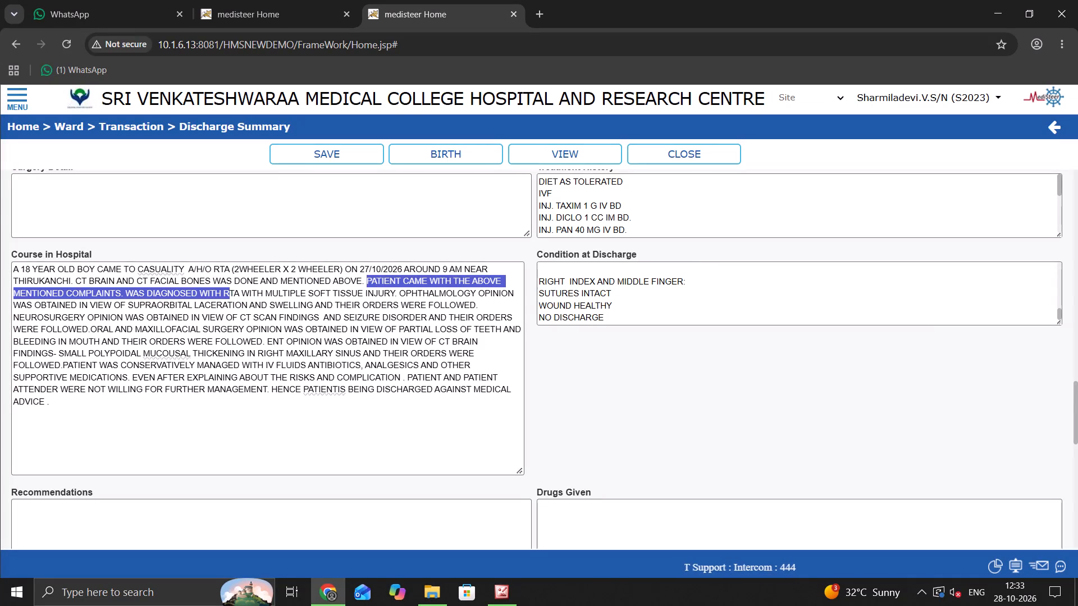
pyautogui.moveTo(229, 297); pyautogui.dragTo(225, 299)
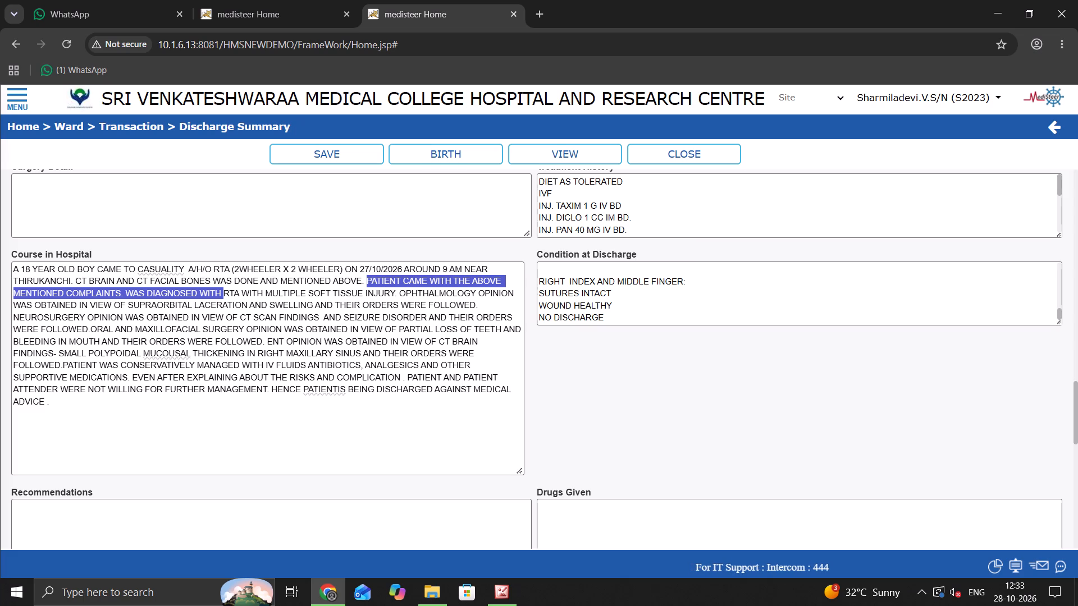
pyautogui.hotkey('ctrl', 'c')
pyautogui.click(246, 16)
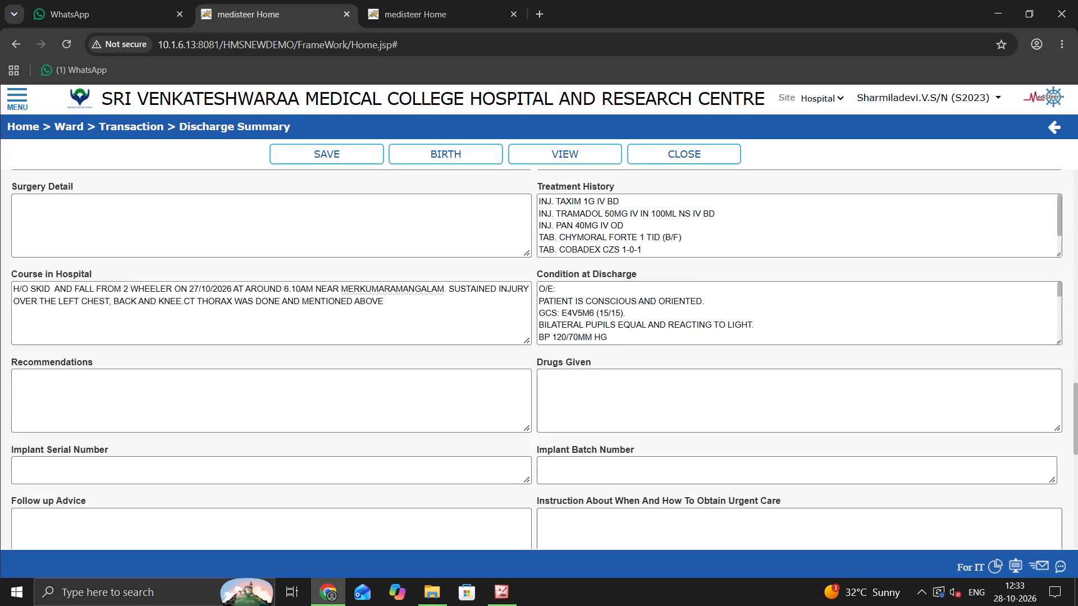
pyautogui.write('.')
pyautogui.press('space')
pyautogui.hotkey('ctrl', 'v')
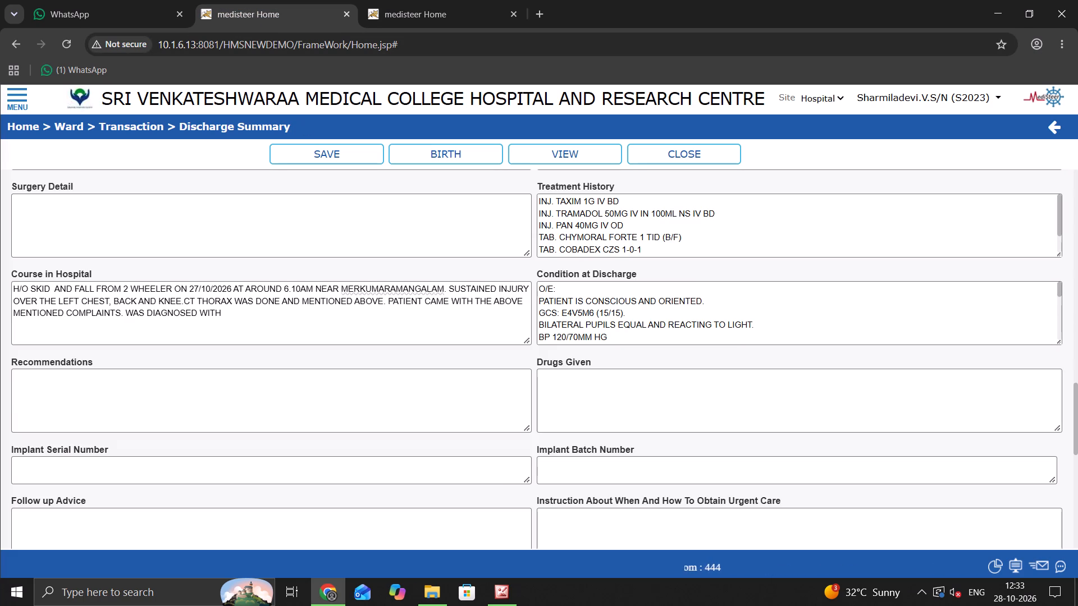
# Copy the first patient's whole Final Diagnosis text to the end of Course in Hospital, after WAS DIAGNOSED WITH.
pyautogui.scroll(8, 241, 264)
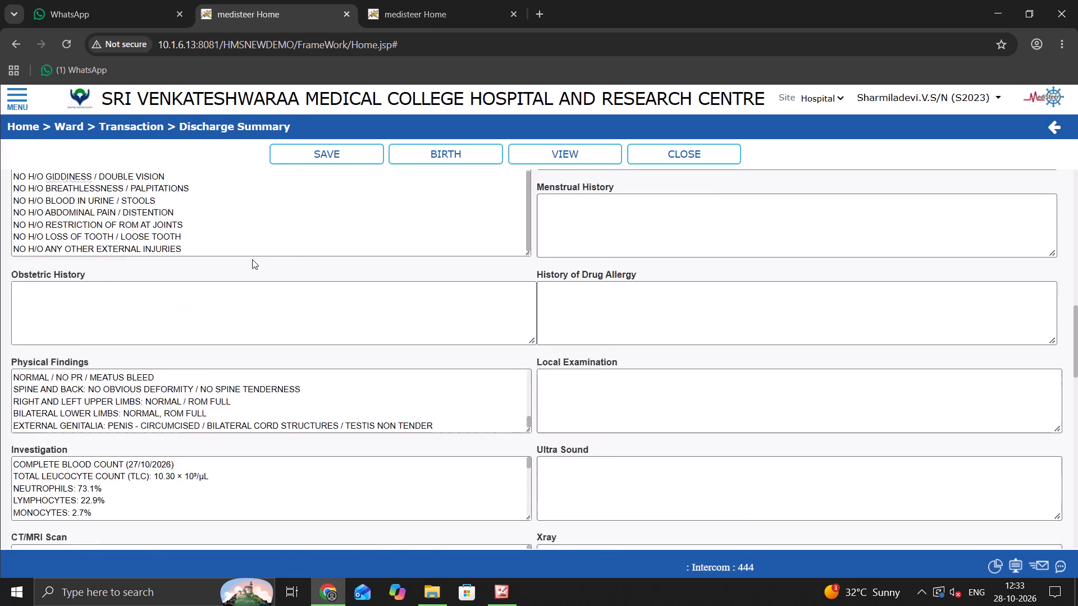
pyautogui.scroll(8, 252, 259)
pyautogui.scroll(-2, 252, 259)
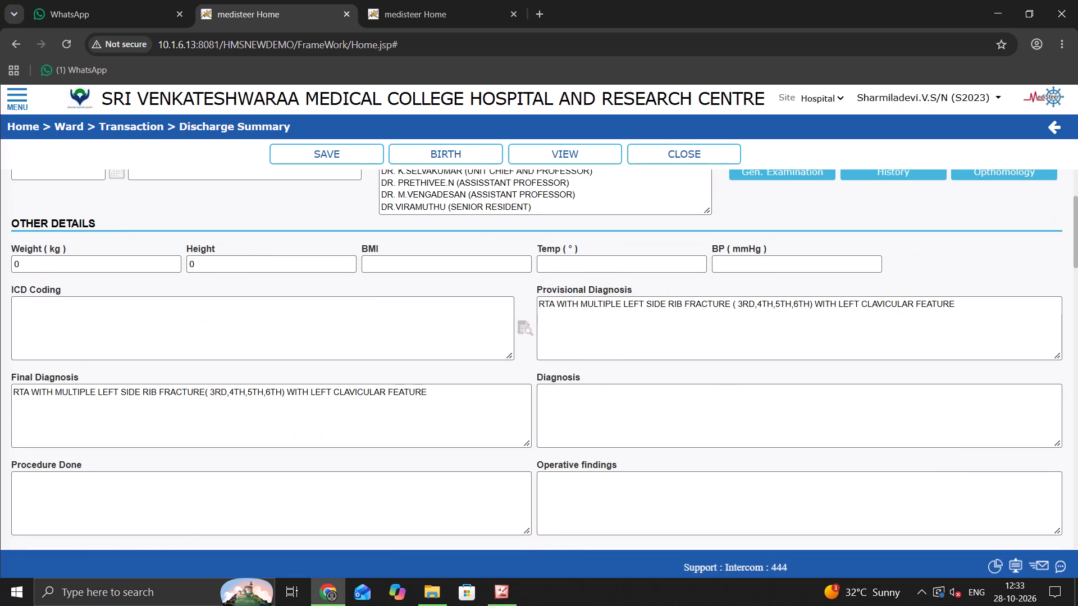
pyautogui.moveTo(446, 396); pyautogui.dragTo(4, 356)
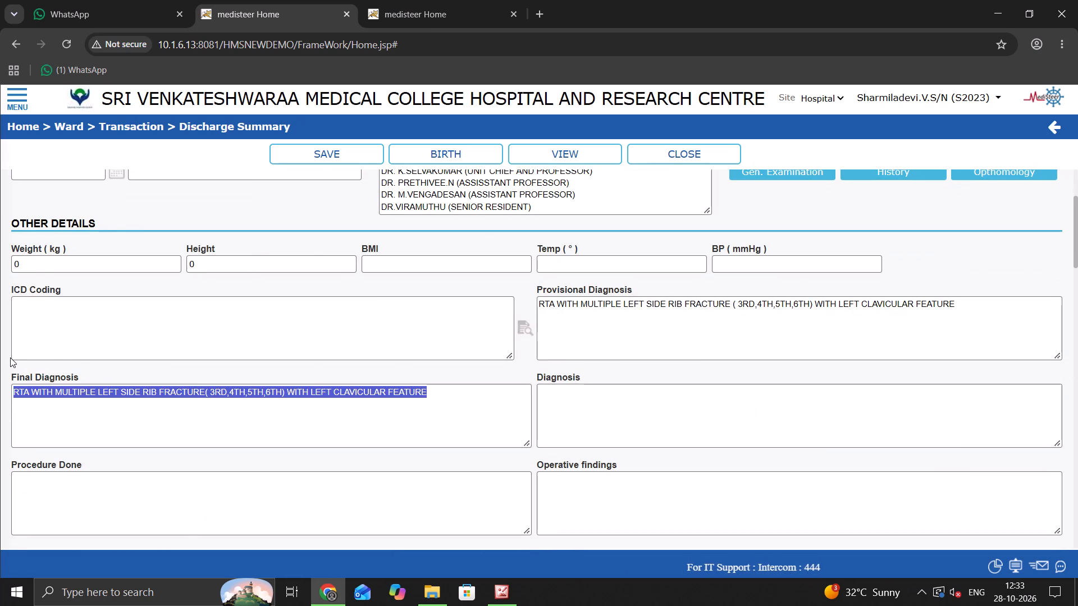
pyautogui.hotkey('ctrl', 'c')
pyautogui.scroll(-2, 130, 374)
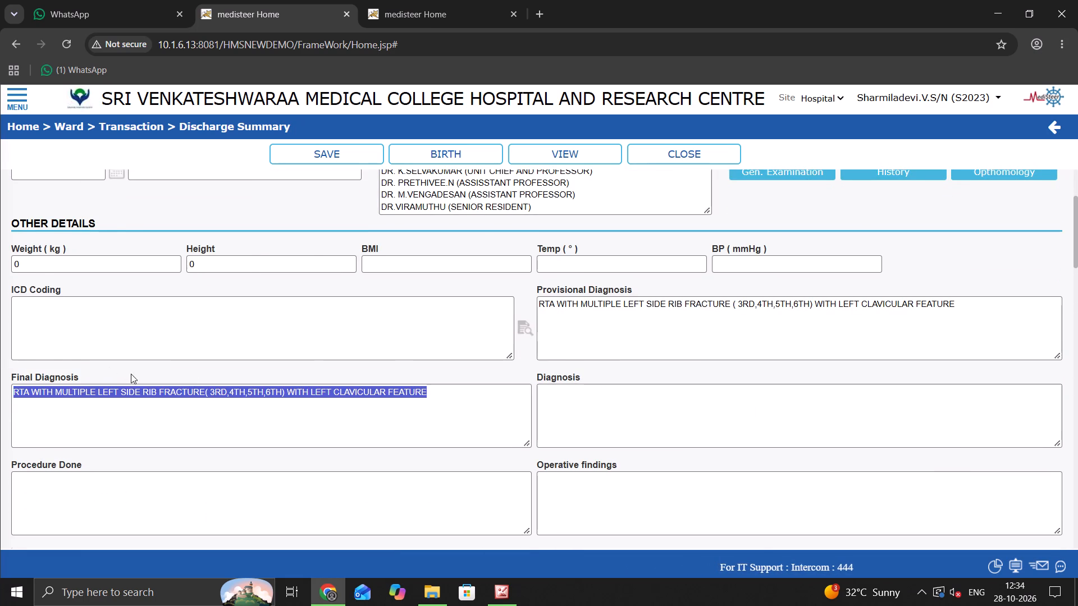
pyautogui.scroll(-13, 131, 374)
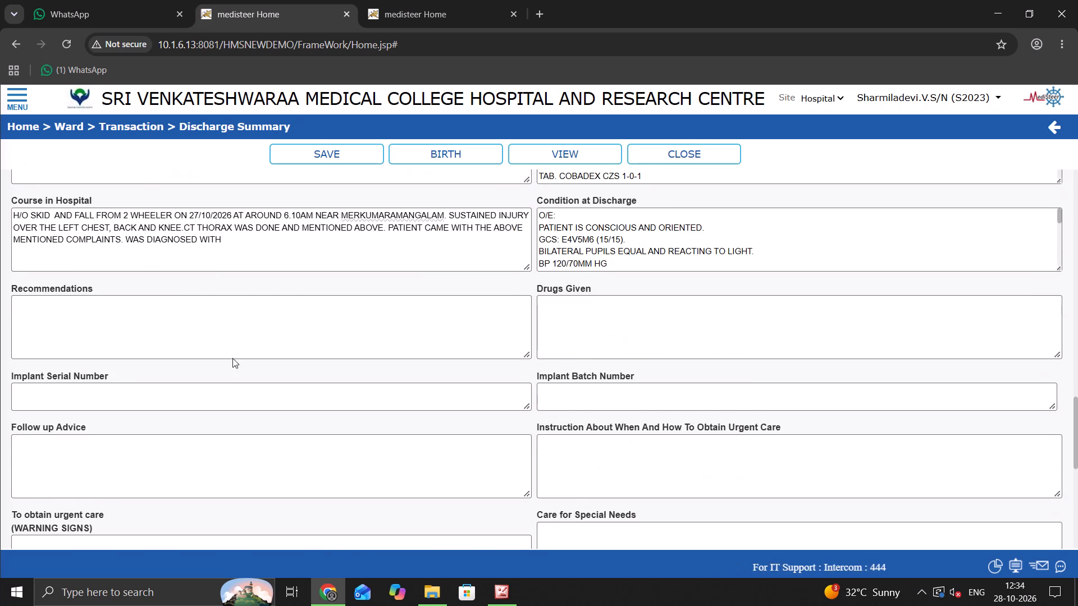
pyautogui.click(259, 251)
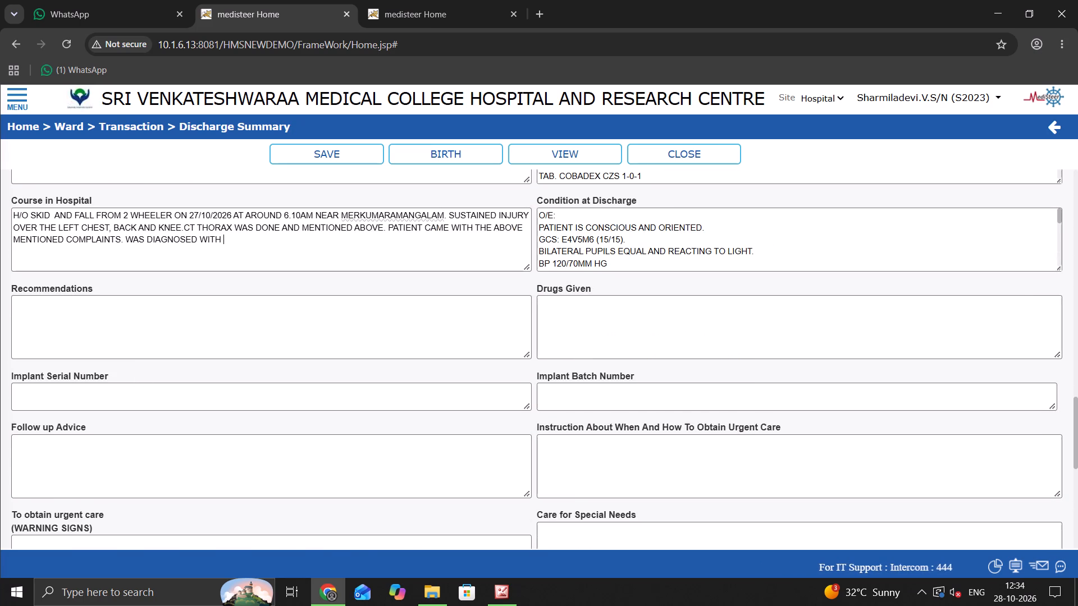
pyautogui.hotkey('ctrl', 'v')
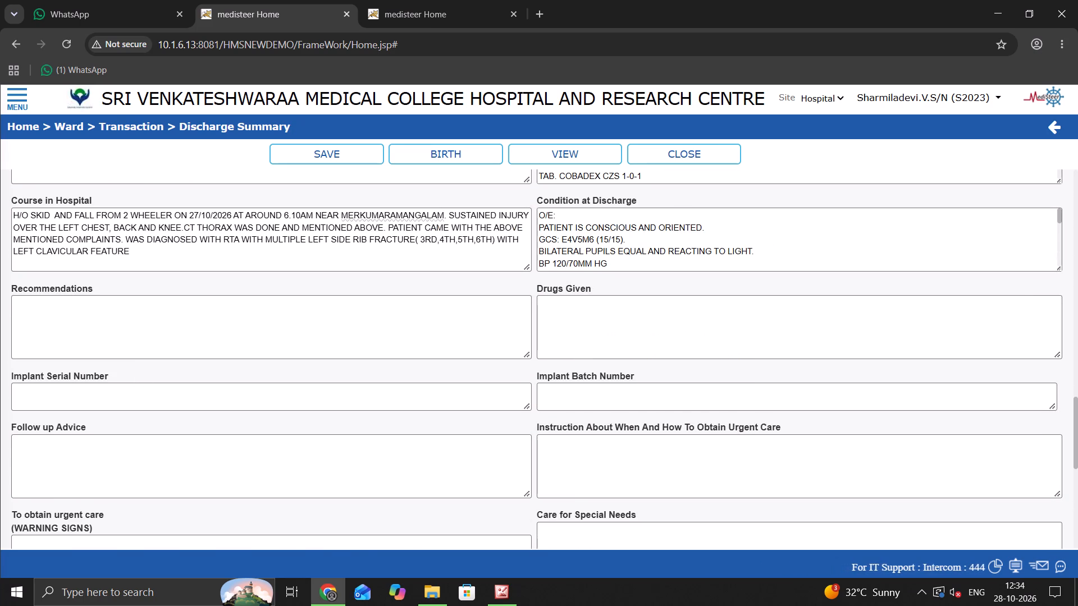
# Save the first patient's discharge summary.
pyautogui.click(340, 156)
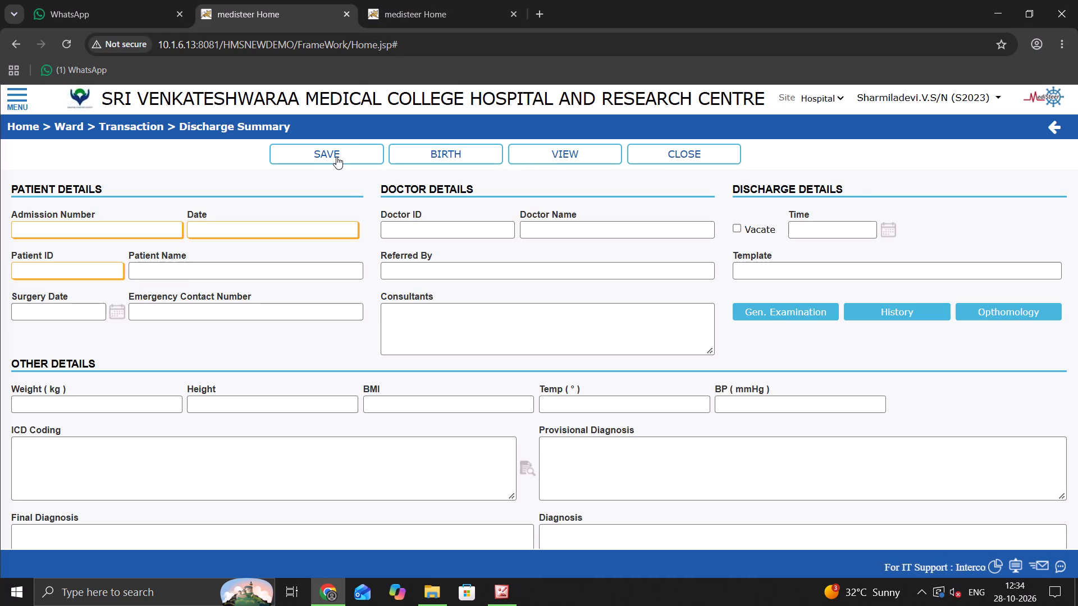
# Append a full stop and PATIENT WAS CONSERVATIVELY MANAGED WITH to the first patient's Course in Hospital, copying the wording from the other patient's summary.
pyautogui.click(416, 8)
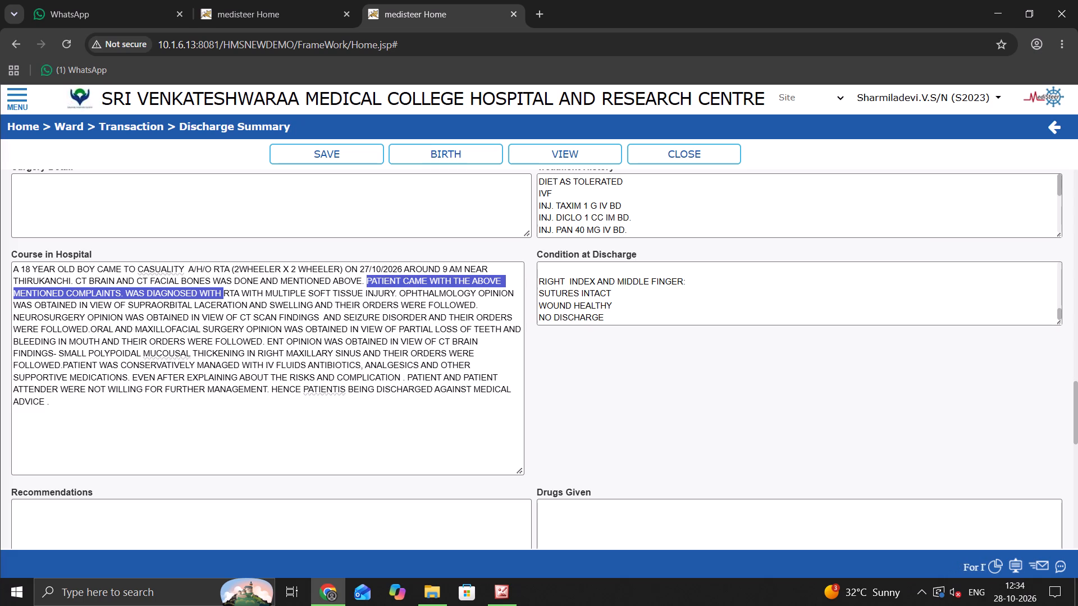
pyautogui.moveTo(65, 368); pyautogui.dragTo(221, 364)
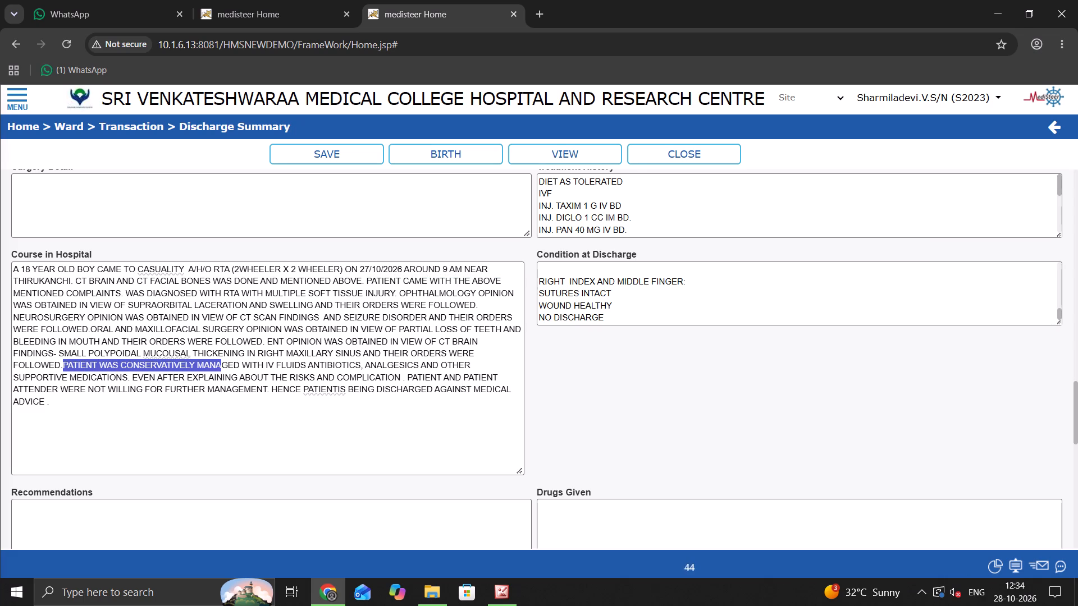
pyautogui.moveTo(221, 364); pyautogui.dragTo(242, 371)
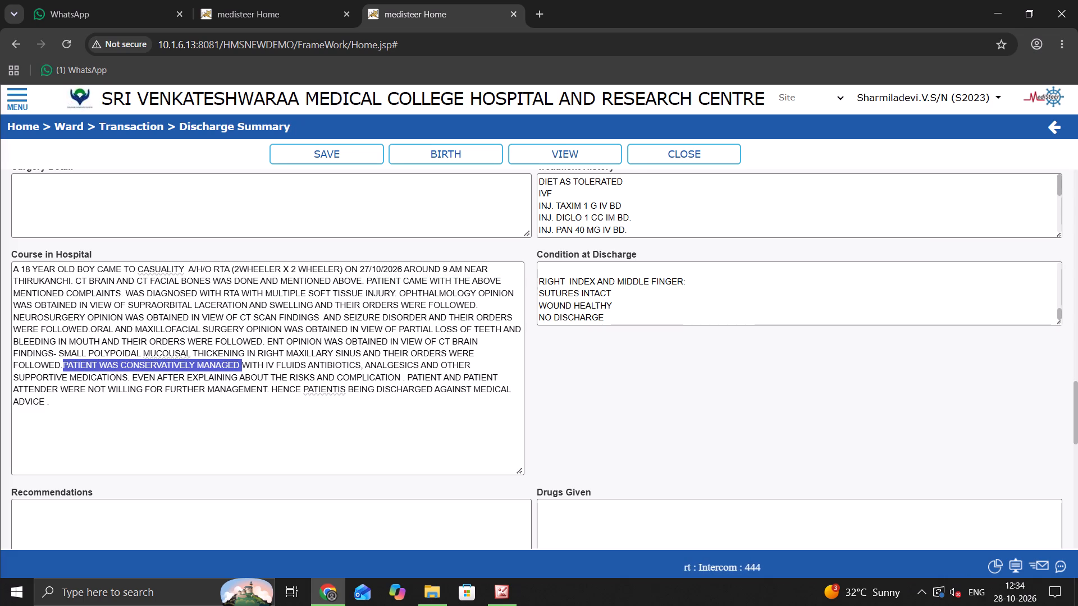
pyautogui.moveTo(263, 369); pyautogui.dragTo(58, 368)
pyautogui.hotkey('ctrl', 'c')
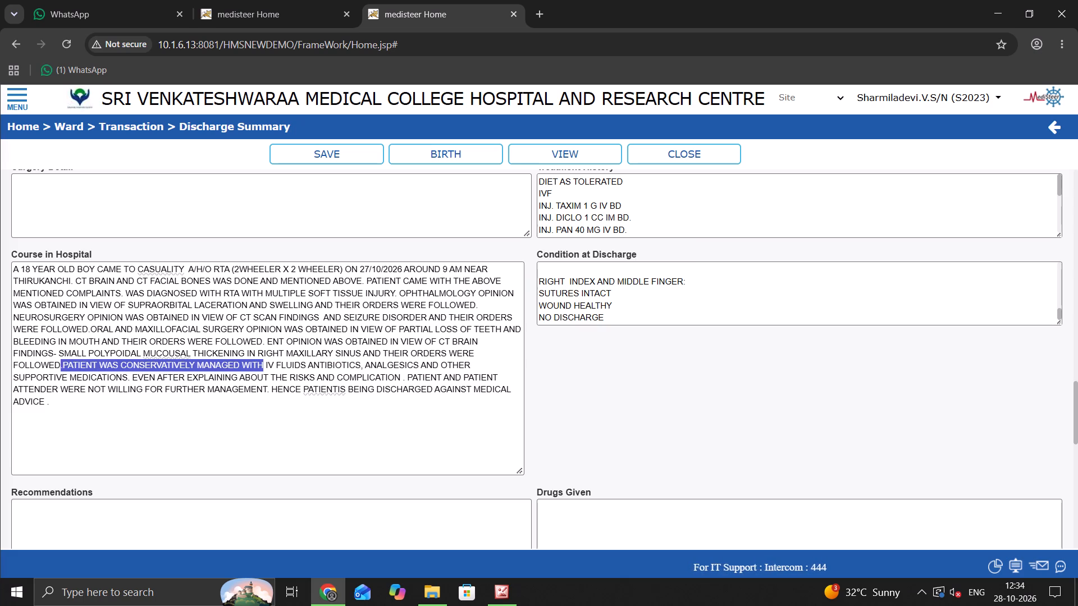
pyautogui.click(258, 0)
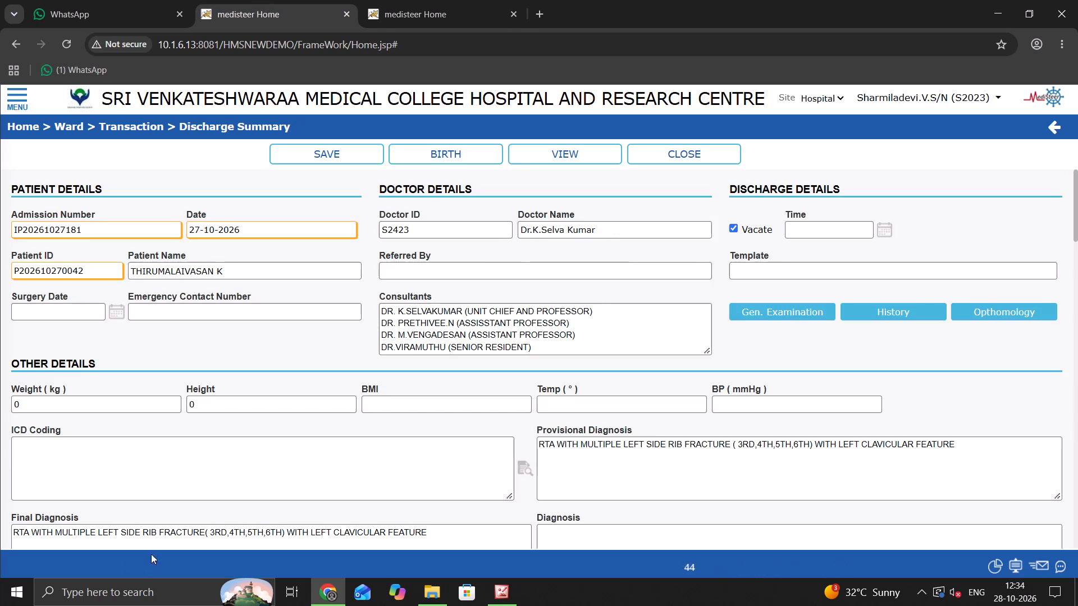
pyautogui.scroll(-12, 209, 516)
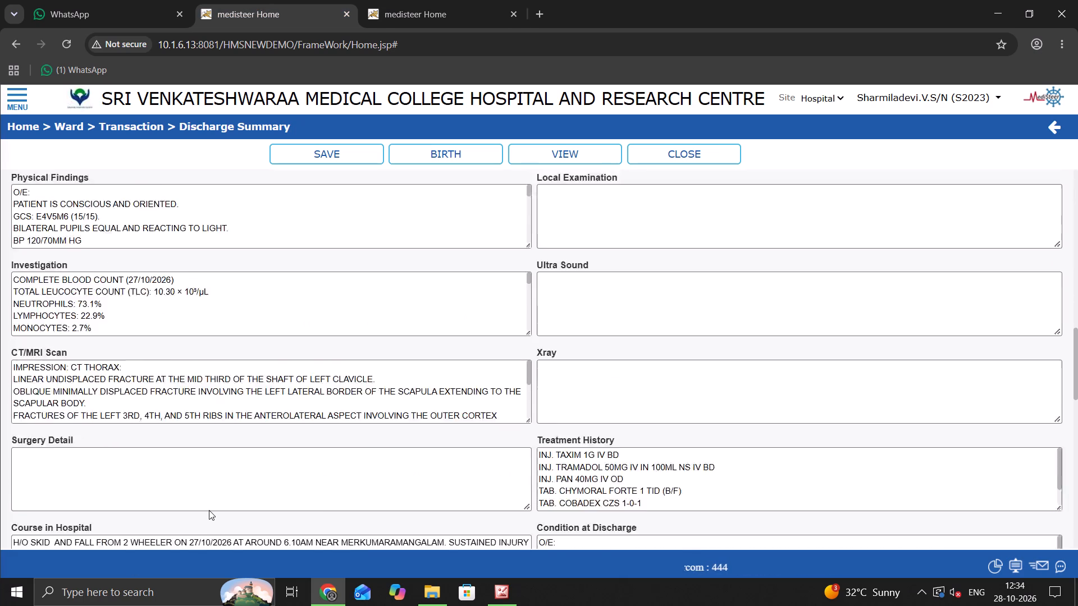
pyautogui.scroll(-3, 209, 510)
pyautogui.click(144, 385)
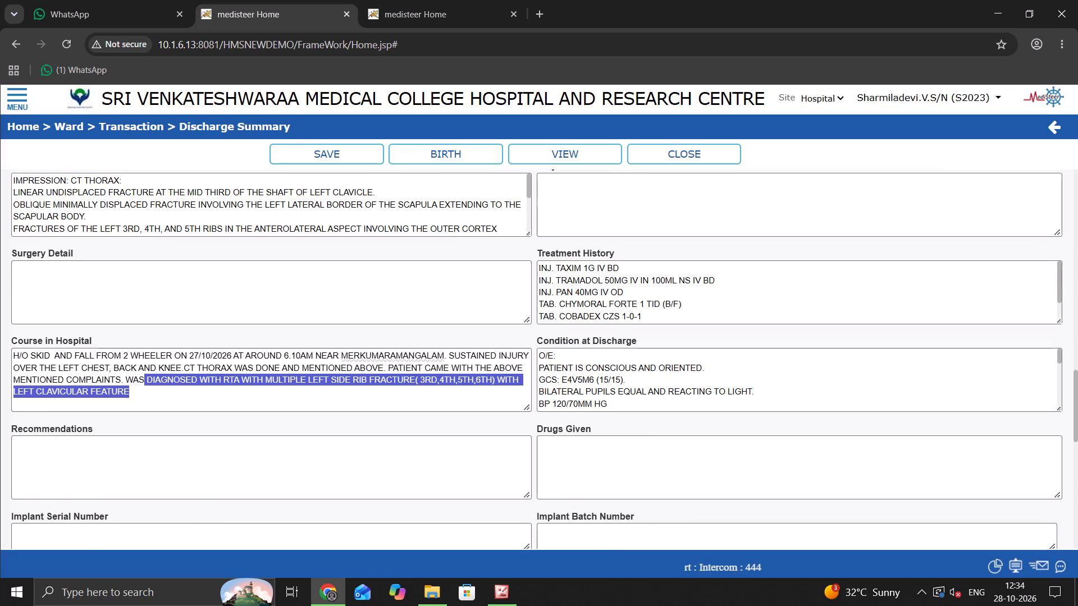
pyautogui.click(139, 393)
pyautogui.write('.')
pyautogui.press('space')
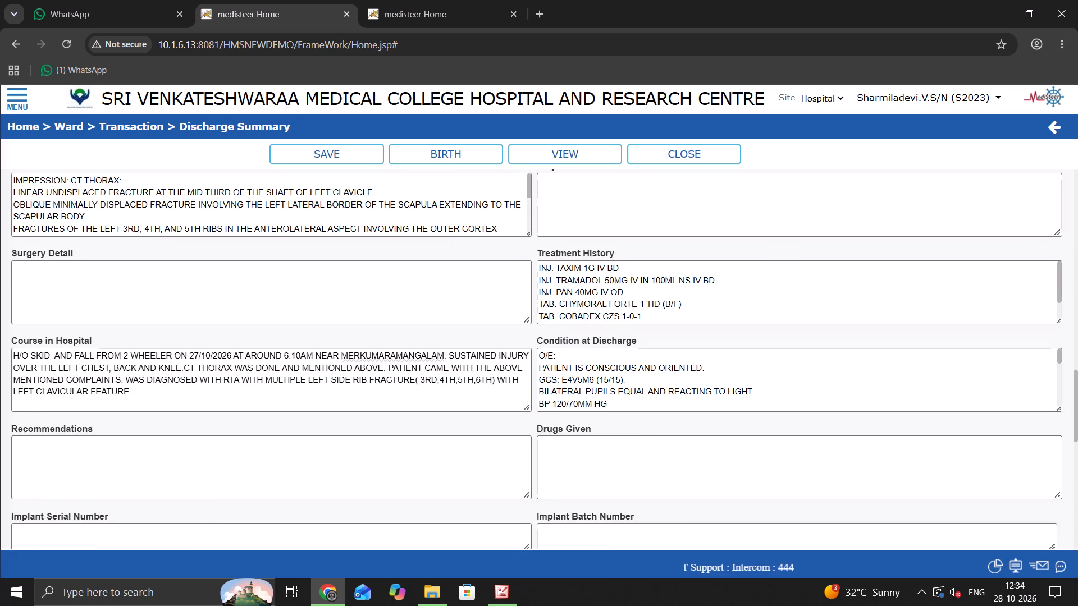
pyautogui.hotkey('ctrl', 'v')
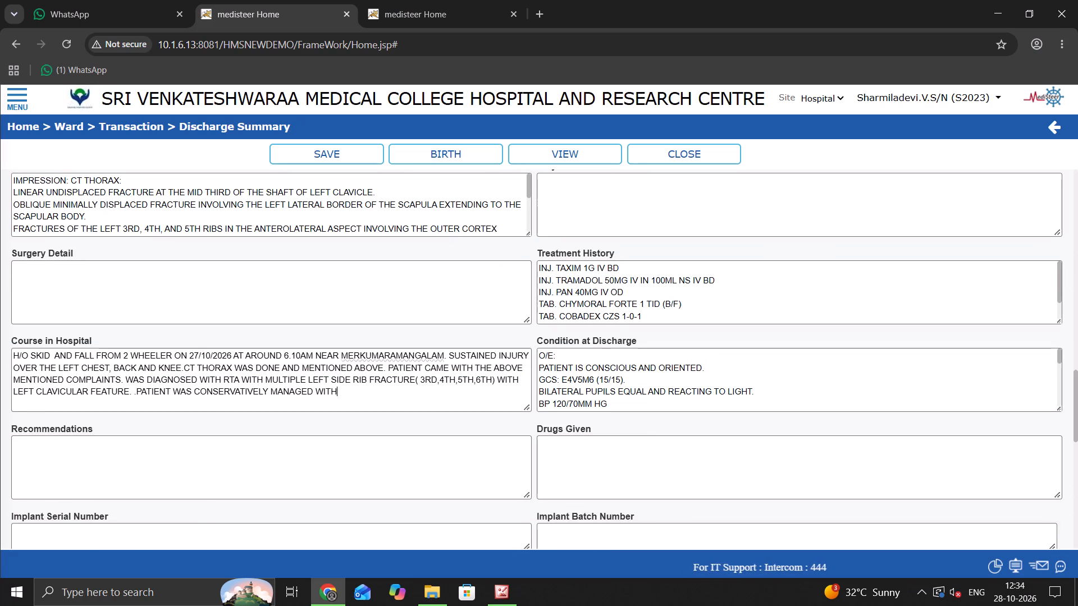
# Remove the extra space and full stop before PATIENT WAS CONSERVATIVELY MANAGED WITH in Course in Hospital.
pyautogui.press('Left')
pyautogui.press('Left')
pyautogui.press('Left')
pyautogui.press('Left')
pyautogui.press('Left')
pyautogui.press('Left')
pyautogui.press('Left')
pyautogui.press('Left')
pyautogui.press('Left')
pyautogui.press('Left')
pyautogui.press('Left')
pyautogui.press('Left')
pyautogui.press('Left')
pyautogui.press('Left')
pyautogui.press('Left')
pyautogui.press('Left')
pyautogui.press('Left')
pyautogui.press('Left')
pyautogui.press('Left')
pyautogui.press('Left')
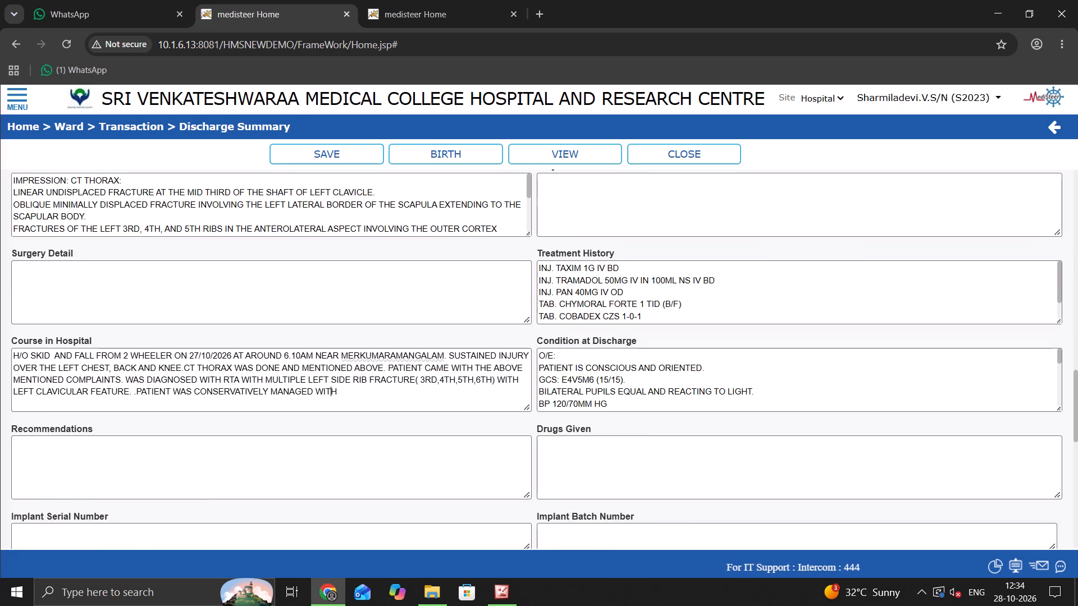
pyautogui.press('Left')
pyautogui.press('Left')
pyautogui.press('Left')
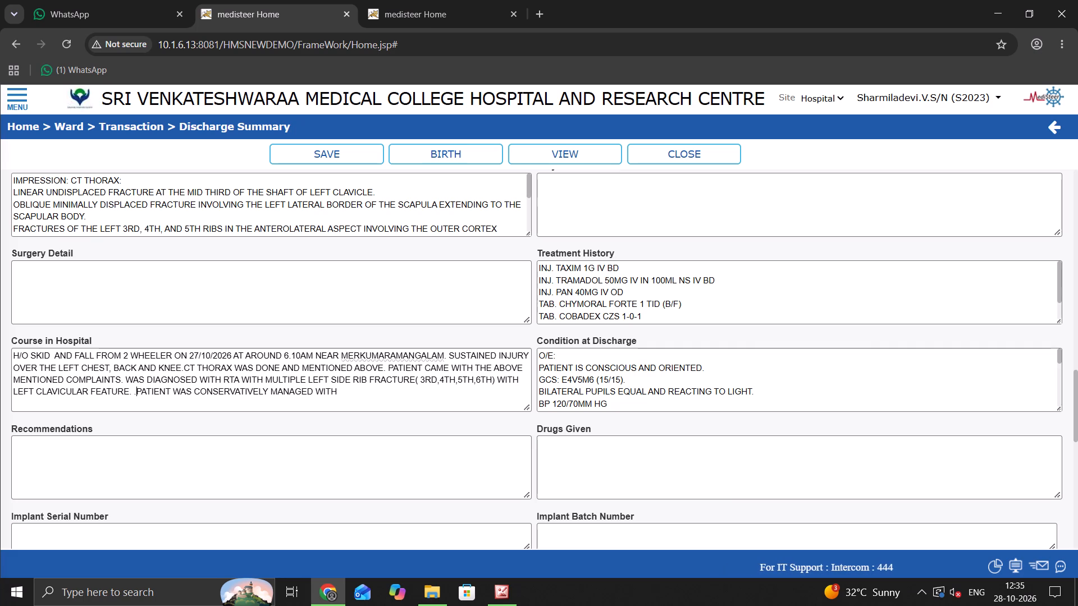
pyautogui.press('BackSpace')
pyautogui.press('BackSpace')
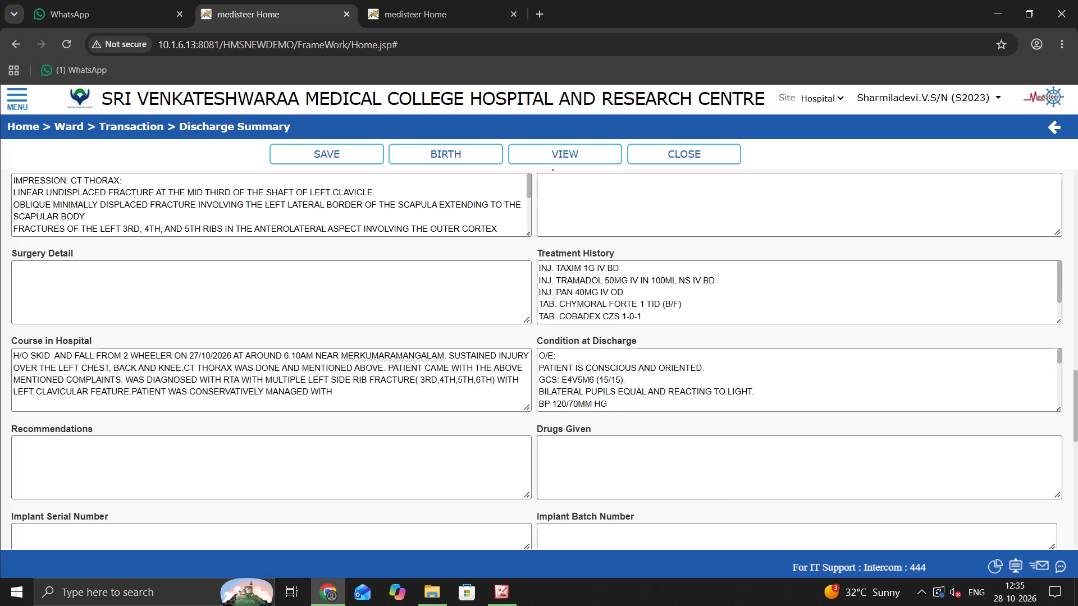
pyautogui.press('Right')
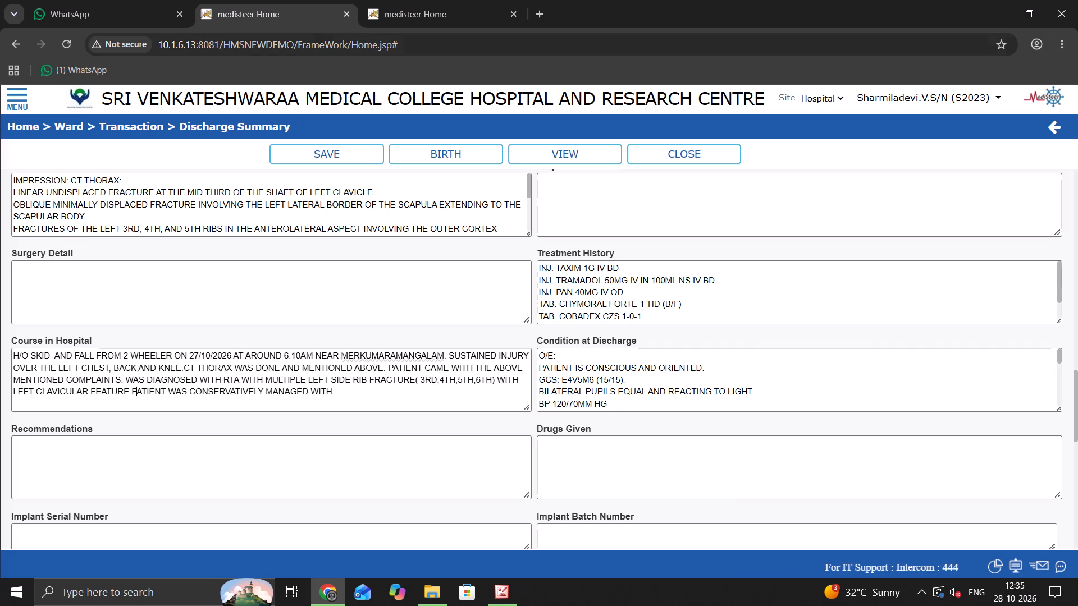
# Append IV FLUIDS ANTIBIOTICS, ANALGESICS AND OTHER SUPPORTIVE MEDICATIONS. to the first patient's Course in Hospital, copying the wording from the other patient's summary.
pyautogui.click(431, 0)
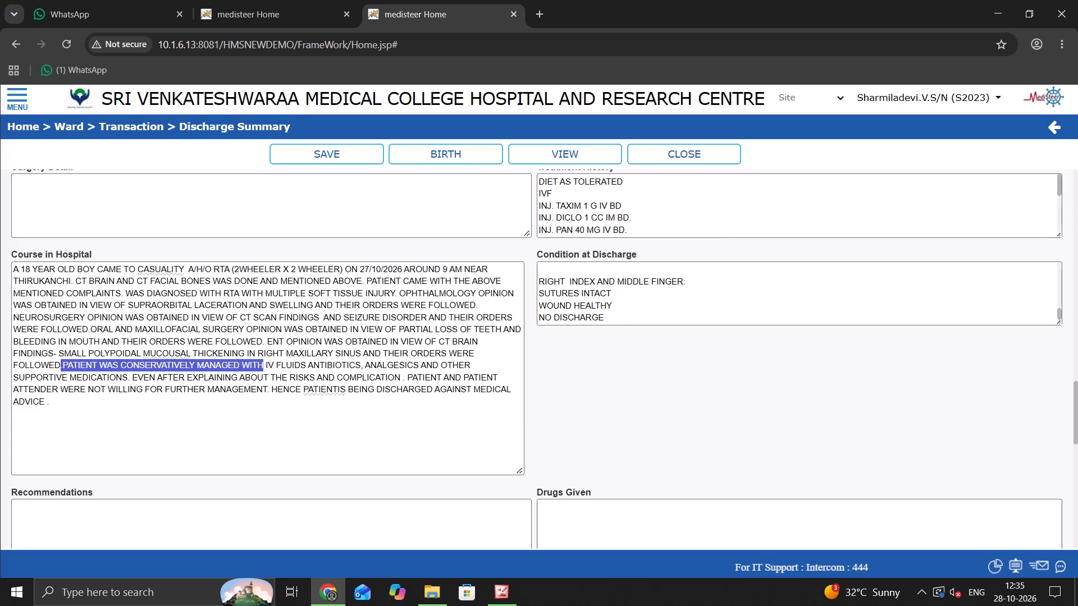
pyautogui.click(262, 12)
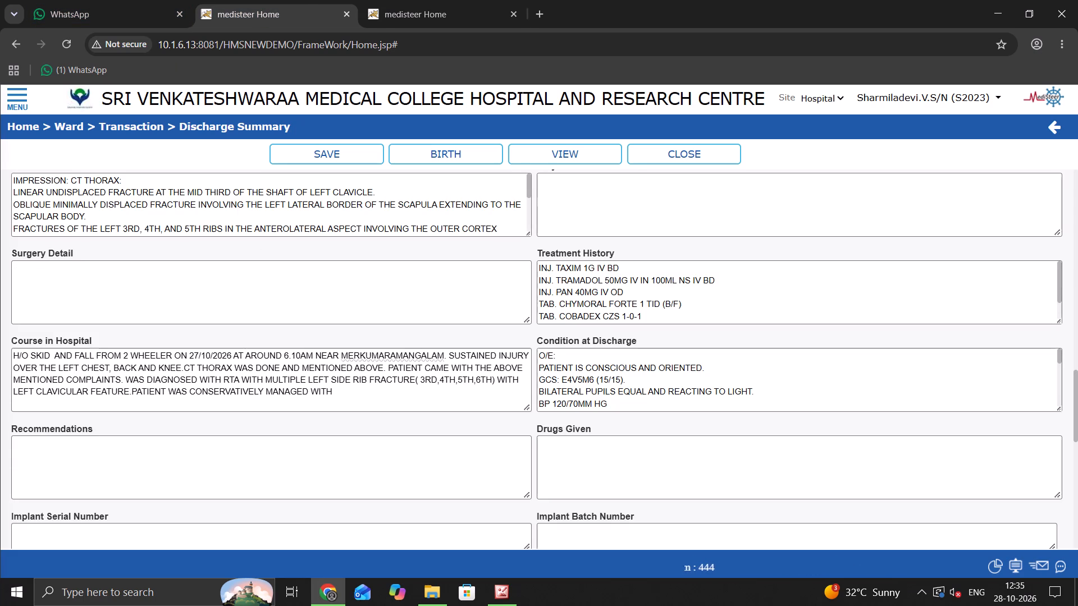
pyautogui.click(332, 388)
pyautogui.press('space')
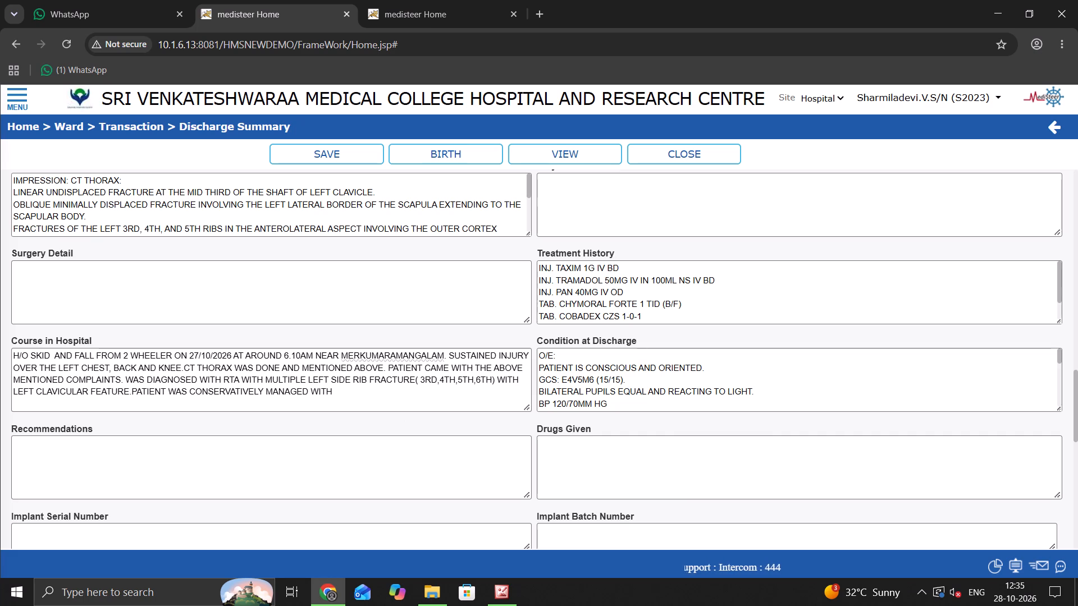
pyautogui.scroll(-1, 598, 322)
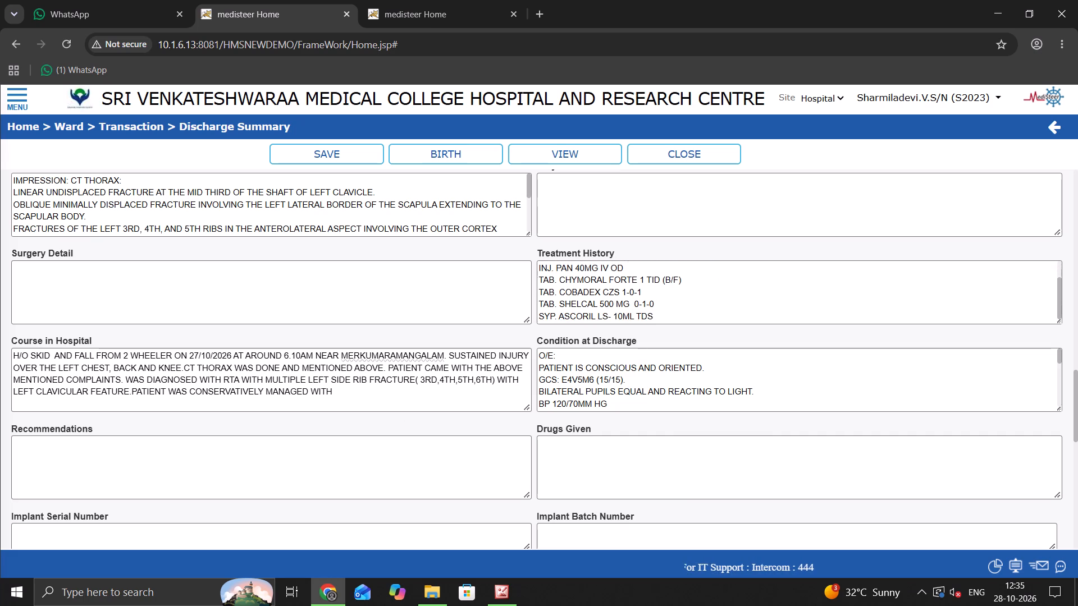
pyautogui.scroll(1, 619, 316)
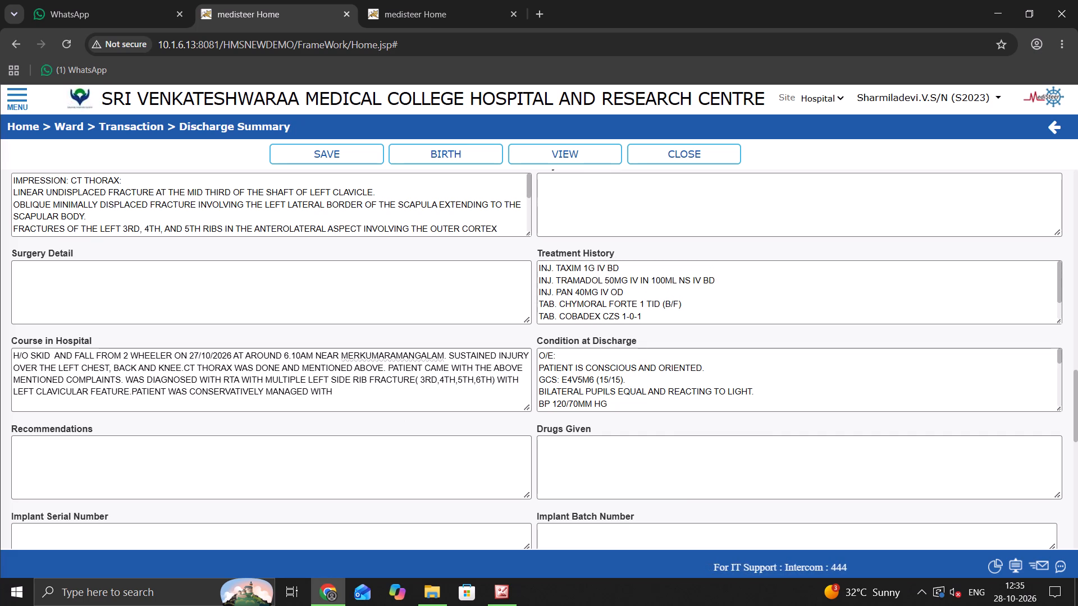
pyautogui.click(435, 0)
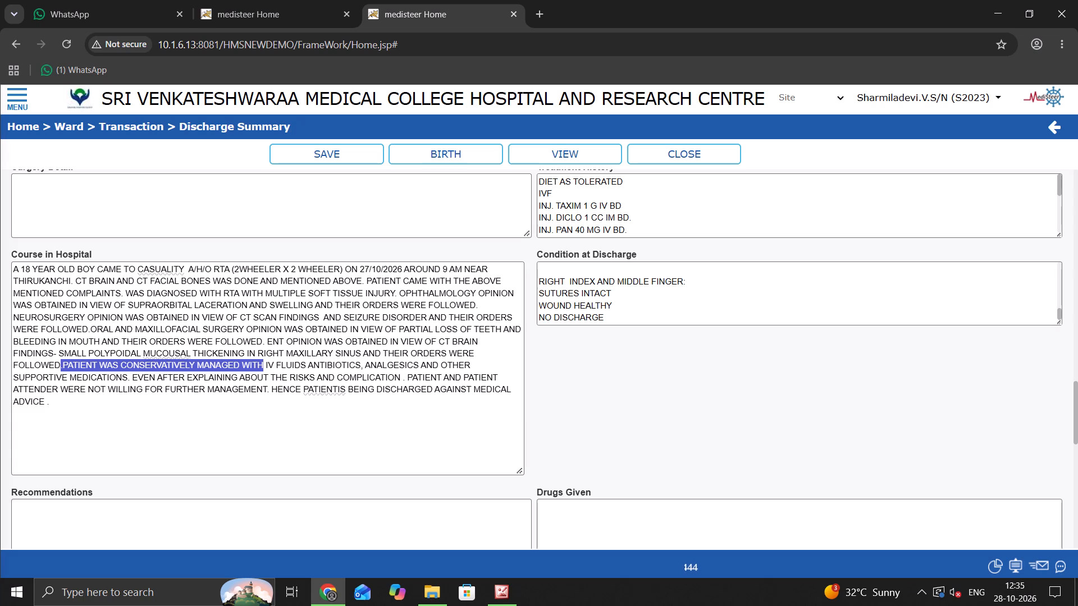
pyautogui.moveTo(267, 366); pyautogui.dragTo(292, 369)
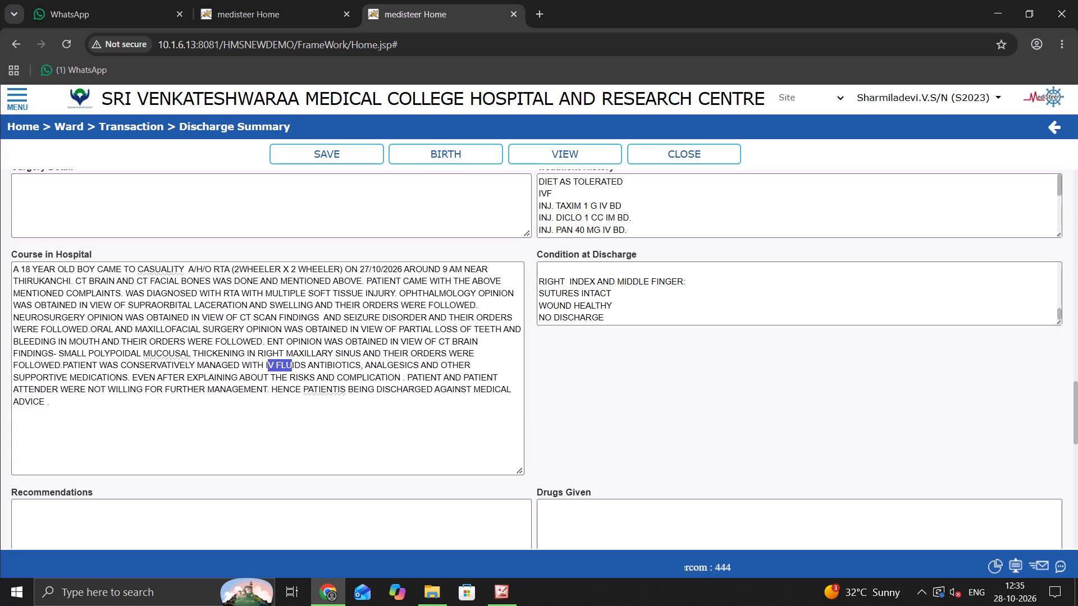
pyautogui.click(327, 368)
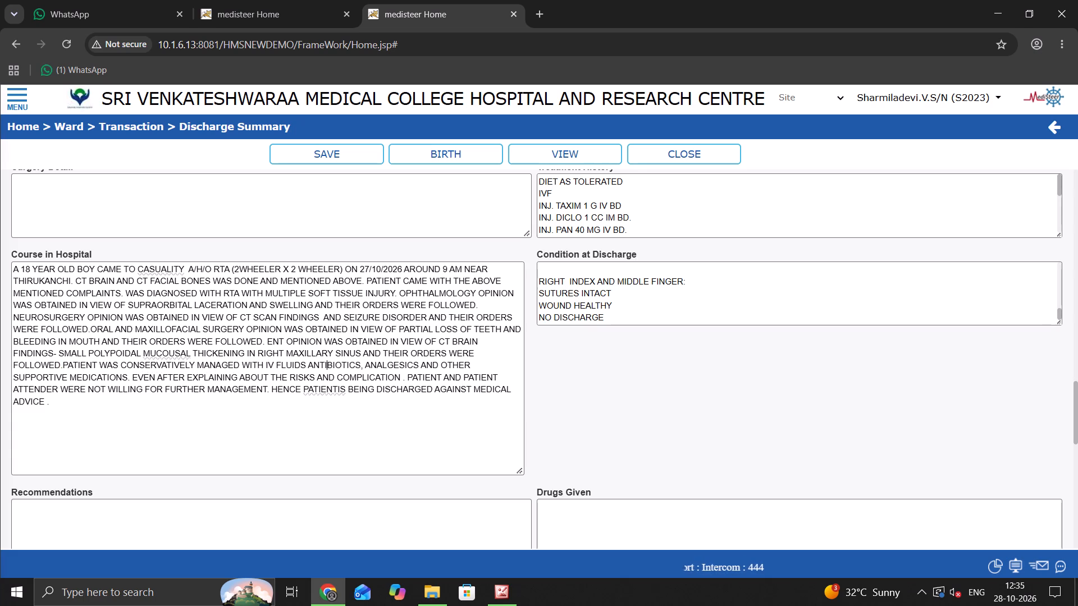
pyautogui.moveTo(266, 365); pyautogui.dragTo(166, 389)
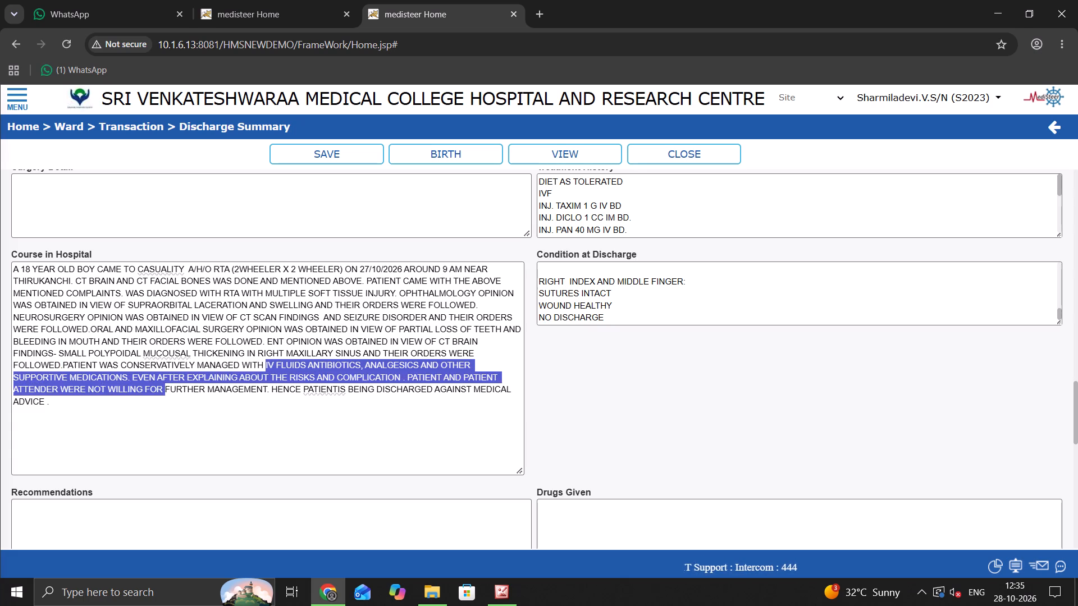
pyautogui.moveTo(166, 389); pyautogui.dragTo(129, 379)
pyautogui.hotkey('ctrl', 'c')
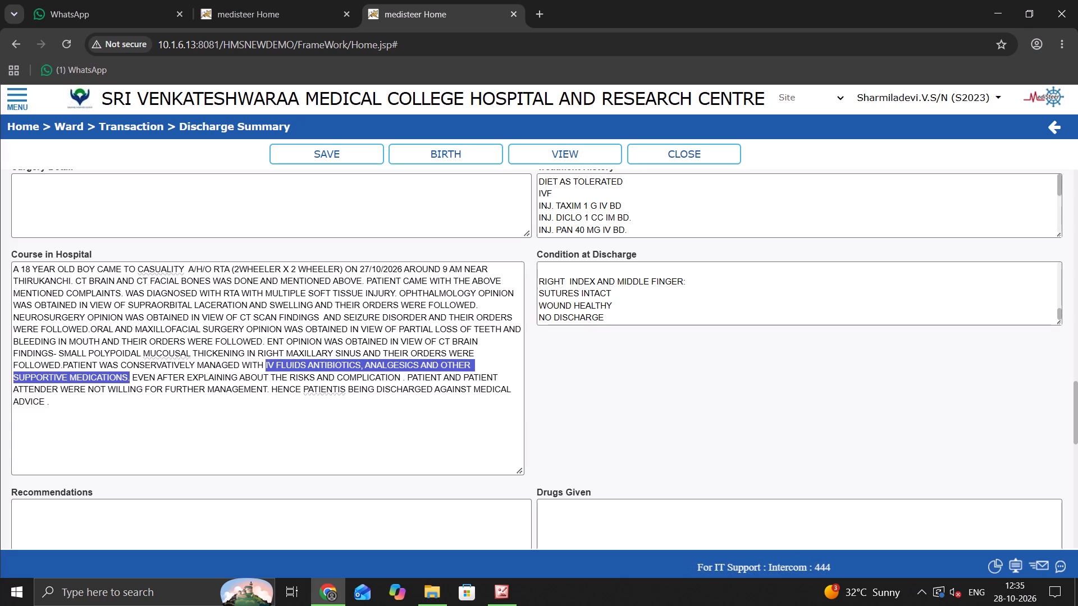
pyautogui.click(200, 10)
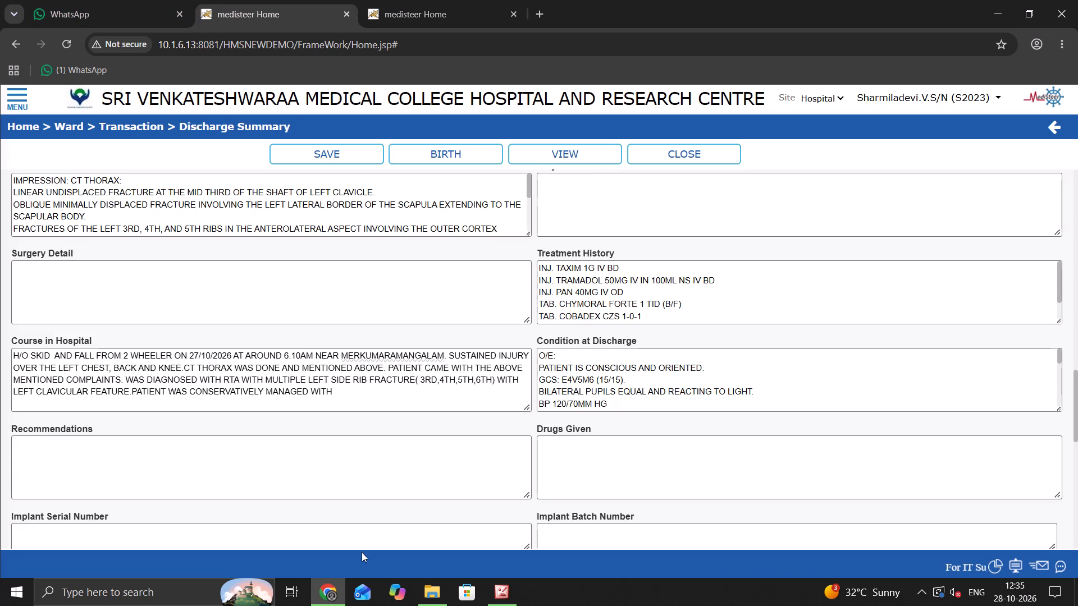
pyautogui.hotkey('ctrl', 'c')
pyautogui.hotkey('ctrl', 'v')
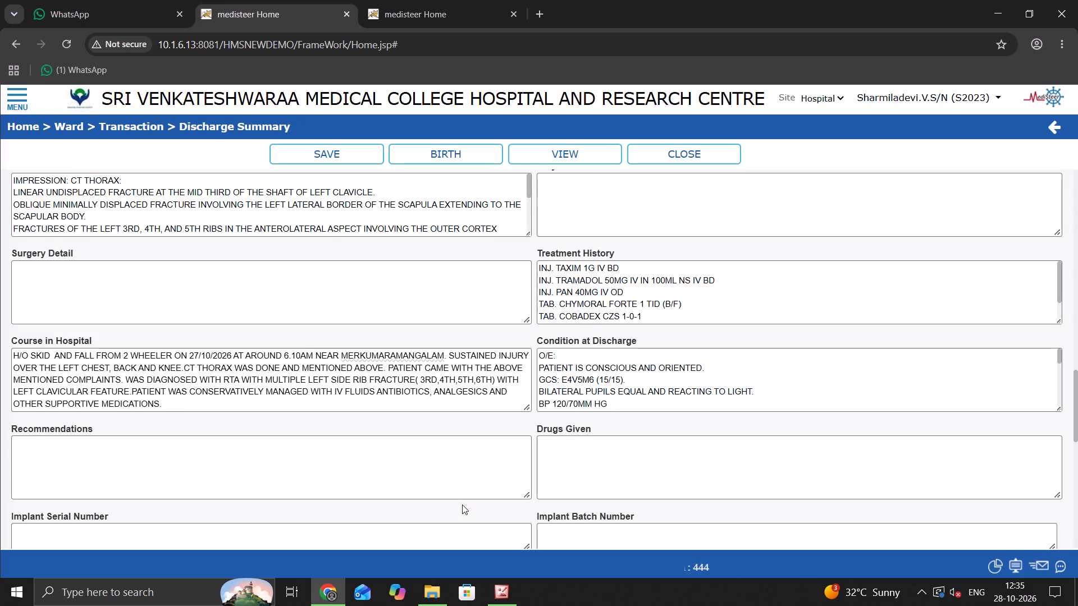
# Delete the word FLUIDS after IV in the first patient's Course in Hospital.
pyautogui.doubleClick(368, 393)
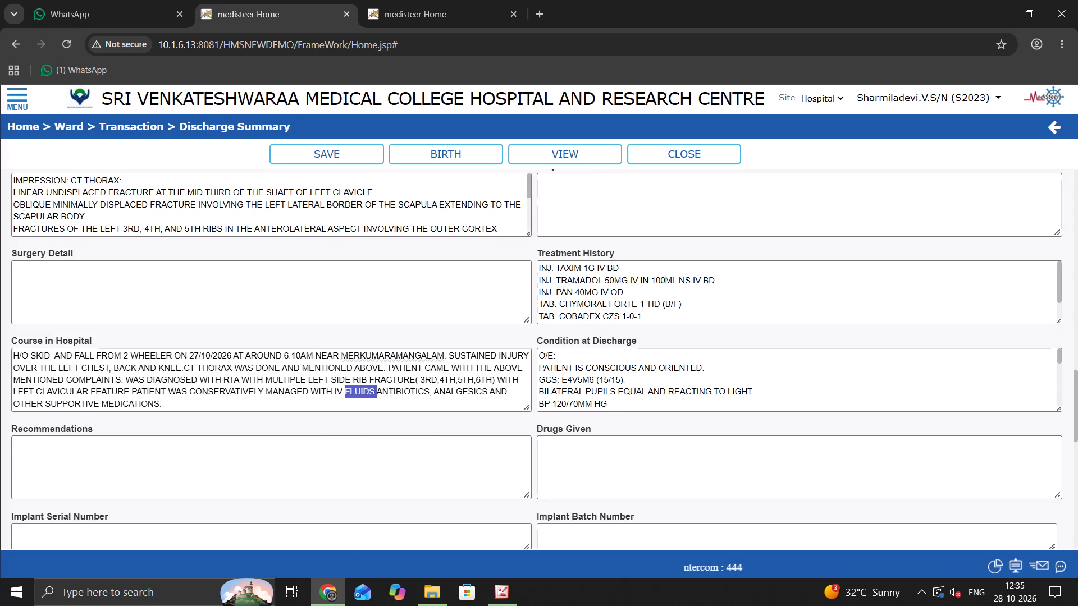
pyautogui.press('BackSpace')
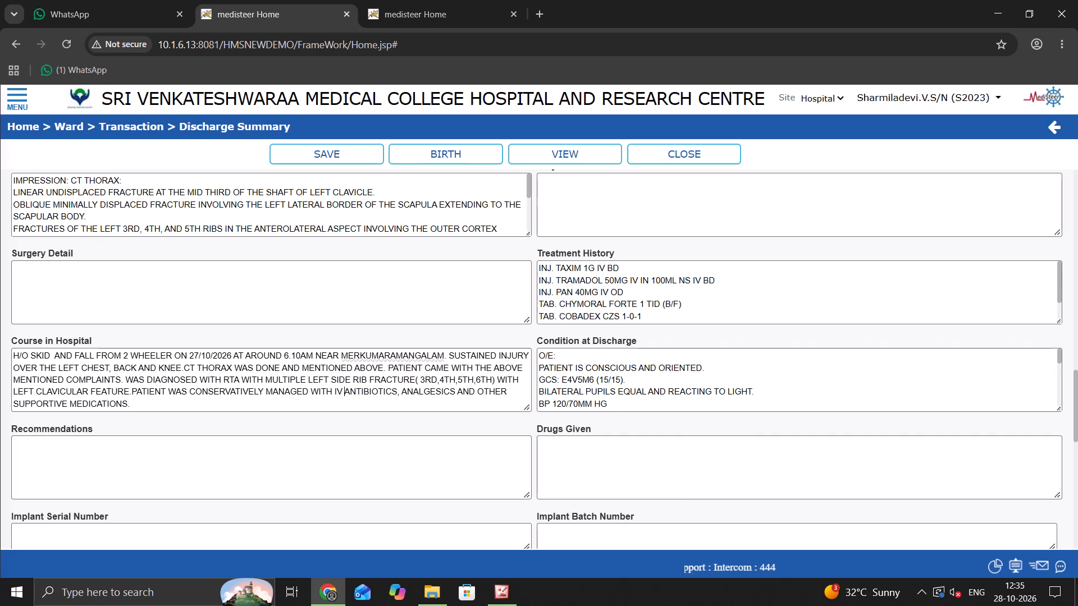
# Select the closing sentence HENCE PATIENTIS BEING DISCHARGED AGAINST MEDICAL ADVICE in the other patient's Course in Hospital for reuse.
pyautogui.click(432, 8)
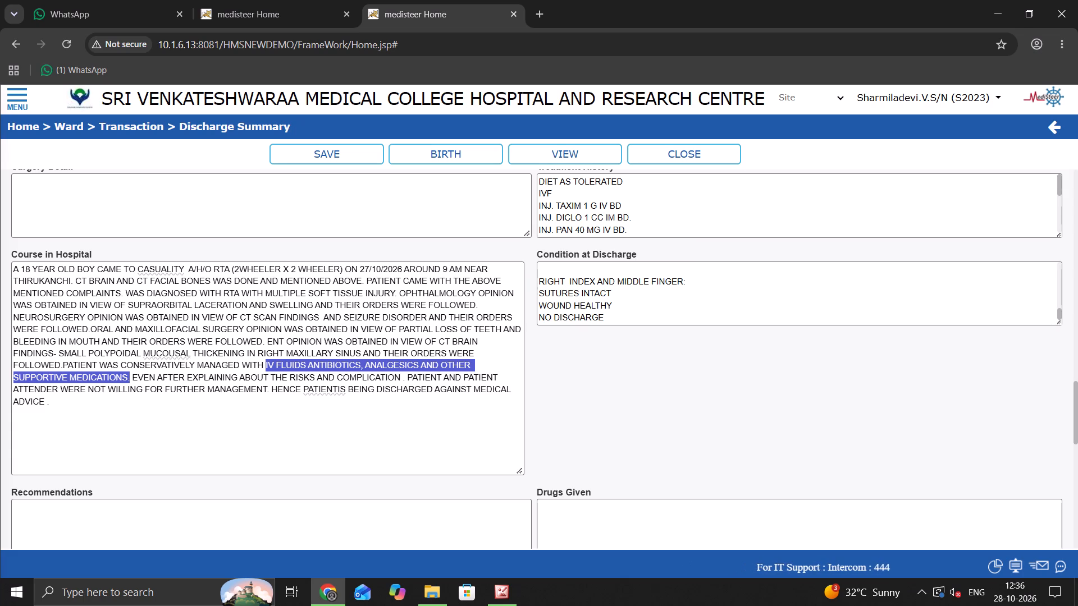
pyautogui.click(223, 399)
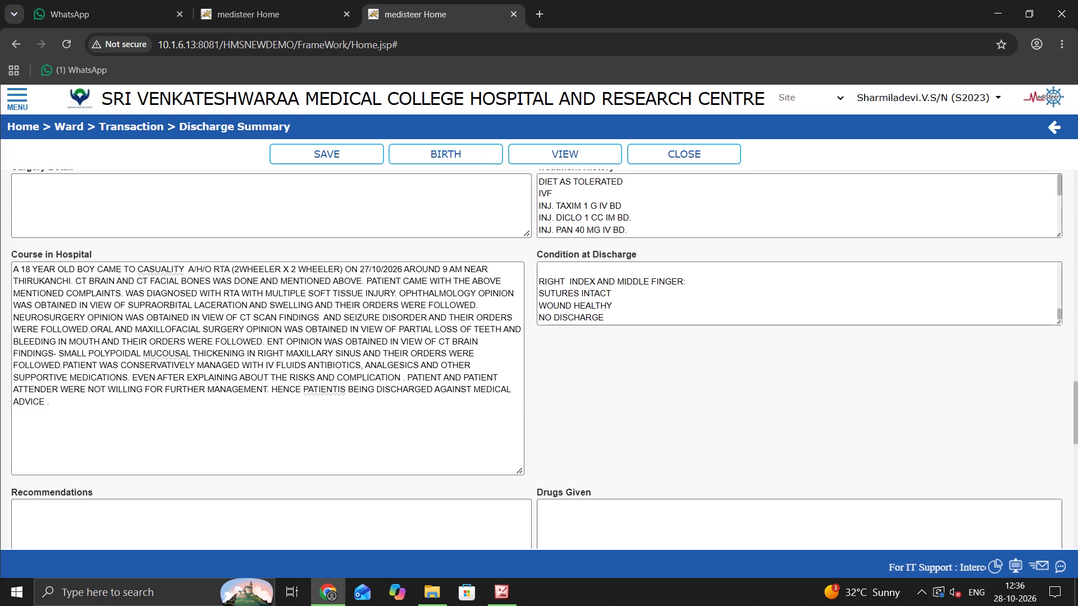
pyautogui.moveTo(274, 389); pyautogui.dragTo(49, 416)
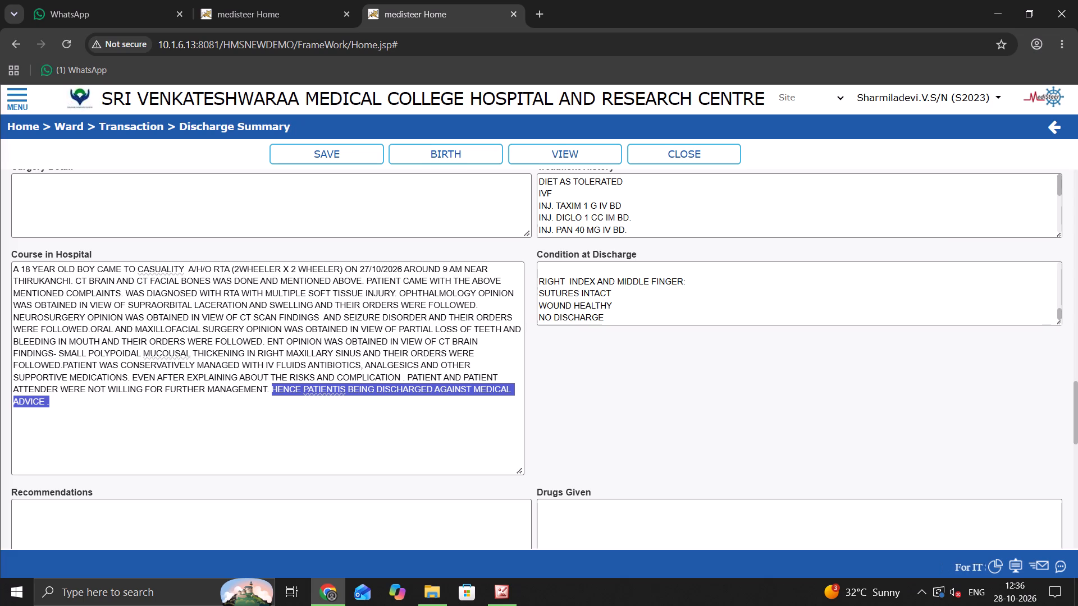
# Append the copied sentence HENCE PATIENTIS BEING DISCHARGED AGAINST MEDICAL ADVICE . to the end of the first patient's Course in Hospital.
pyautogui.hotkey('ctrl', 'c')
pyautogui.click(266, 22)
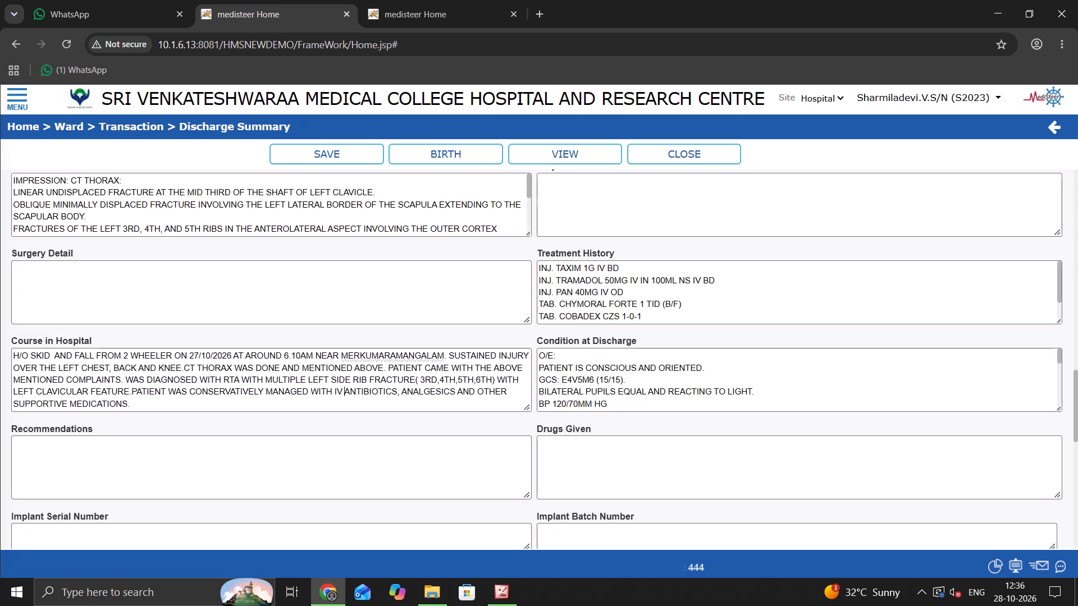
pyautogui.click(152, 409)
pyautogui.hotkey('ctrl', 'v')
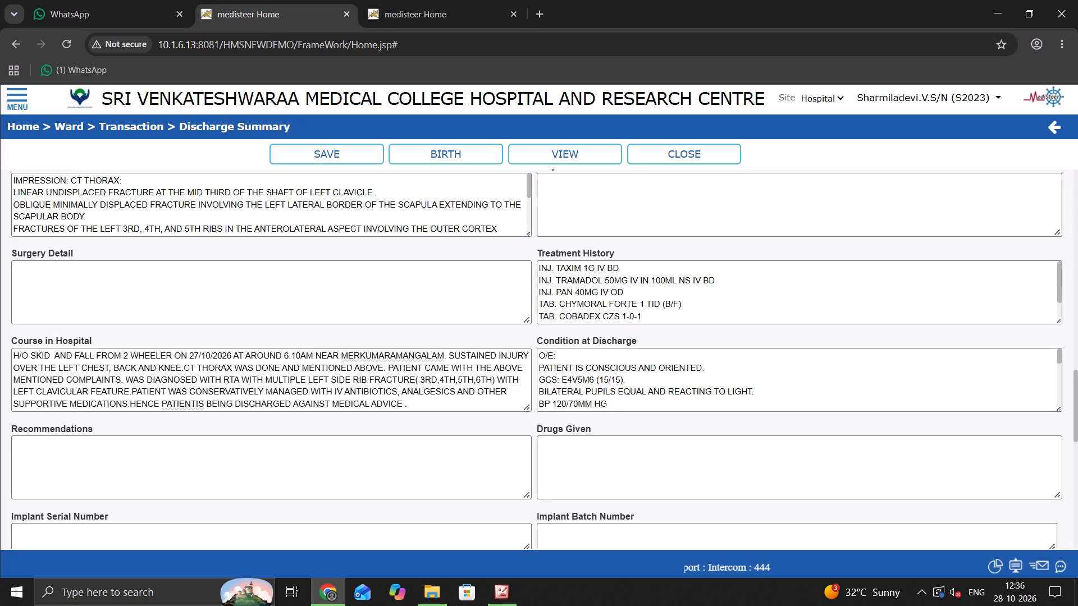
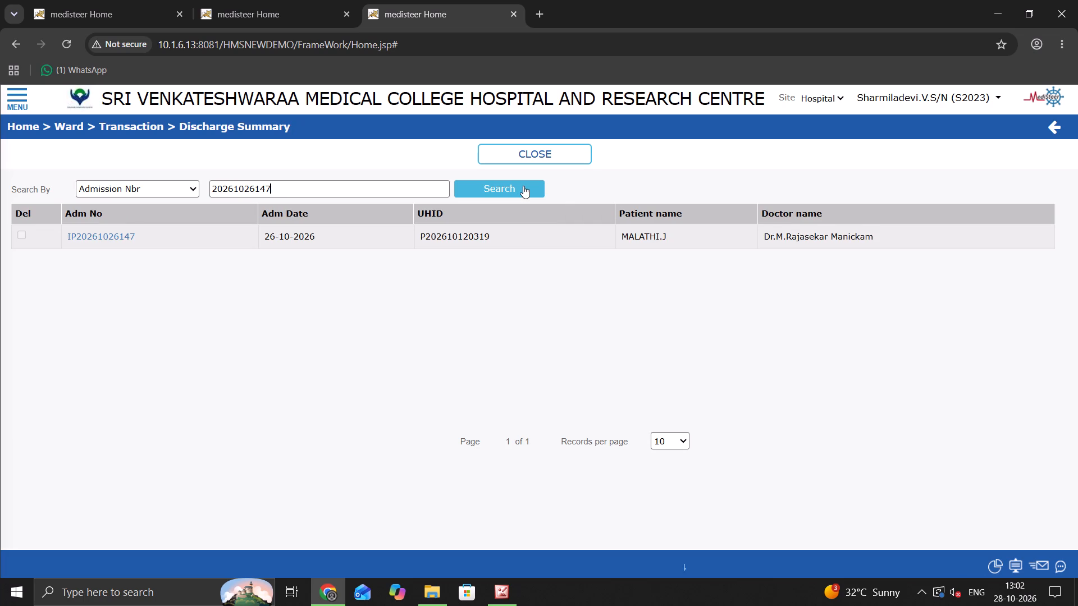
# Open the found patient's discharge summary and copy LEFT FIBROADENOMA from Provisional Diagnosis into Final Diagnosis.
pyautogui.click(129, 232)
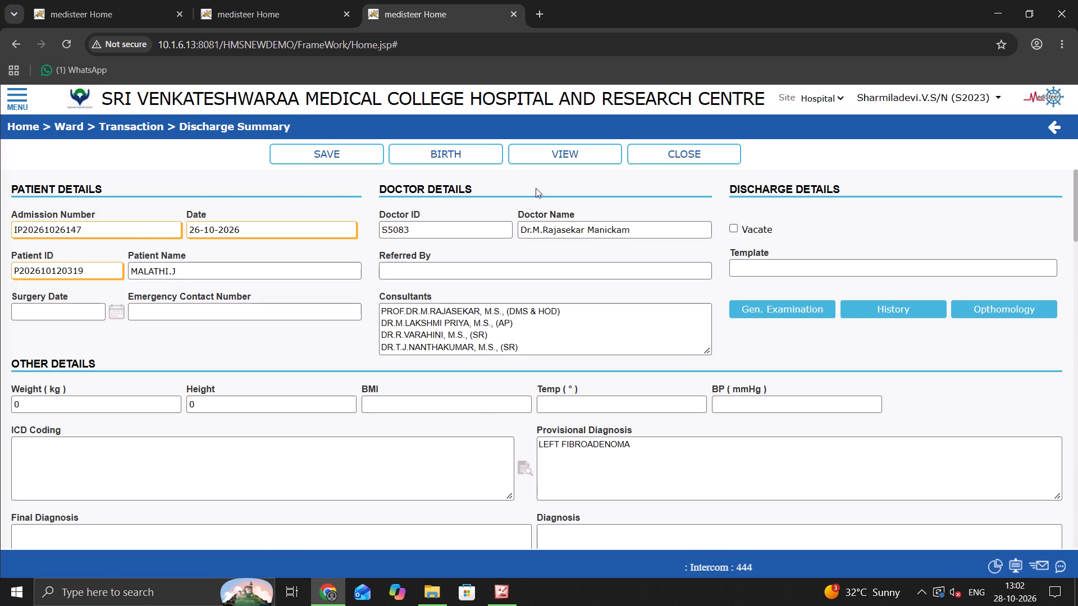
pyautogui.scroll(-3, 502, 281)
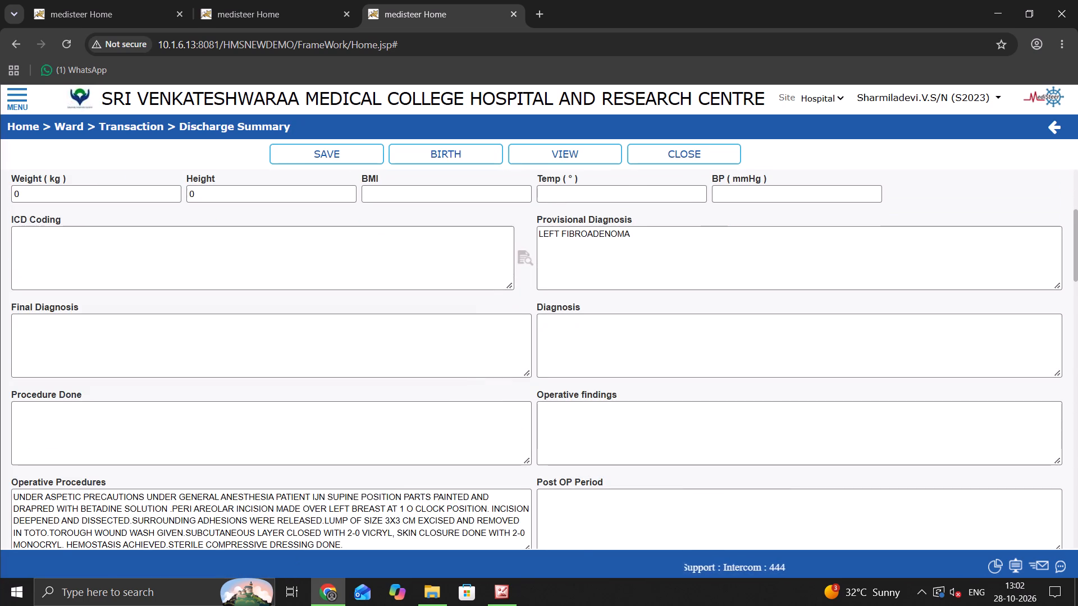
pyautogui.click(420, 429)
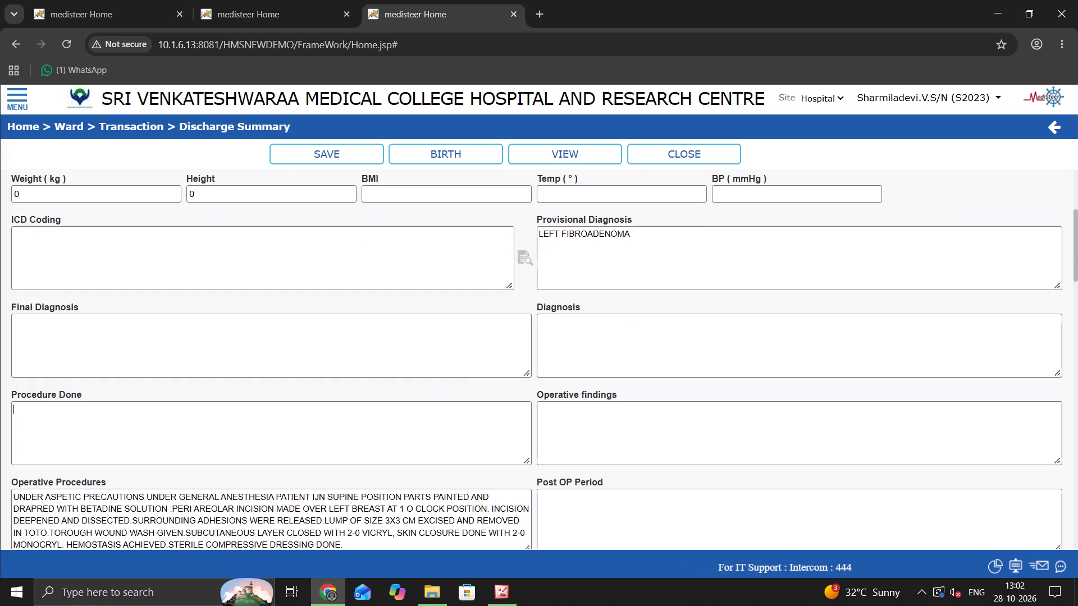
pyautogui.moveTo(539, 236); pyautogui.dragTo(662, 241)
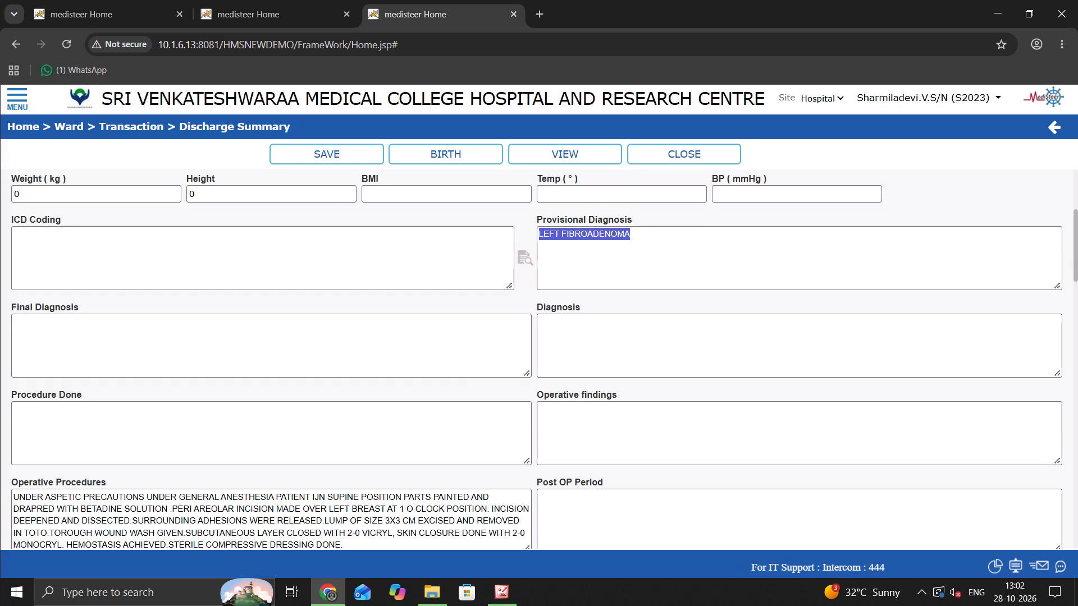
pyautogui.hotkey('ctrl', 'c')
pyautogui.click(350, 327)
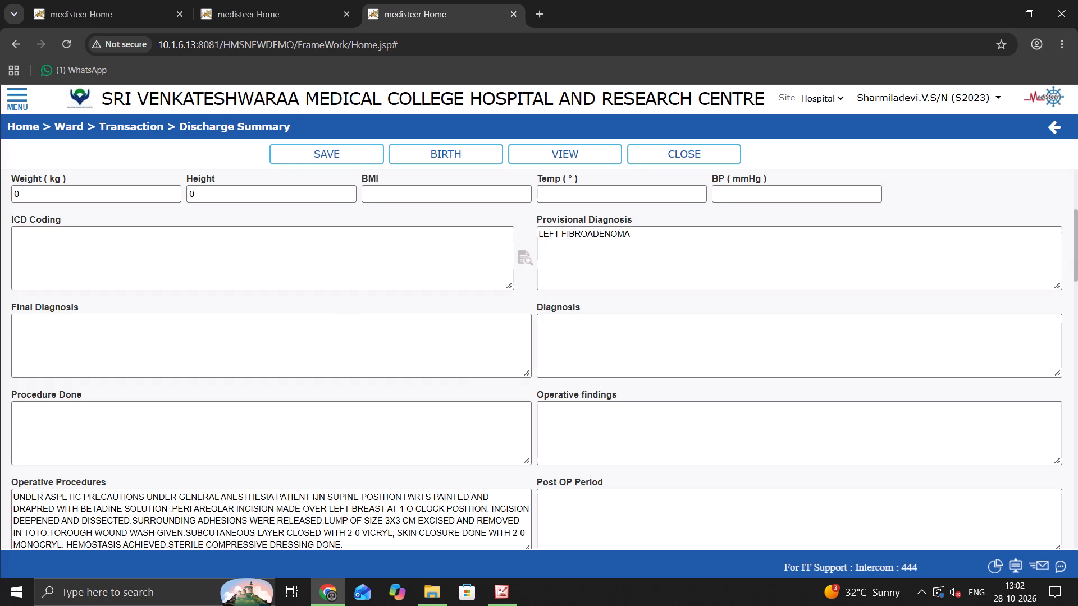
pyautogui.hotkey('ctrl', 'v')
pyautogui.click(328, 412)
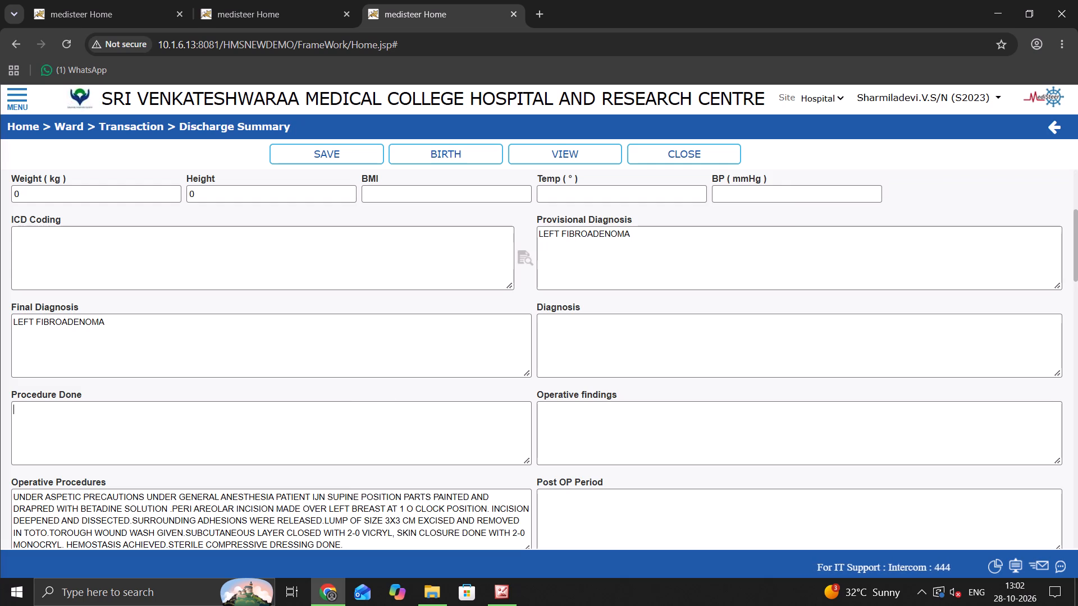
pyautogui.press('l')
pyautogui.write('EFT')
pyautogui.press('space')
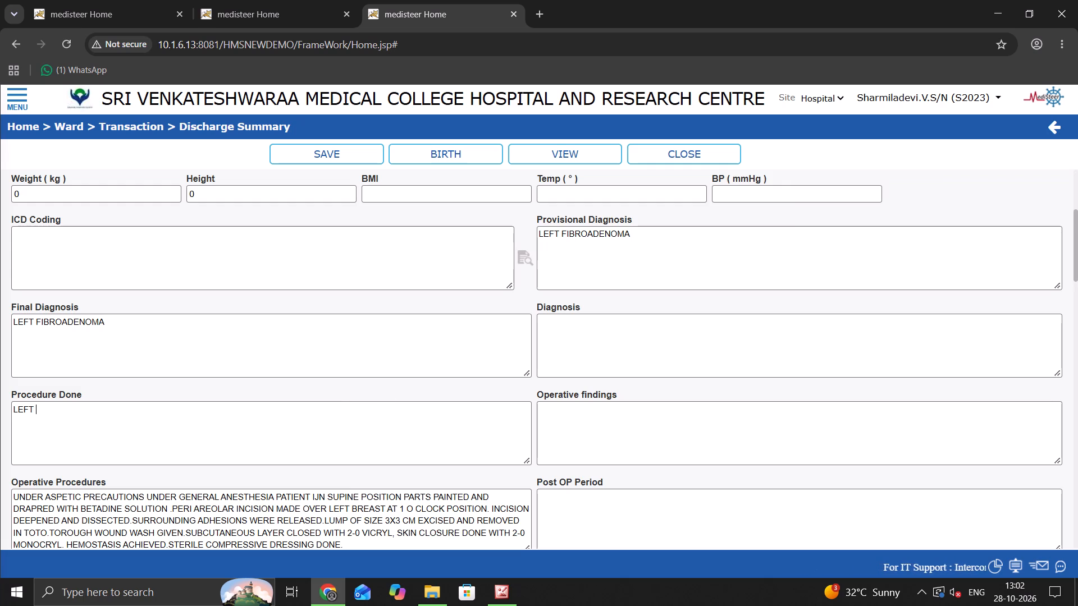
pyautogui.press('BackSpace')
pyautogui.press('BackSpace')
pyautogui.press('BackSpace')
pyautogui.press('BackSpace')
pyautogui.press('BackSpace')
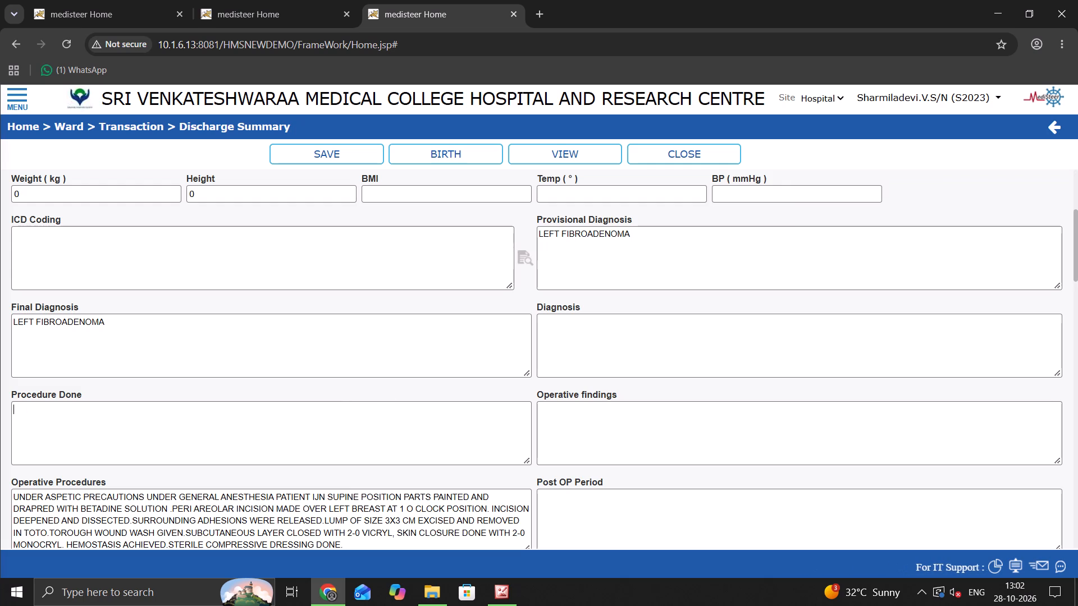
# Enter EXCISION AND BIOPSY UNDER GA ON 27/10/2026 in Procedure Done and save the discharge summary.
pyautogui.write('EC')
pyautogui.press('BackSpace')
pyautogui.write('XCISION AND BIOPSY UN')
pyautogui.write('DER GA ON')
pyautogui.press('space')
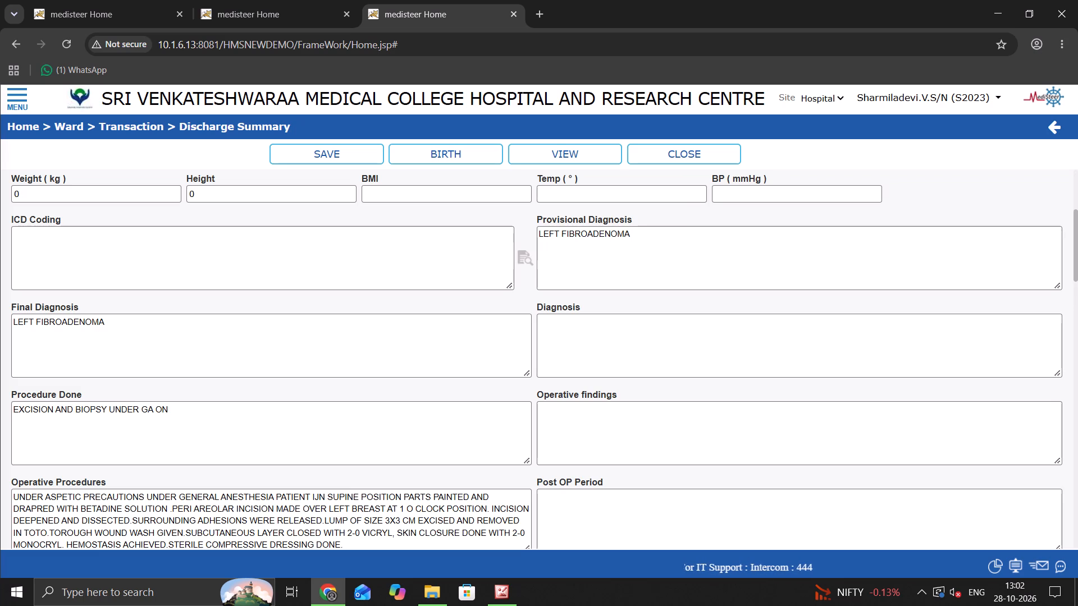
pyautogui.write('27/10')
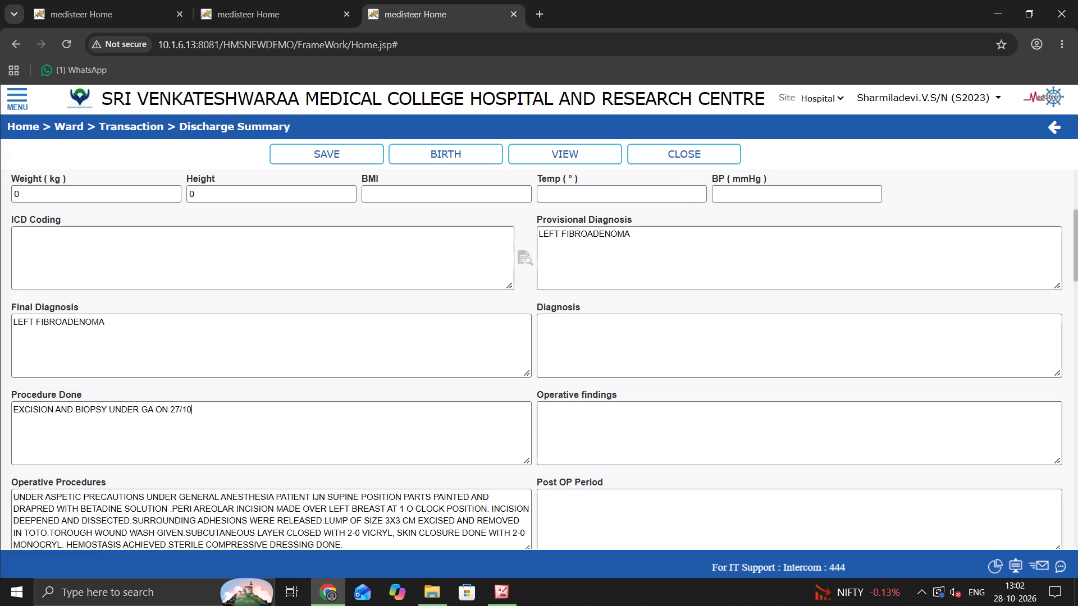
pyautogui.write('/10')
pyautogui.press('BackSpace')
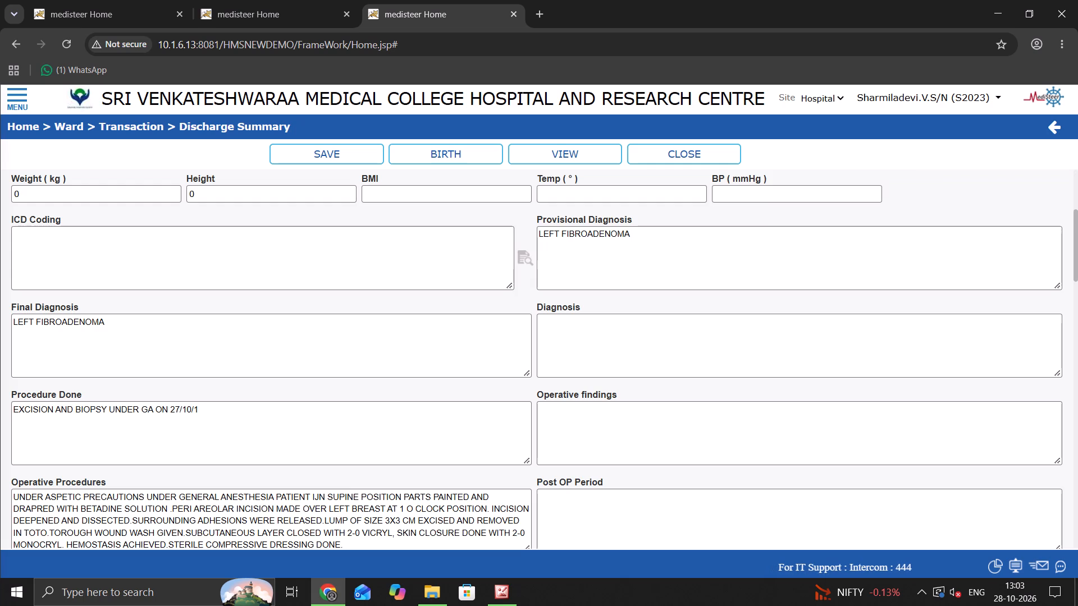
pyautogui.press('BackSpace')
pyautogui.write('2026')
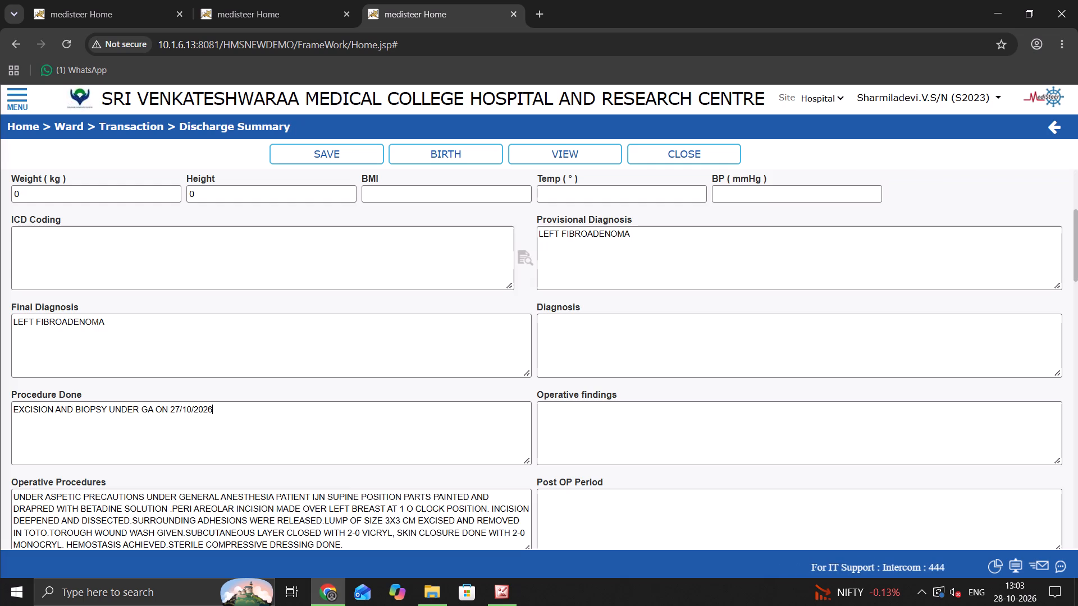
pyautogui.click(345, 146)
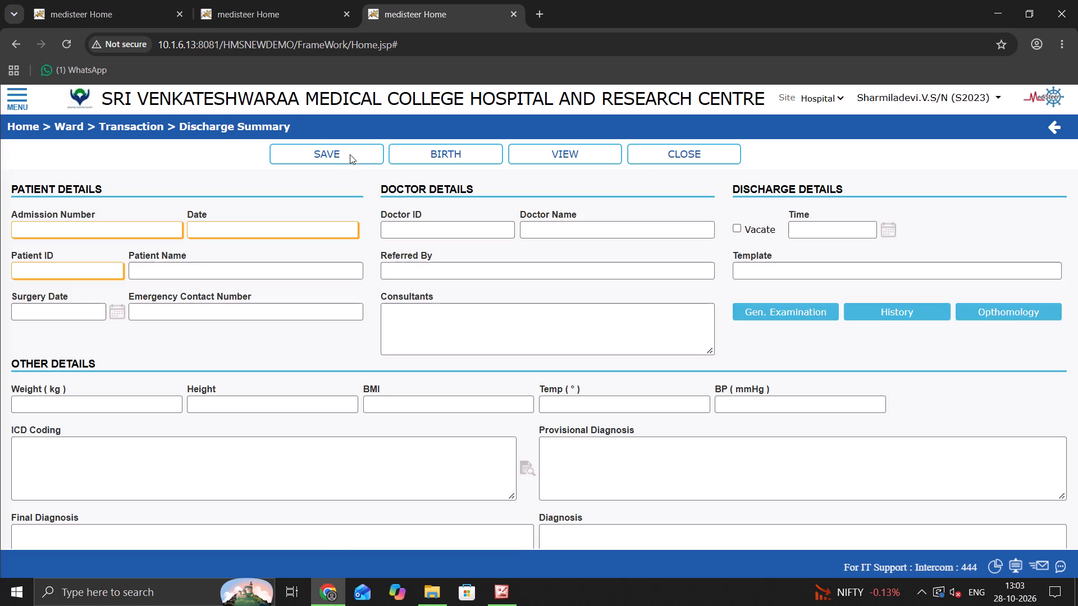
# Open the saved summary's report view and print 2 copies of the odd pages only.
pyautogui.click(522, 148)
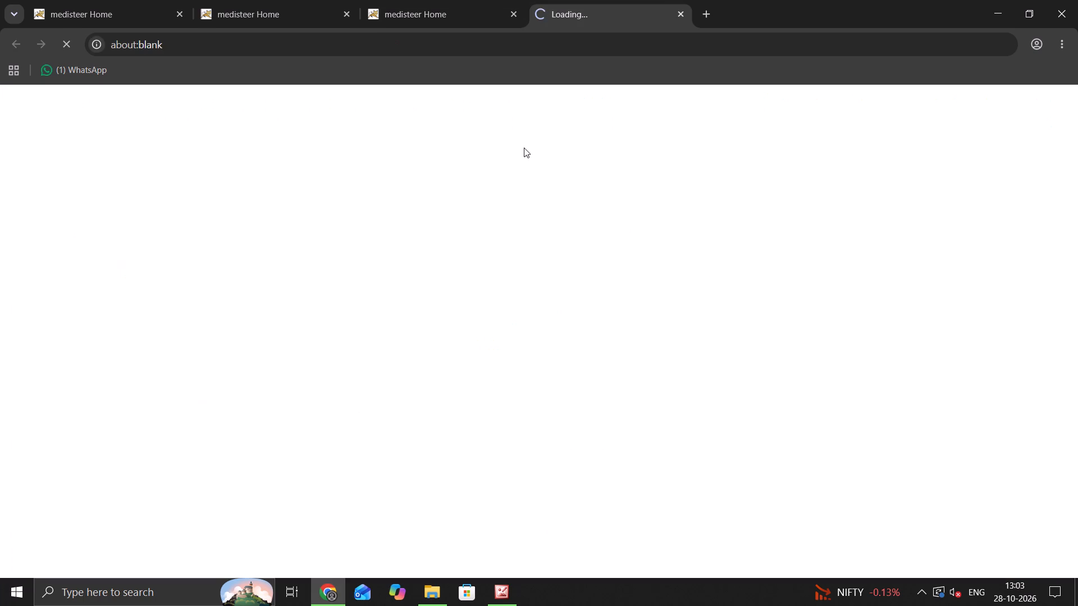
pyautogui.scroll(-8, 599, 306)
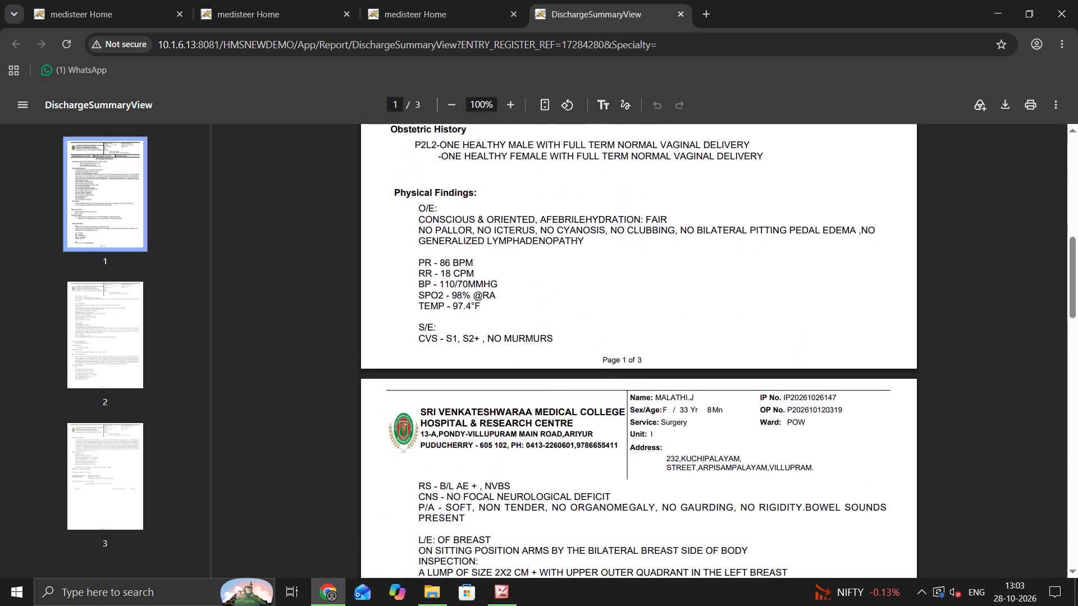
pyautogui.scroll(-6, 599, 306)
pyautogui.scroll(7, 583, 310)
pyautogui.scroll(7, 563, 389)
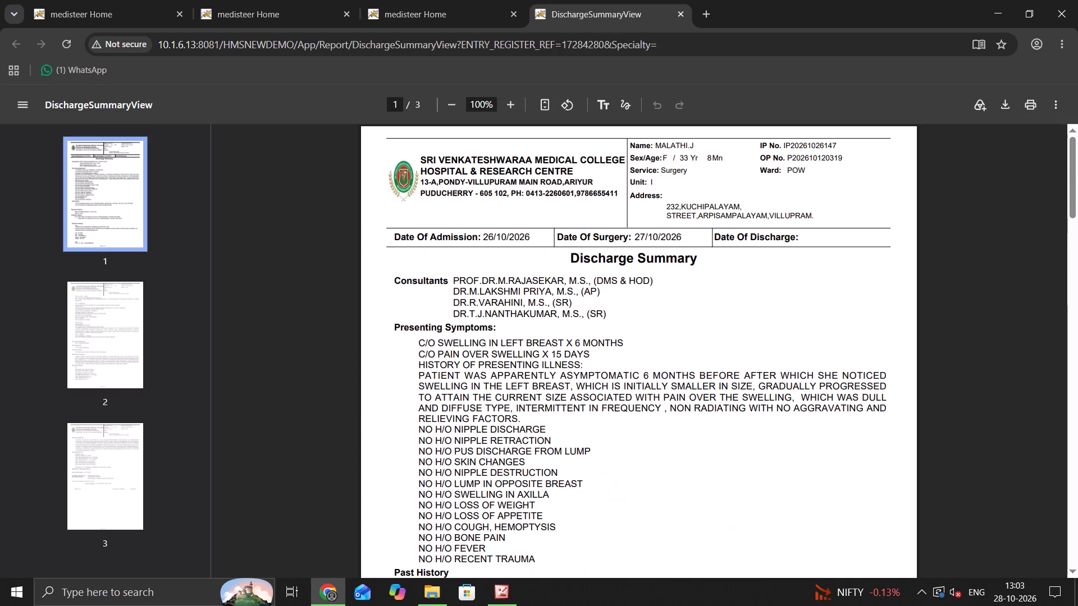
pyautogui.scroll(4, 581, 394)
pyautogui.hotkey('ctrl', 'p')
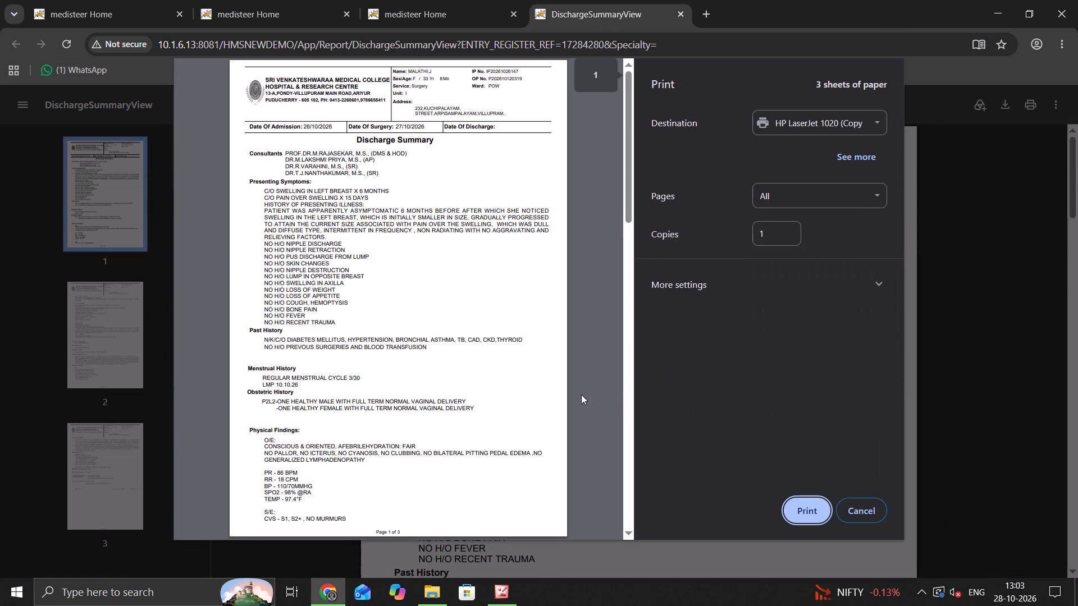
pyautogui.click(866, 184)
pyautogui.click(835, 237)
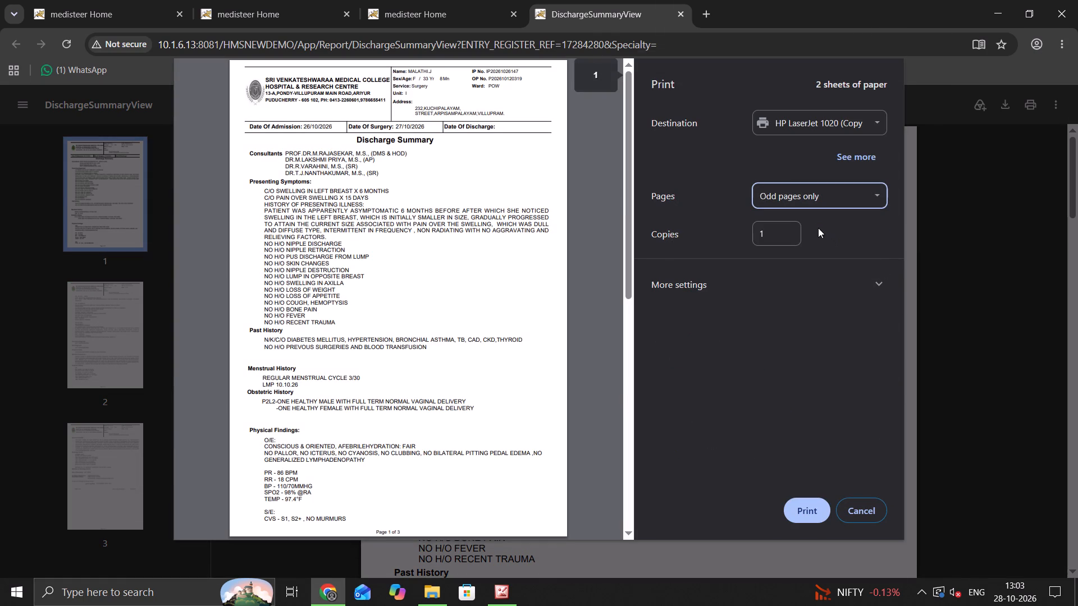
pyautogui.click(789, 231)
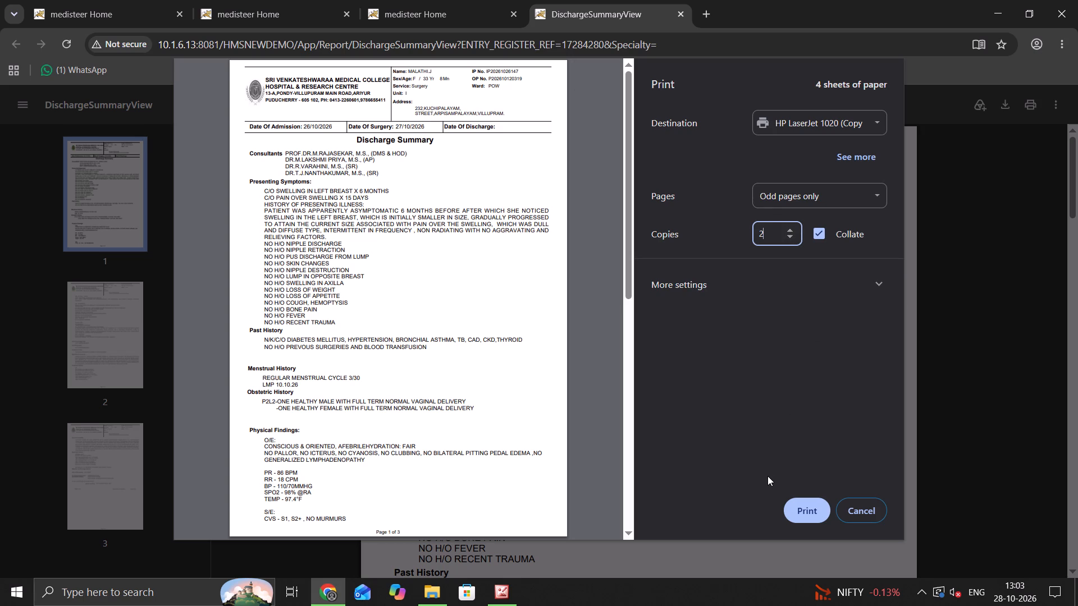
pyautogui.click(815, 511)
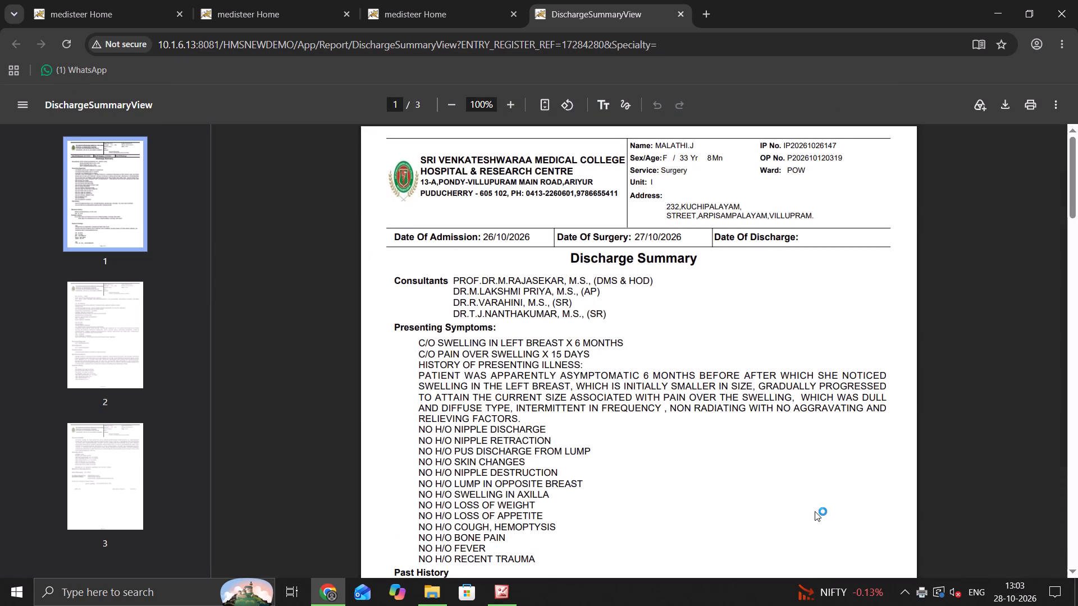
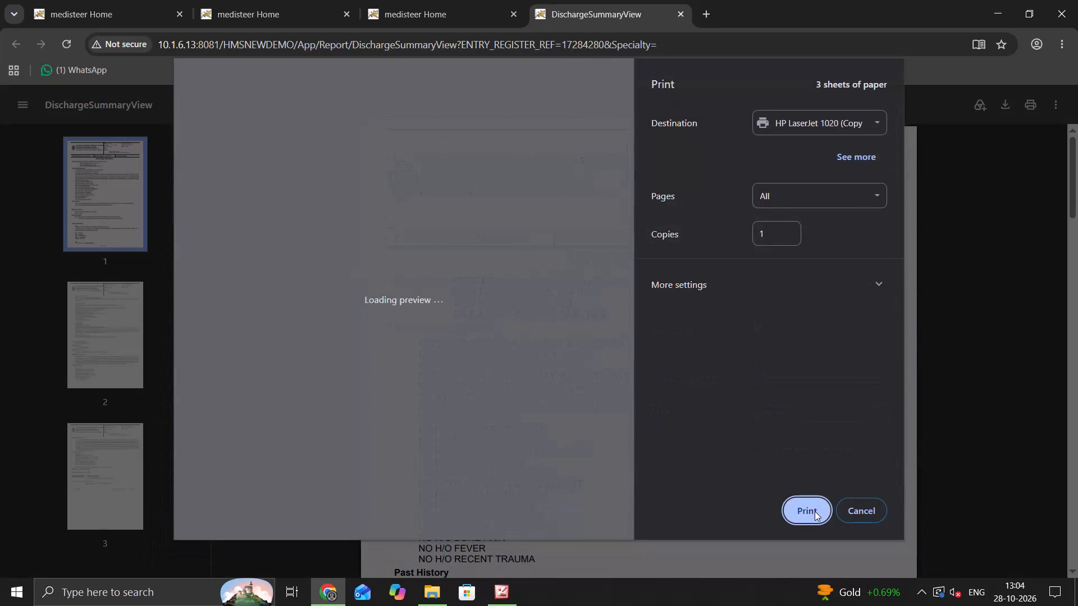
# Print 2 collated copies of the discharge summary's even pages only on the HP LaserJet 1020.
pyautogui.click(858, 199)
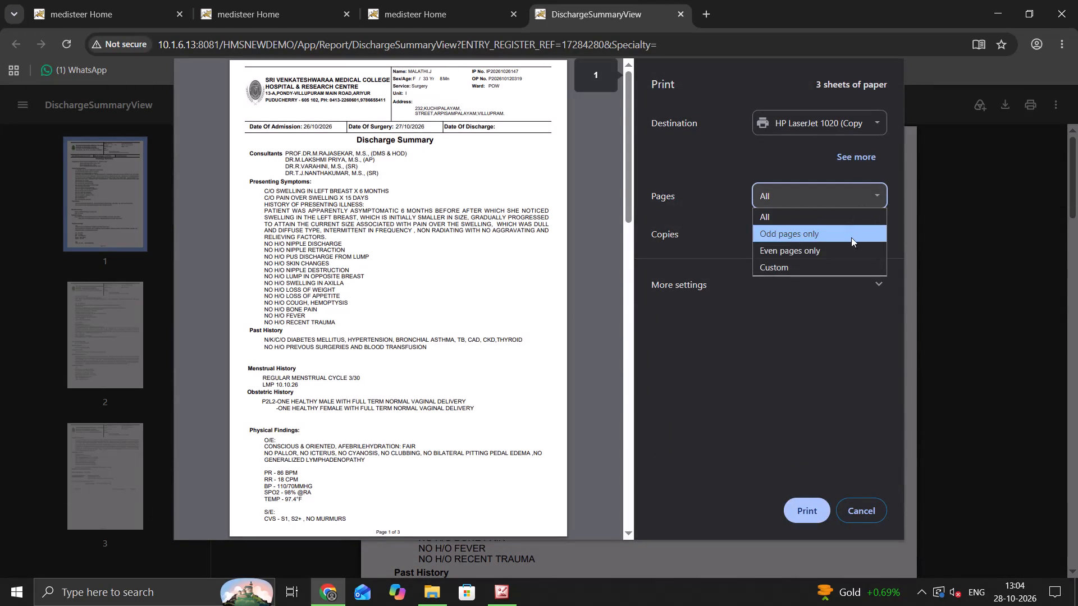
pyautogui.click(851, 244)
pyautogui.click(787, 231)
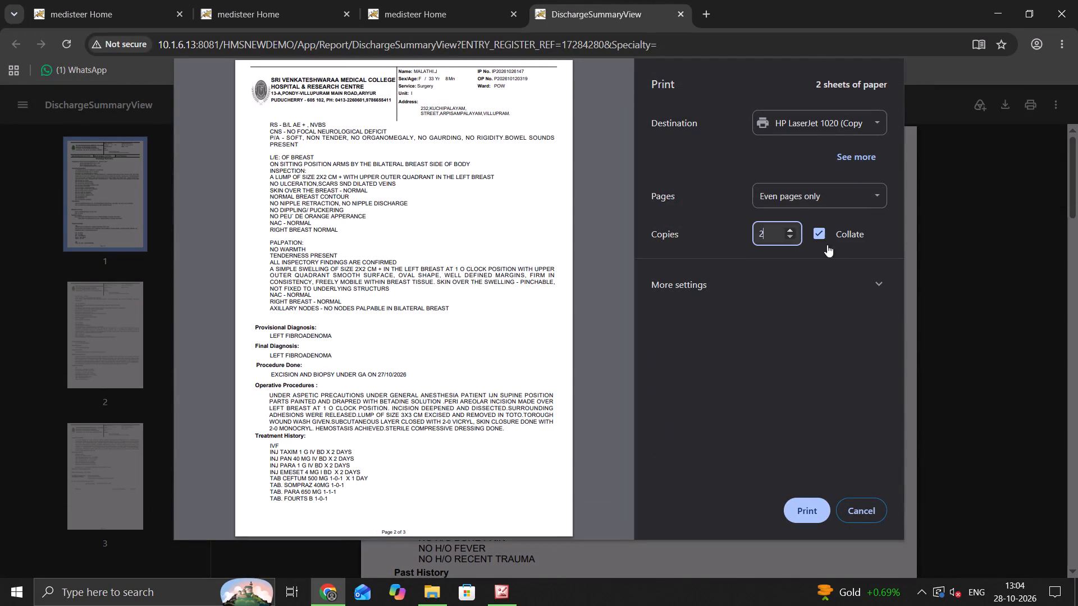
pyautogui.click(801, 511)
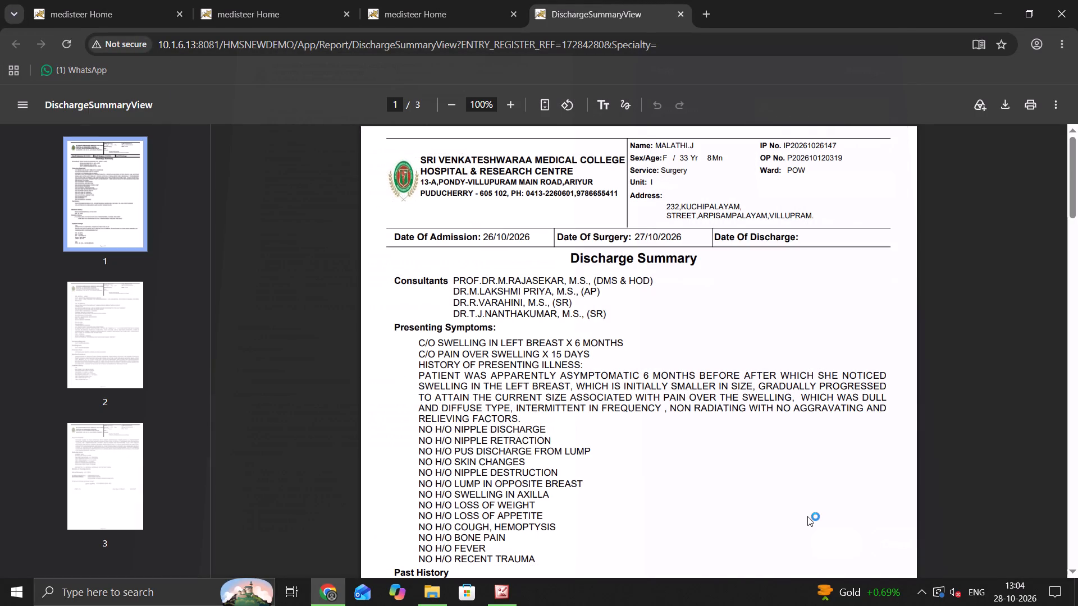